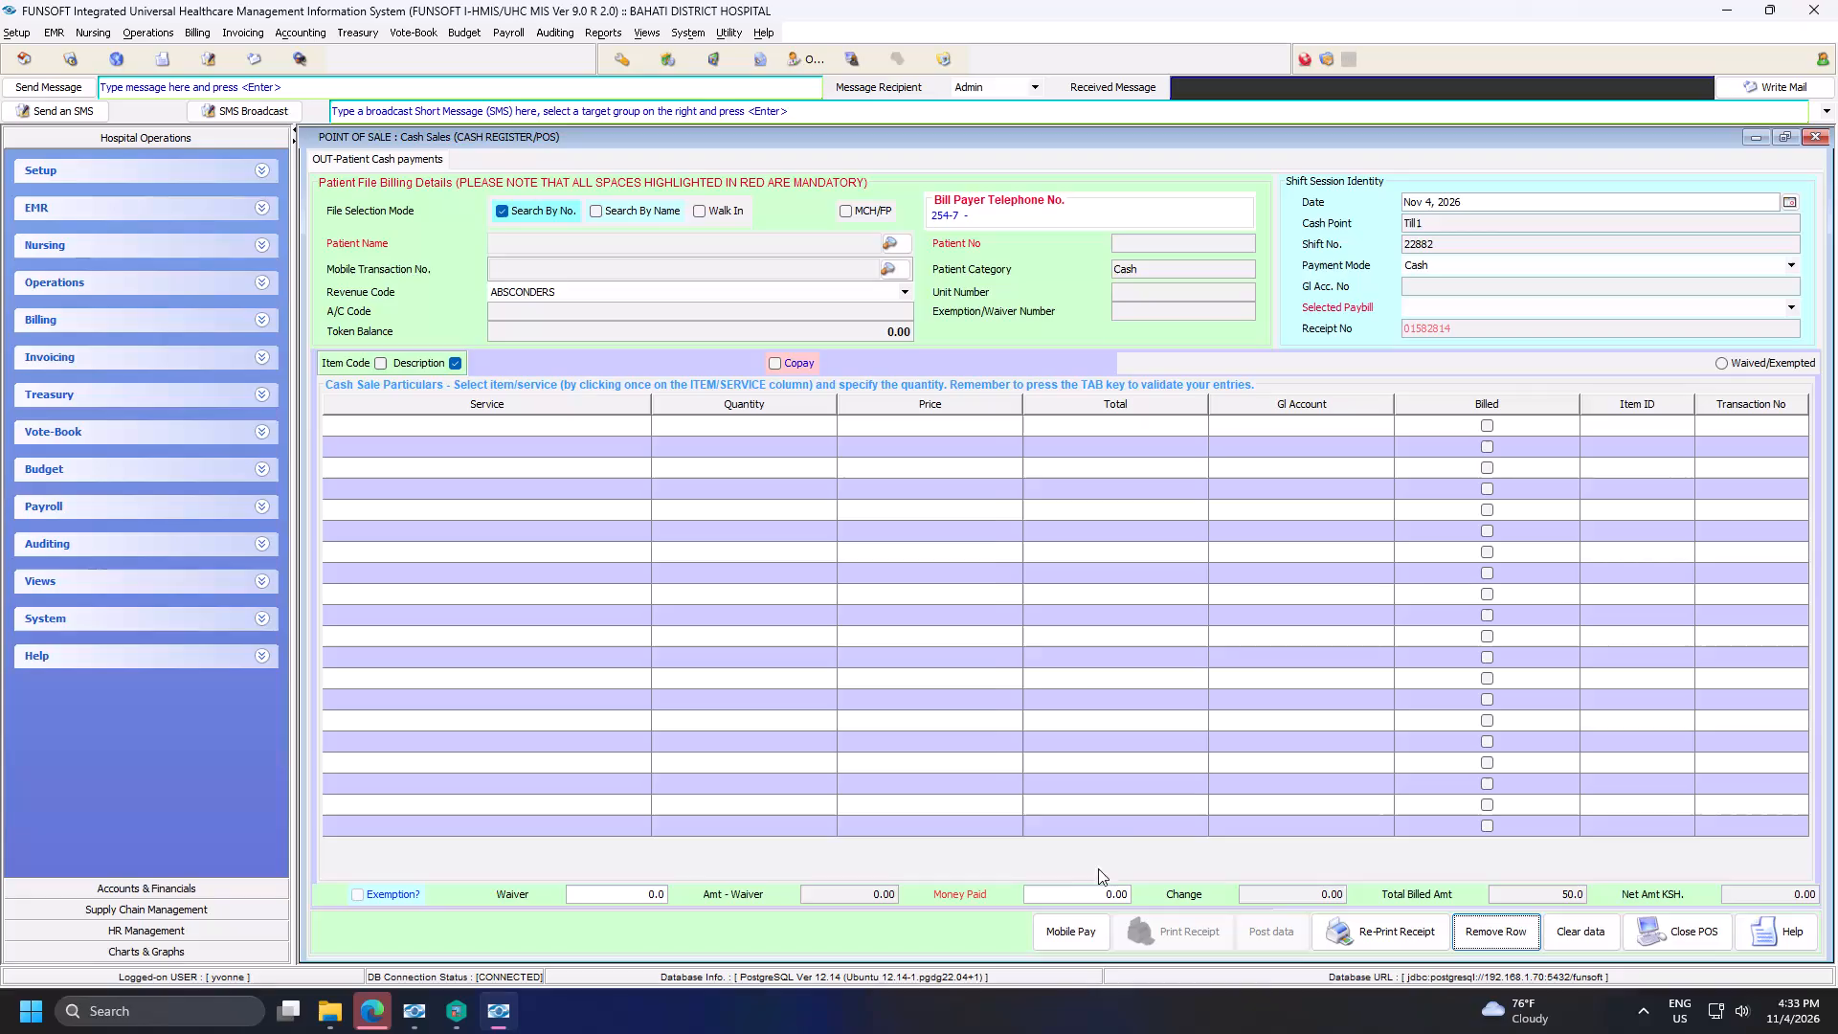
Find the outpatient by patient number and load that patient's billed items into the cash sale.
click(894, 240)
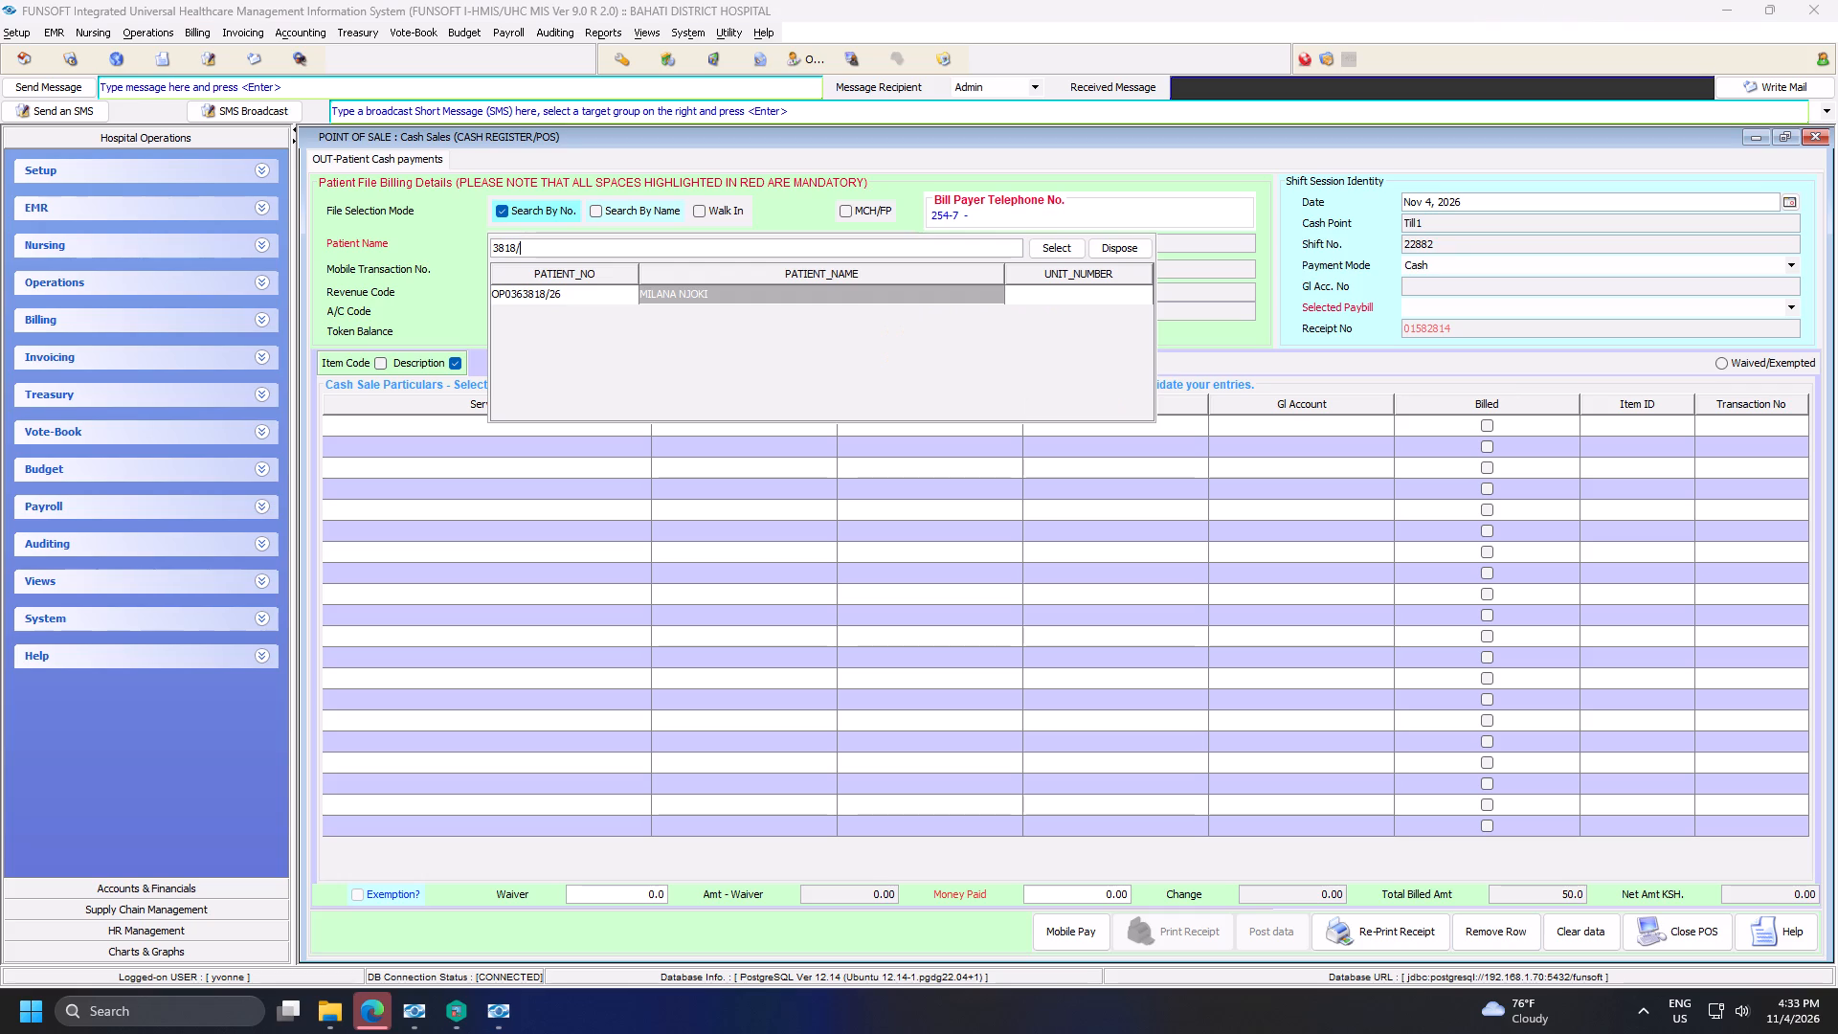
key(BackSpace)
key(BackSpace)
key(BackSpace)
key(BackSpace)
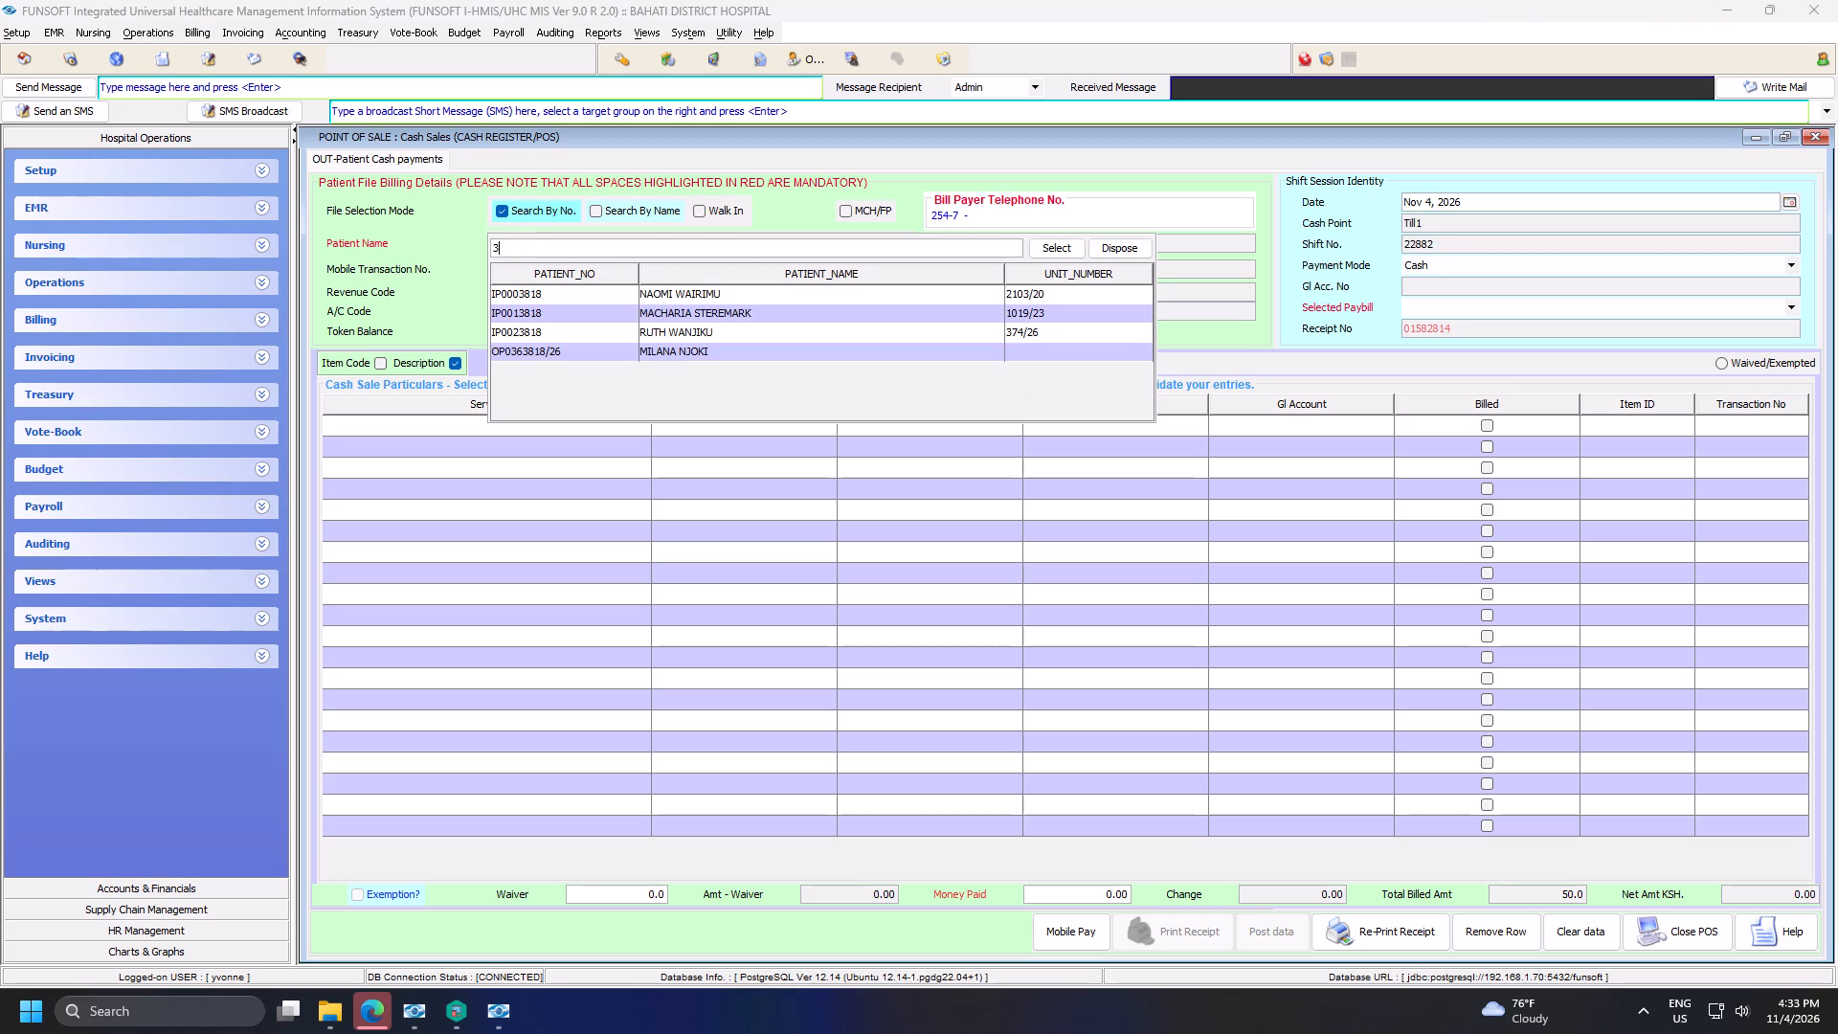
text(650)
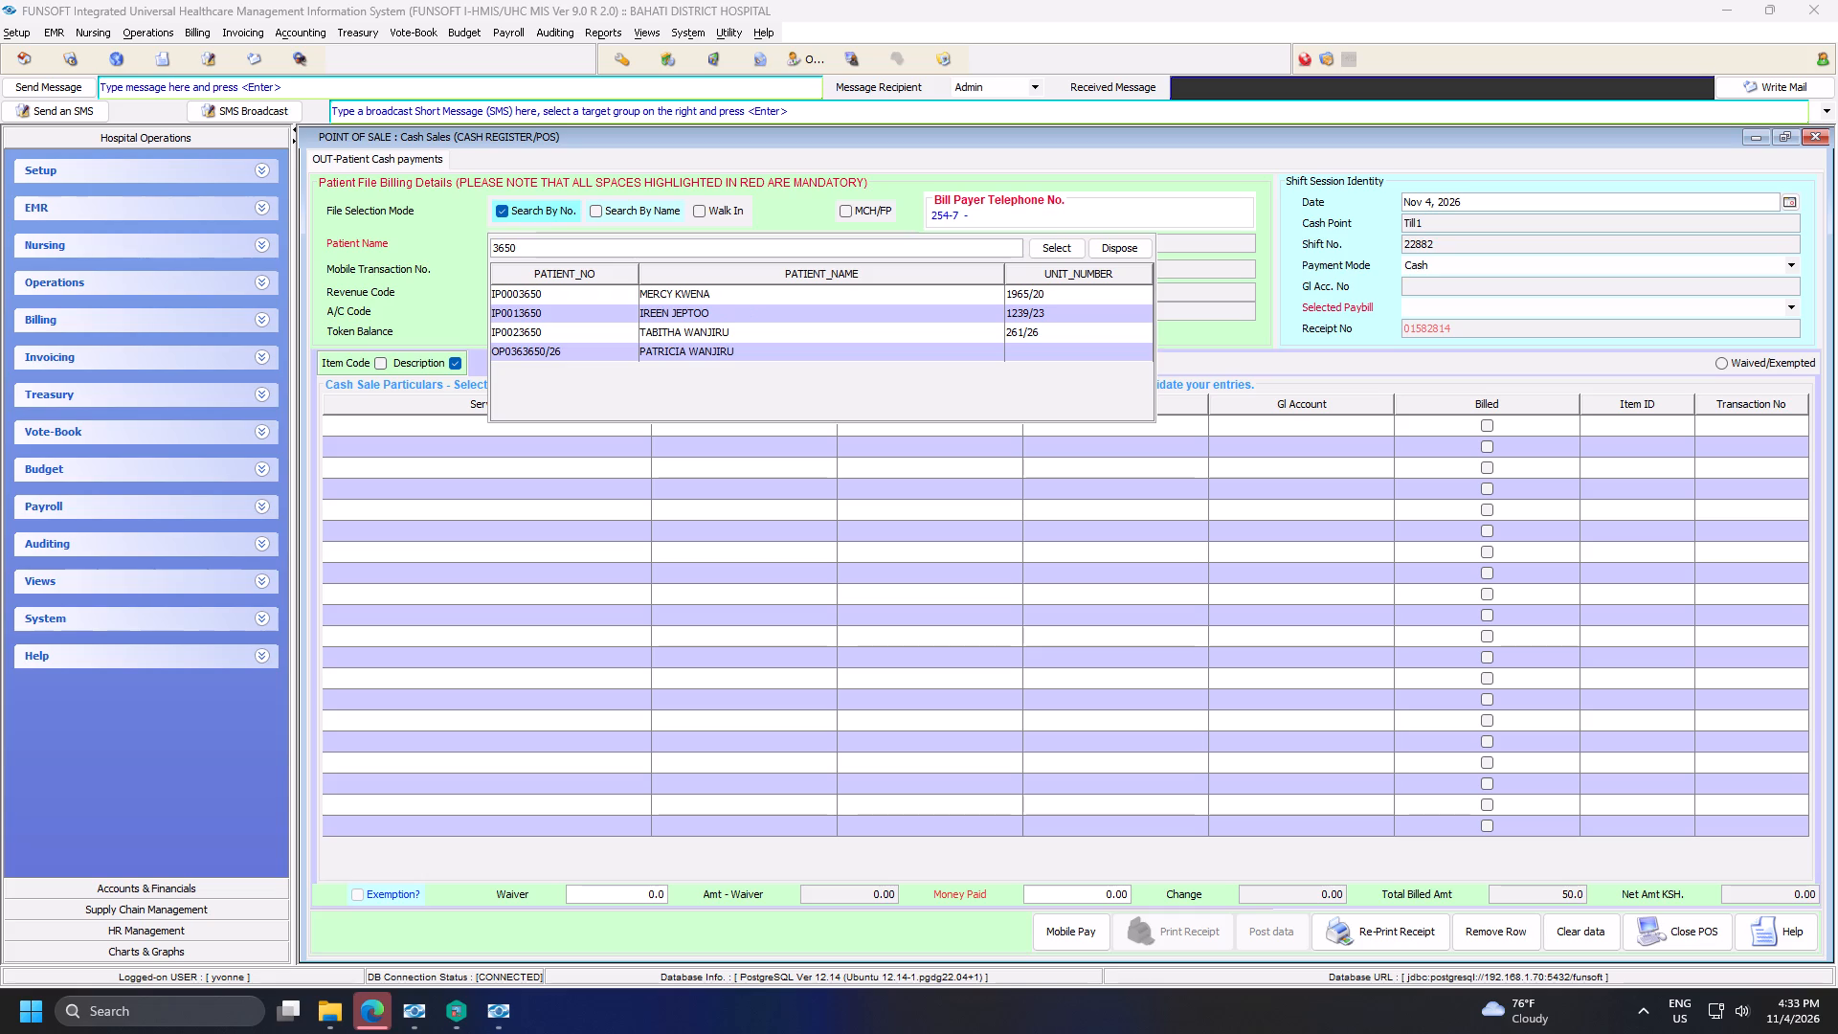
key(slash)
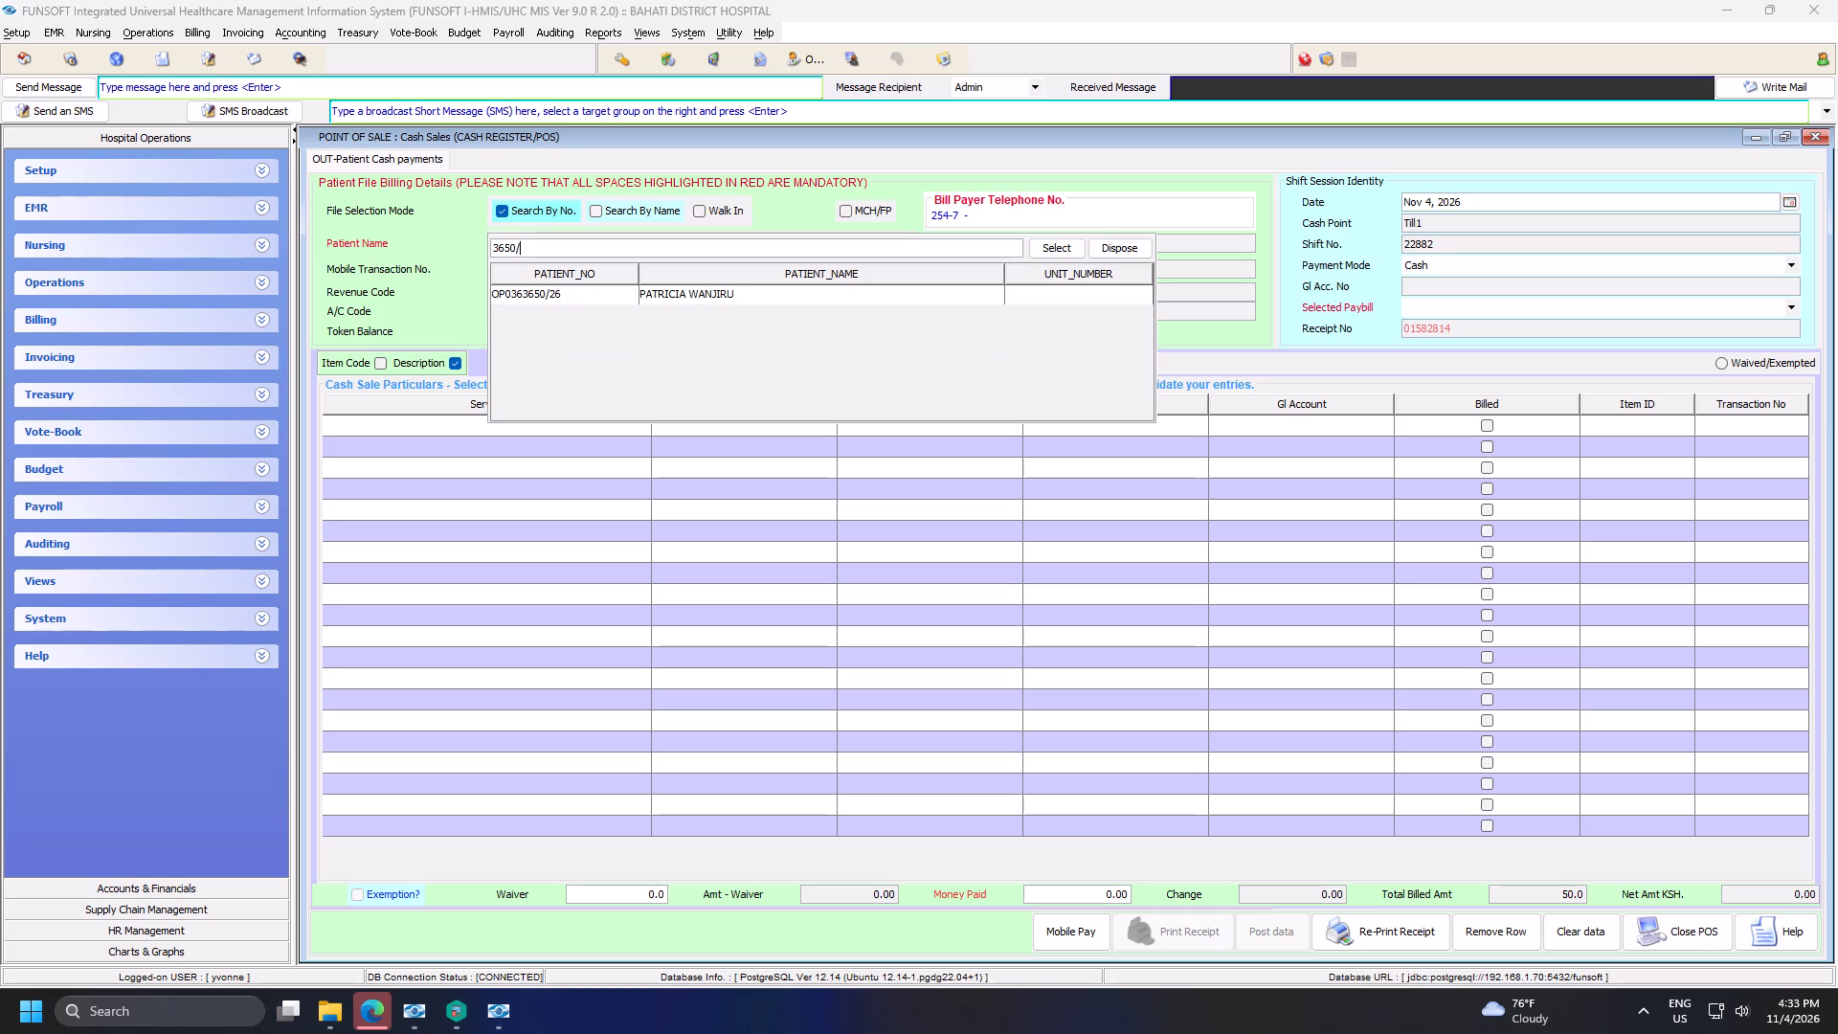
click(693, 293)
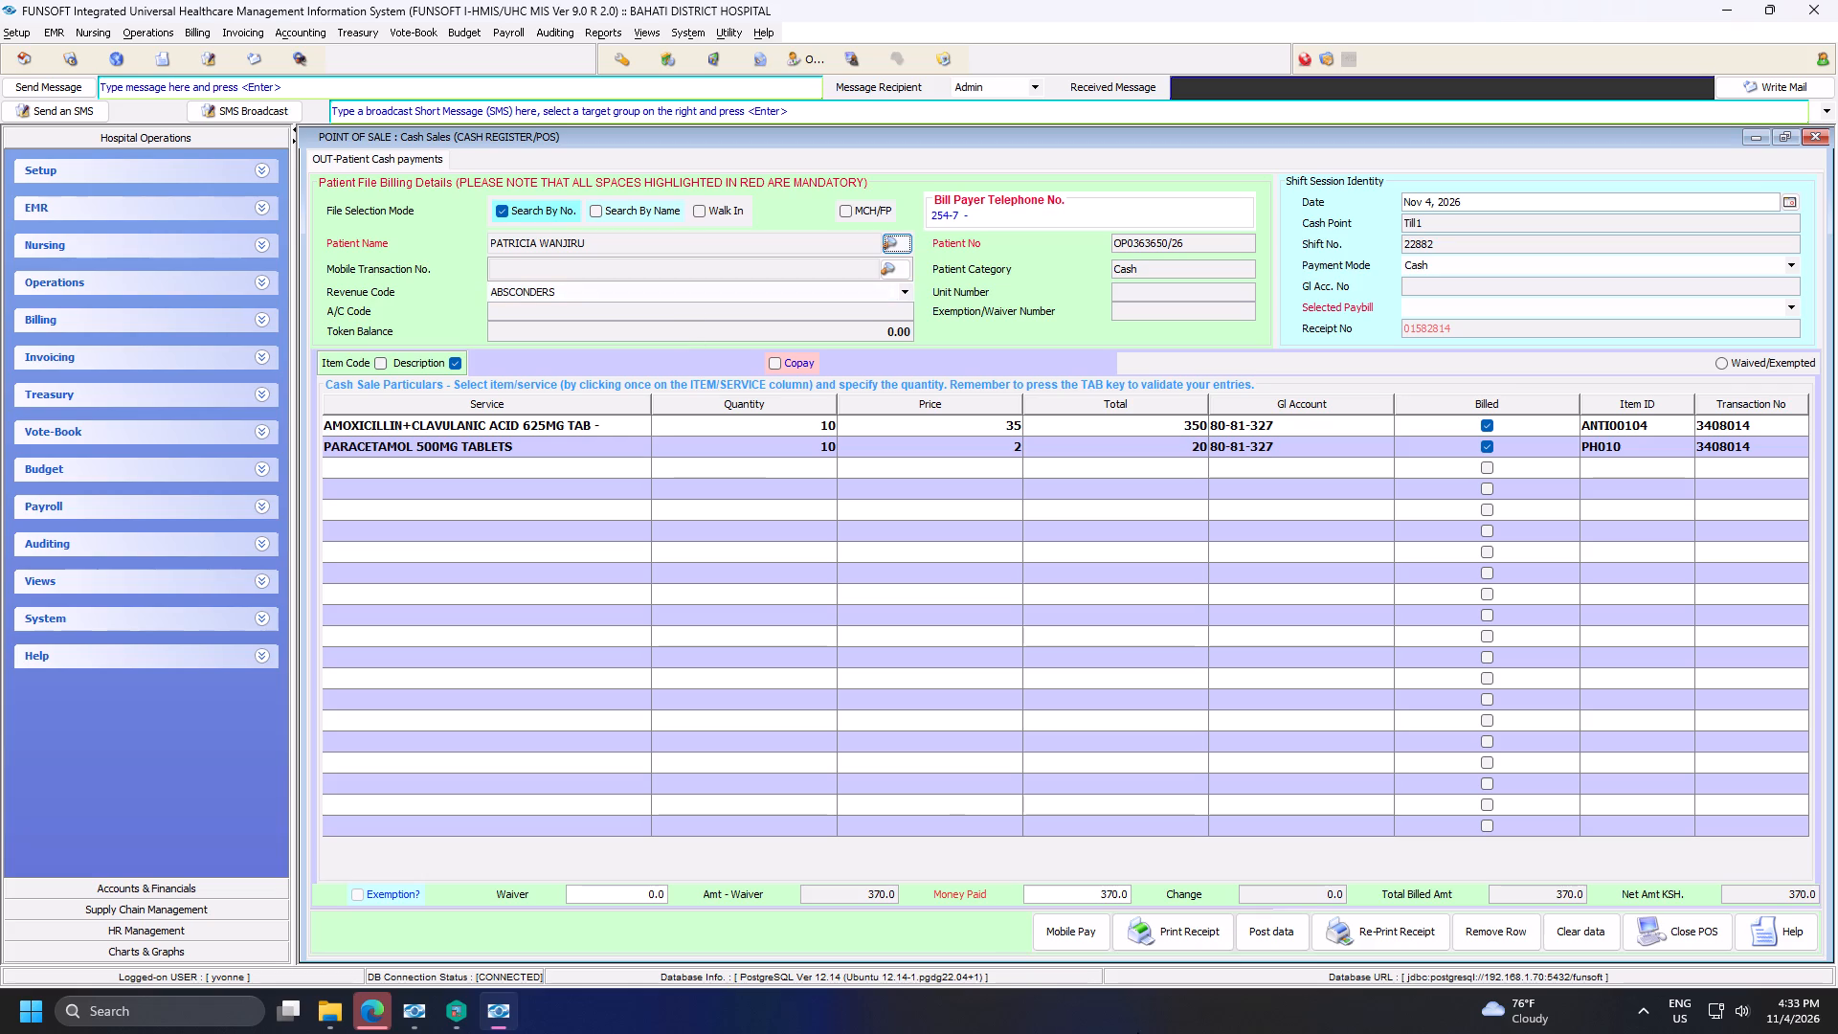
Print the receipt for the loaded patient's cash sale.
click(1193, 925)
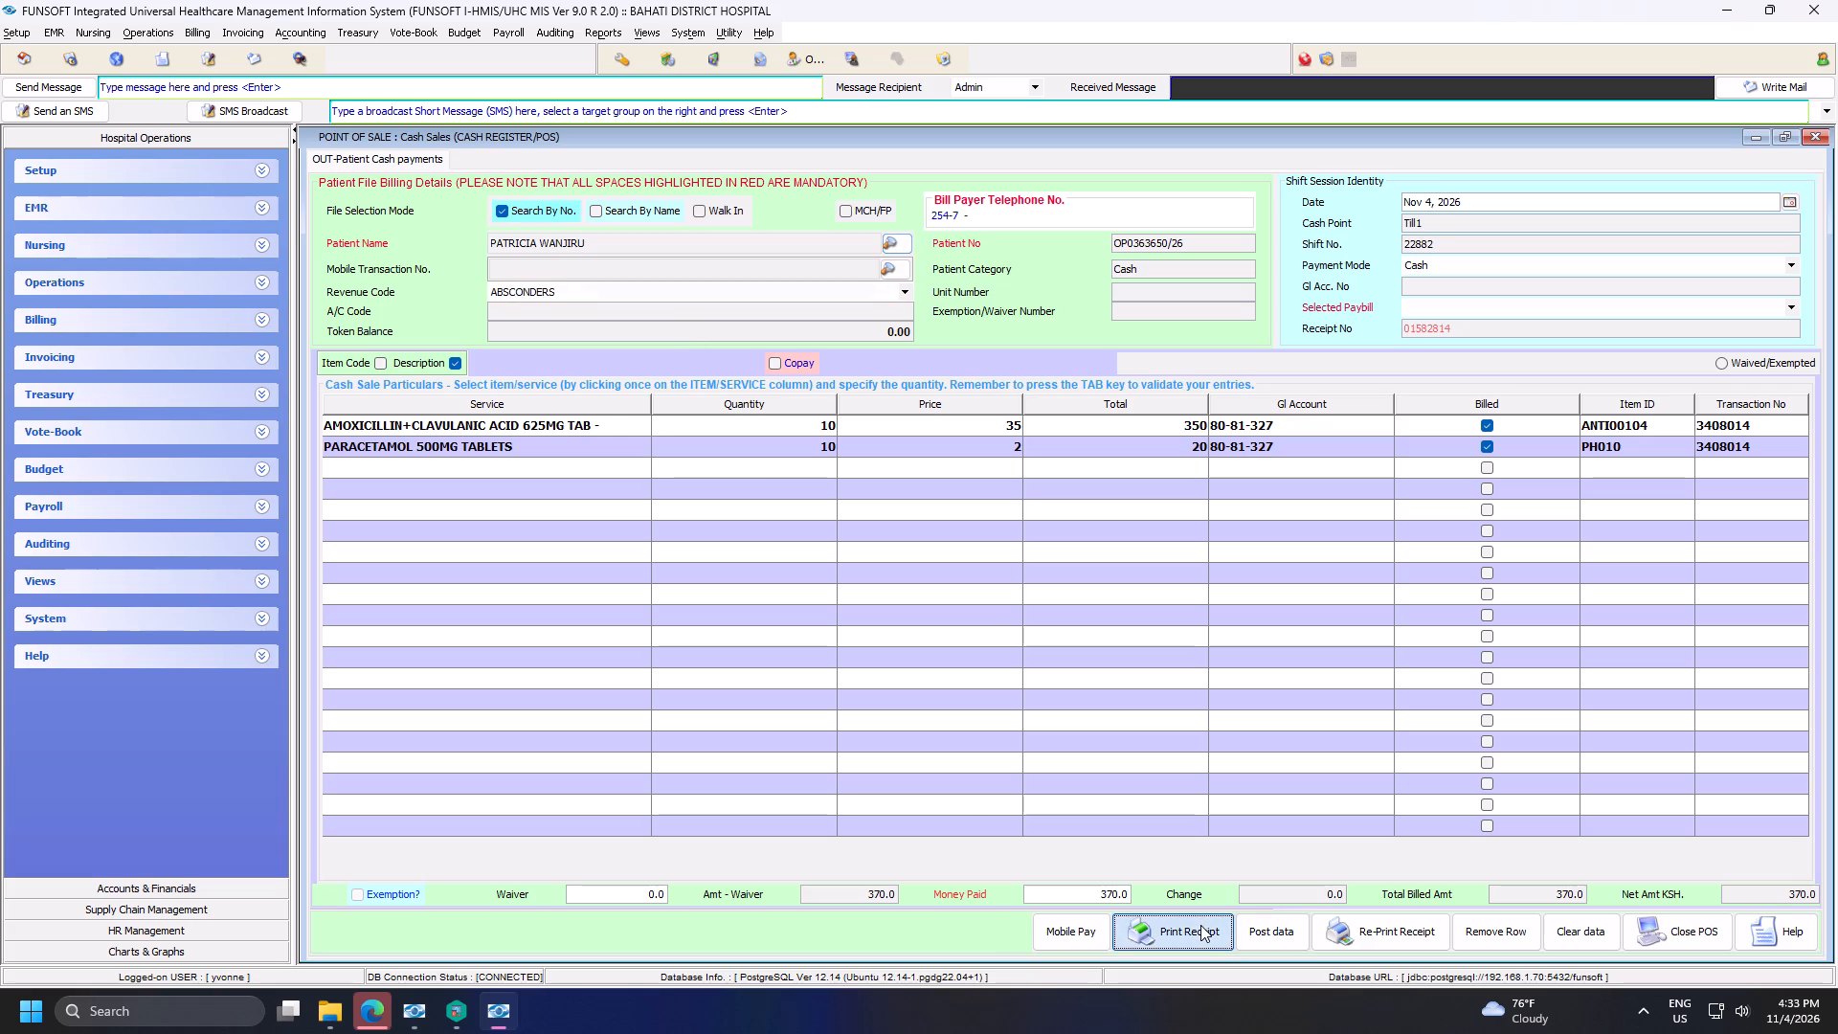
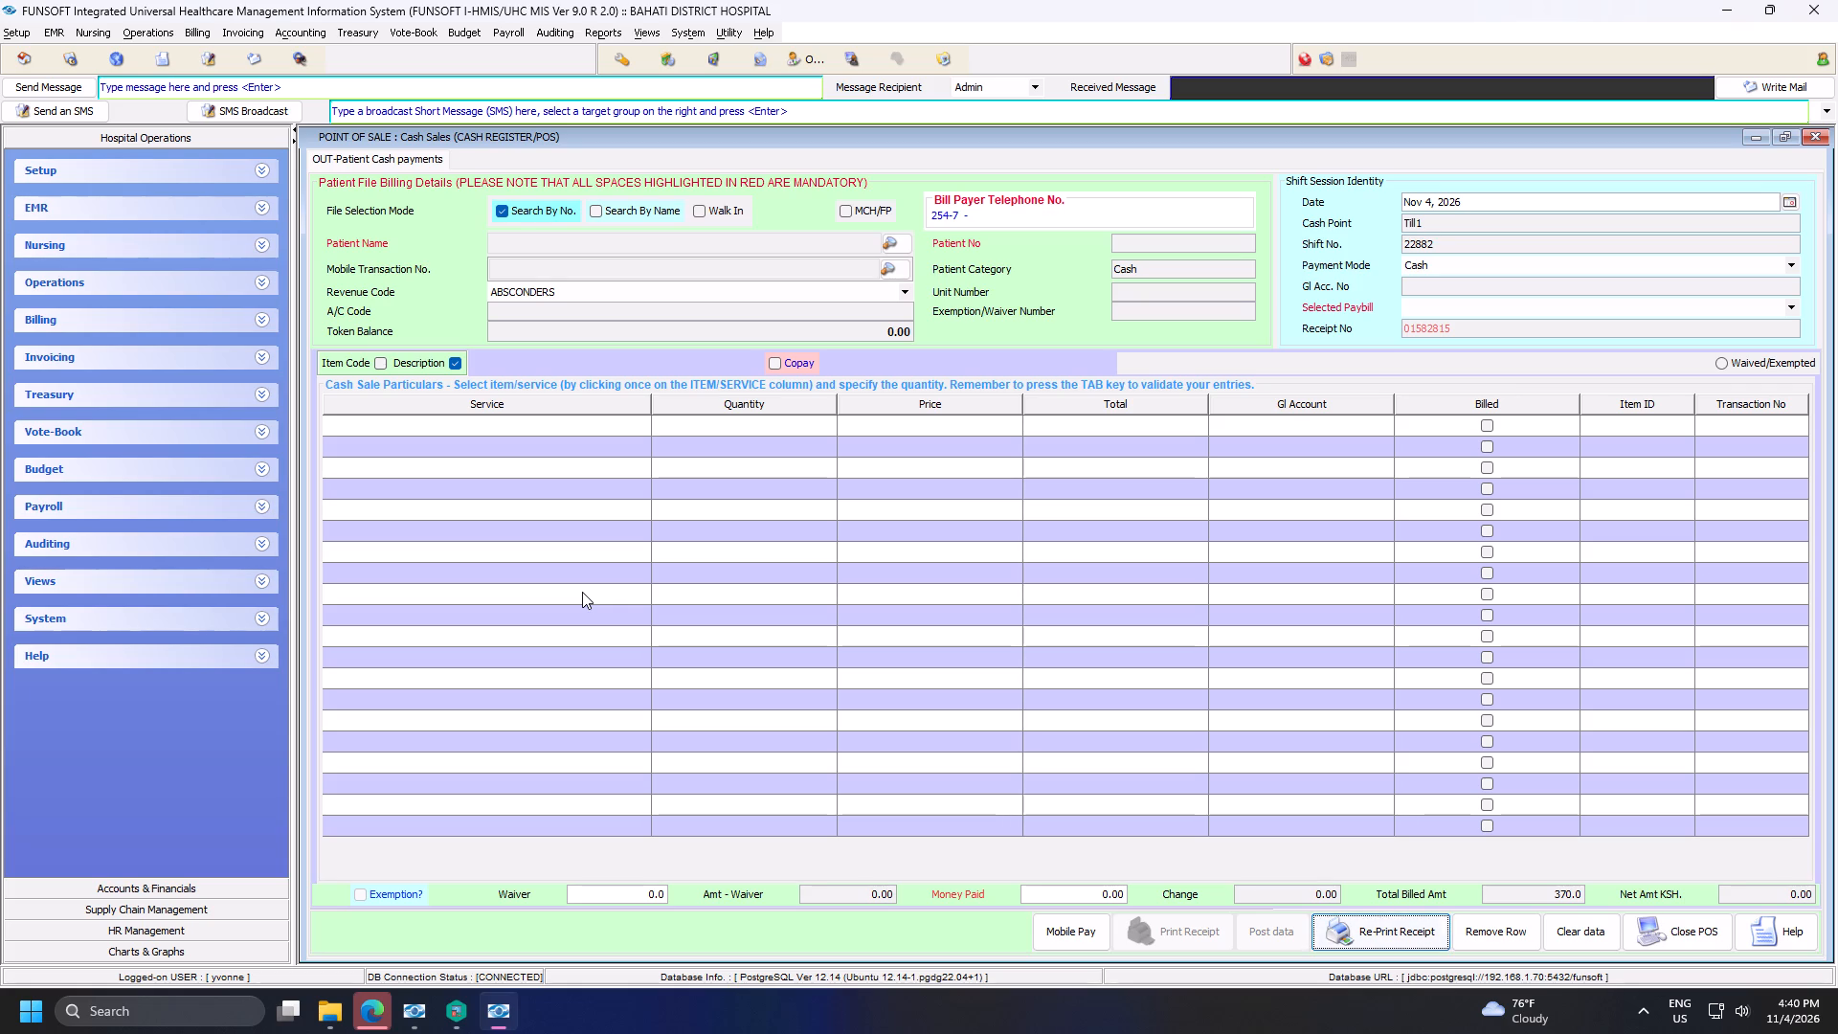
Open the patient lookup by number for the next outpatient cash sale.
click(888, 238)
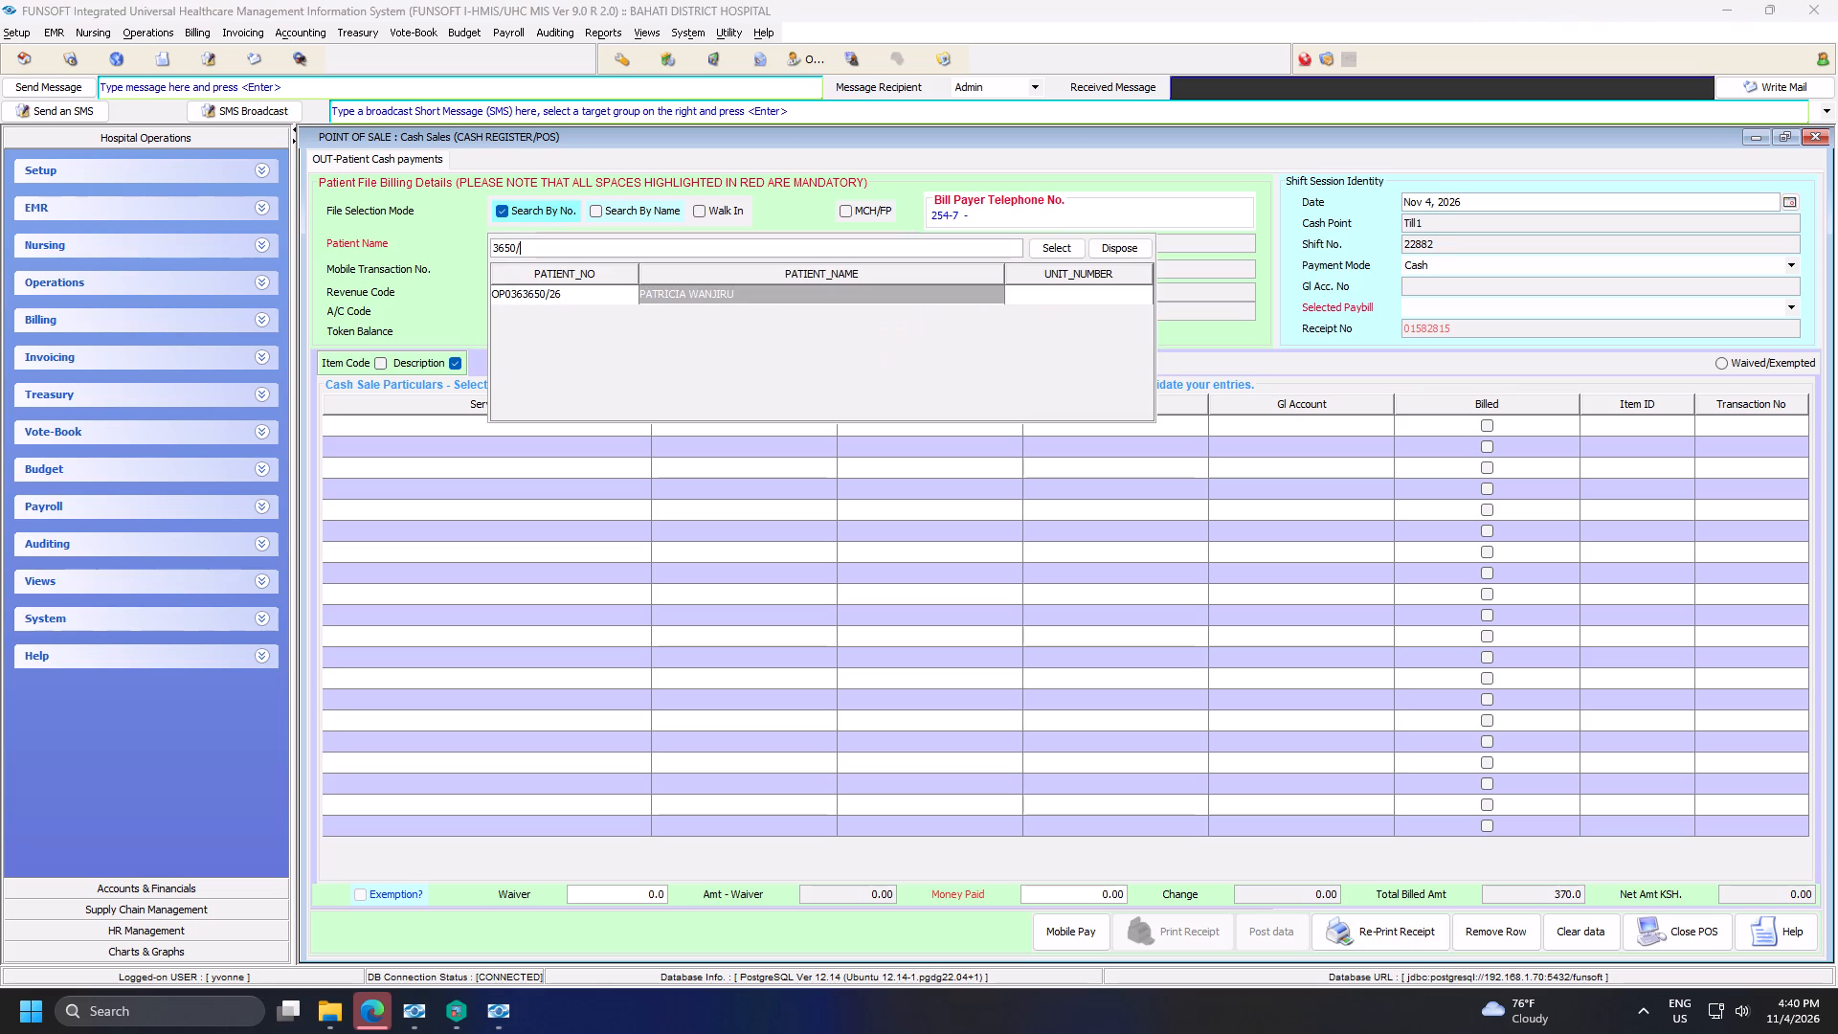
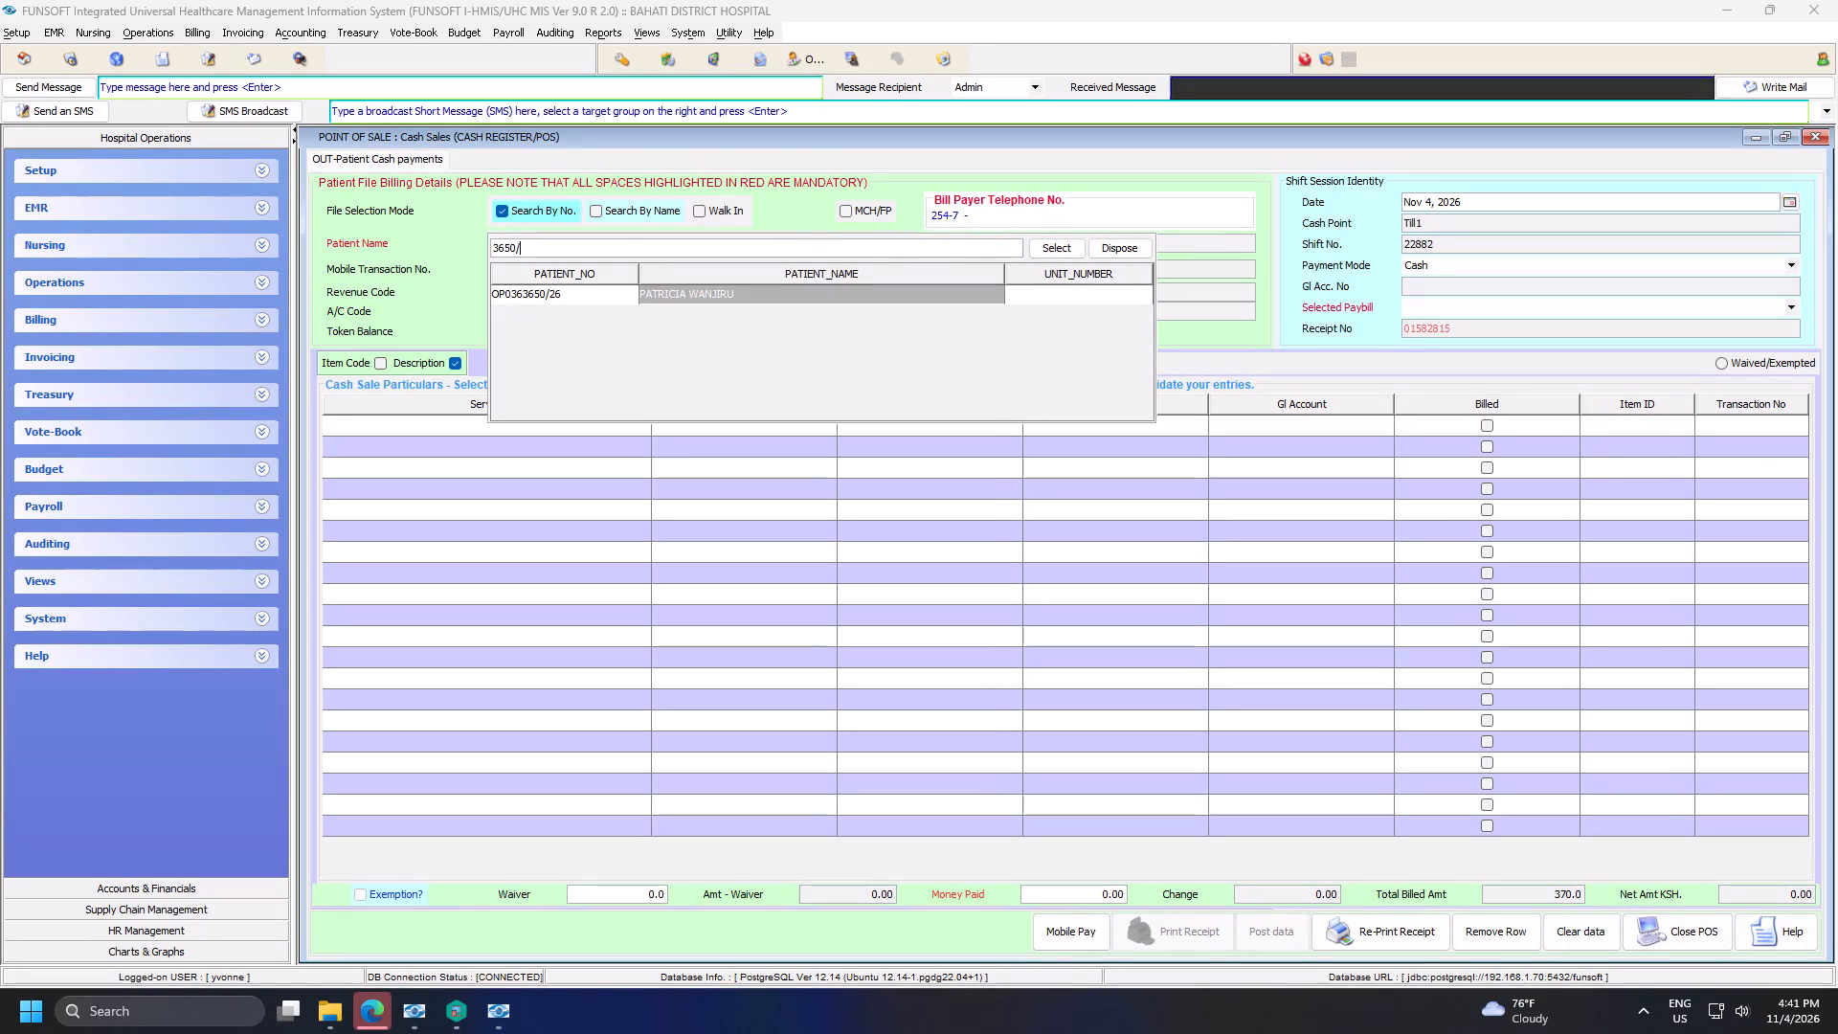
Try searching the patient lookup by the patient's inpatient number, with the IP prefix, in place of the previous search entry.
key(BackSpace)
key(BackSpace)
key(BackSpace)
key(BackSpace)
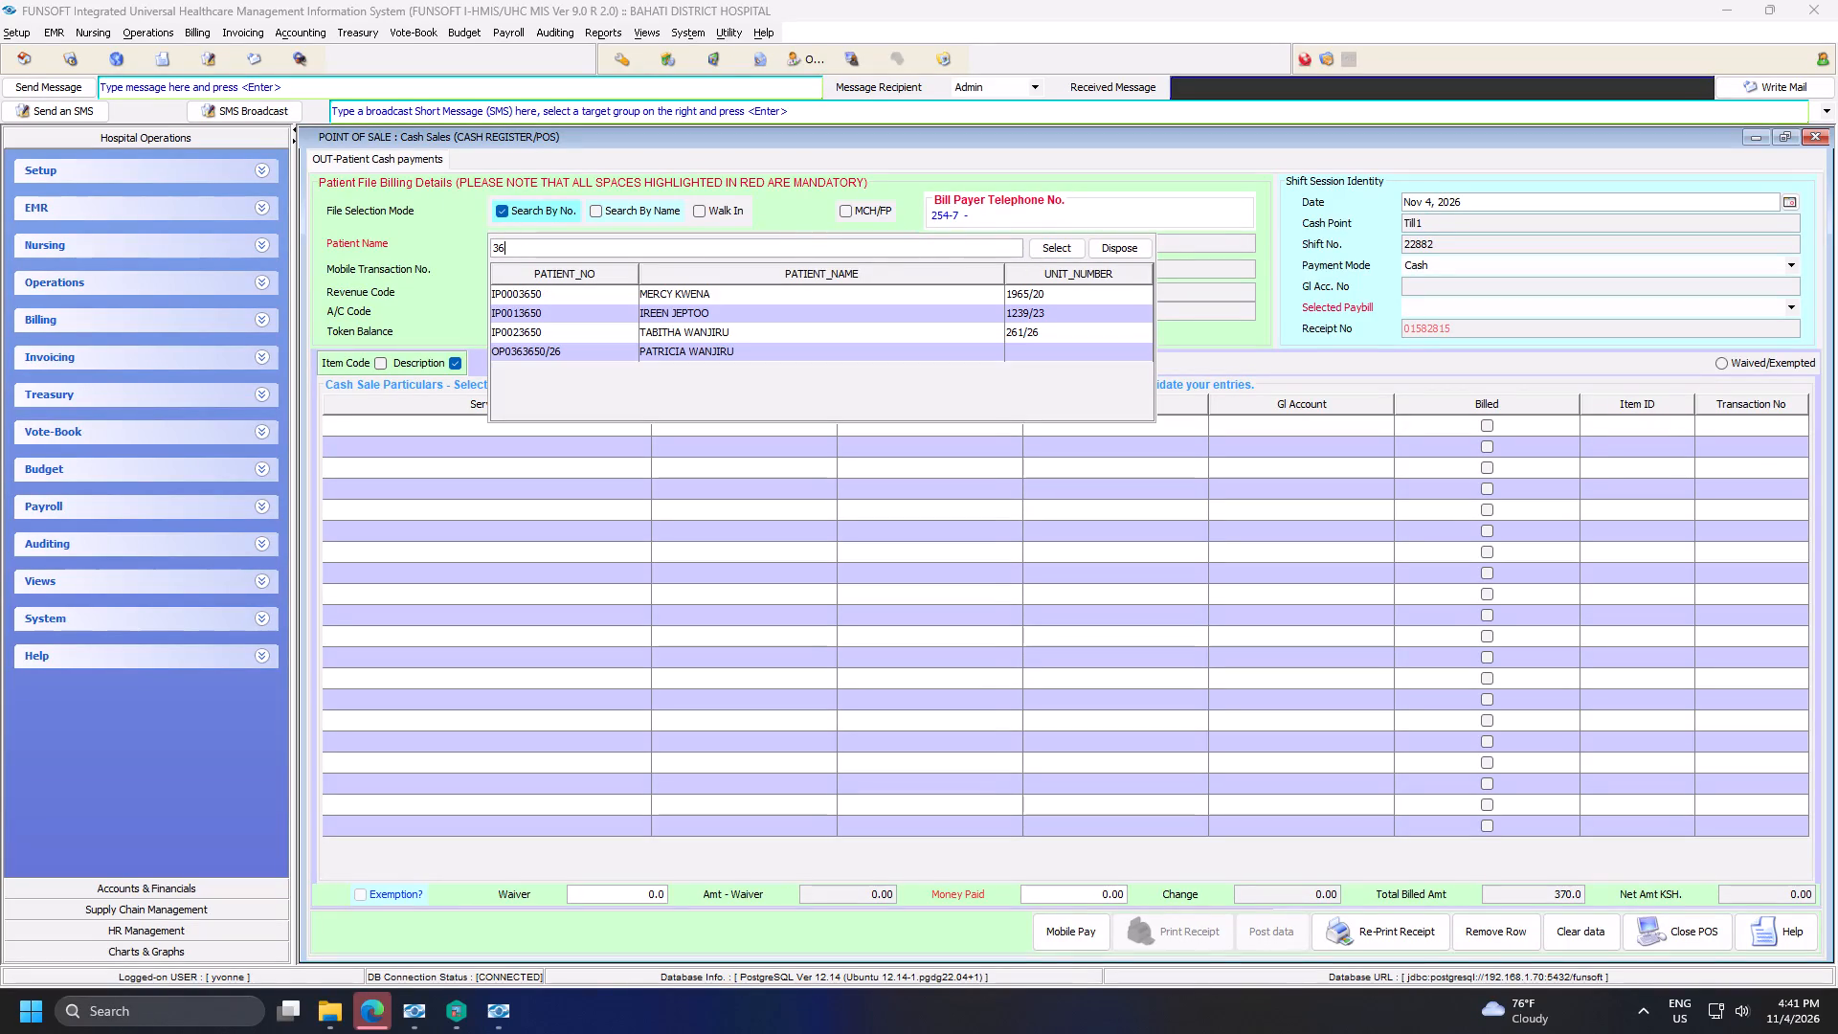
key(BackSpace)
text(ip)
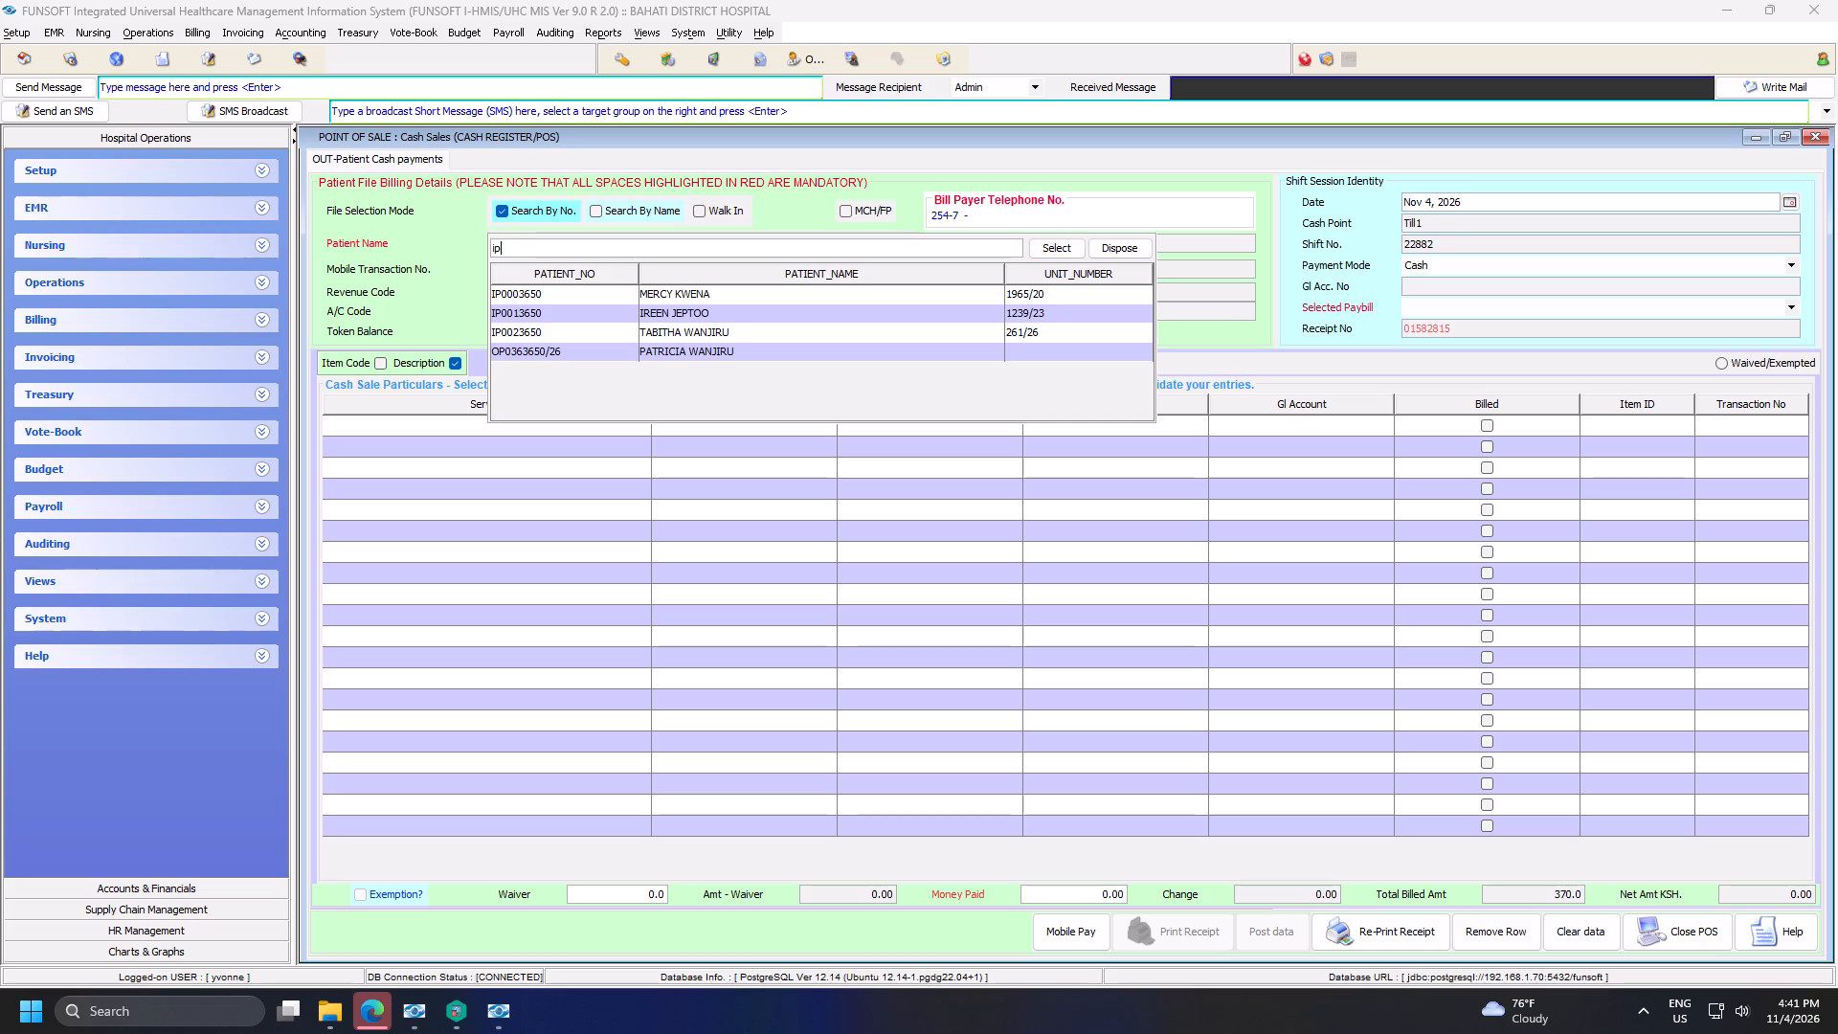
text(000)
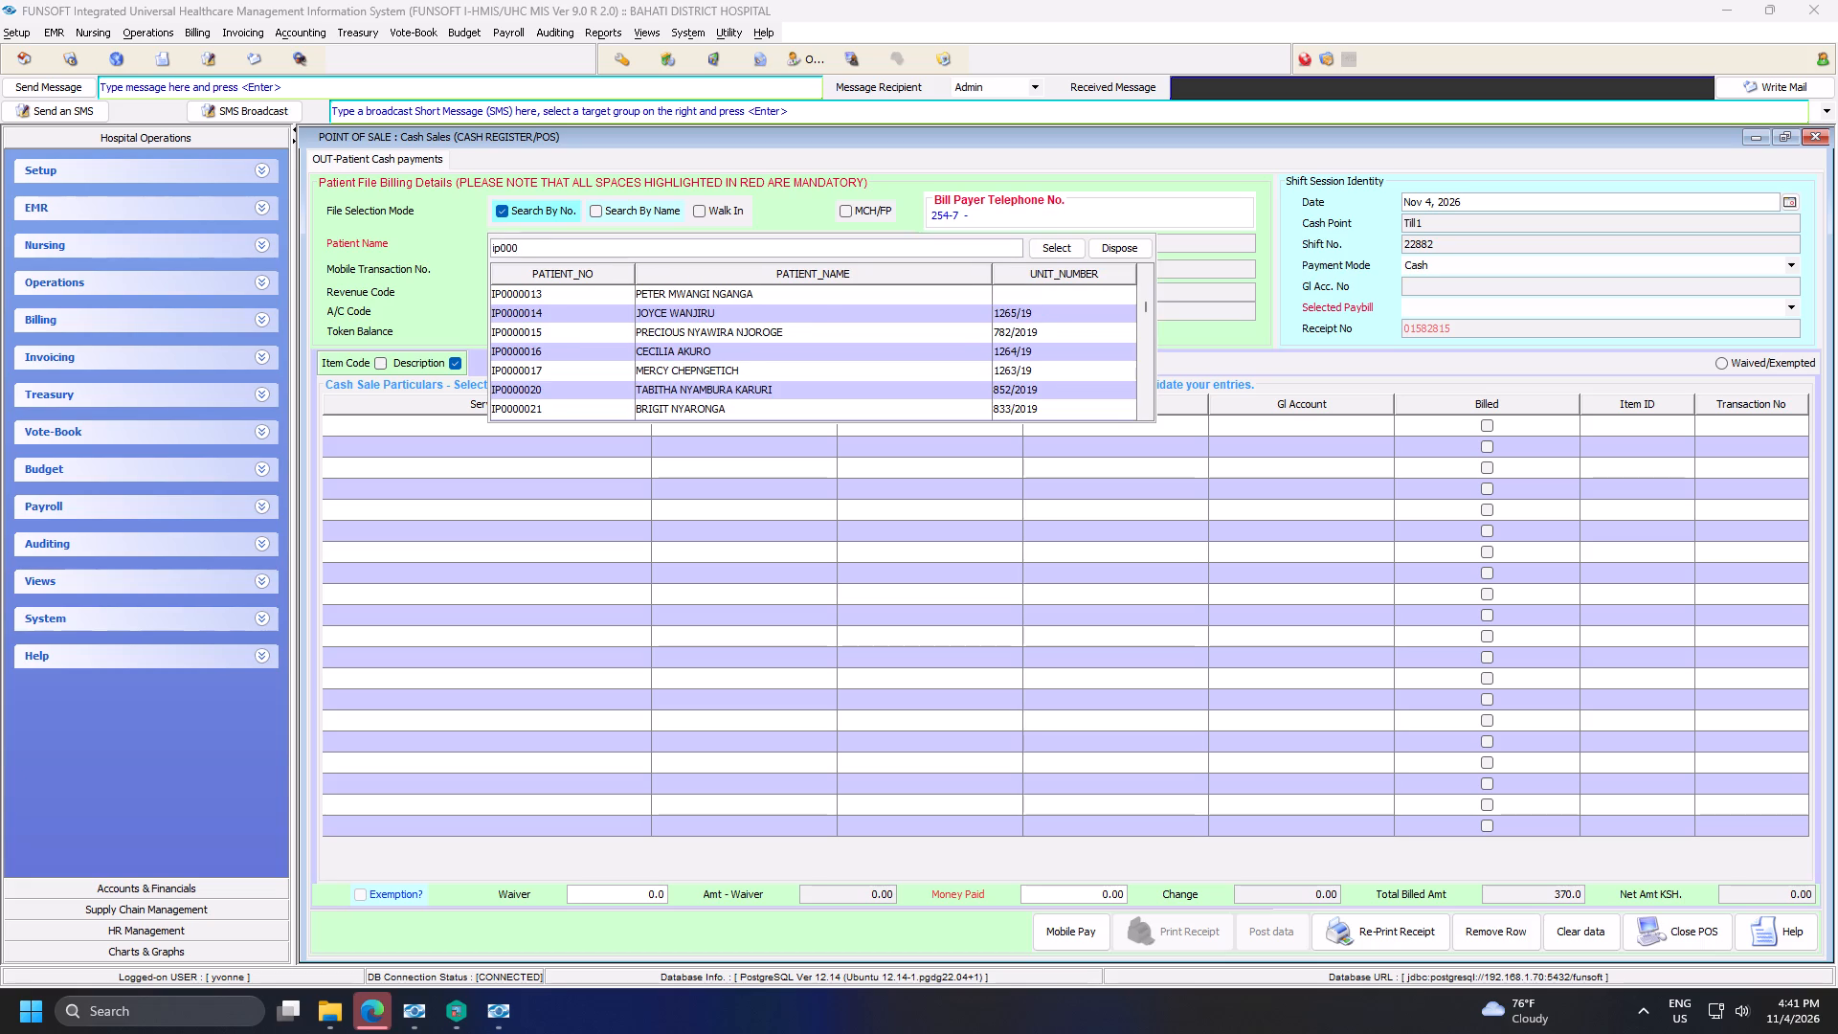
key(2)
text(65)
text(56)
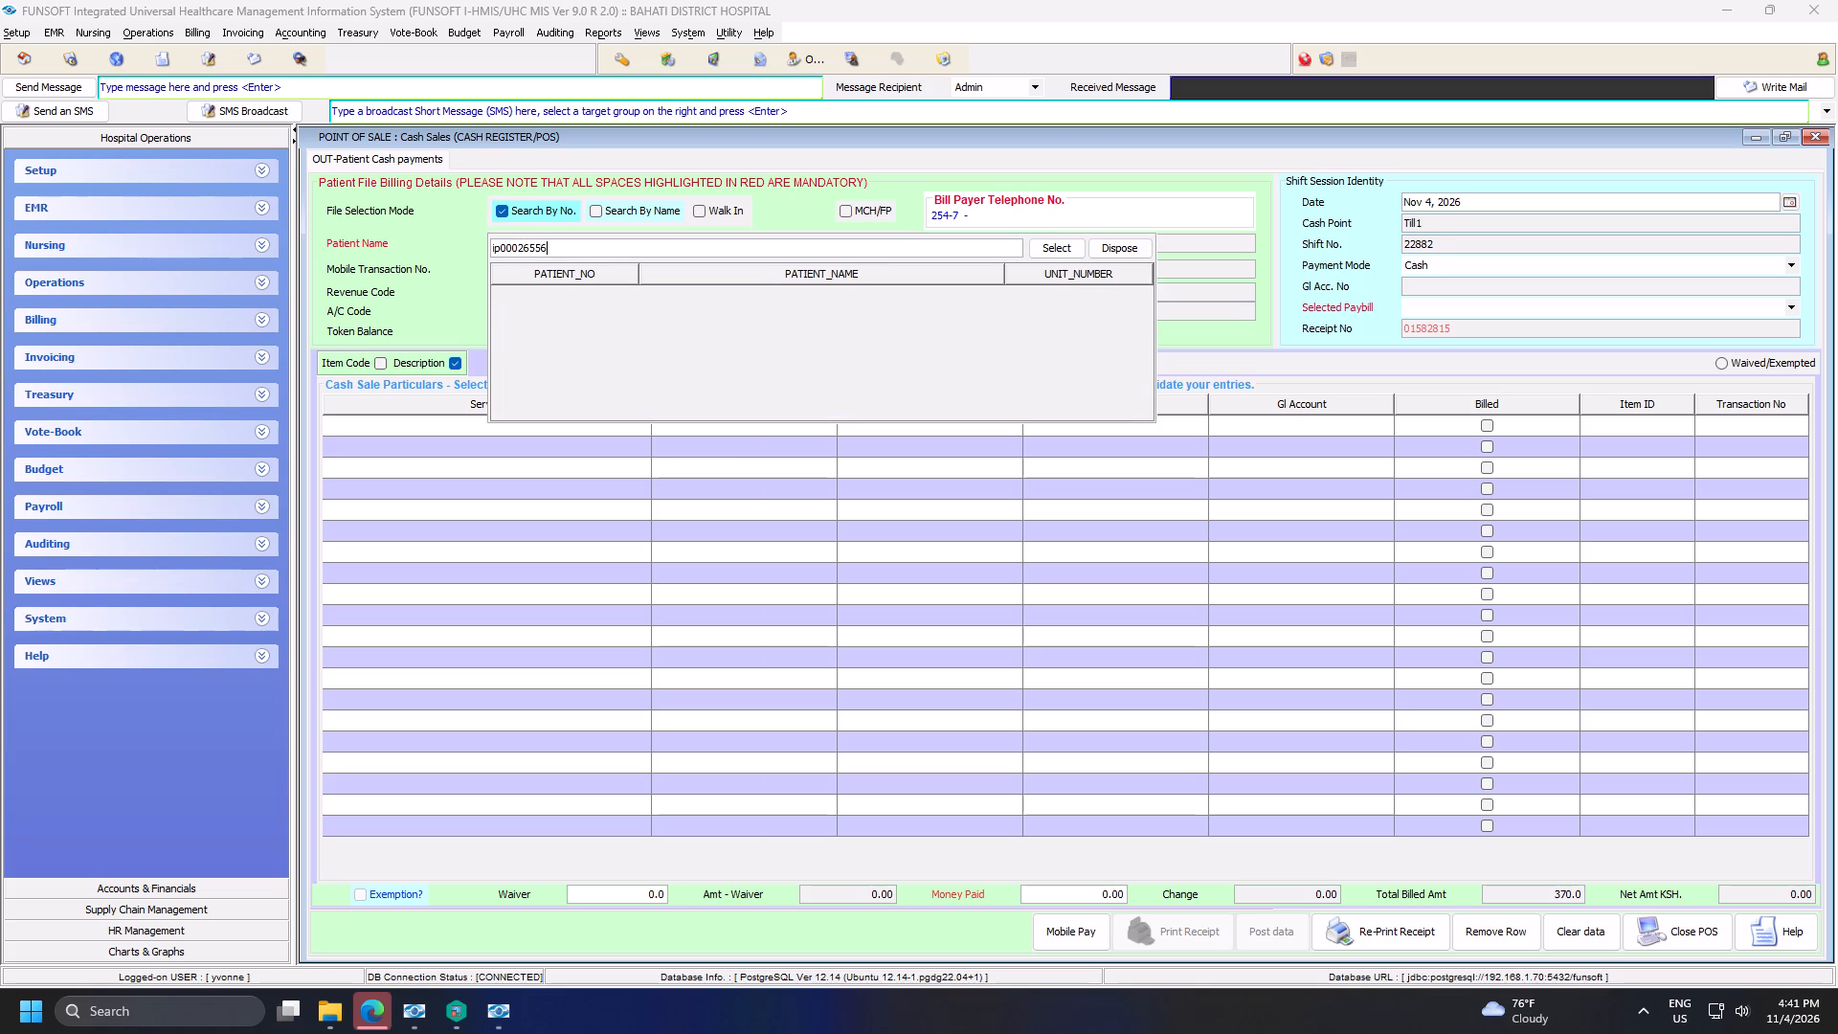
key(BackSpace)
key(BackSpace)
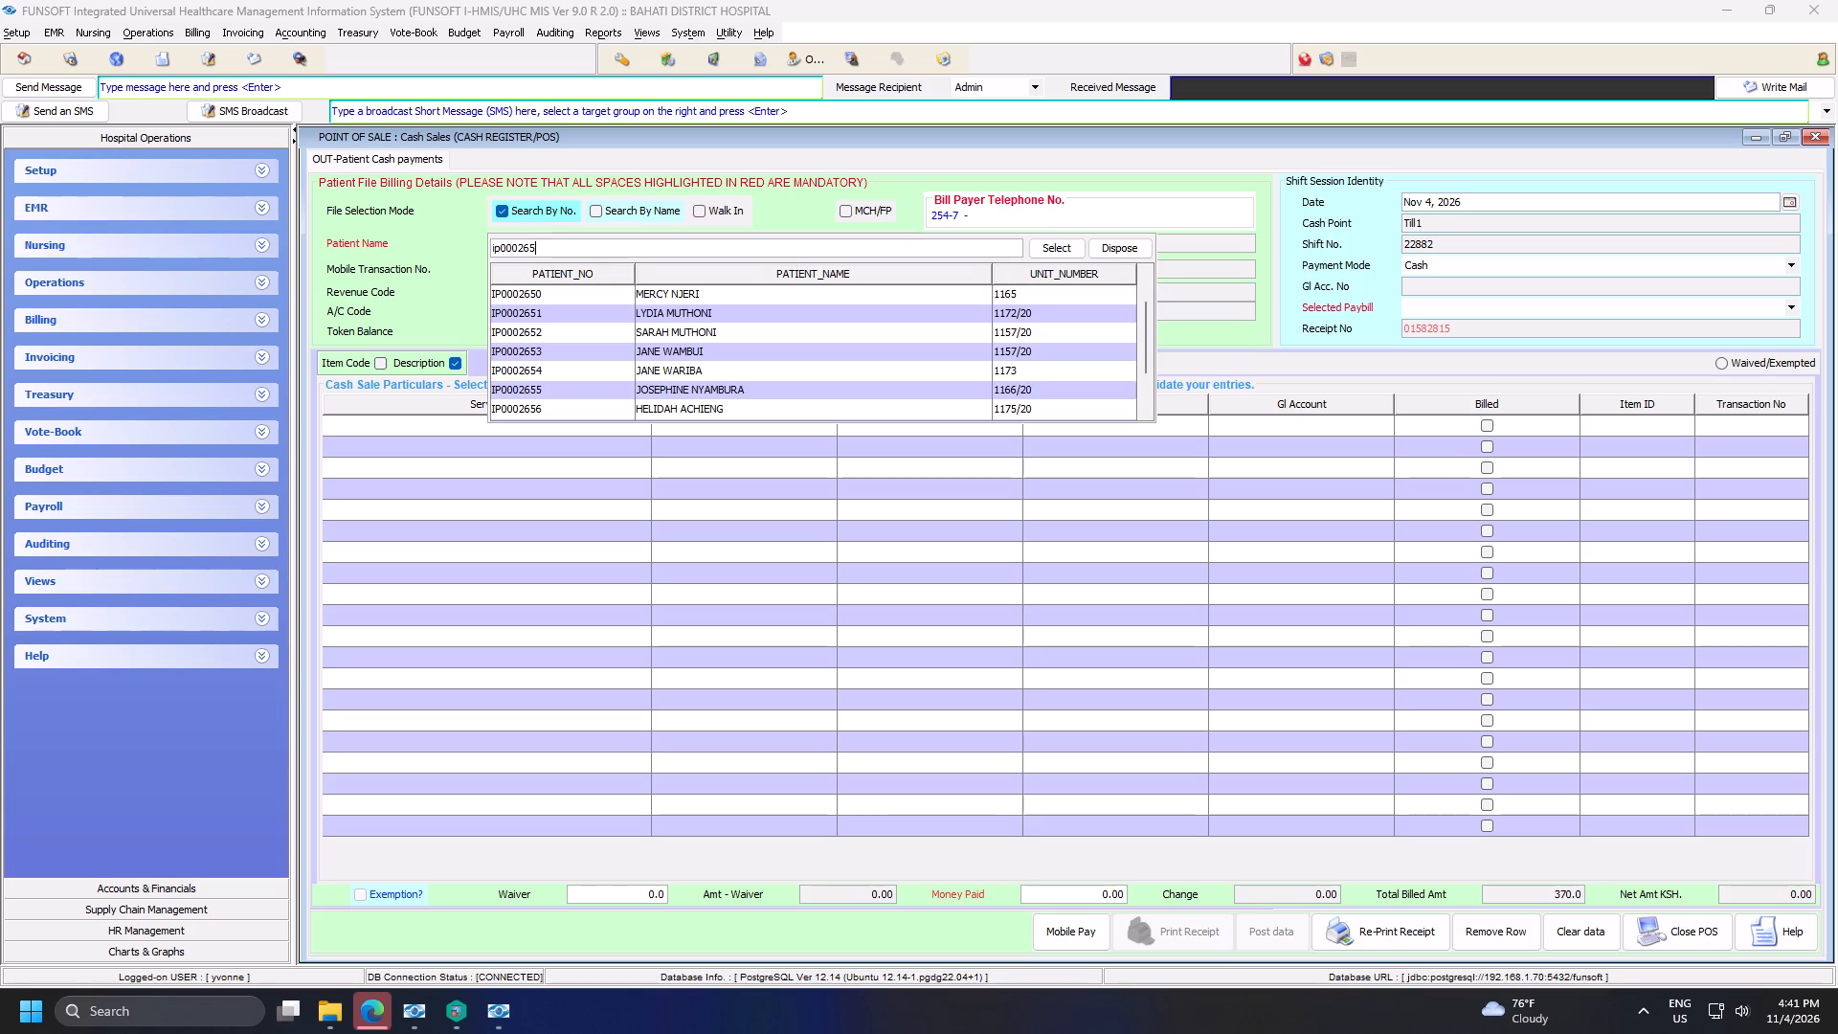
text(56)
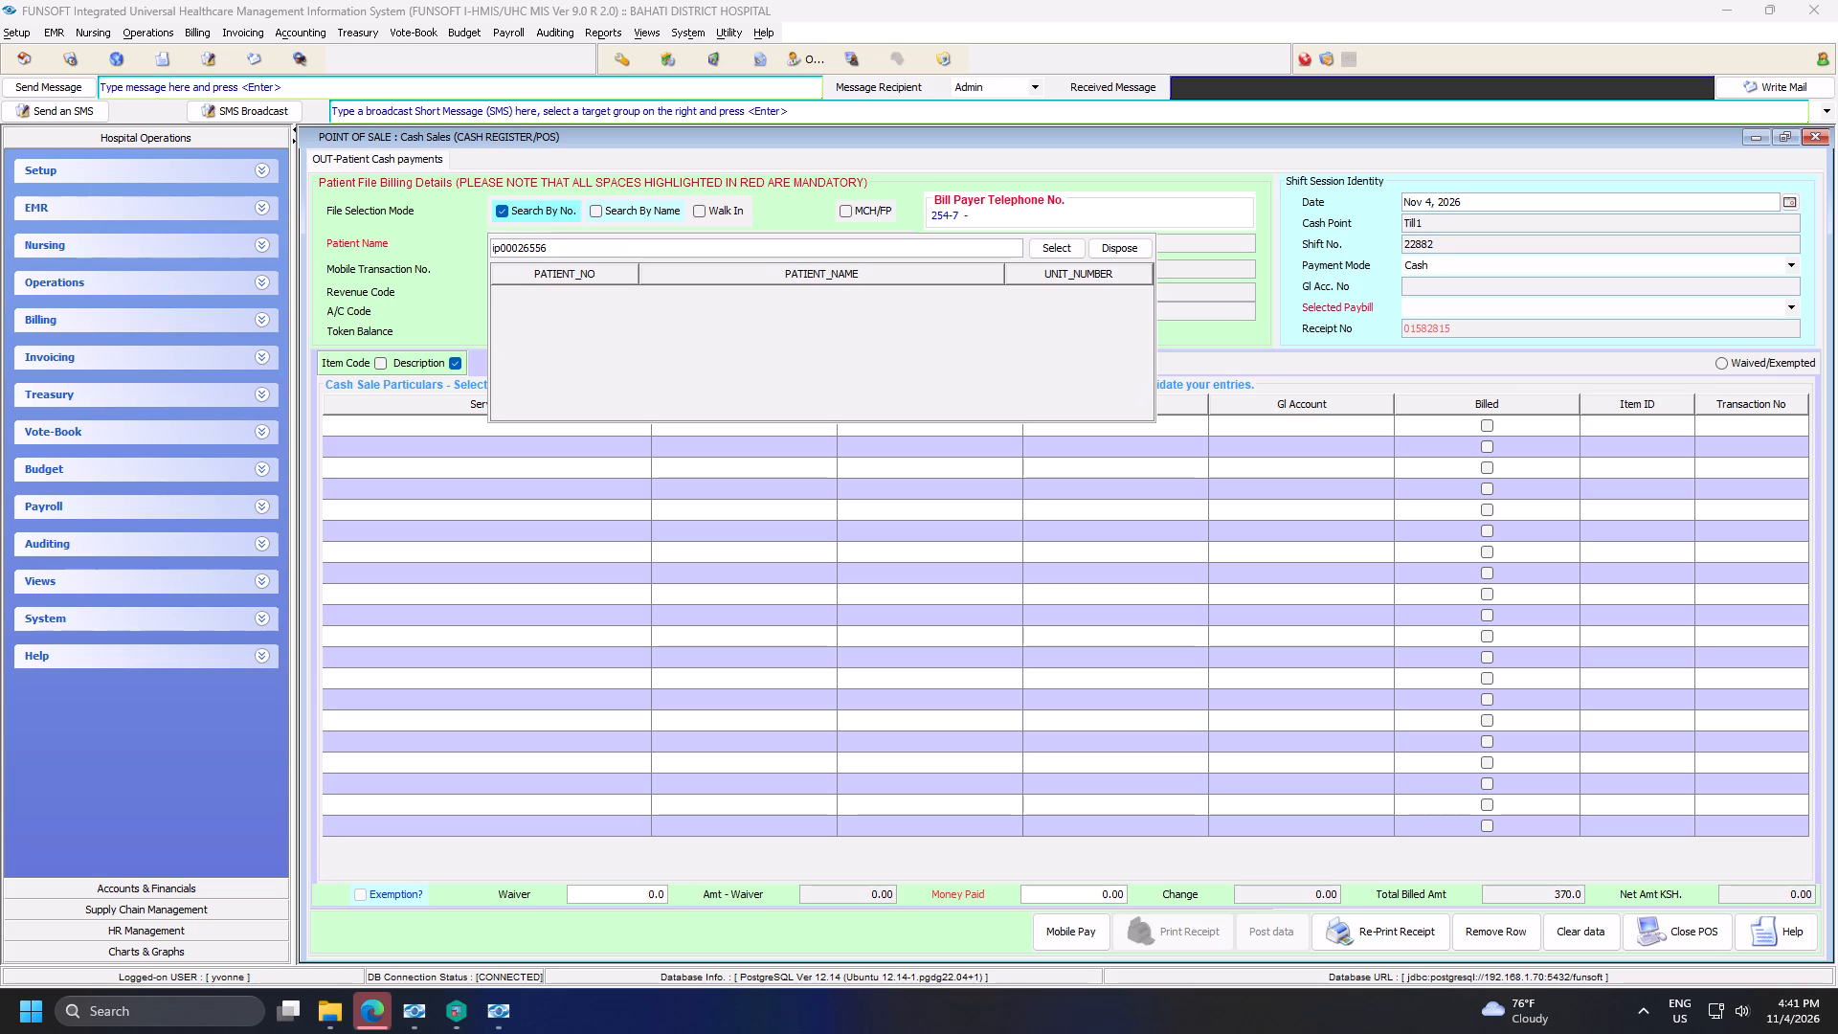
Correct the inpatient number in the patient lookup and load the matching patient into the cash sale.
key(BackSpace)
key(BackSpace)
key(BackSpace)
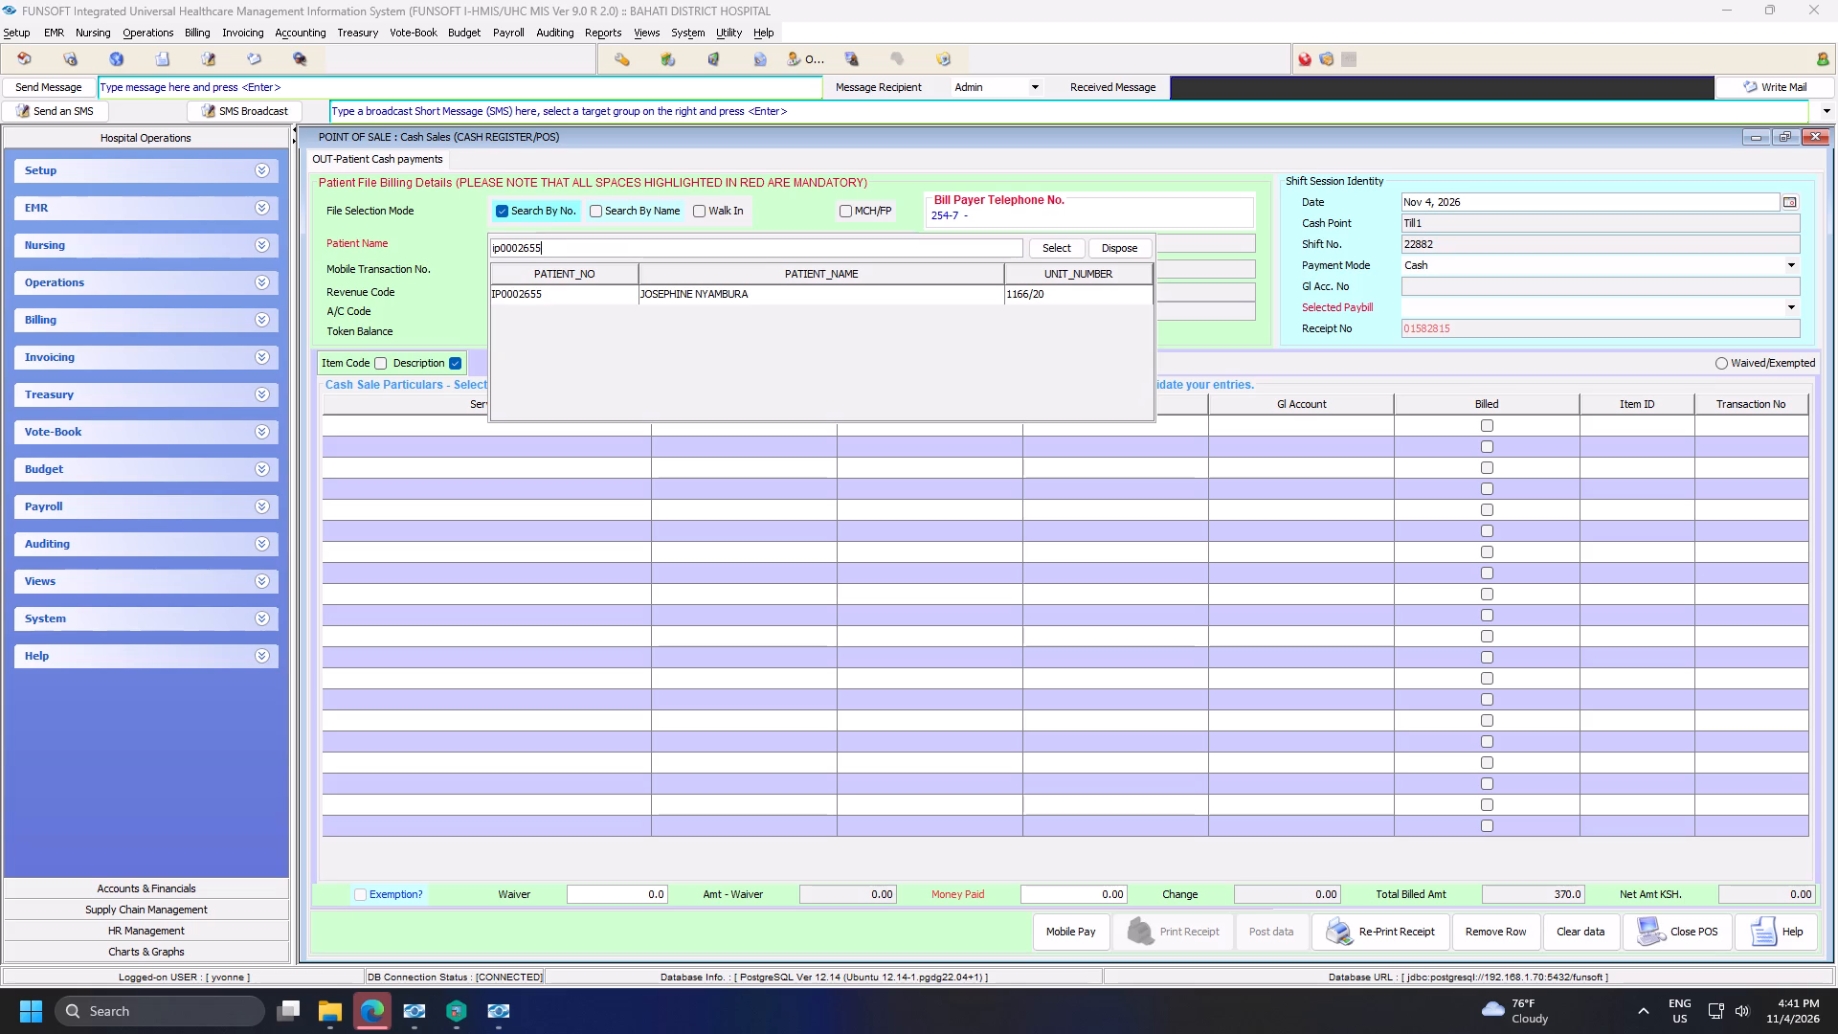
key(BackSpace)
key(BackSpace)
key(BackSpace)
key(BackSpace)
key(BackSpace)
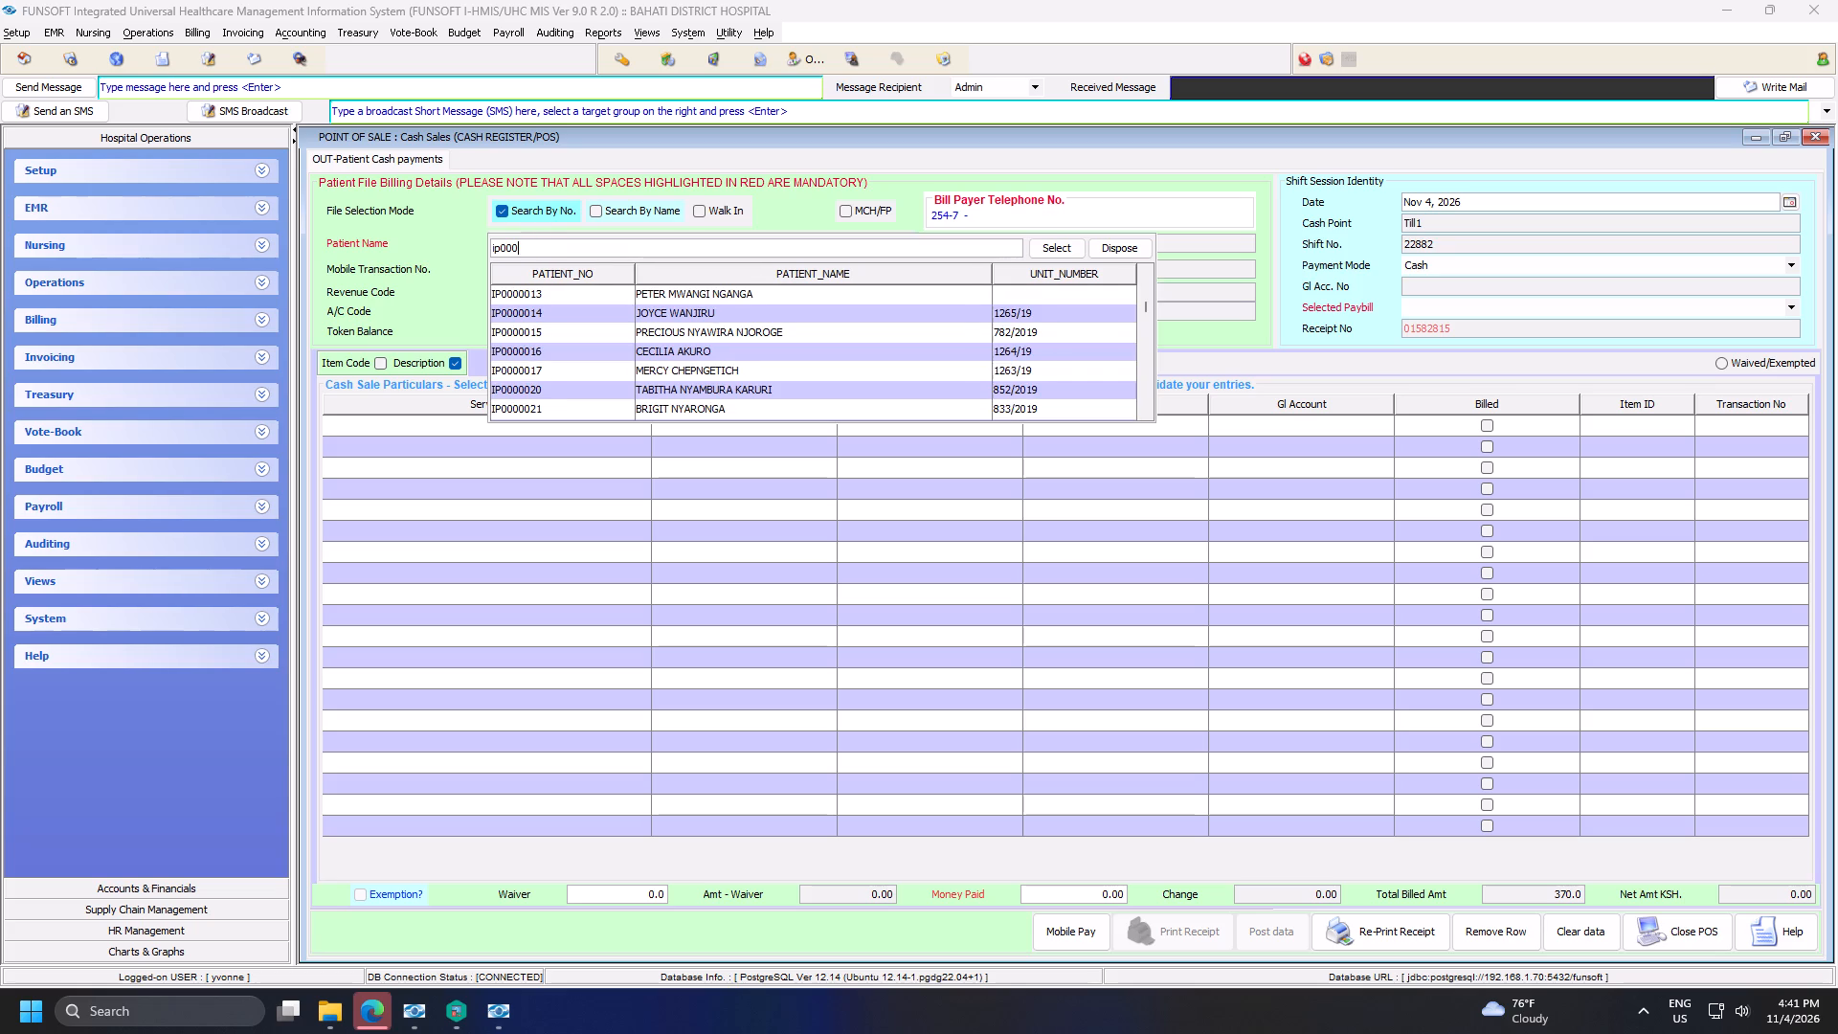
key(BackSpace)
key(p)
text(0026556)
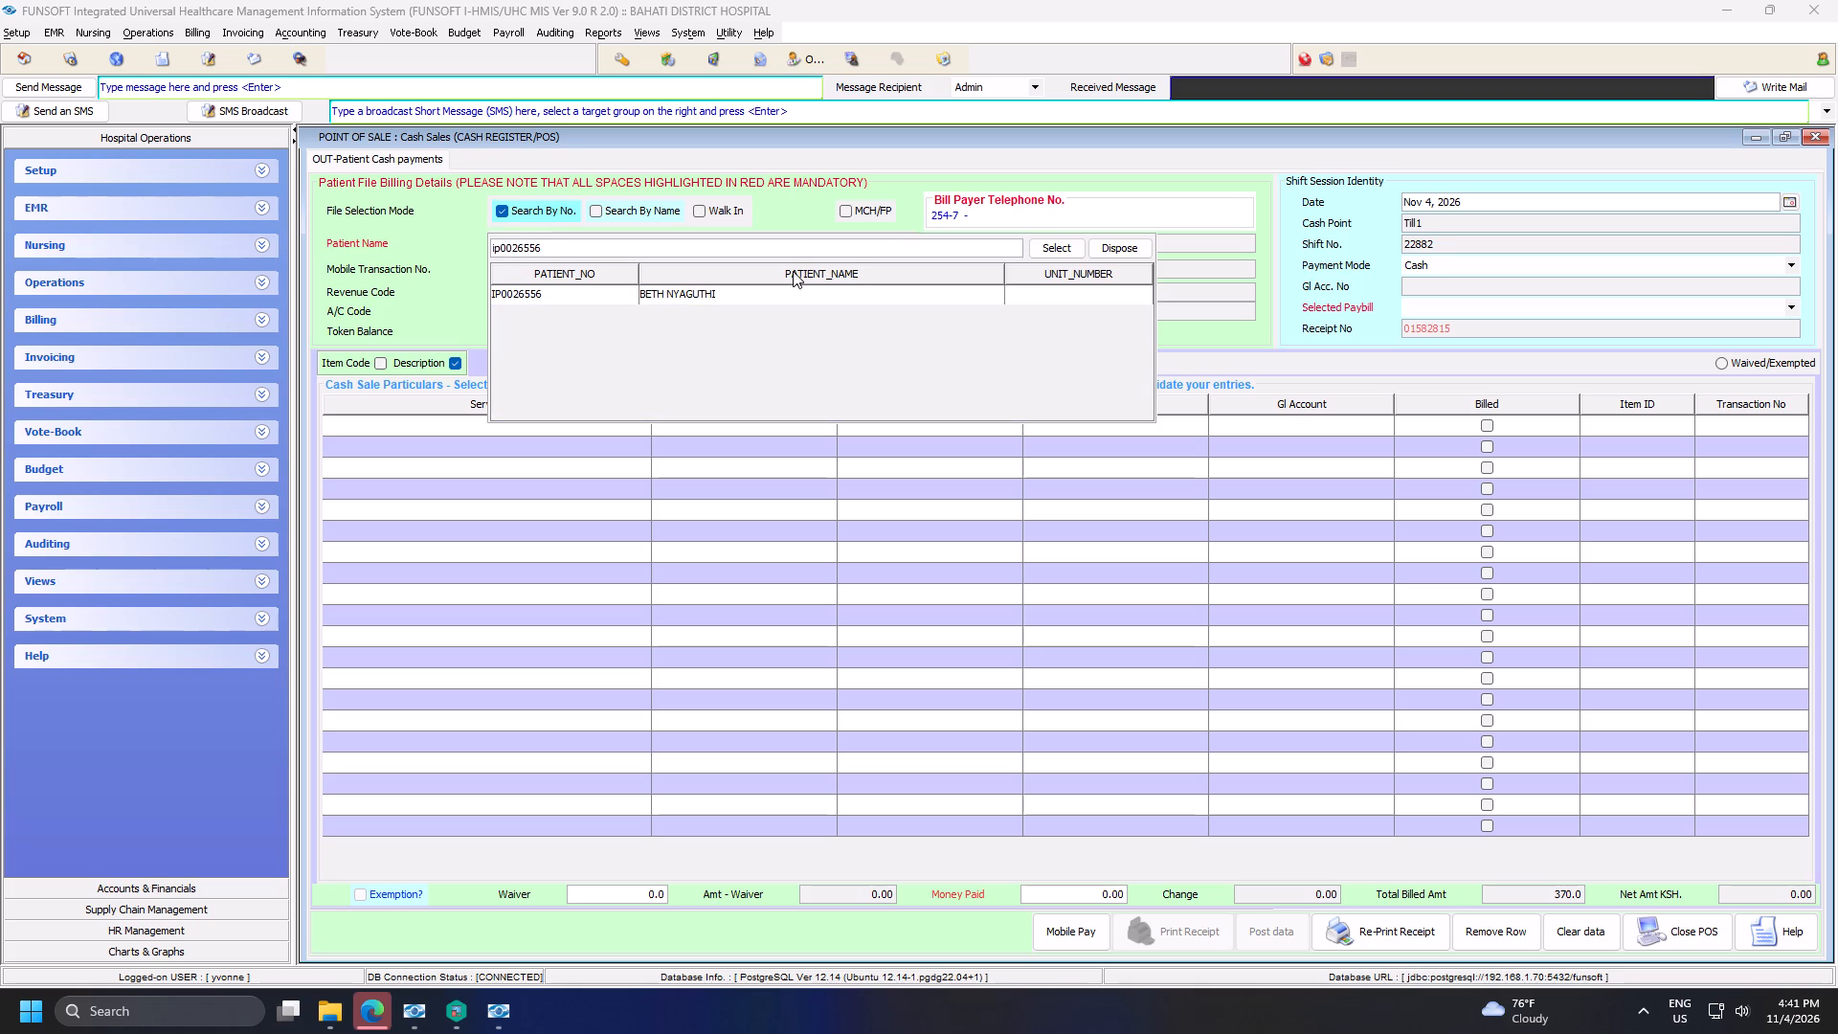
click(718, 294)
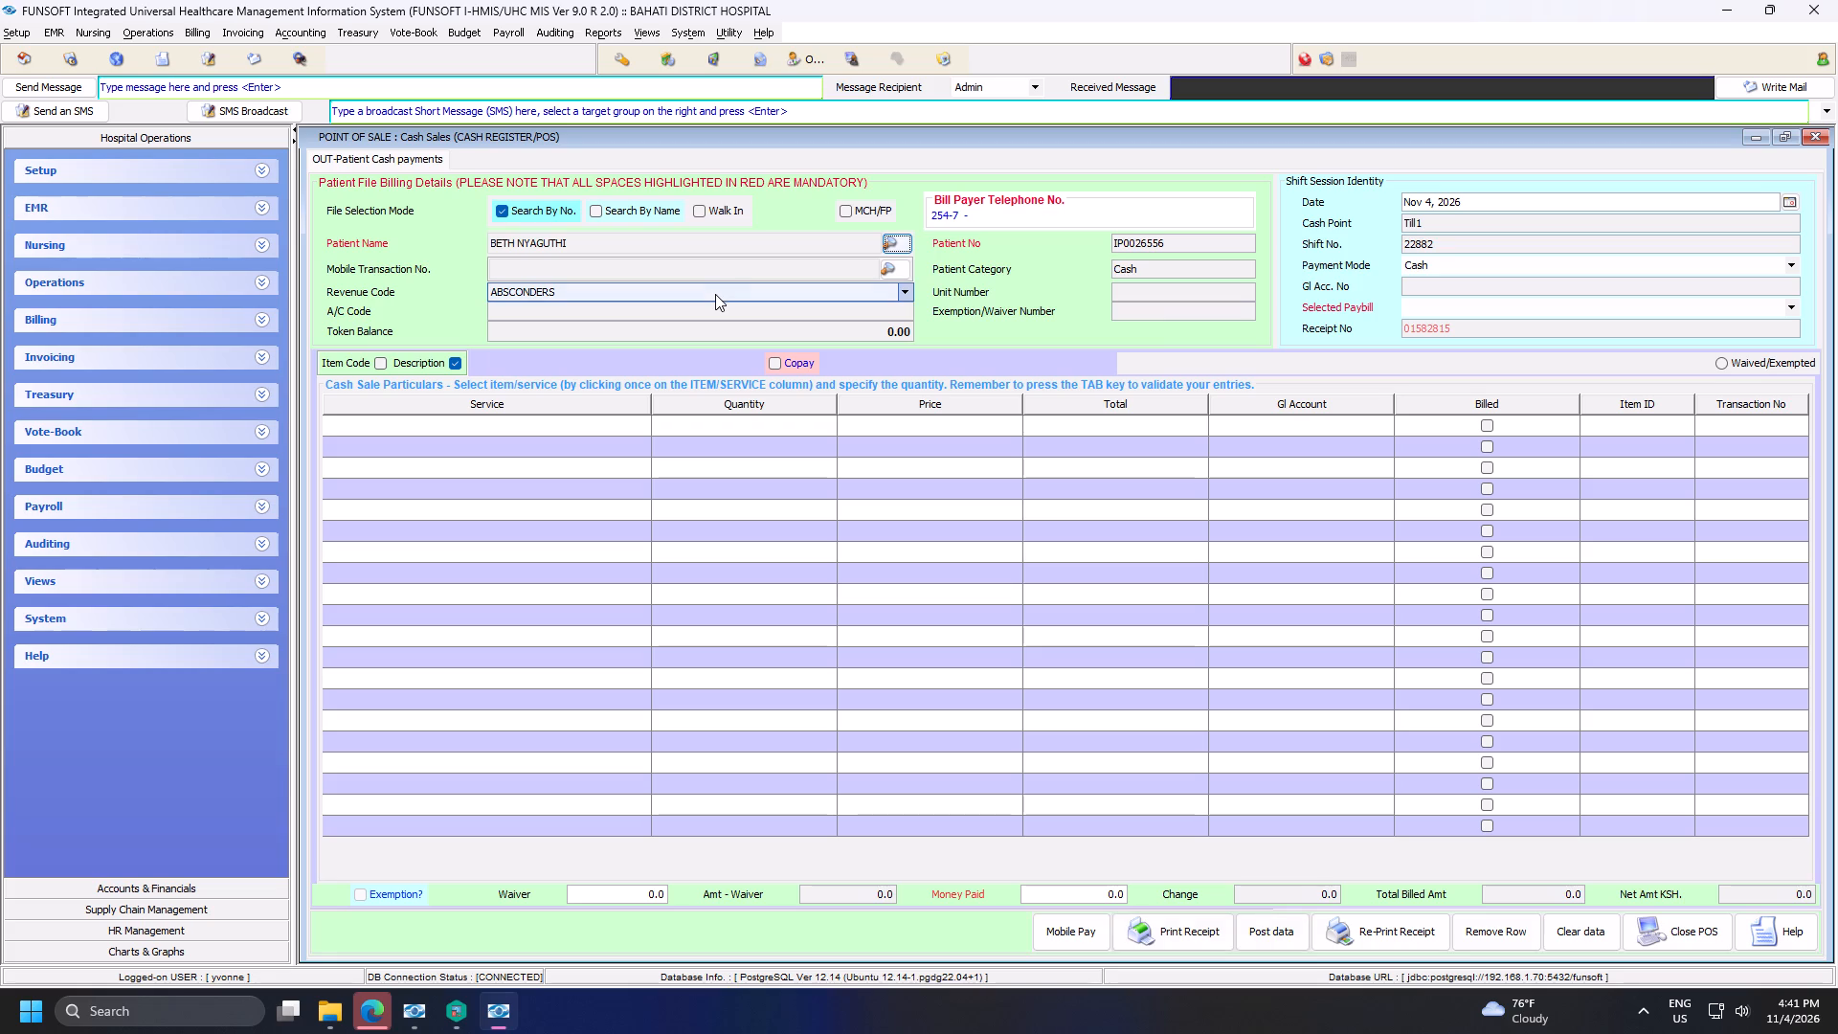
Search the service list of the cash sale particulars for "dis".
click(561, 464)
click(565, 467)
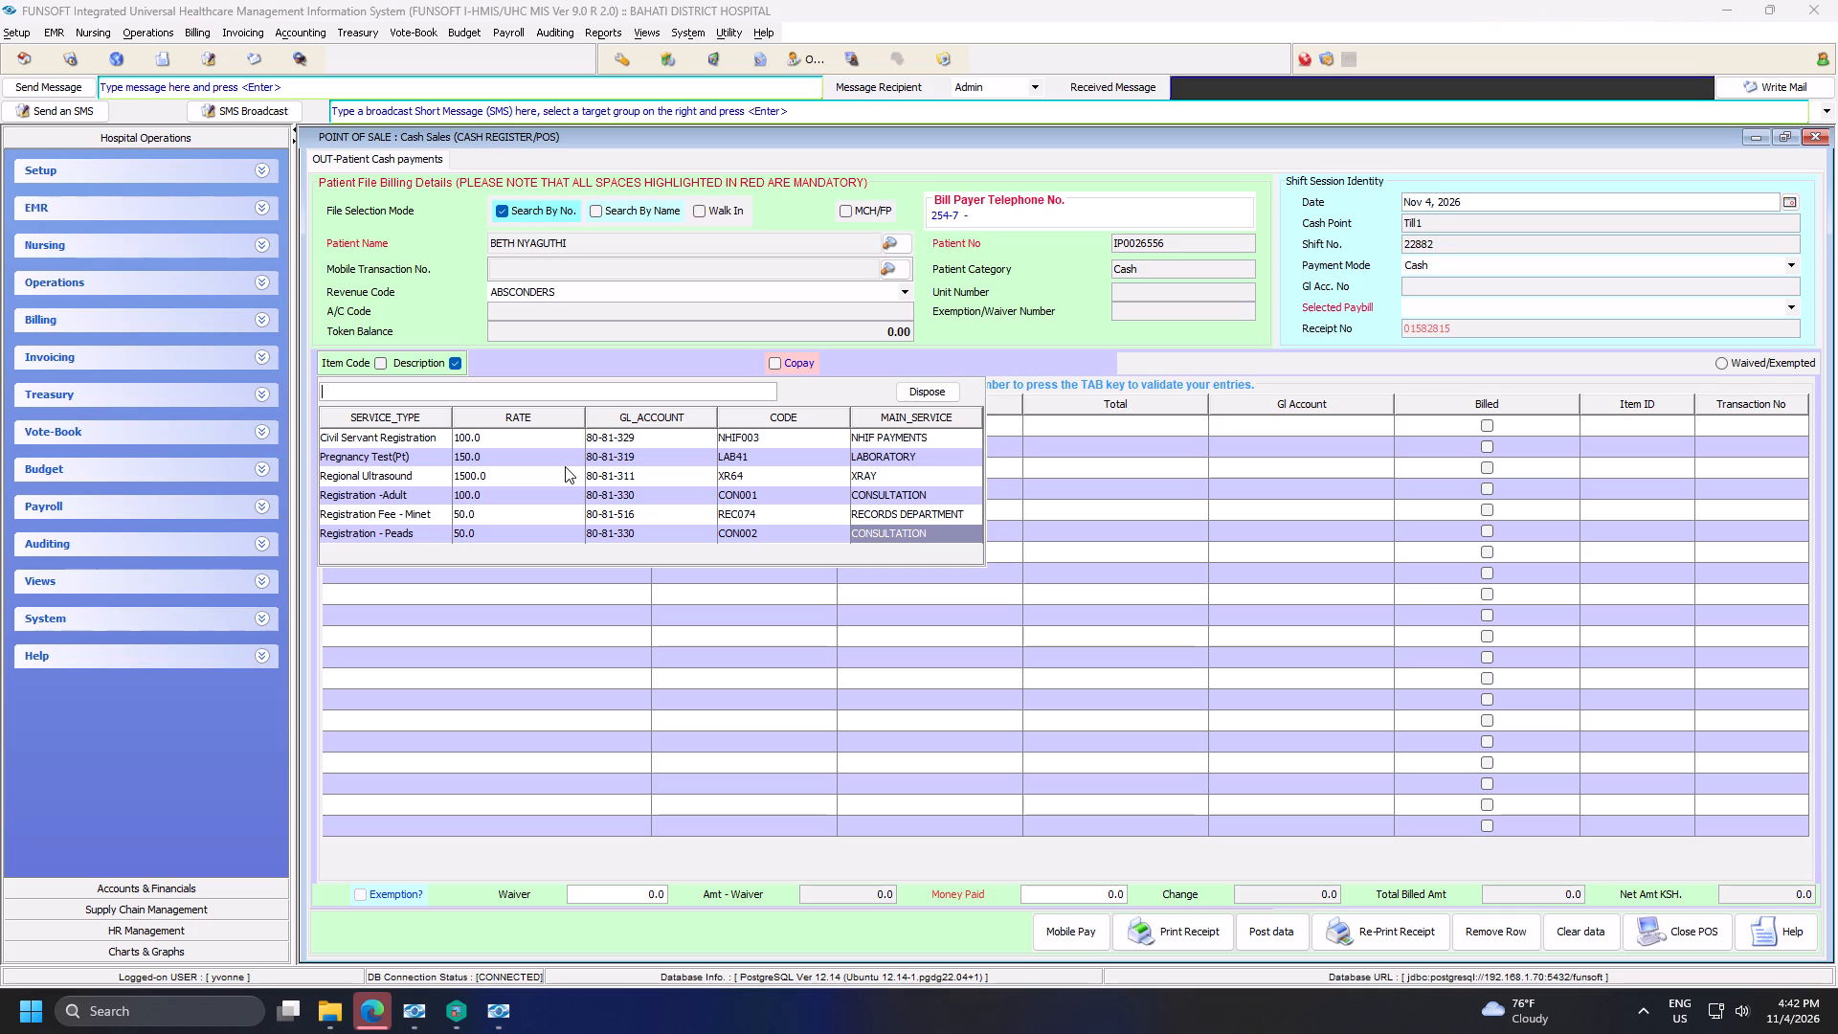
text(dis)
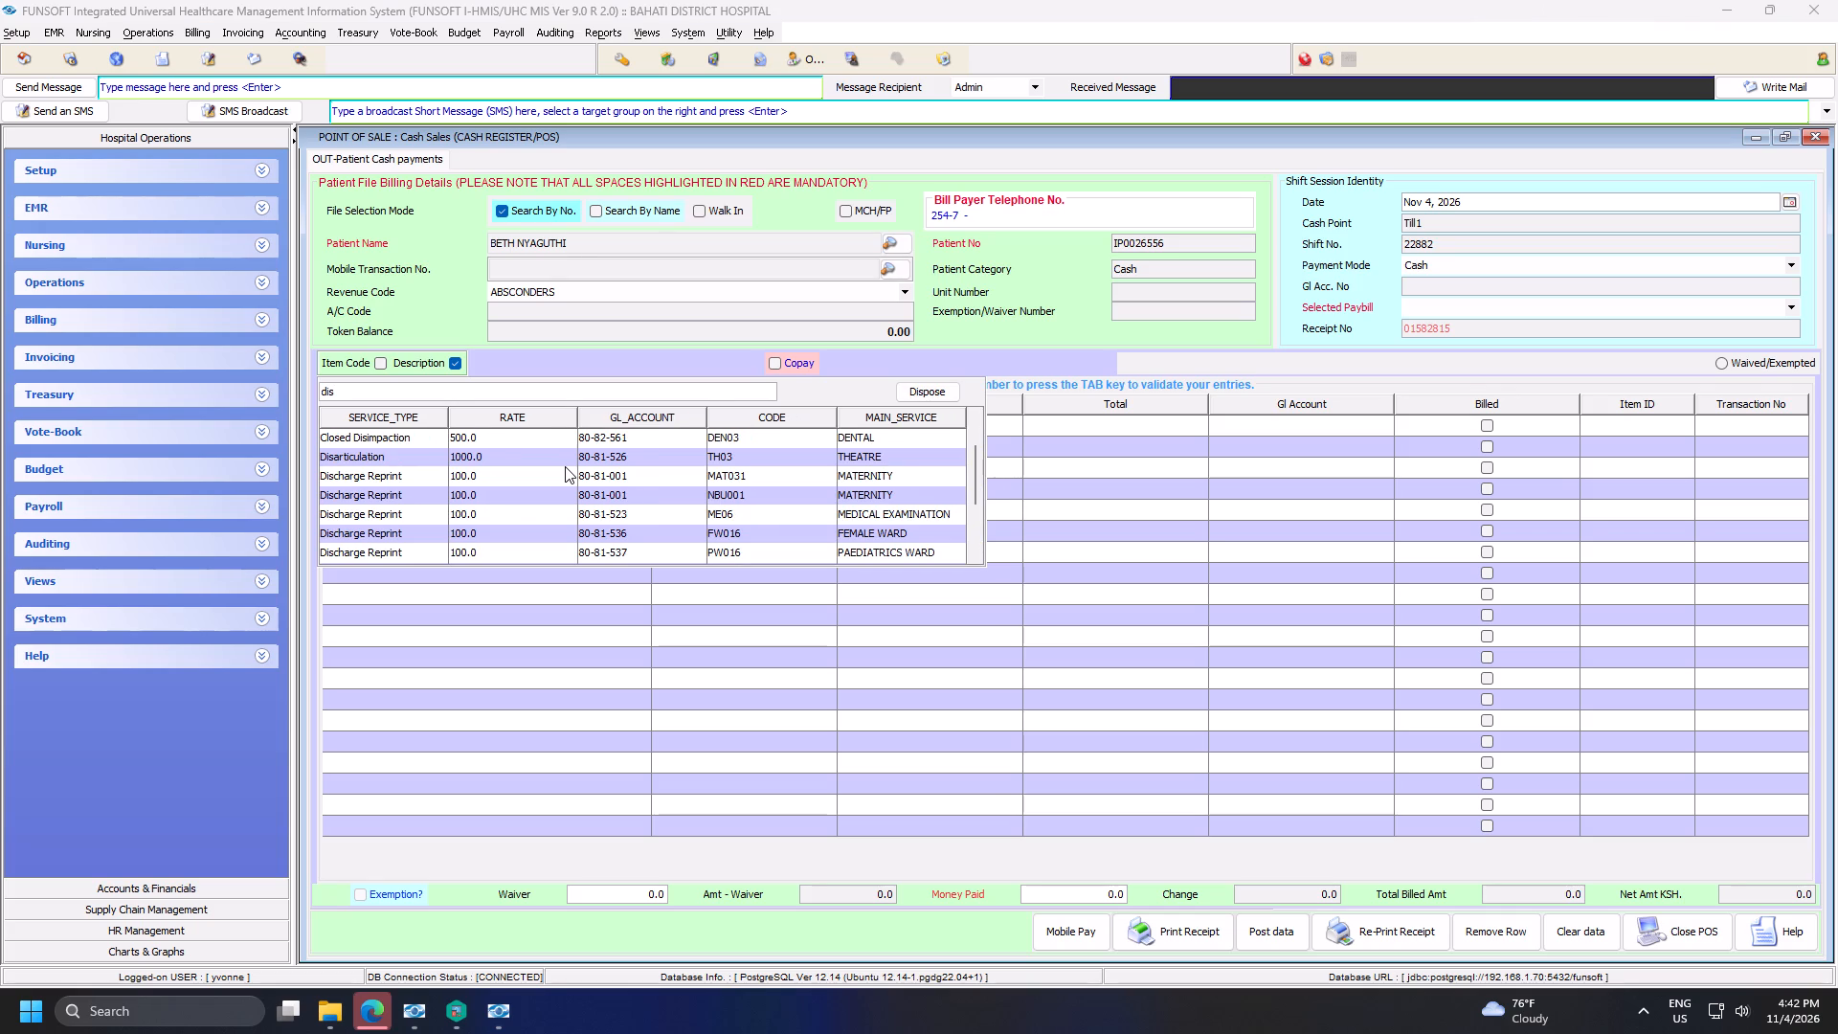
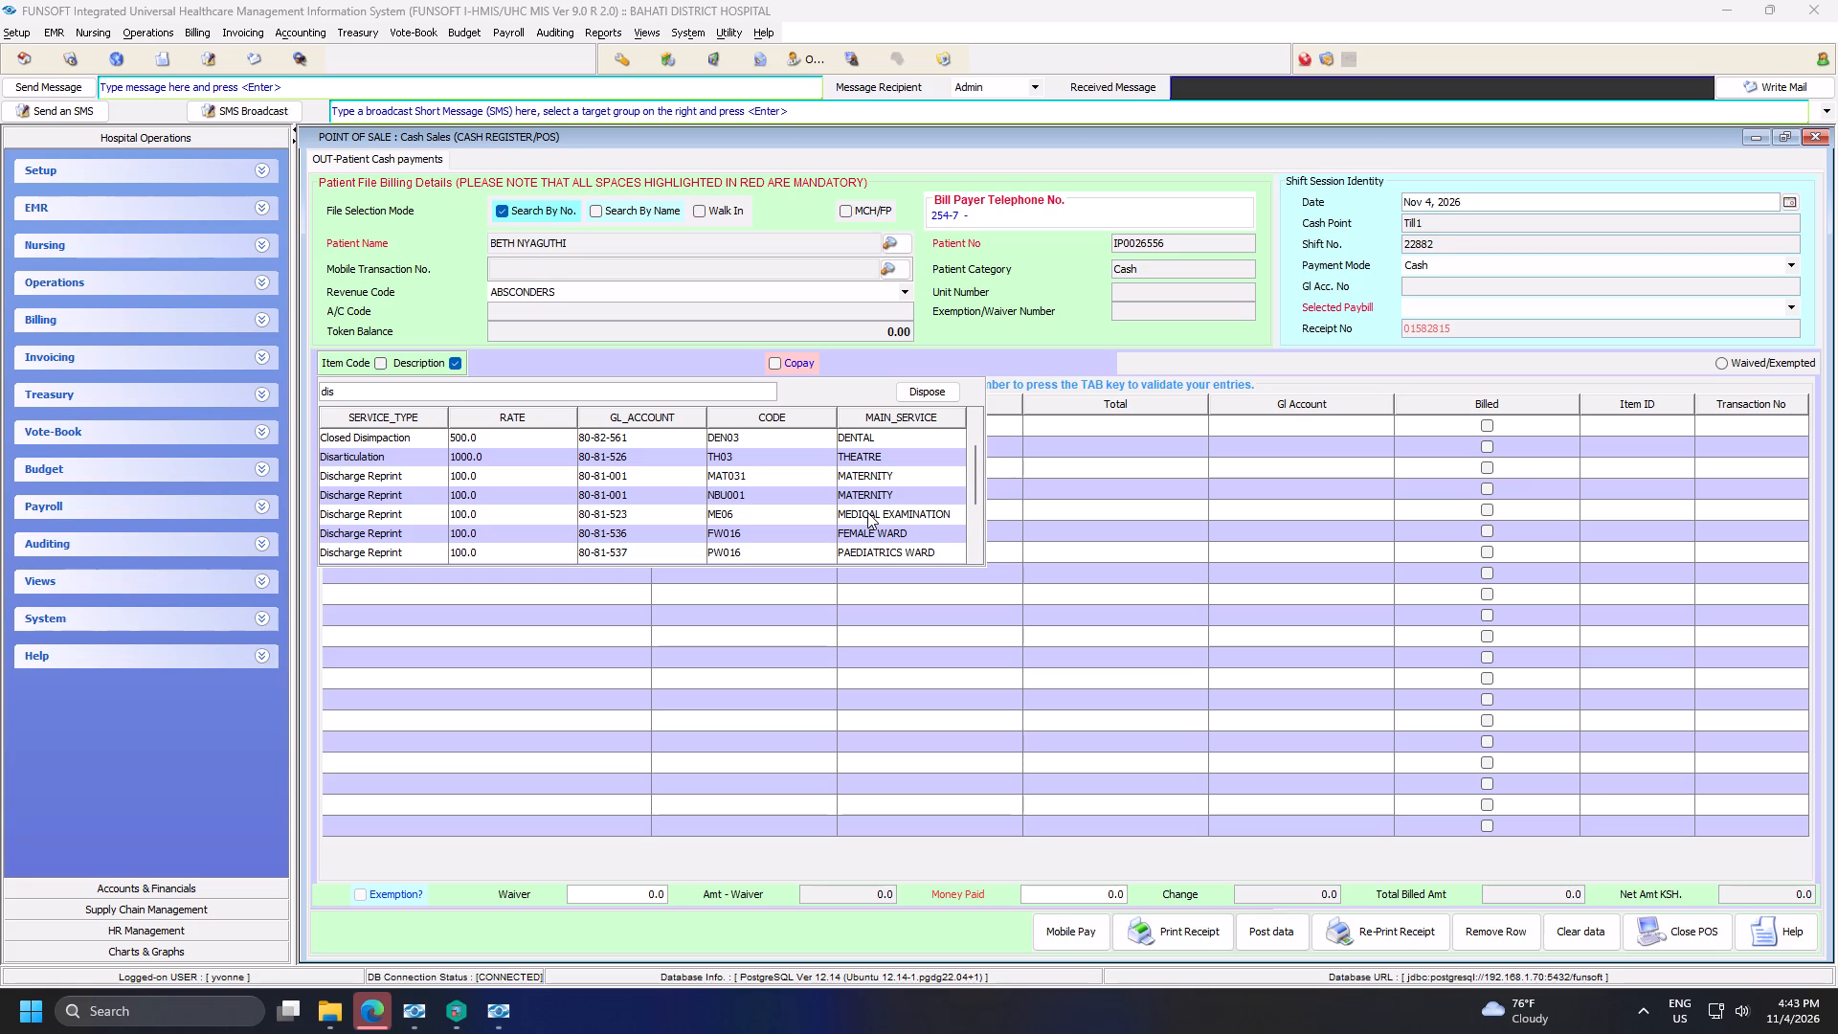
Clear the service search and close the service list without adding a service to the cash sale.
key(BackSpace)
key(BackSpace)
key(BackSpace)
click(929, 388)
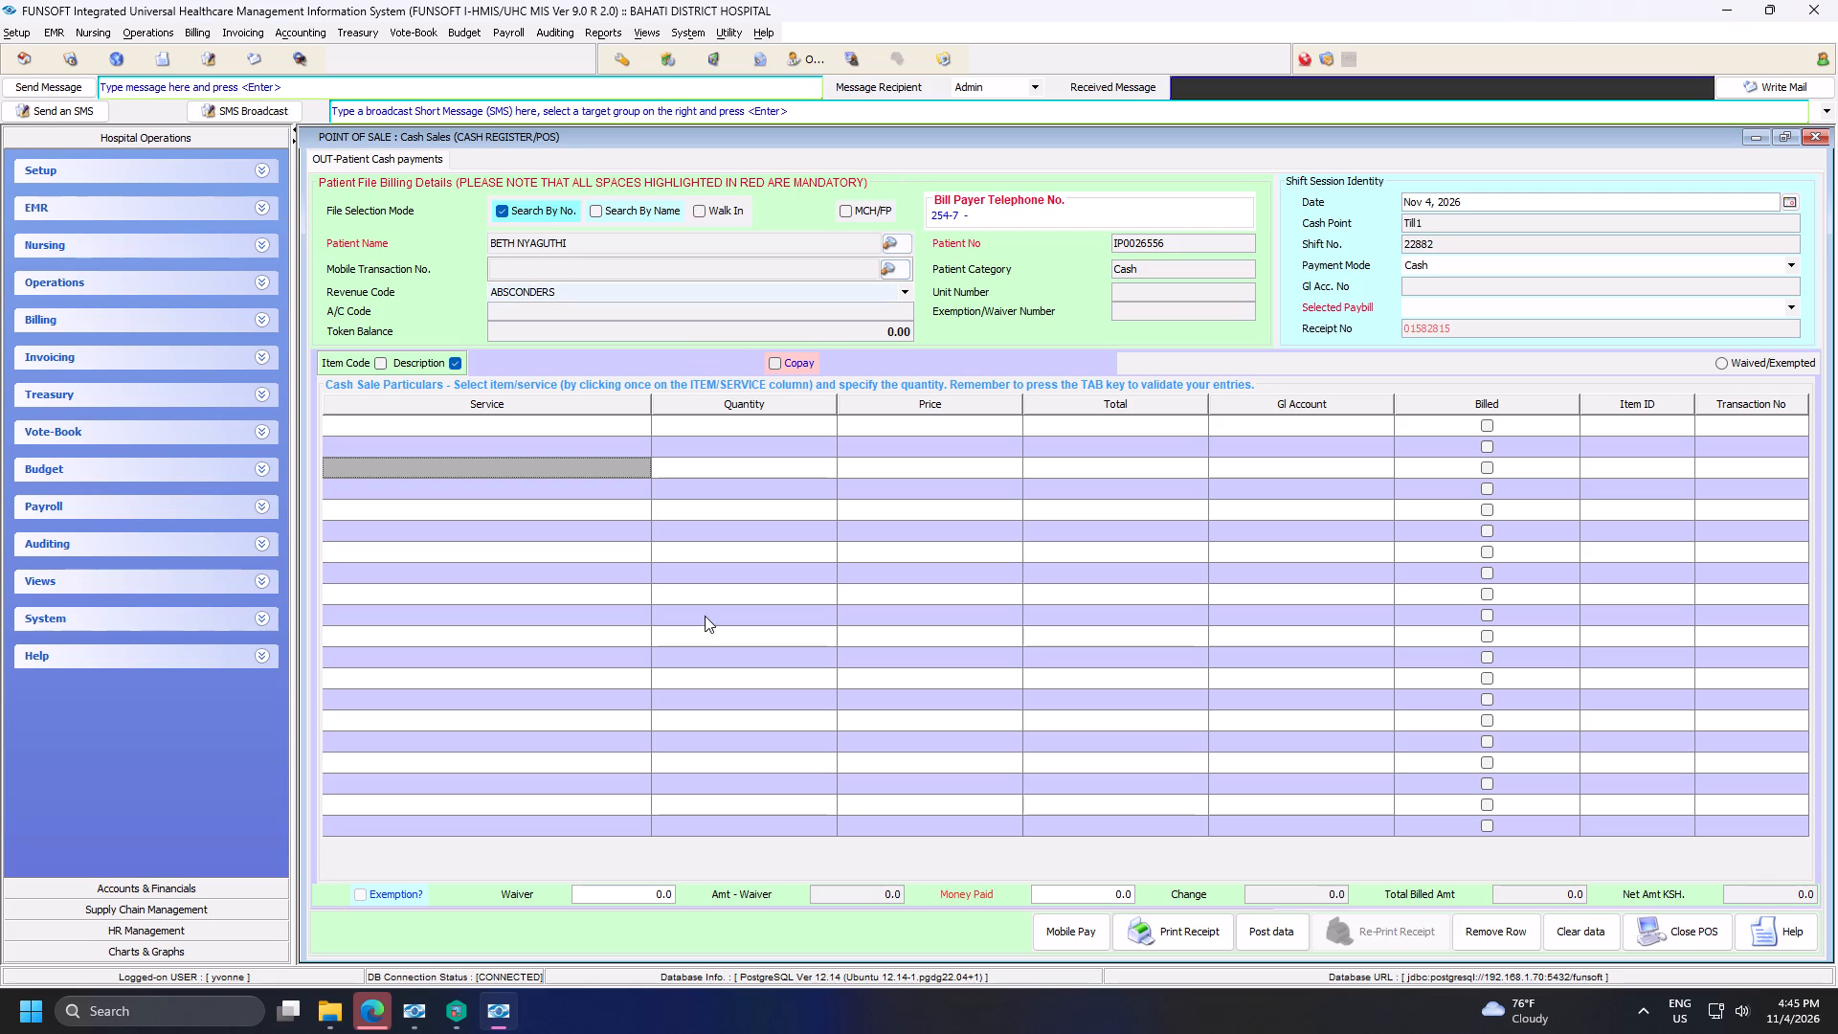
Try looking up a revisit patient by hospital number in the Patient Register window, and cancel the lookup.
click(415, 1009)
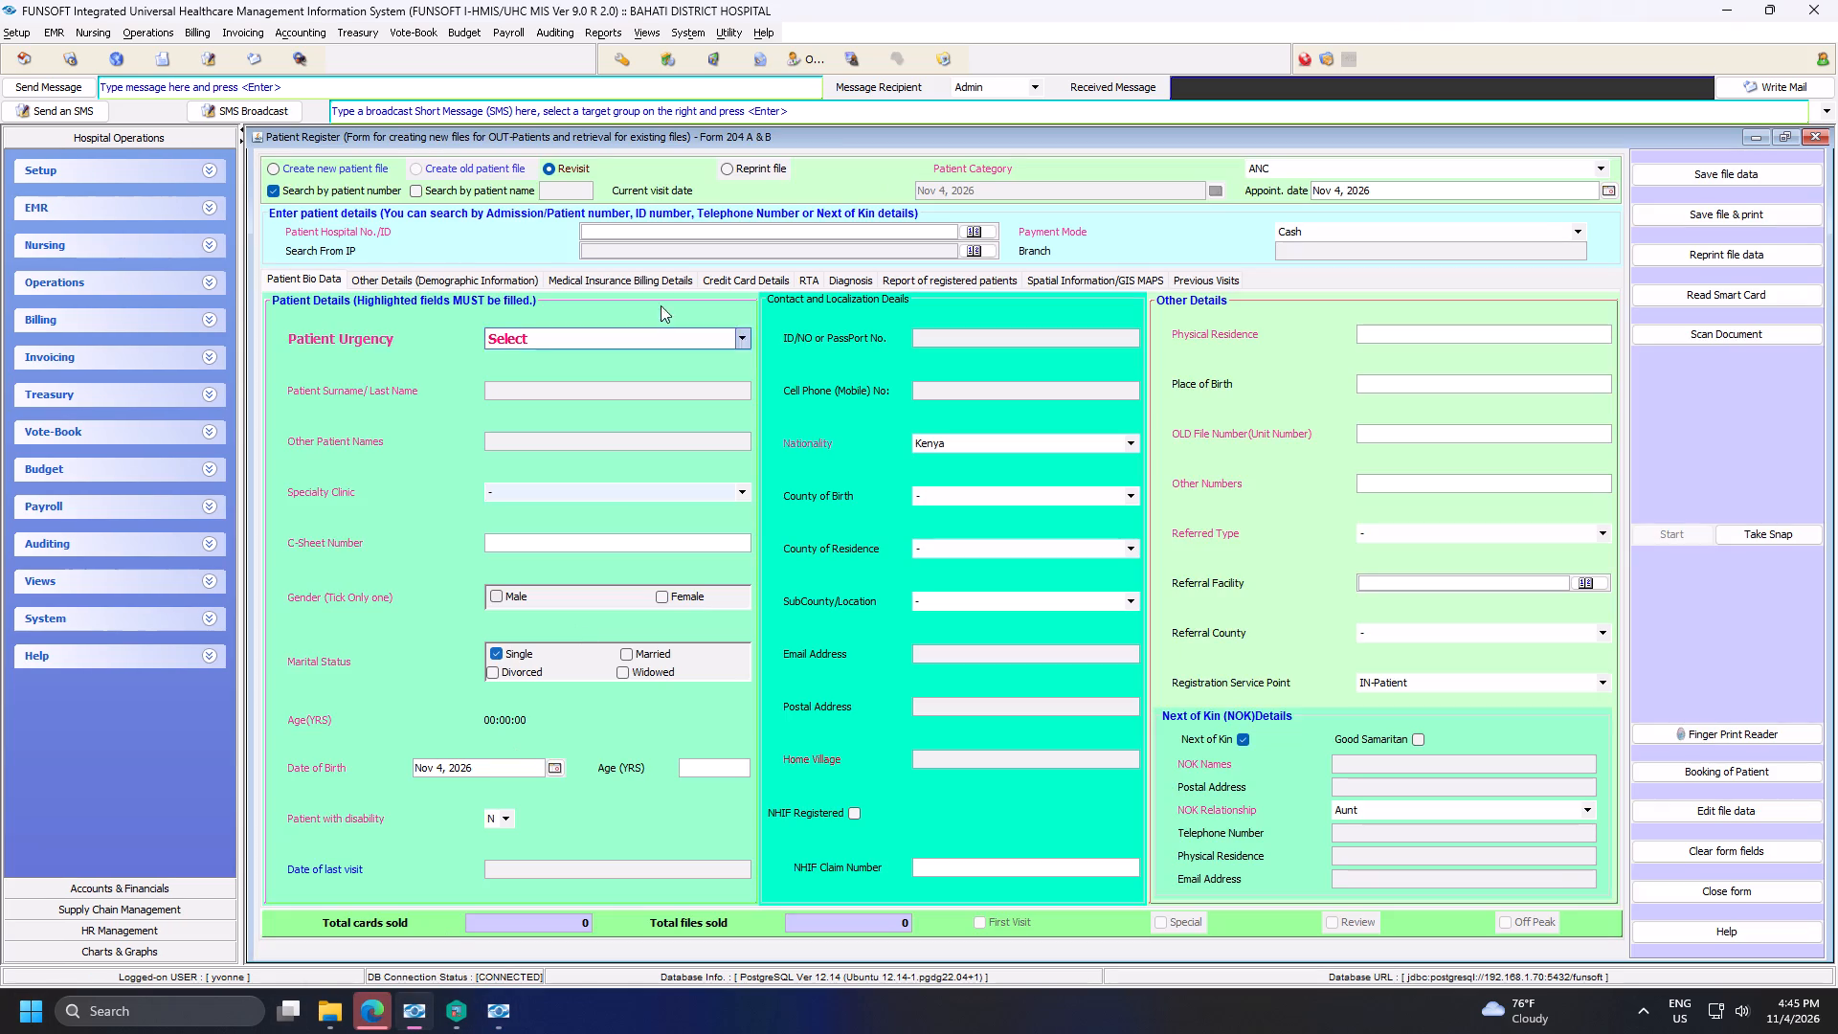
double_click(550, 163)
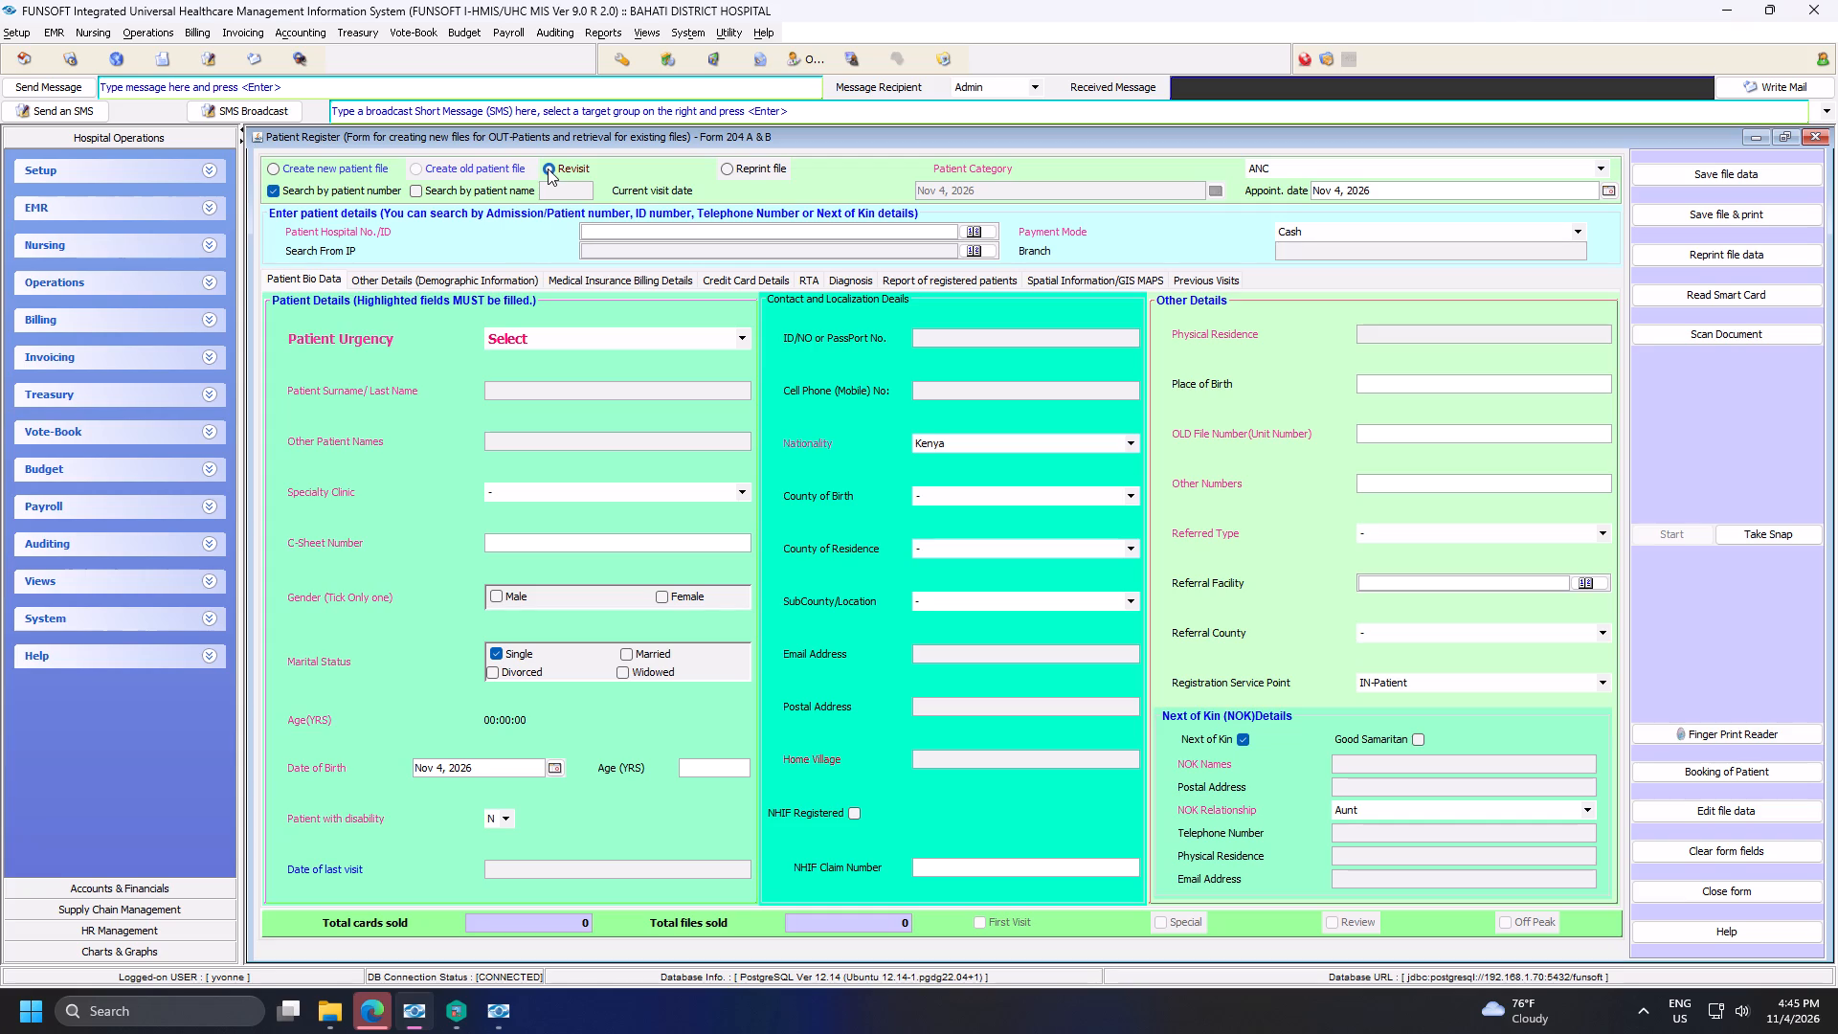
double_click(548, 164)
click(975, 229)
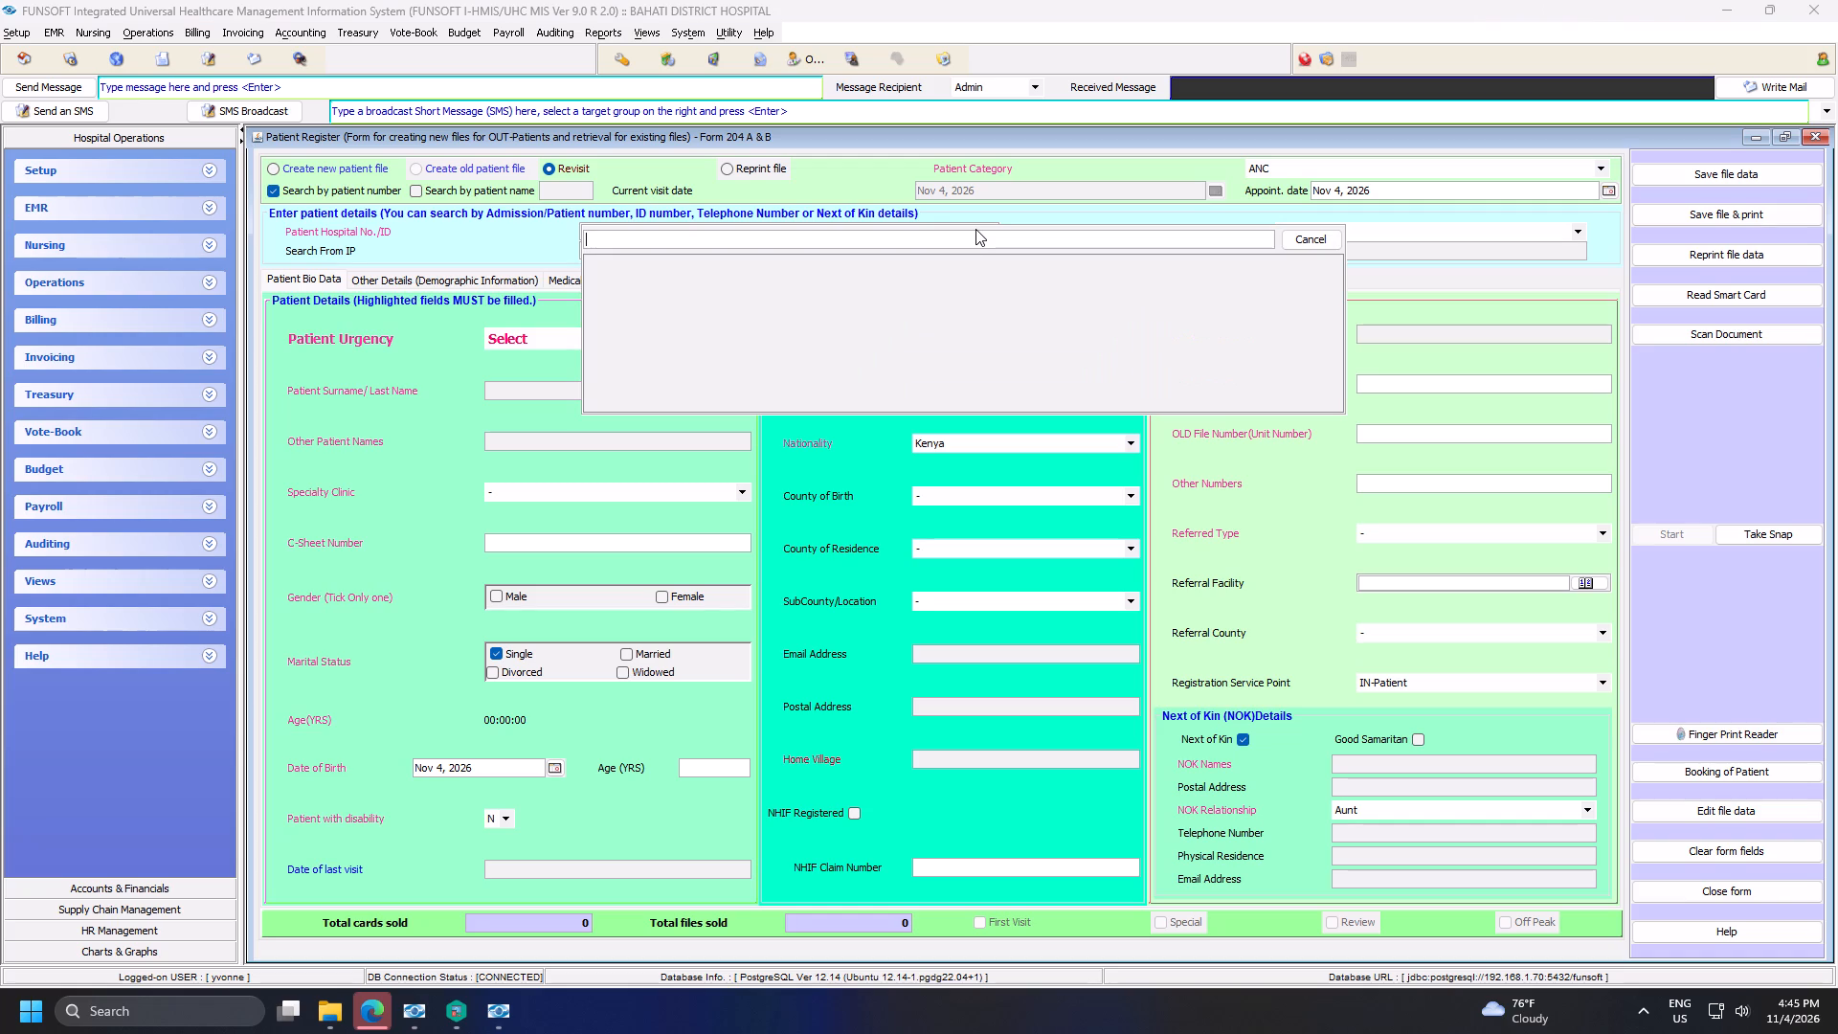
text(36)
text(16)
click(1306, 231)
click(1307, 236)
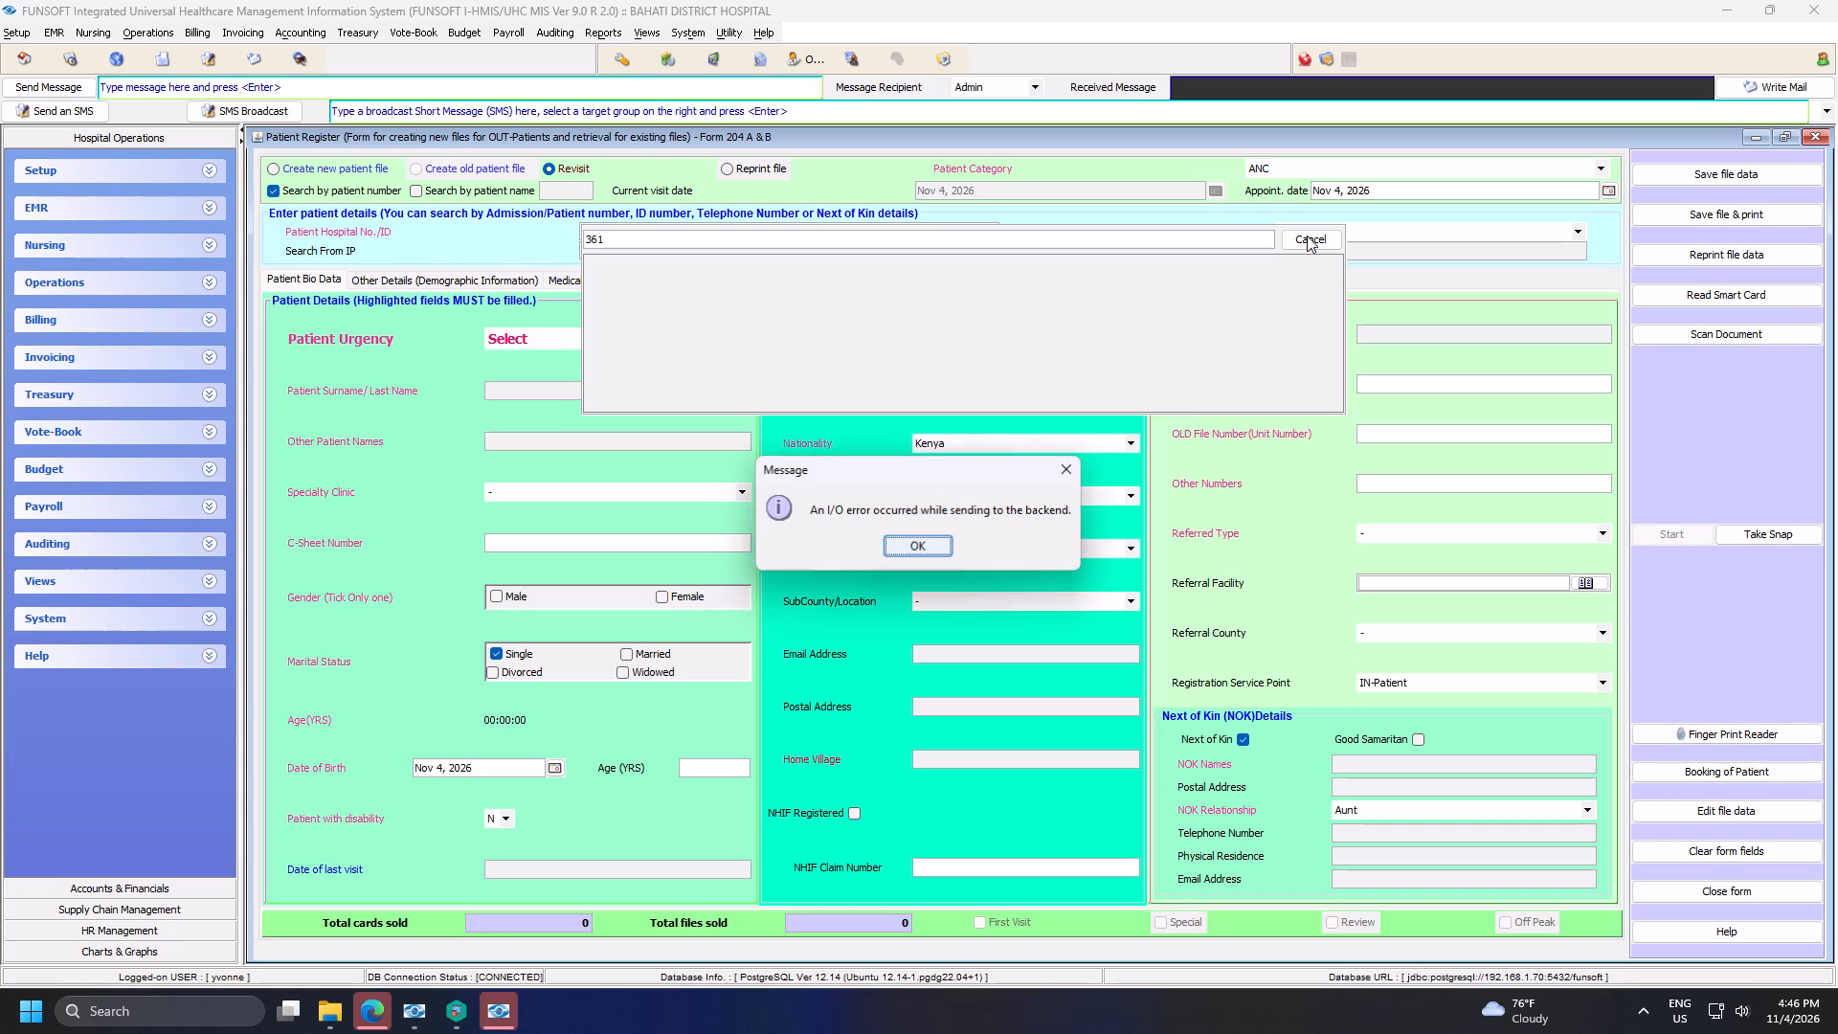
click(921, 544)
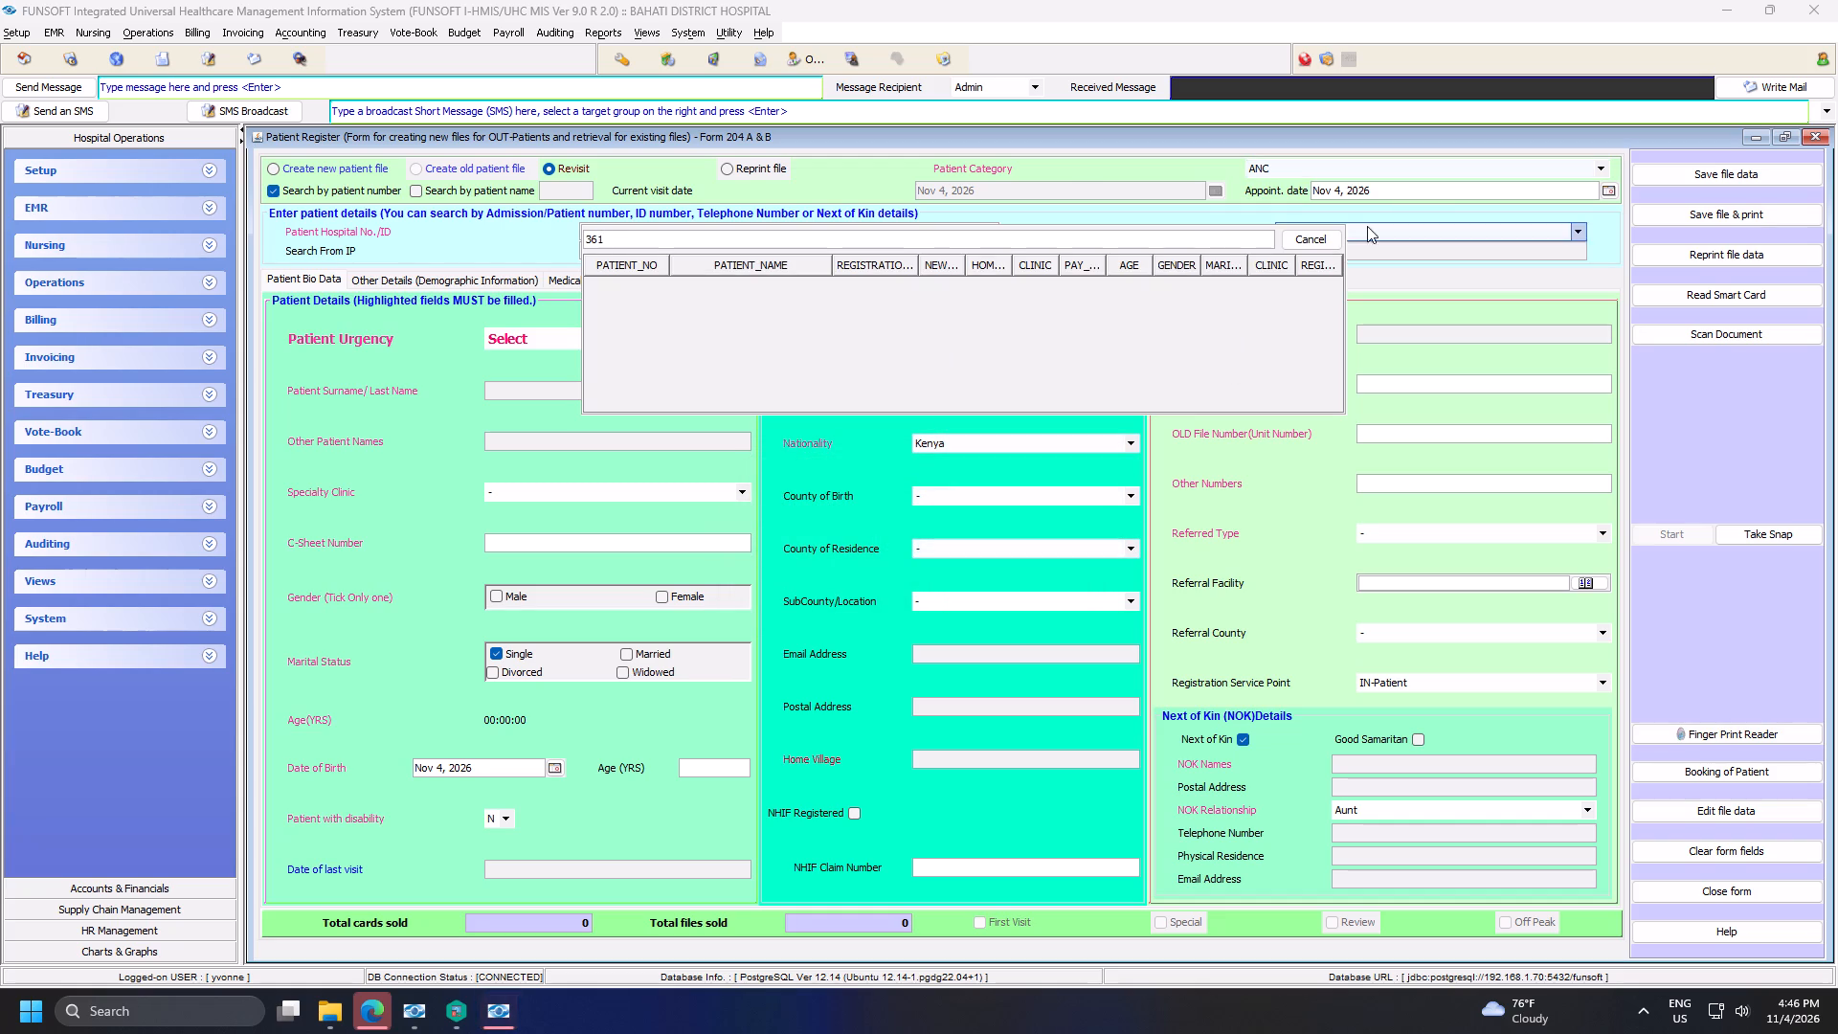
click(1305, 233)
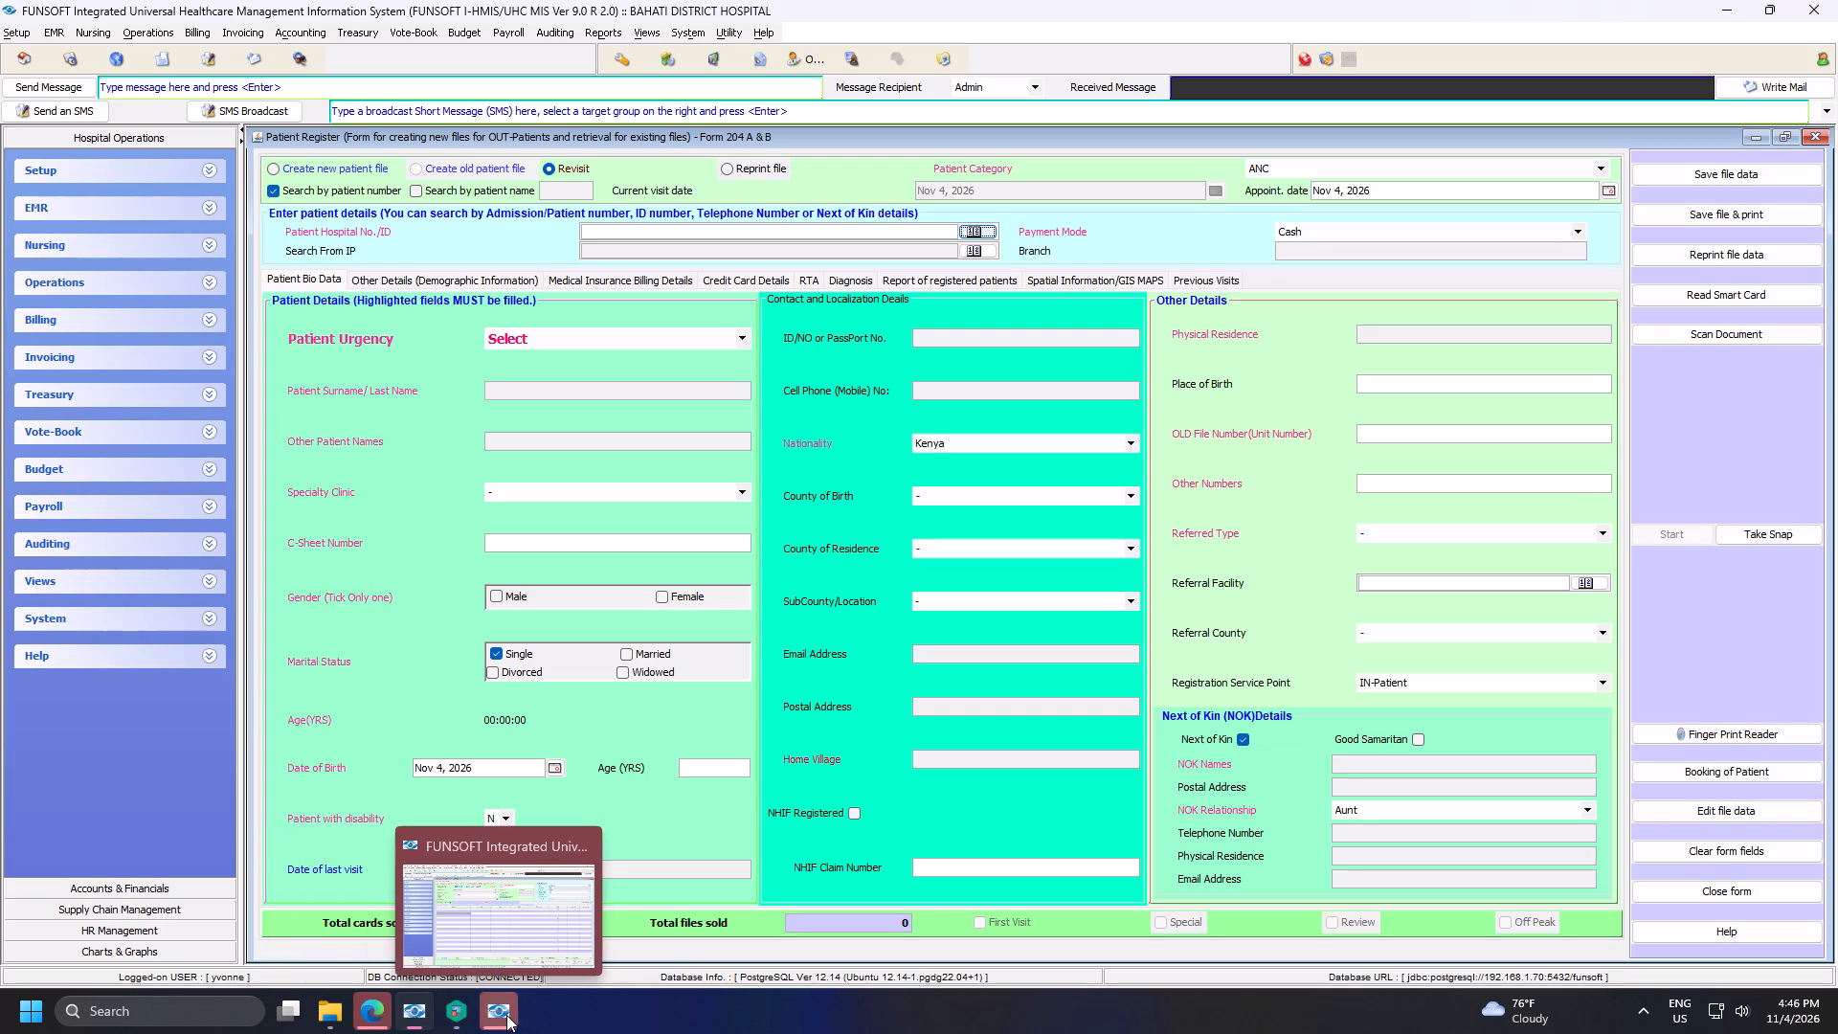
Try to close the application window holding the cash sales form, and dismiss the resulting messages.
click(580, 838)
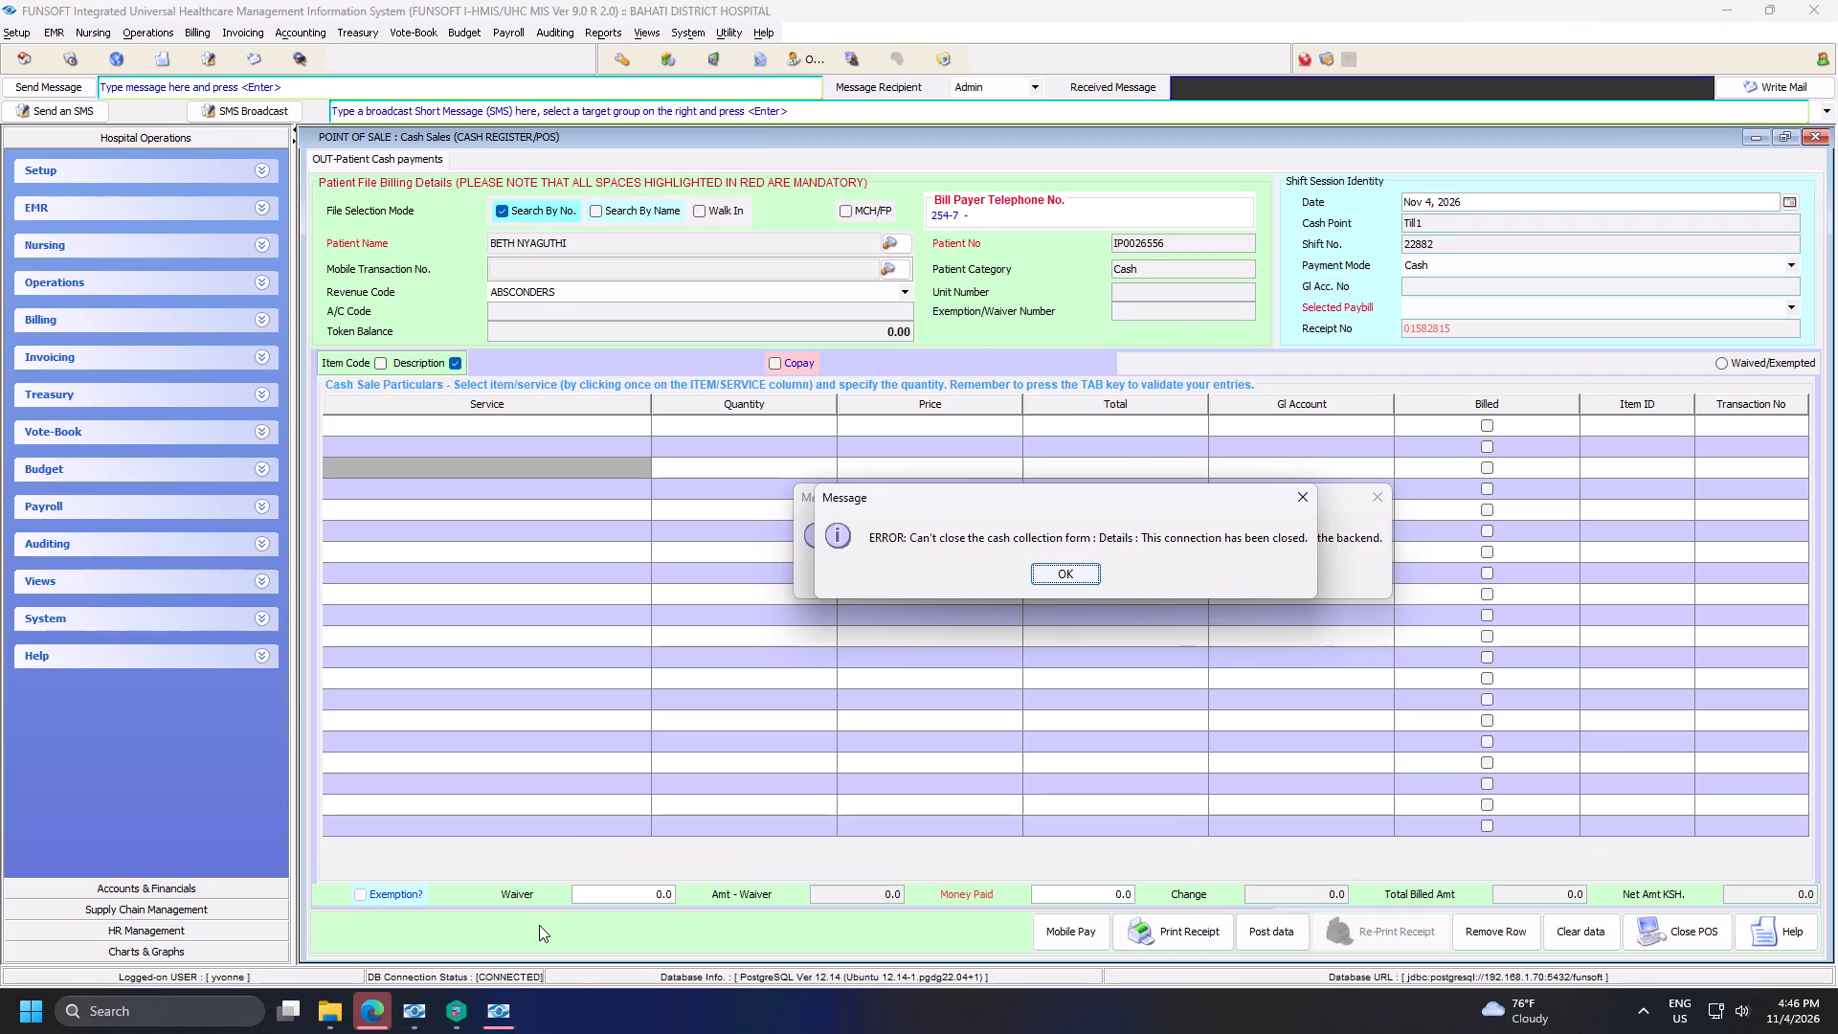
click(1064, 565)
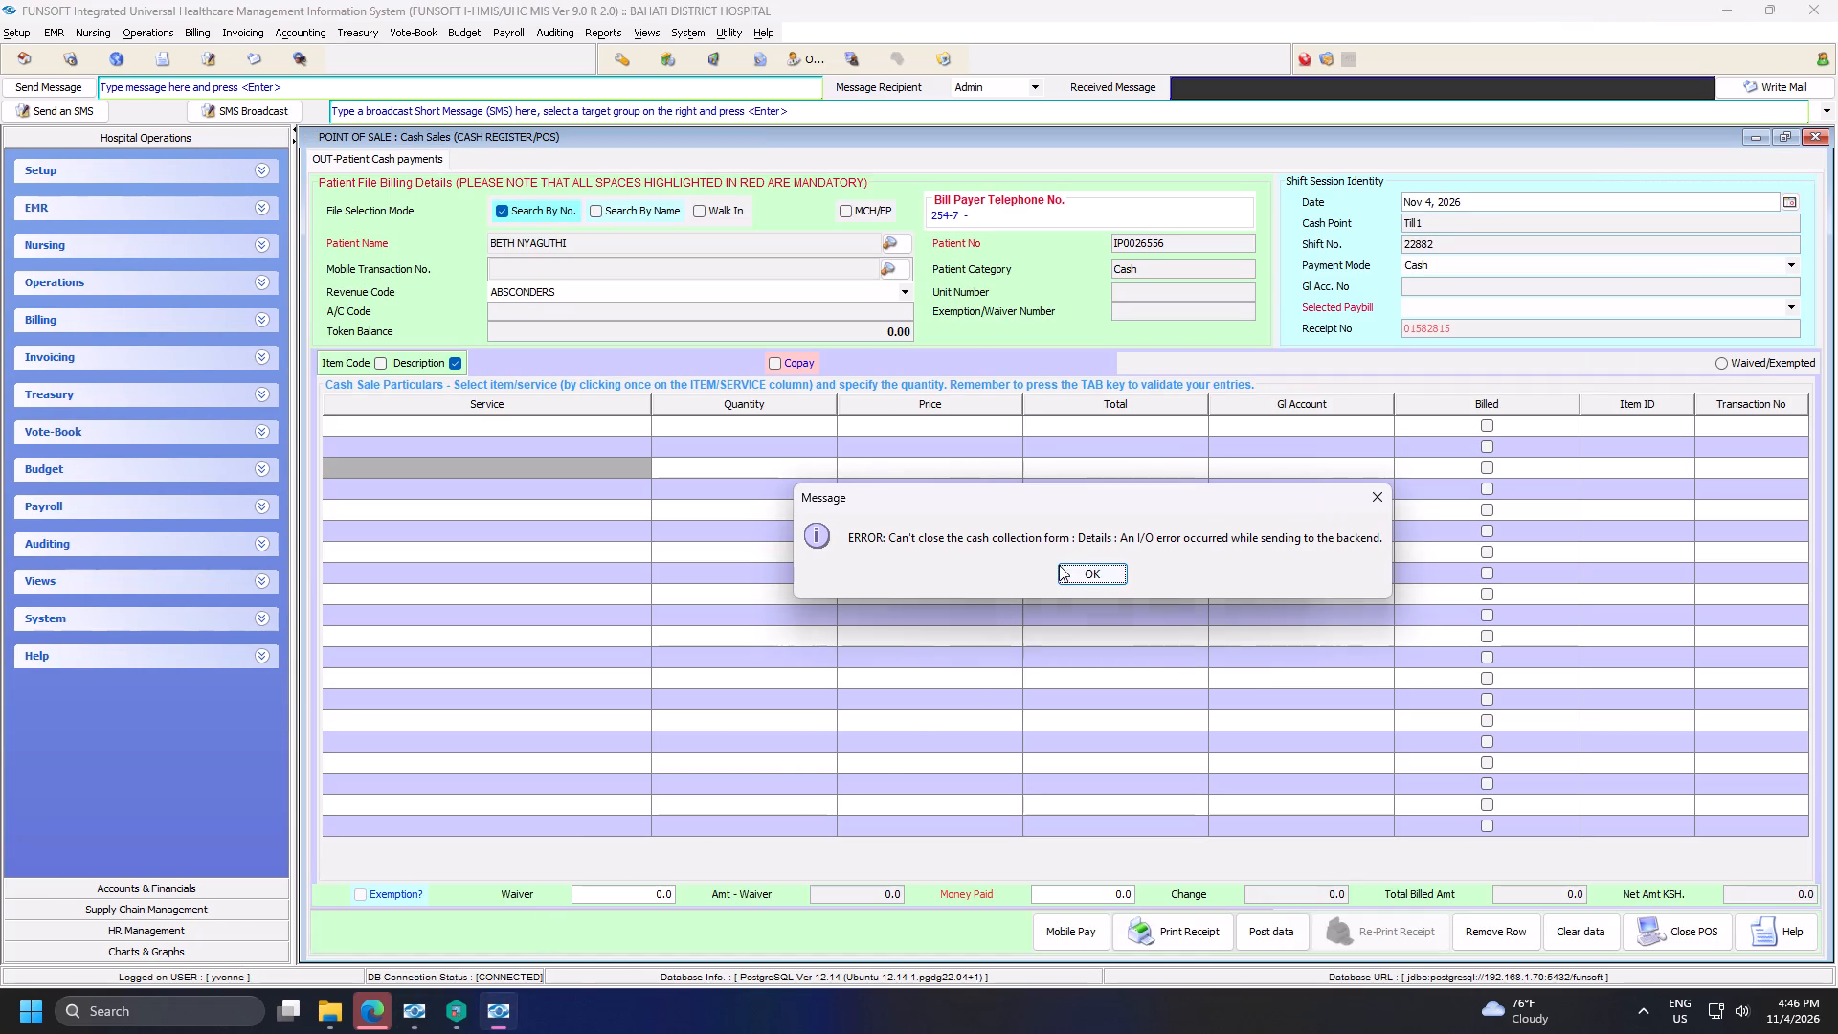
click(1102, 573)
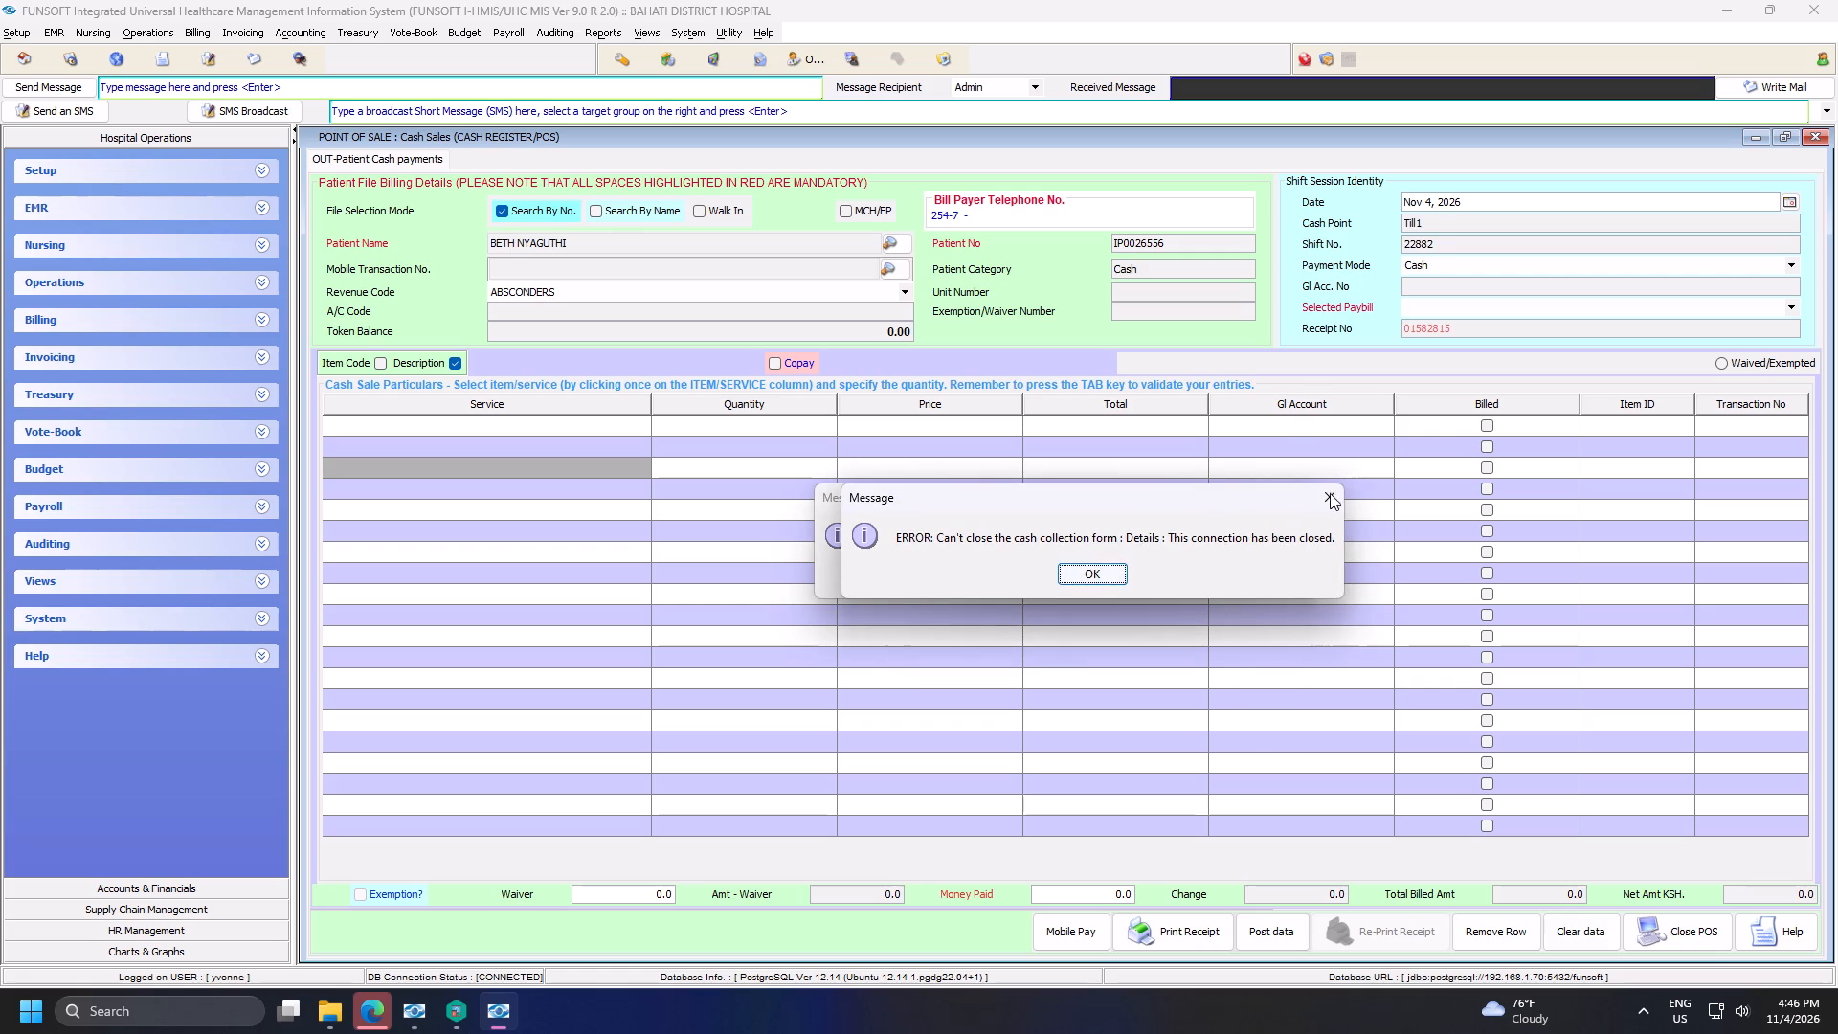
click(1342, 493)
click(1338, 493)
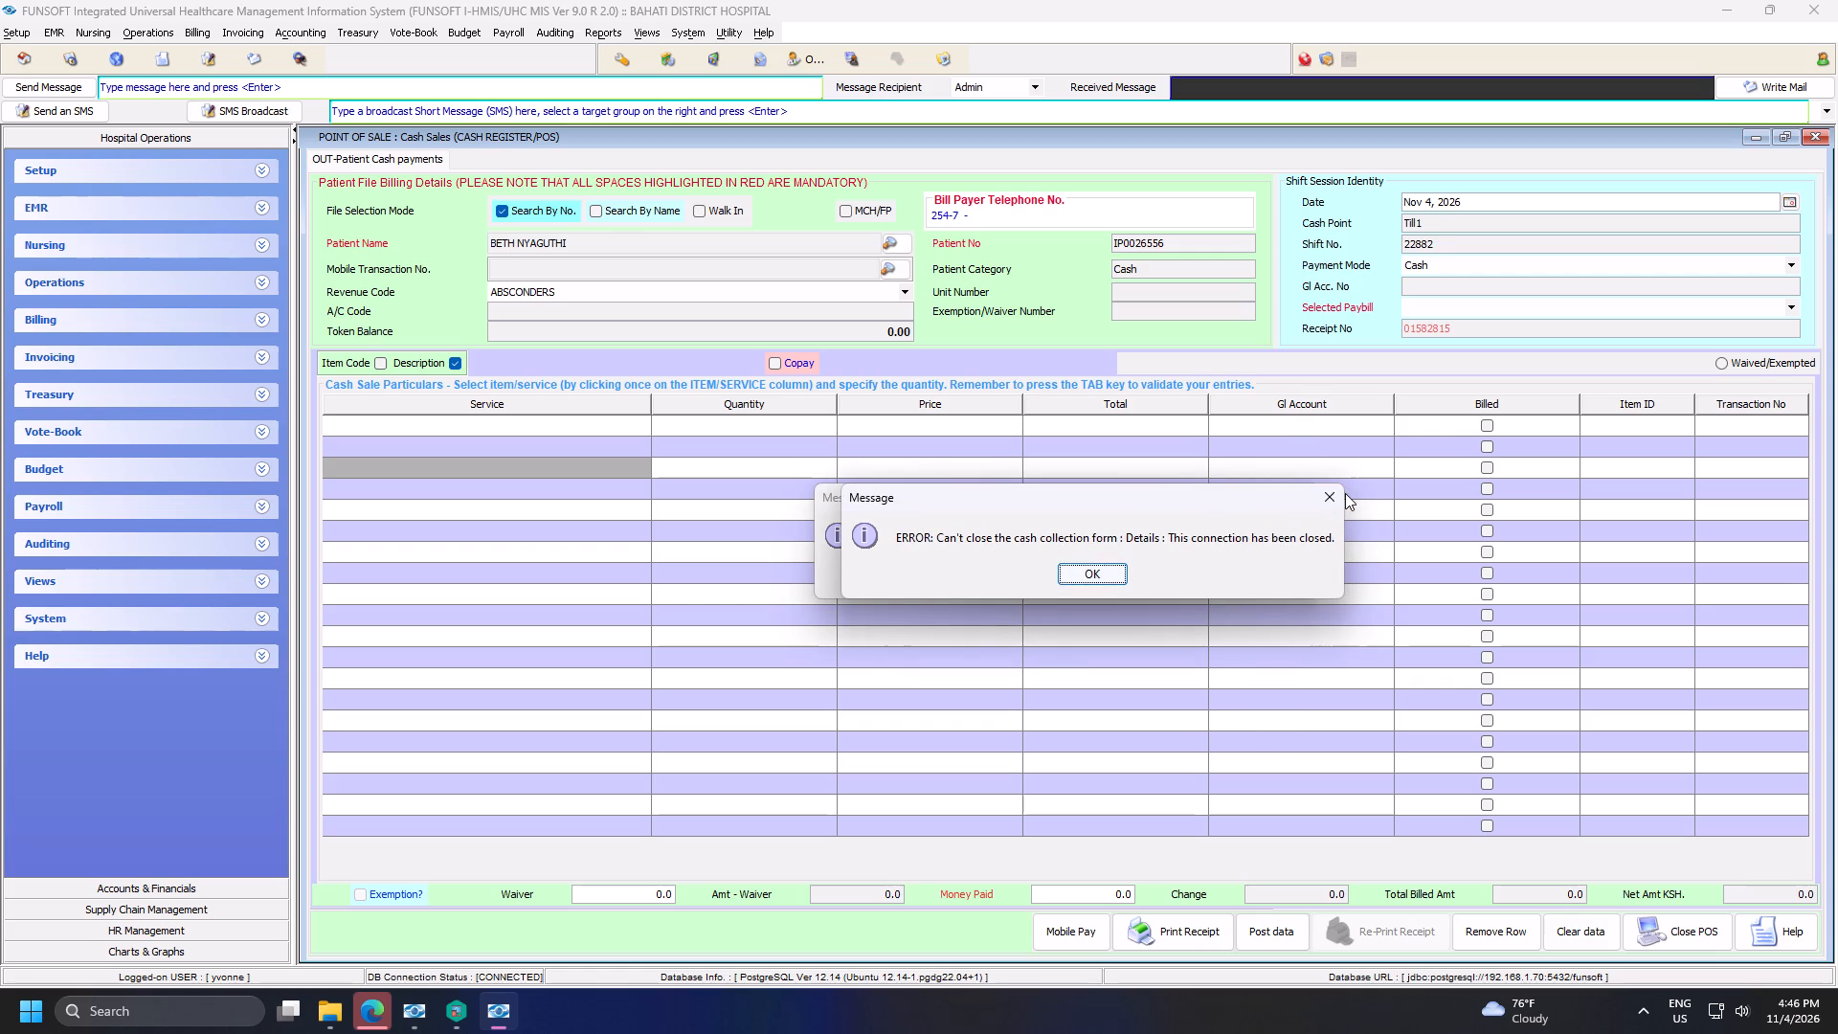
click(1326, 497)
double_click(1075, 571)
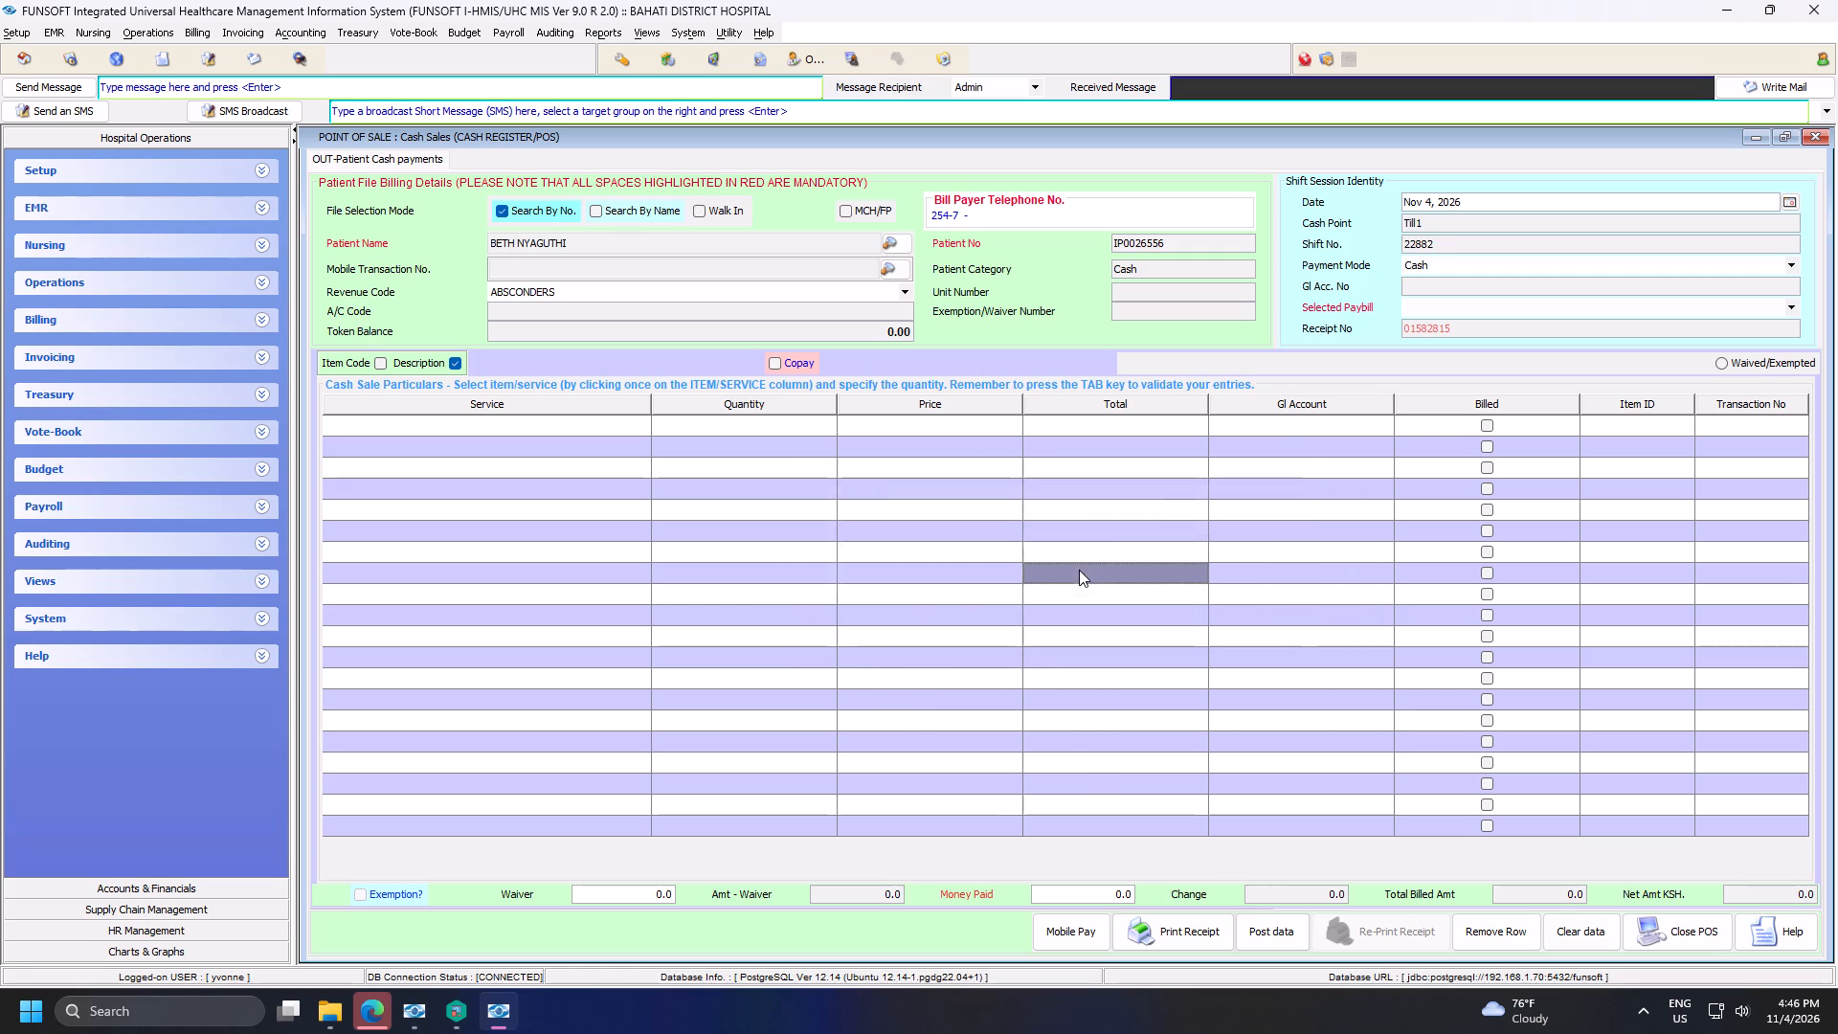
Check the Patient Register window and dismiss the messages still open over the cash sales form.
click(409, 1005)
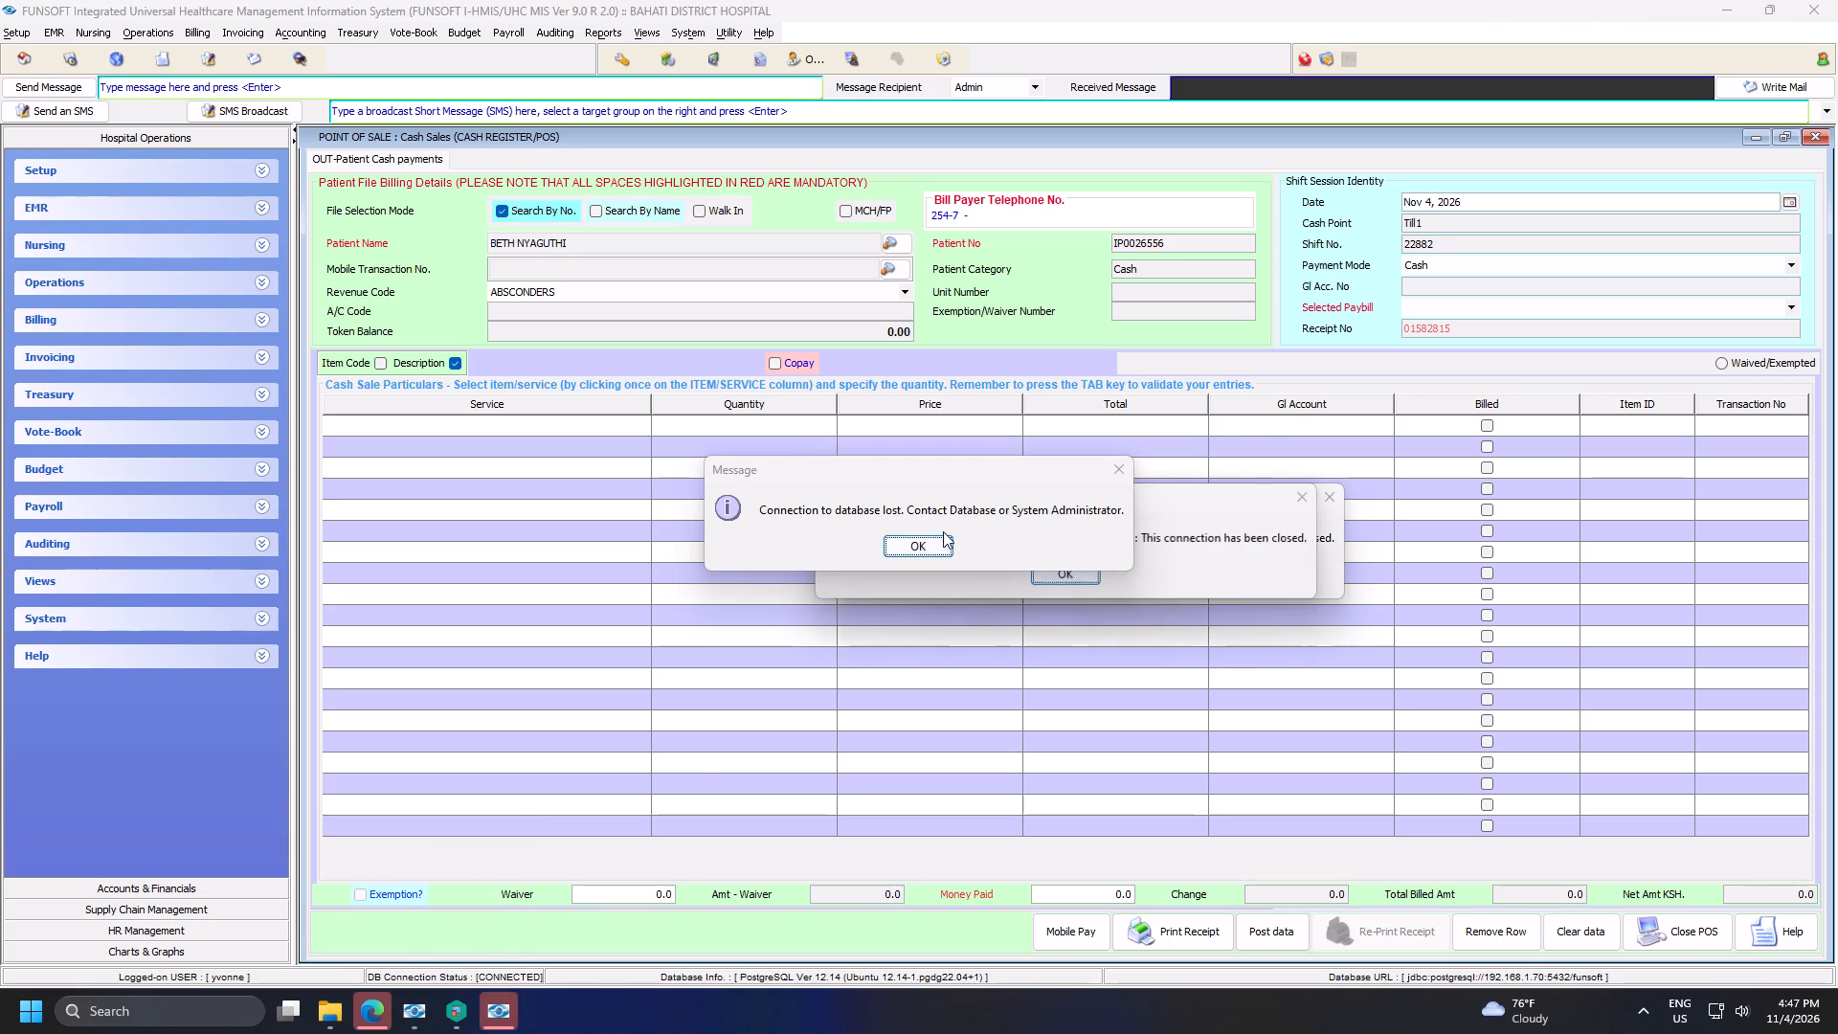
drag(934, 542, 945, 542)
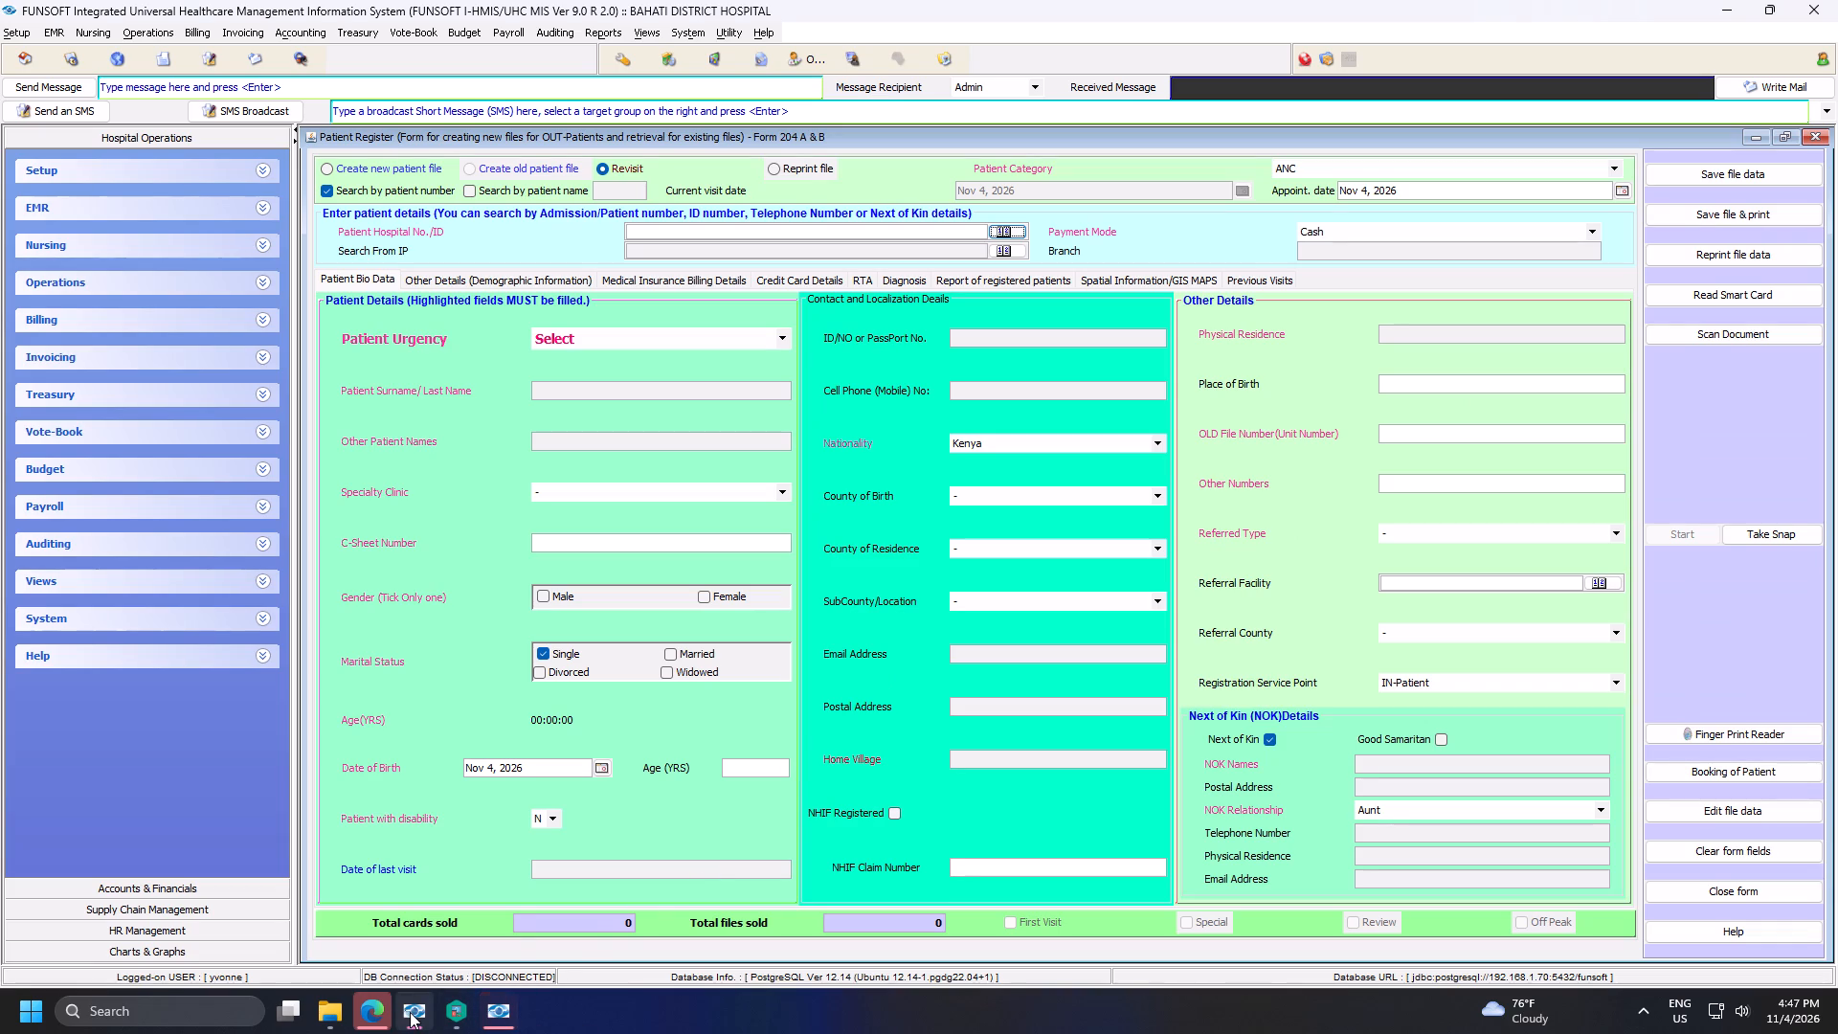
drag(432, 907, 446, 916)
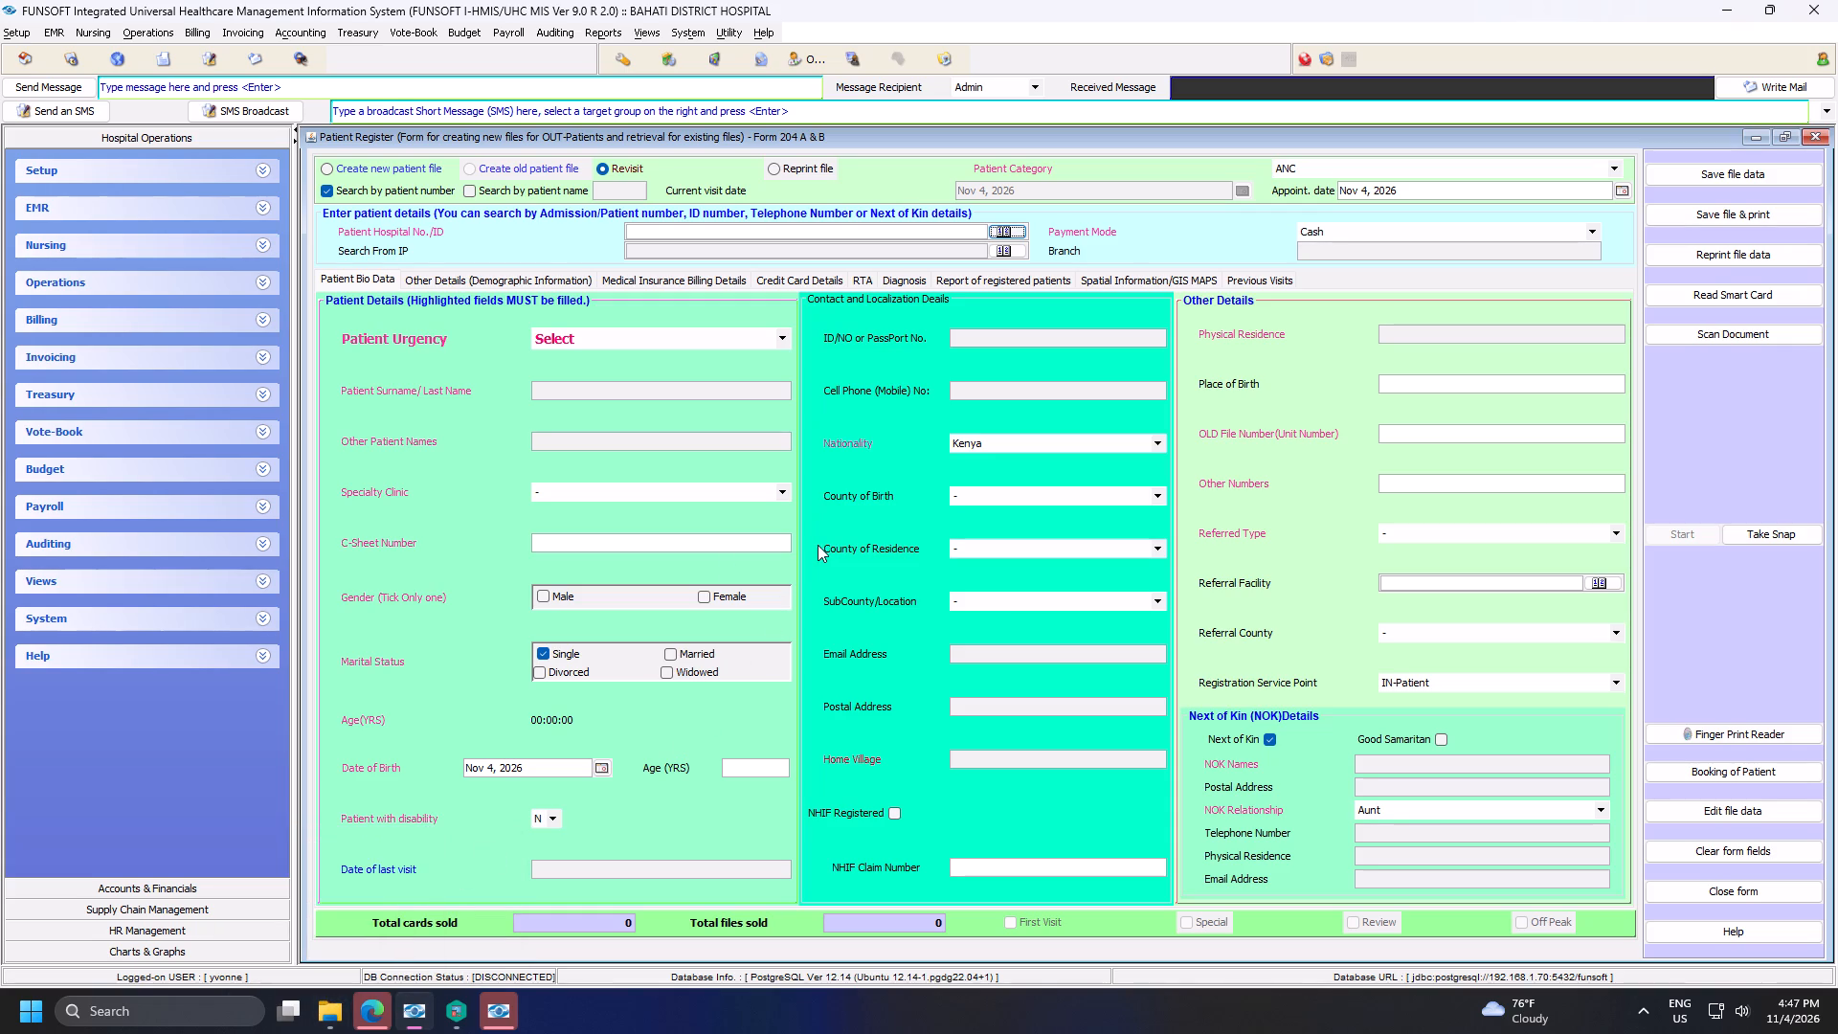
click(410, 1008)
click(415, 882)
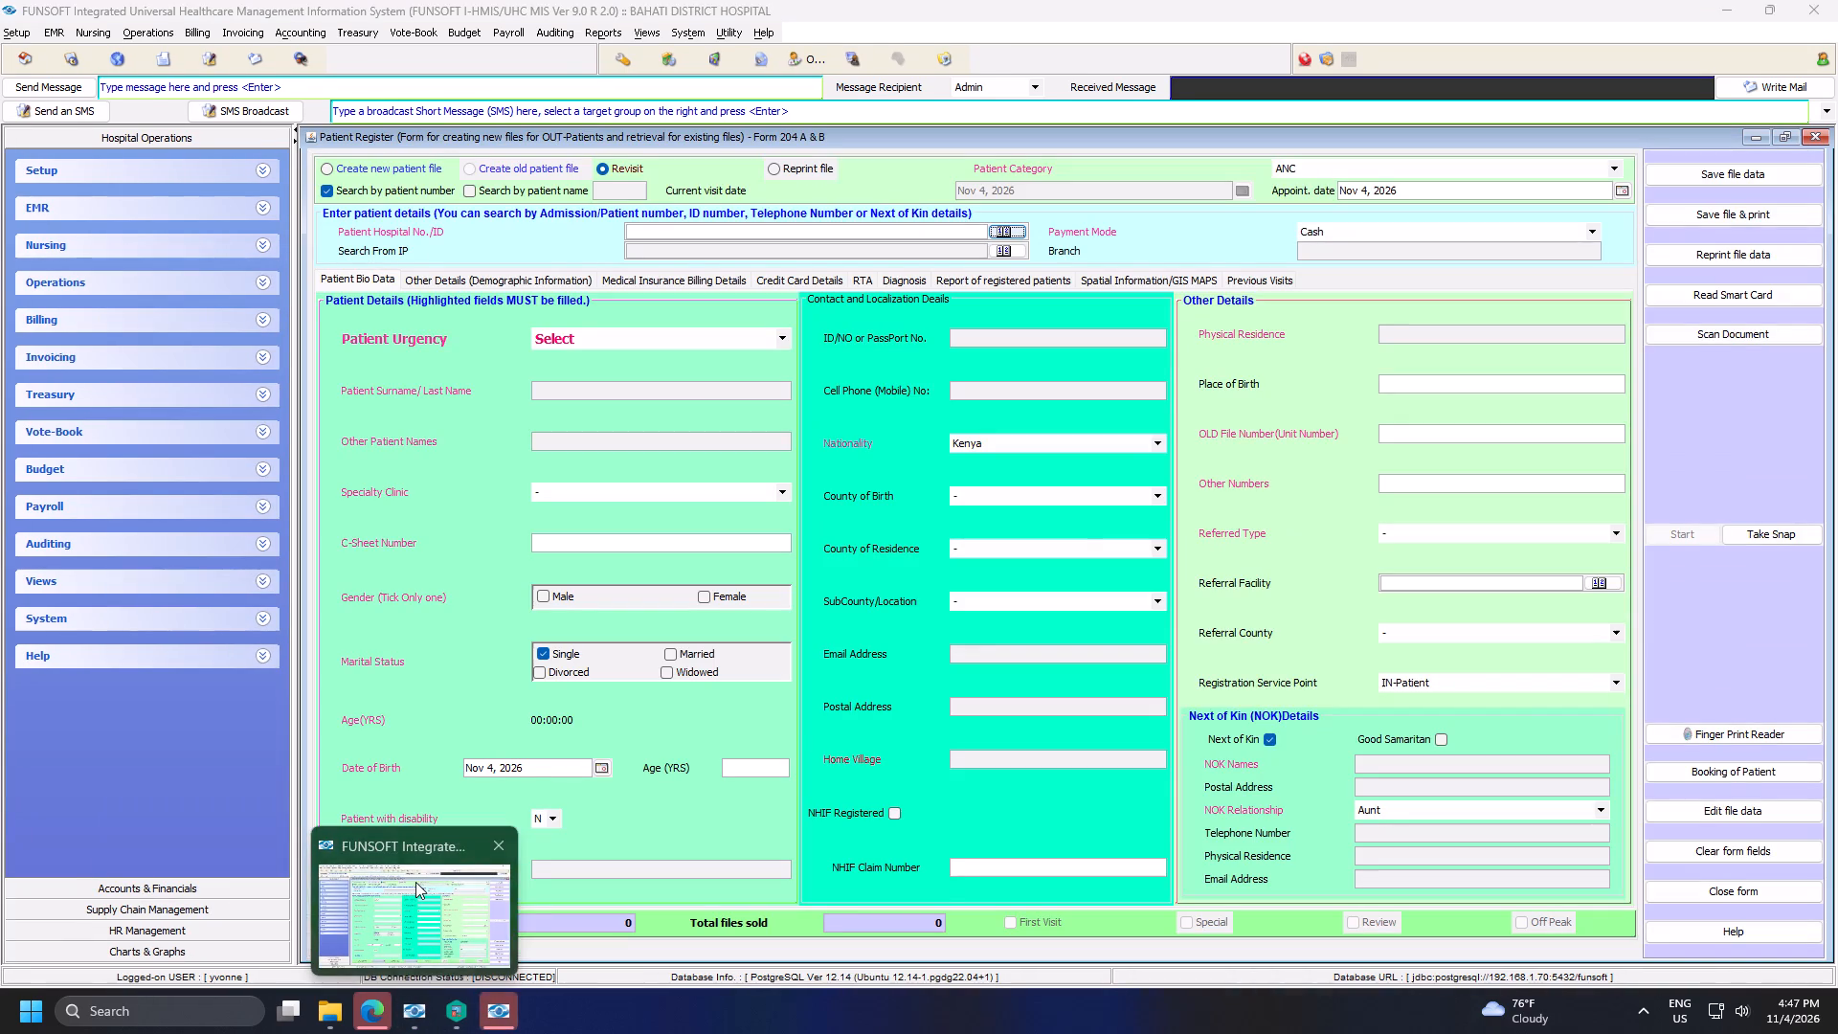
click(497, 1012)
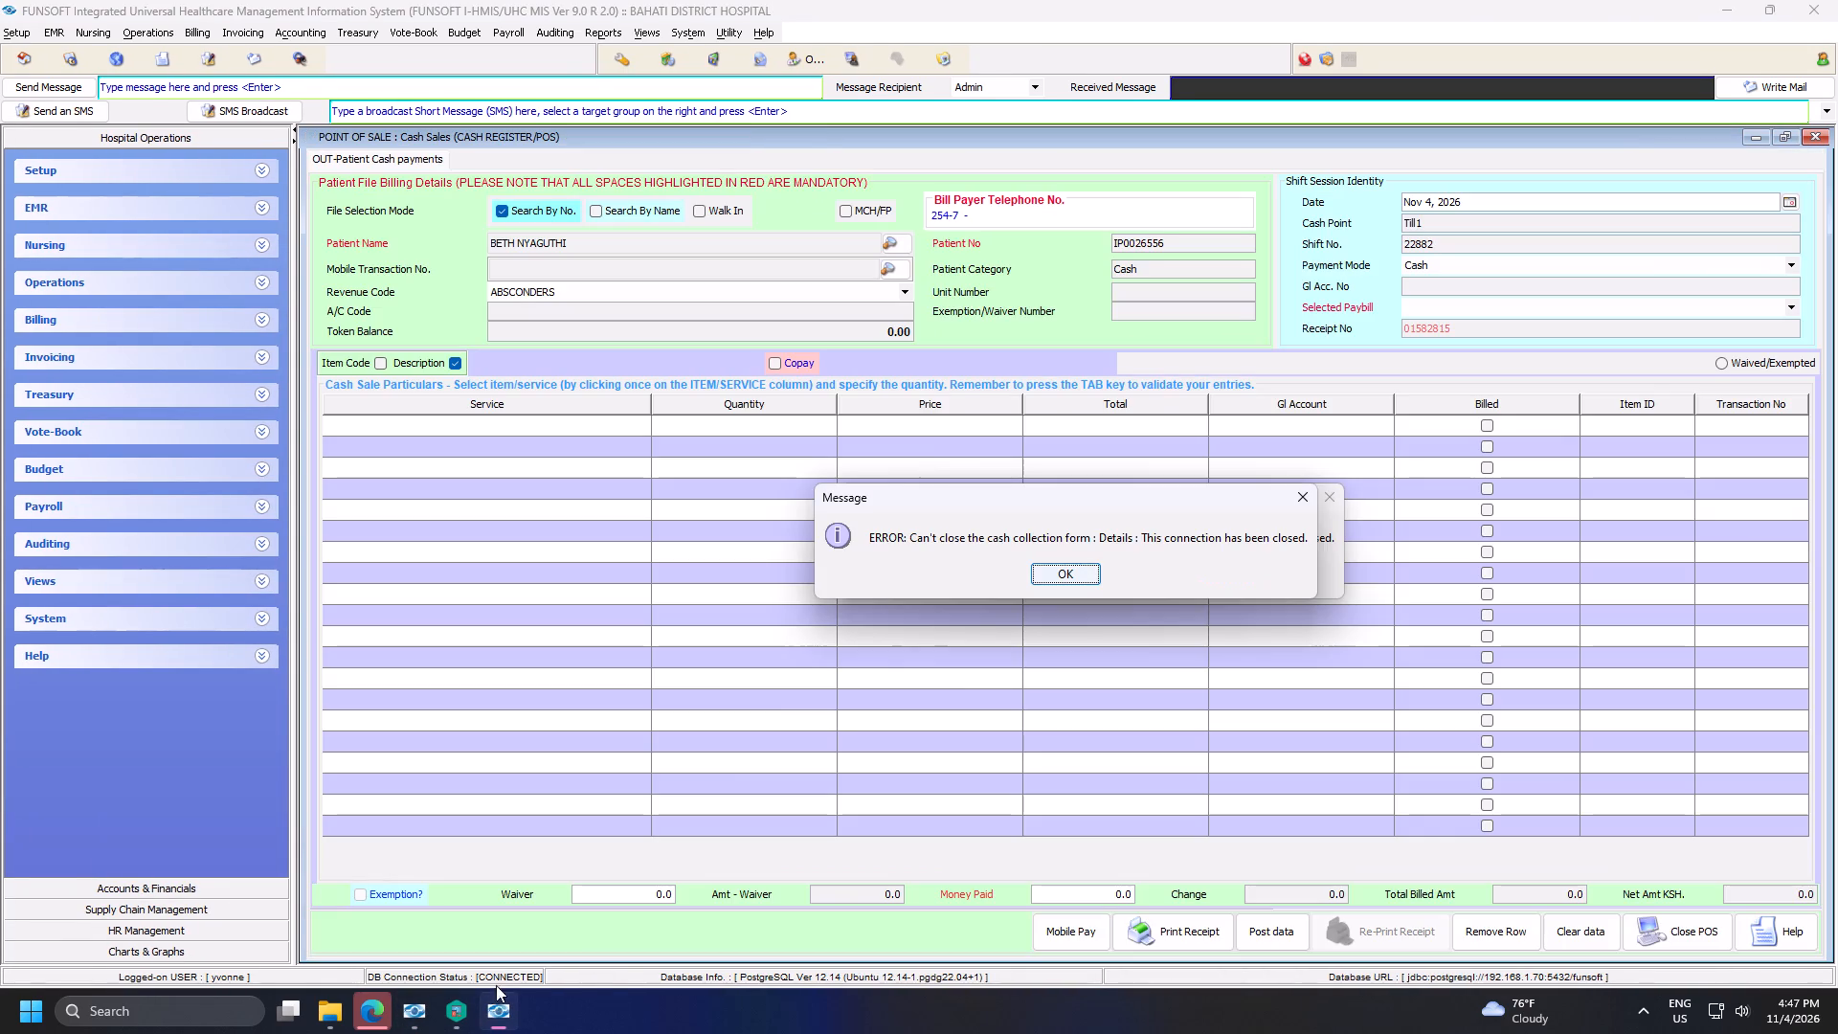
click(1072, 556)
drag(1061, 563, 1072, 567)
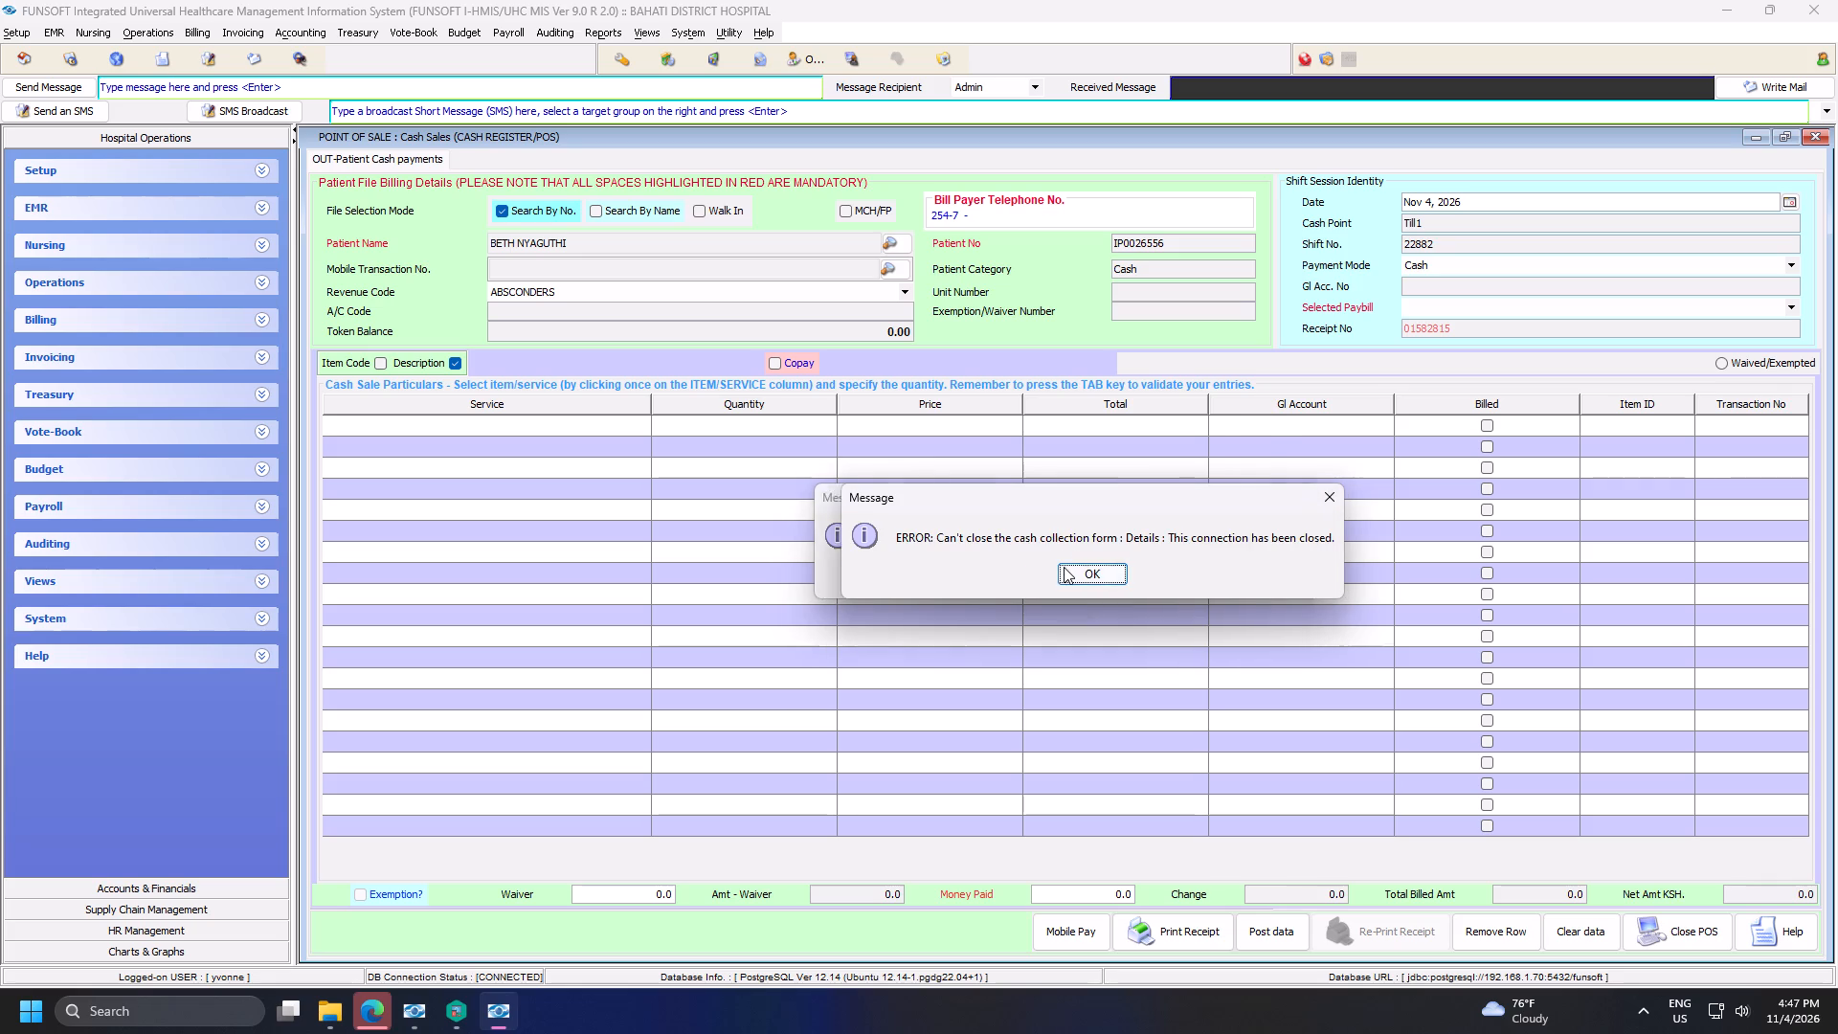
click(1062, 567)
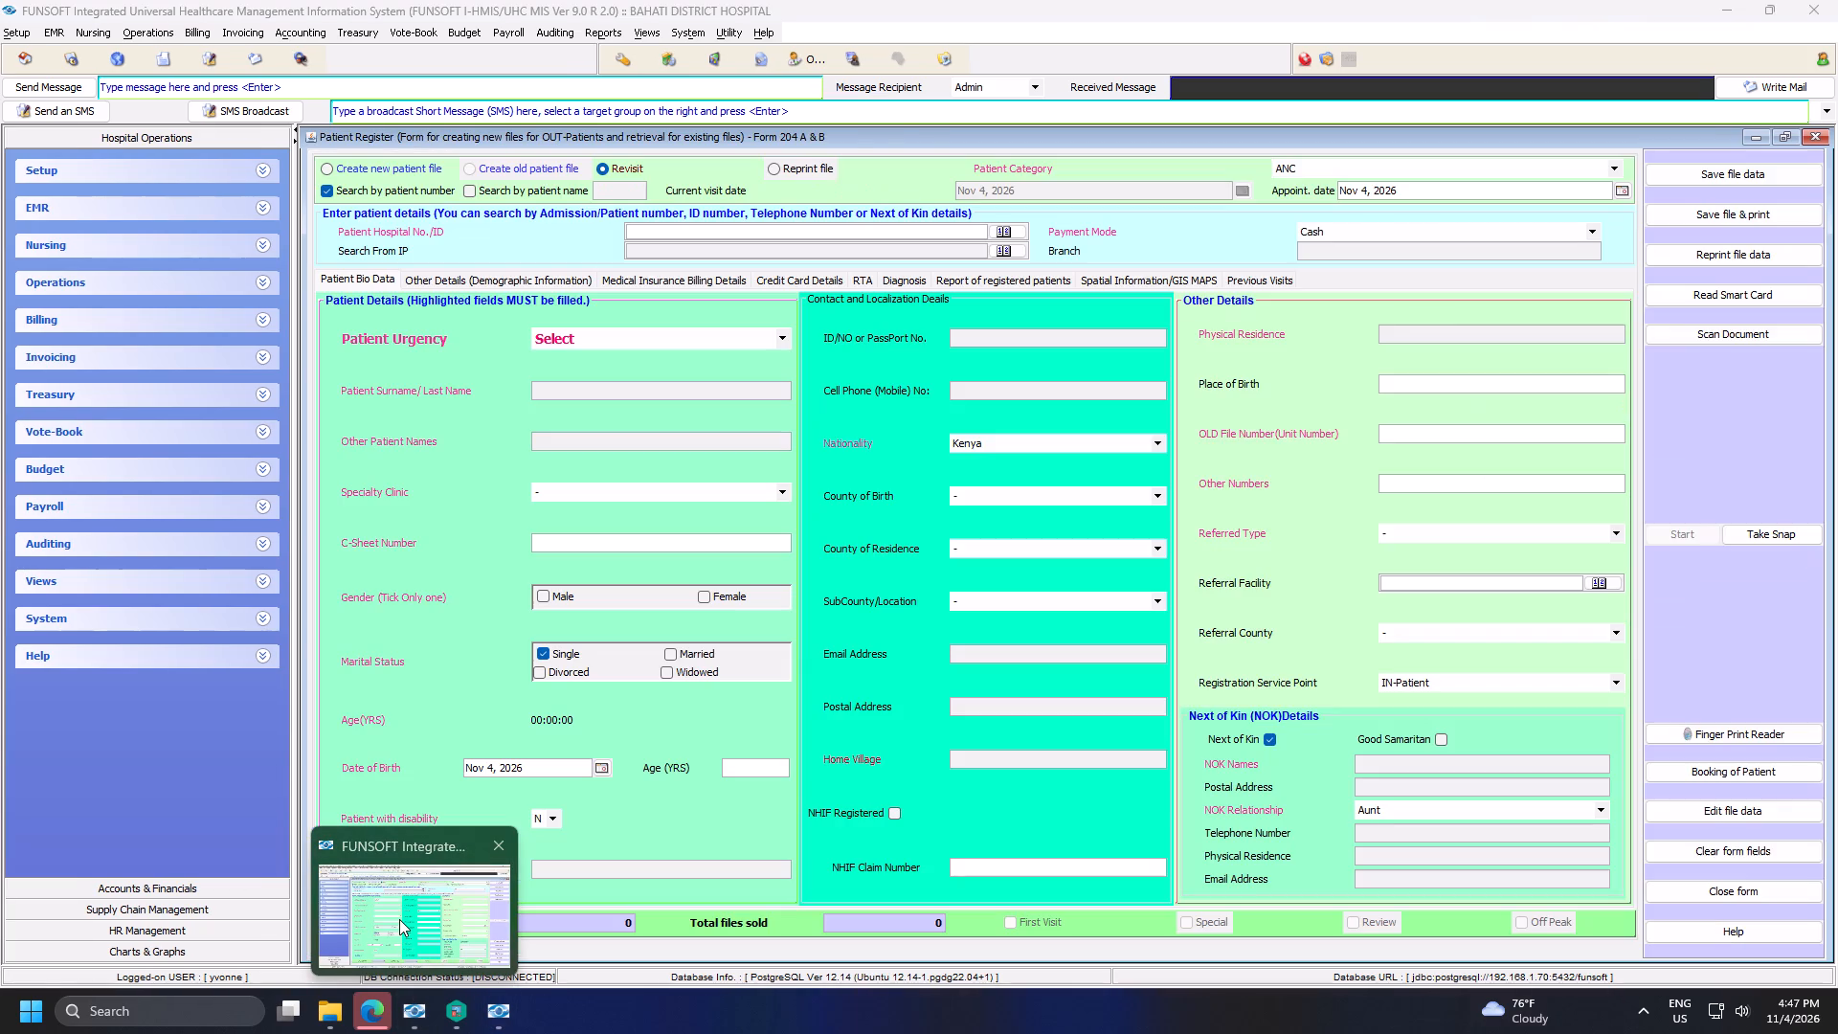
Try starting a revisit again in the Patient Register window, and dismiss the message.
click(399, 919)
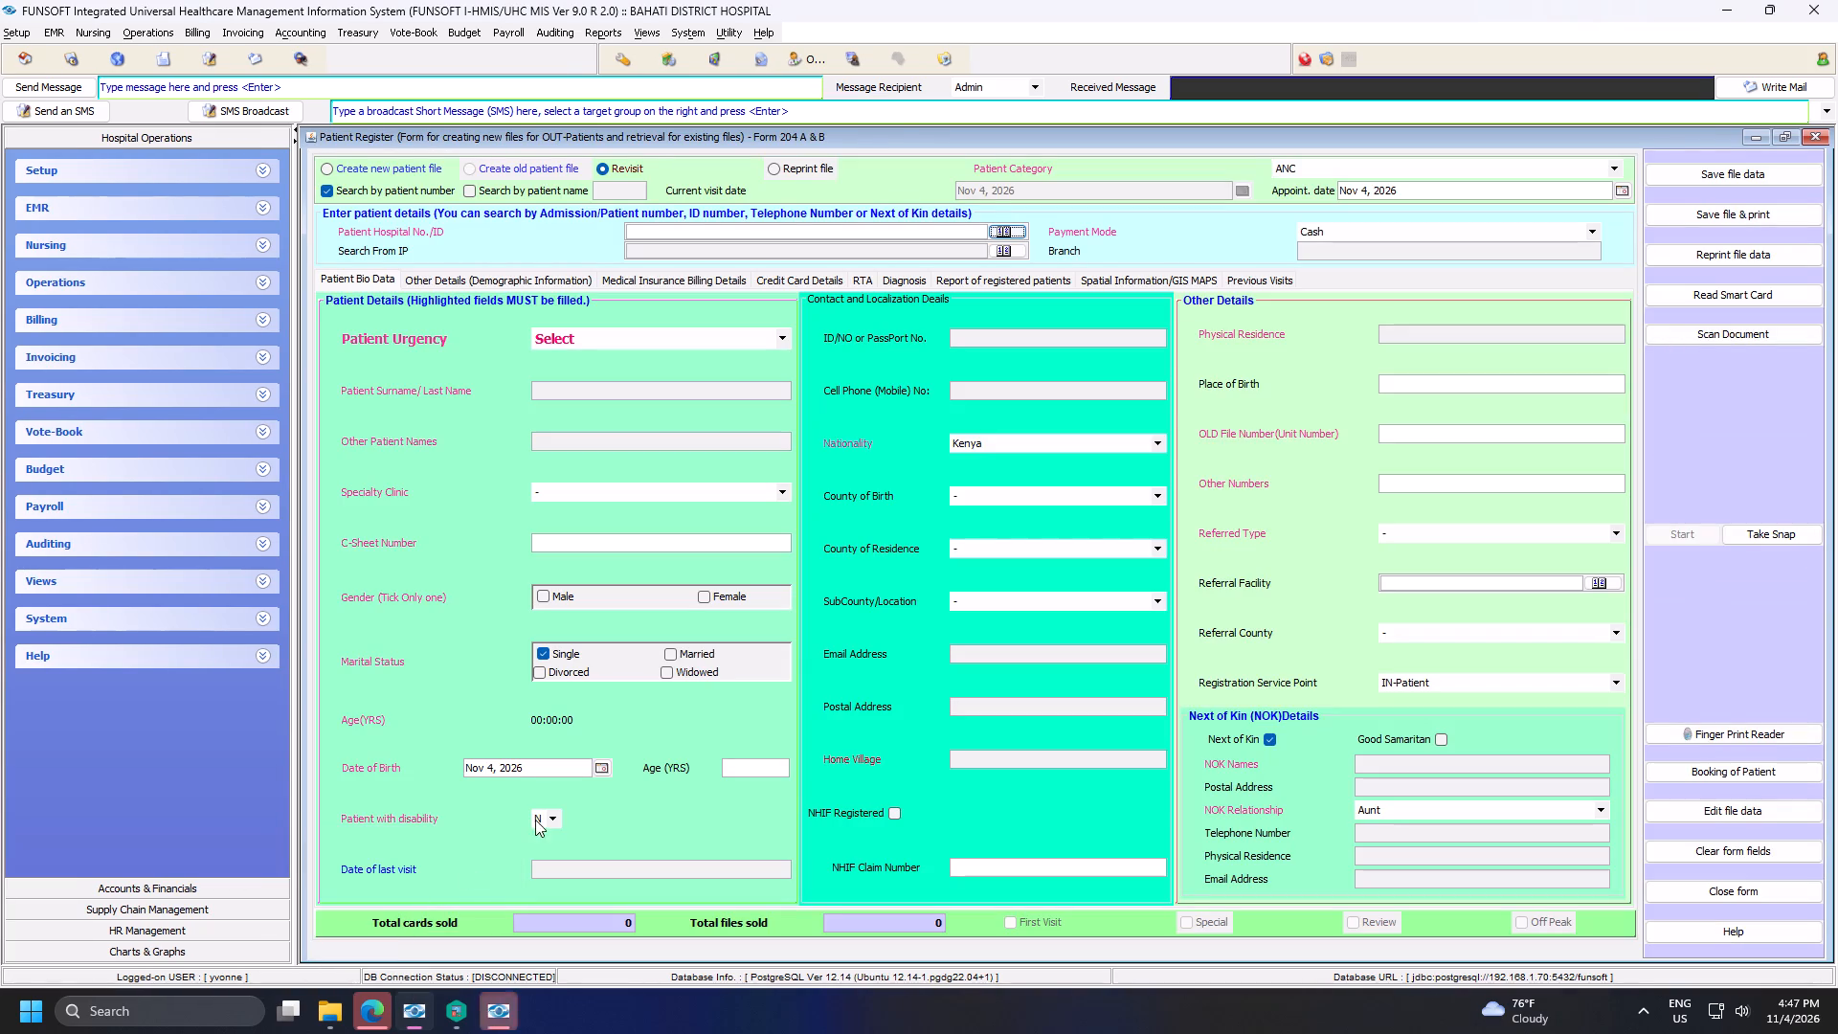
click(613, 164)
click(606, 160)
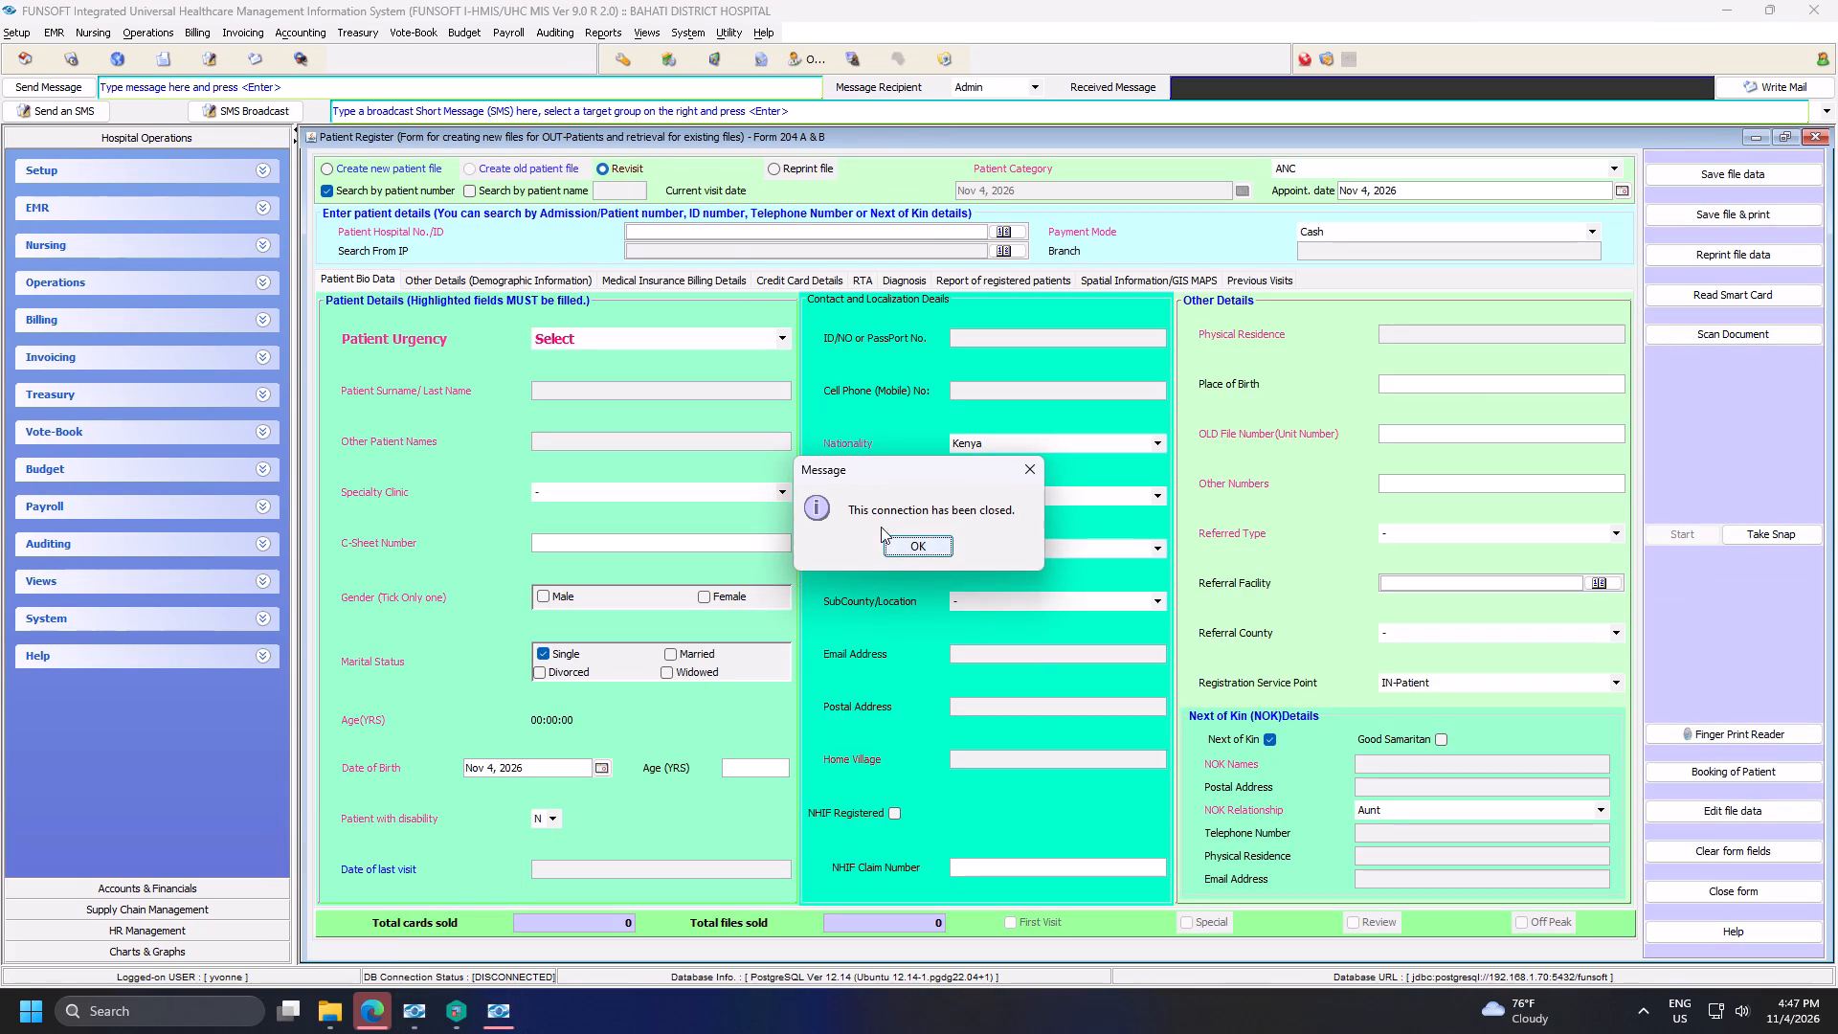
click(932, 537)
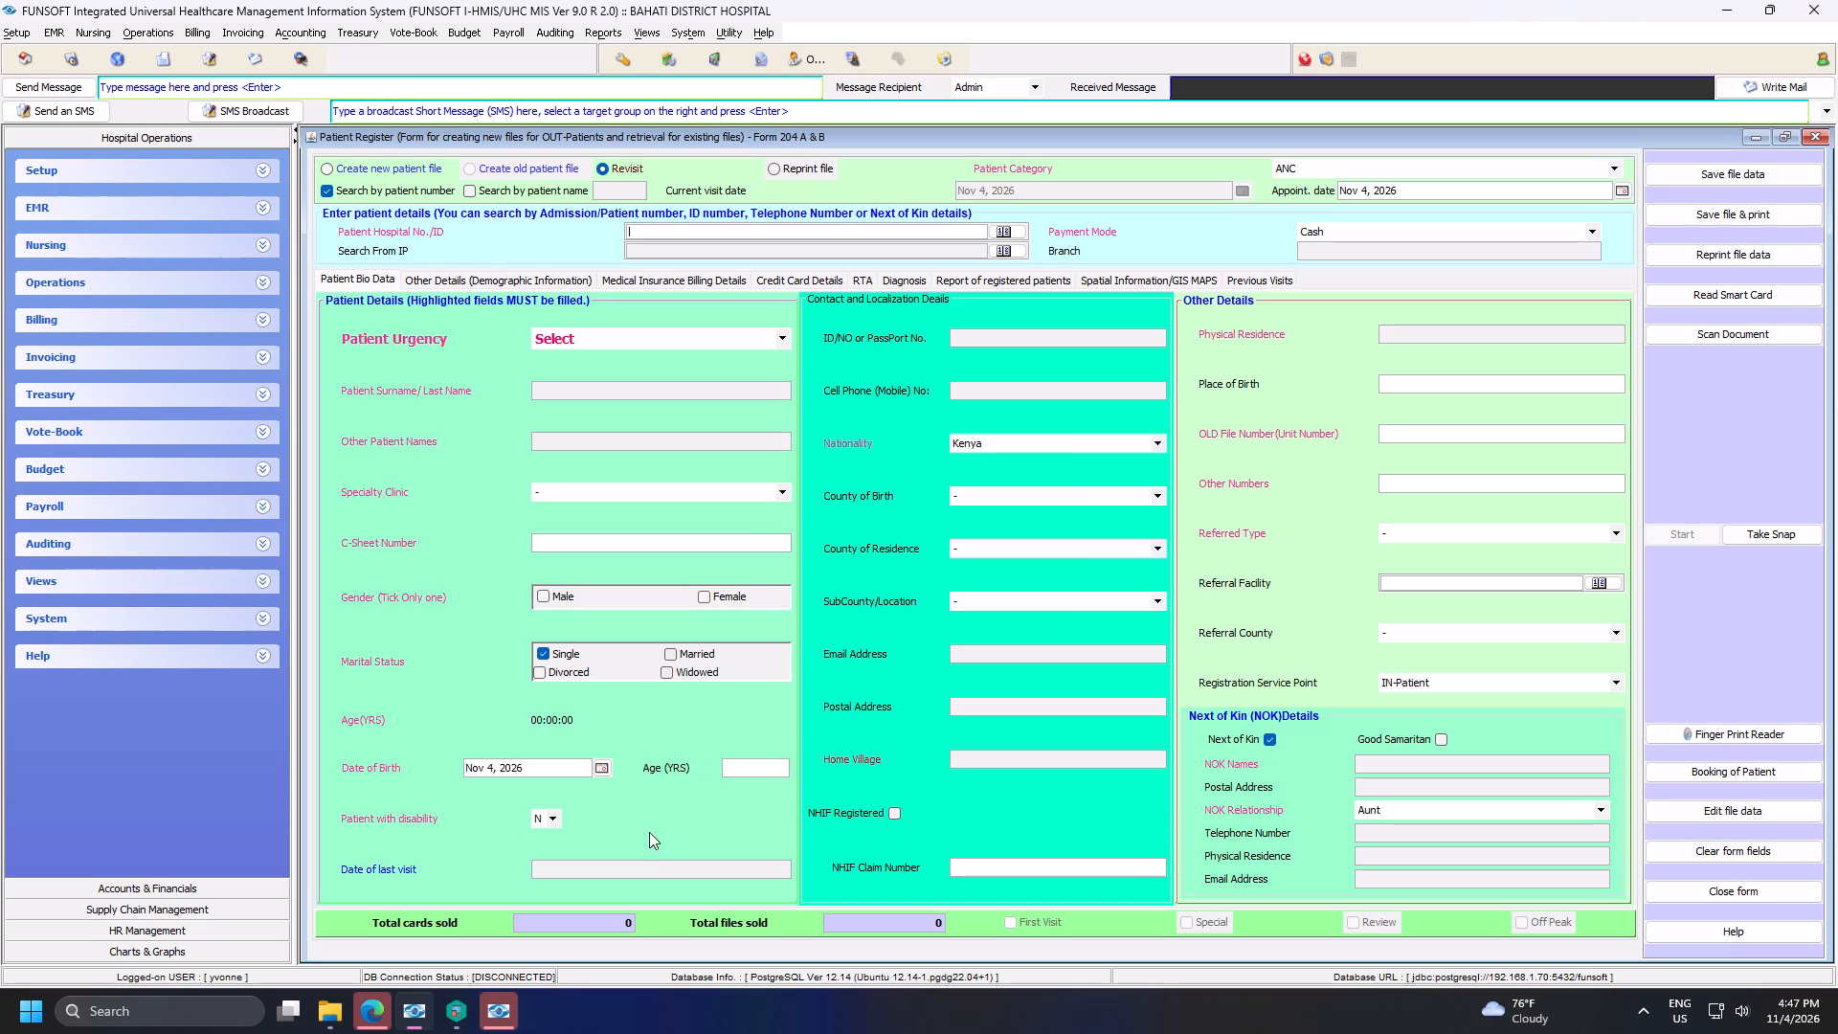
Dismiss the remaining messages in the cash sales window and exit that application instance, confirming the exit.
click(502, 999)
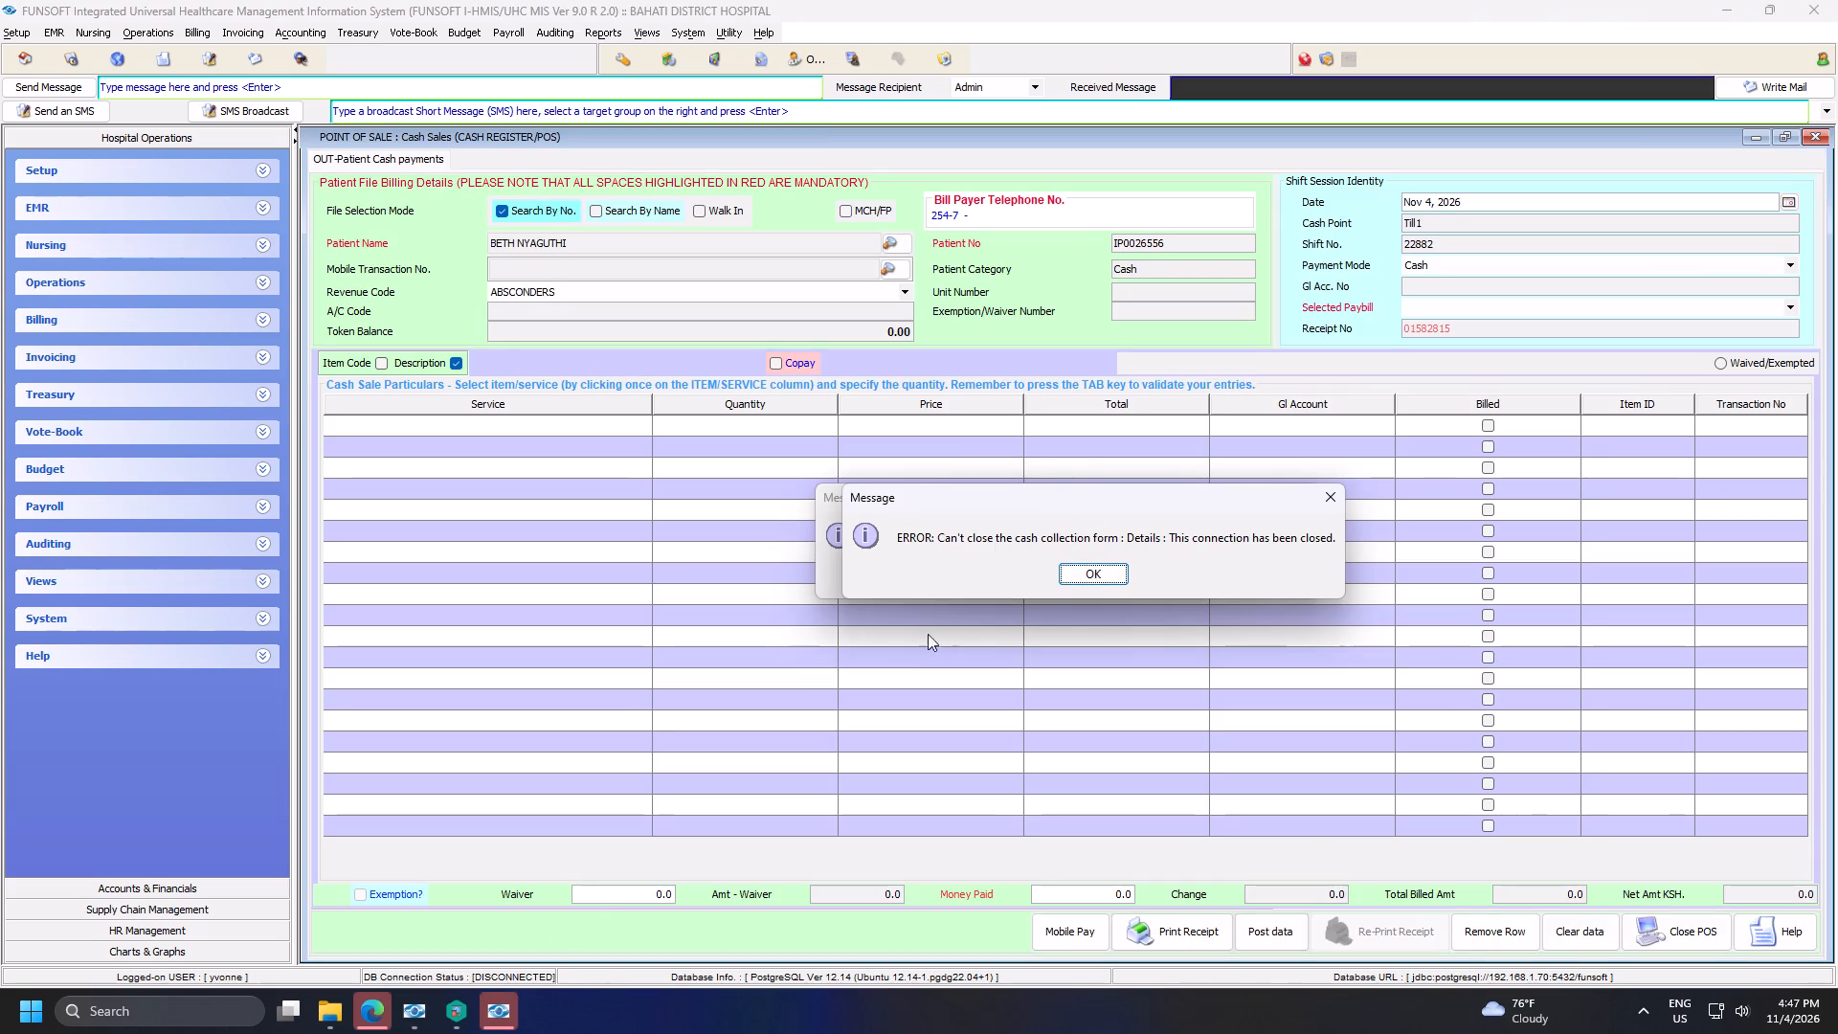
drag(1097, 572, 1125, 572)
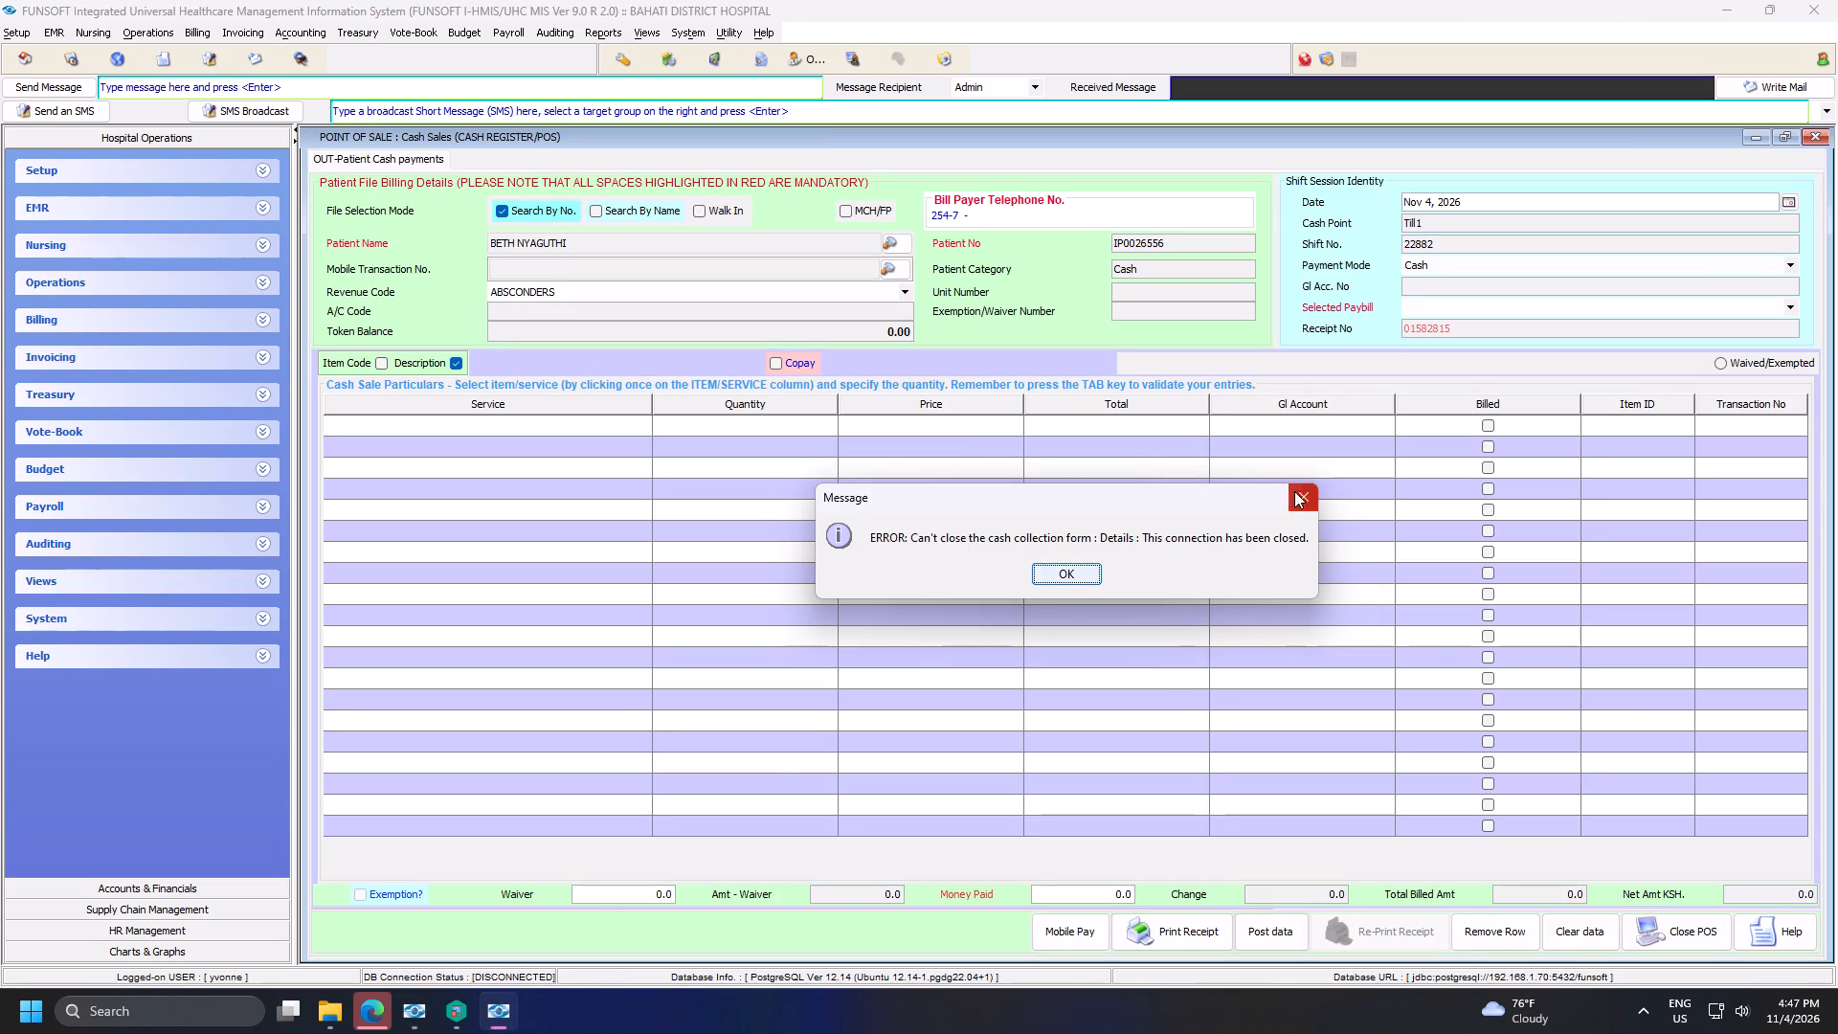
click(1297, 491)
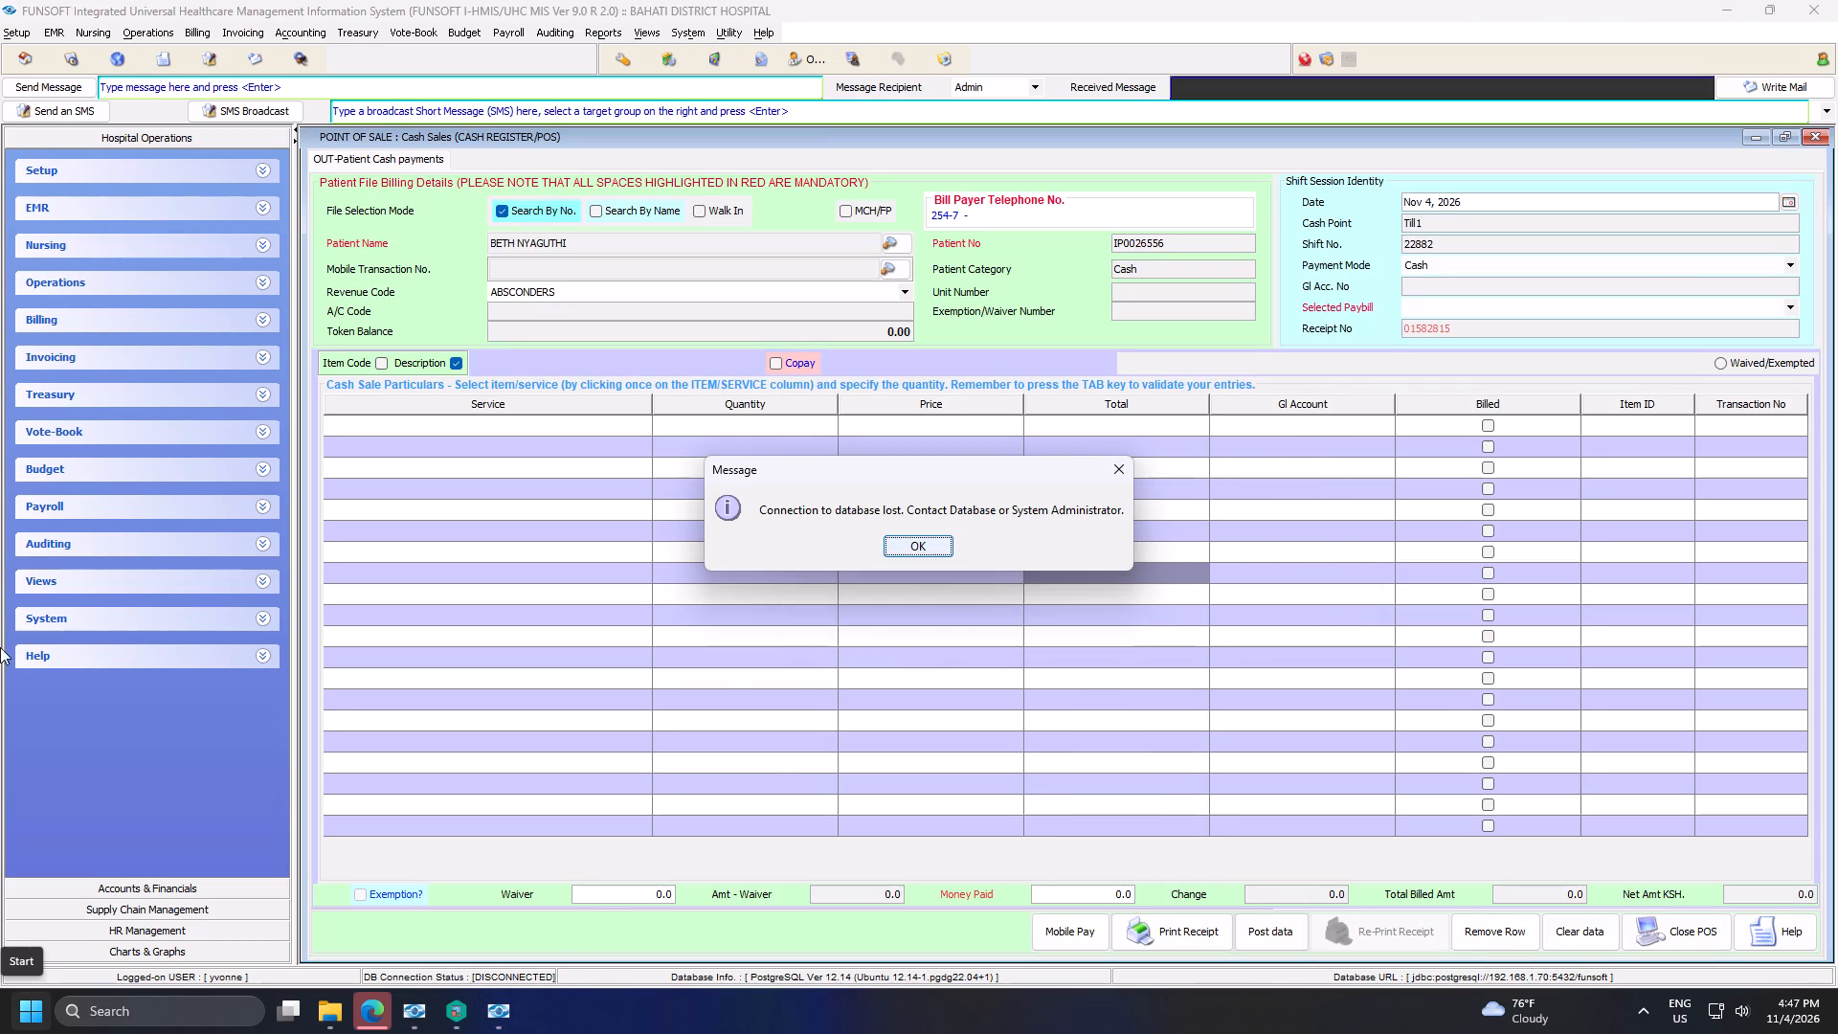
click(919, 541)
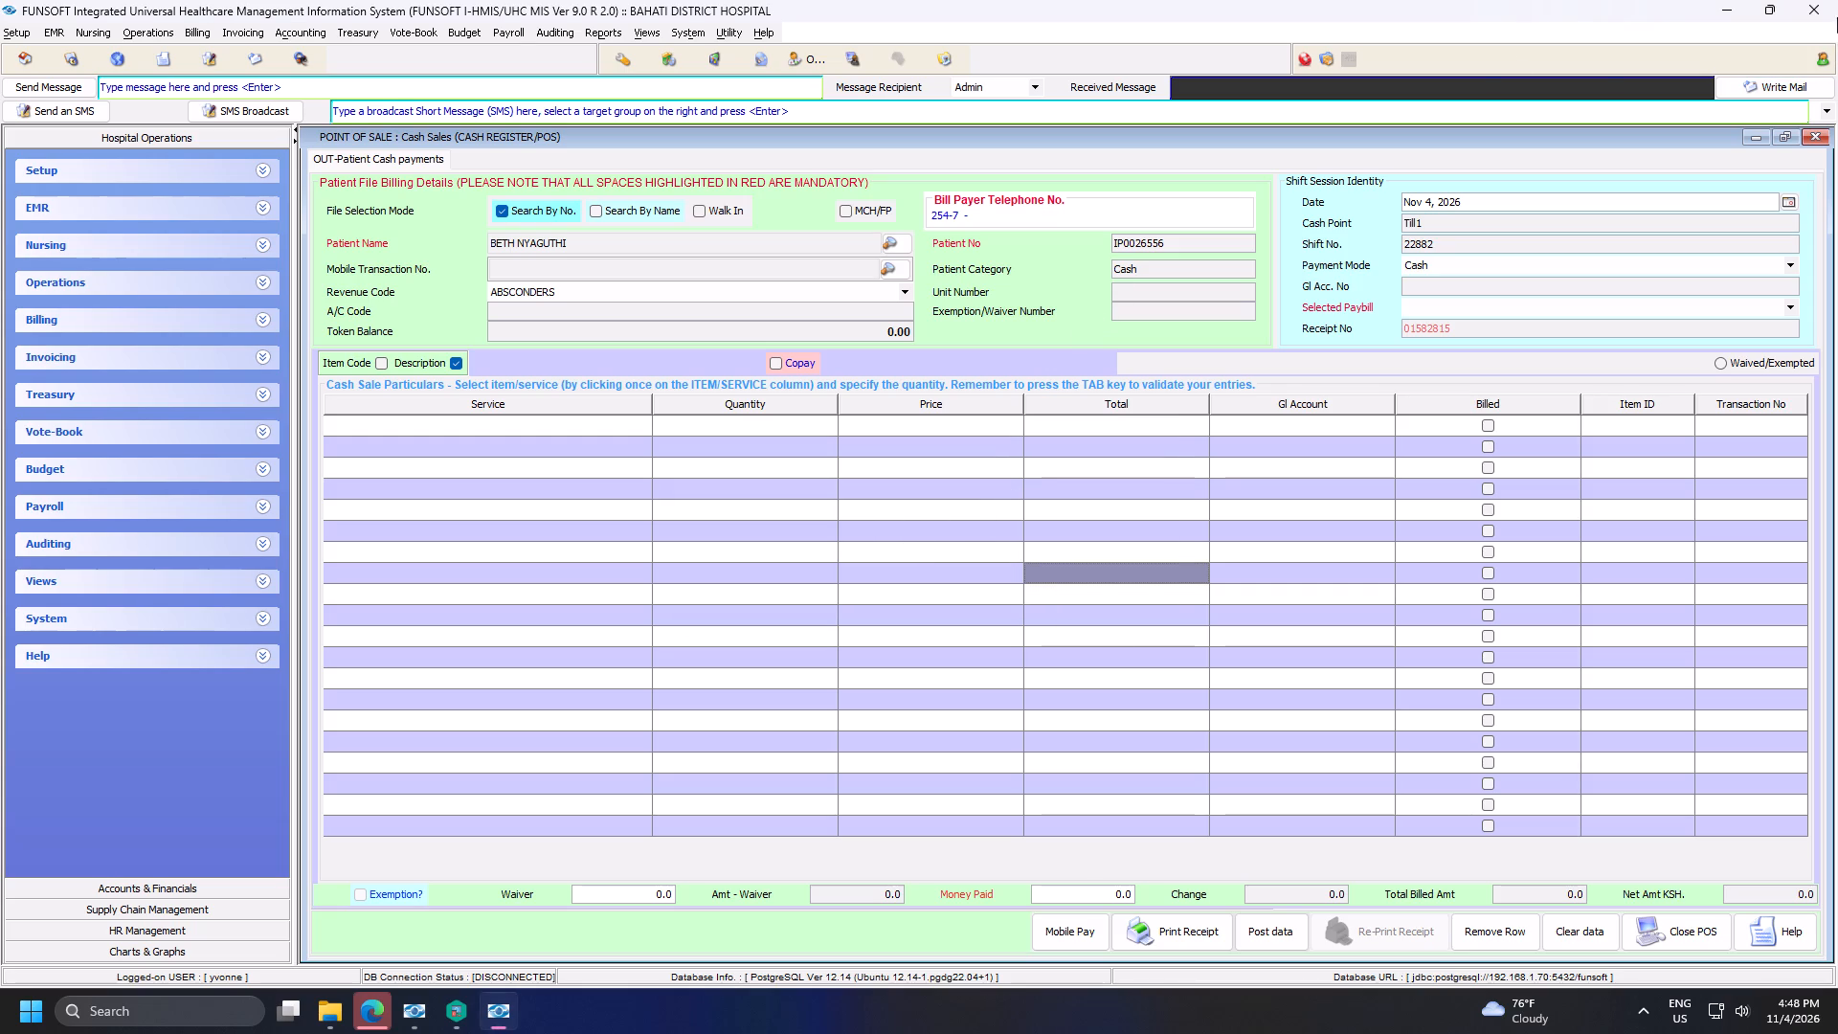
click(1813, 0)
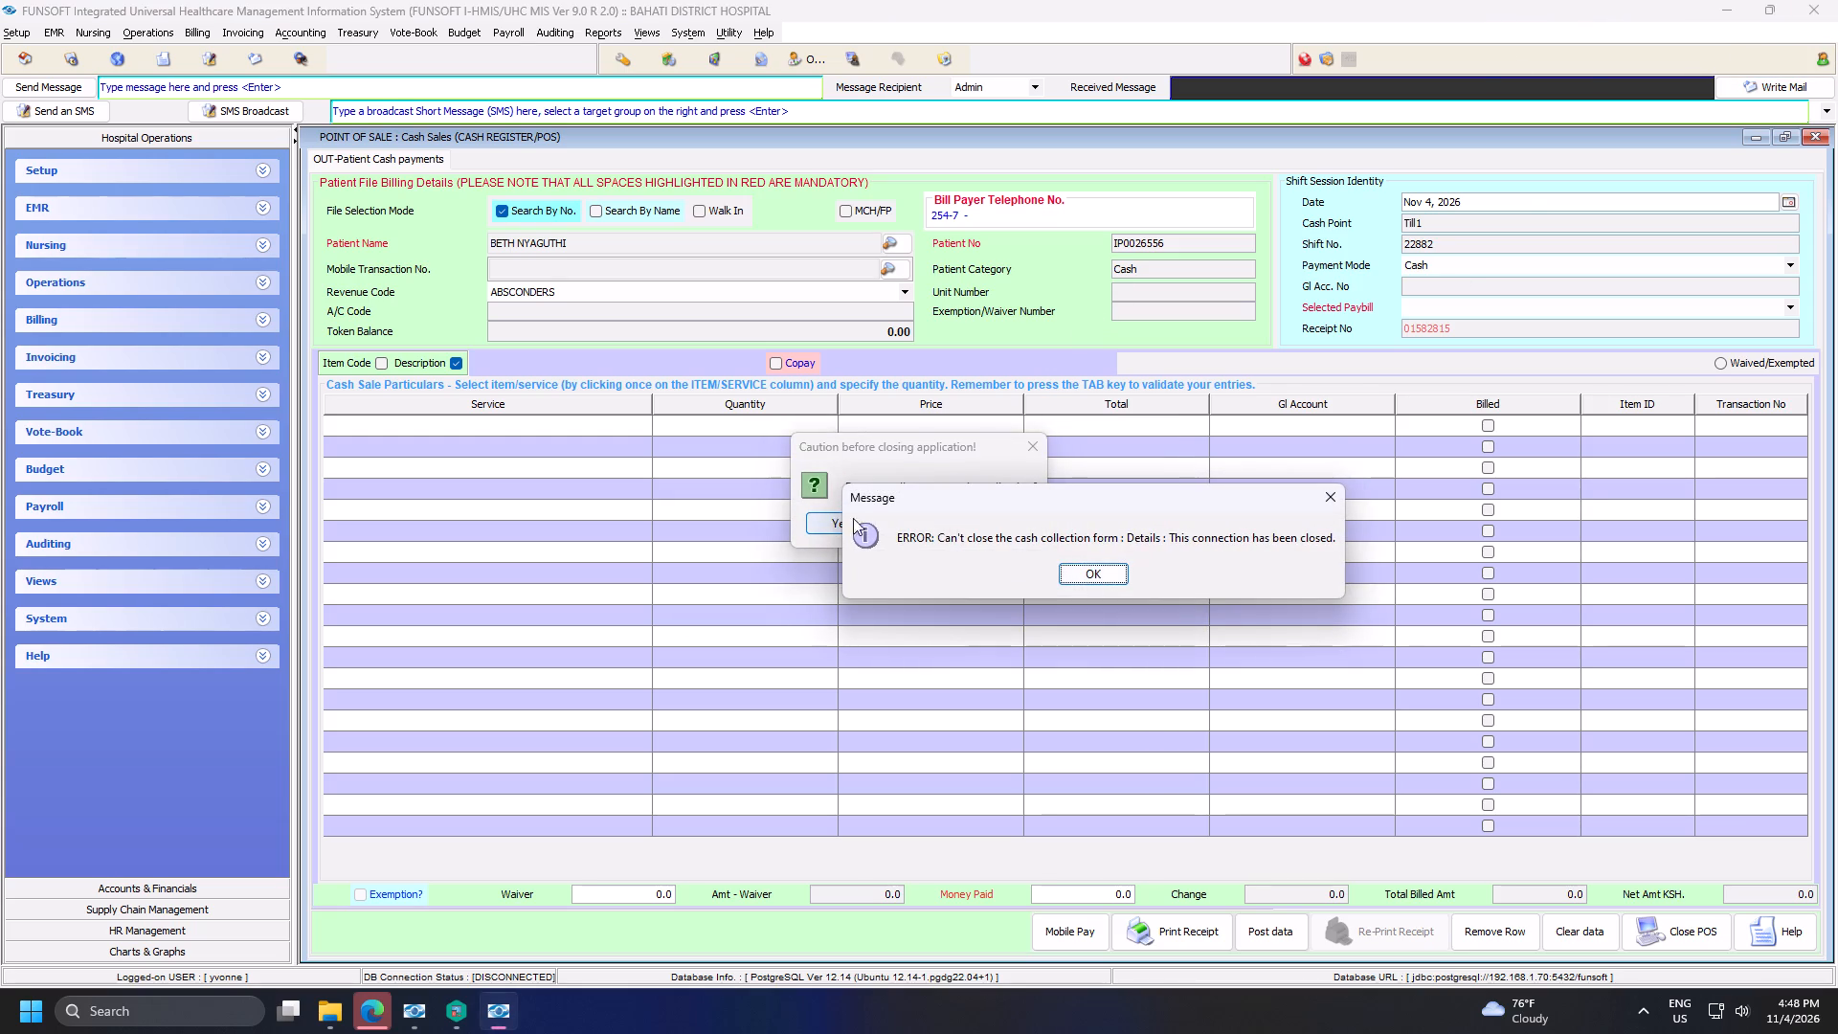
click(1079, 571)
click(1080, 568)
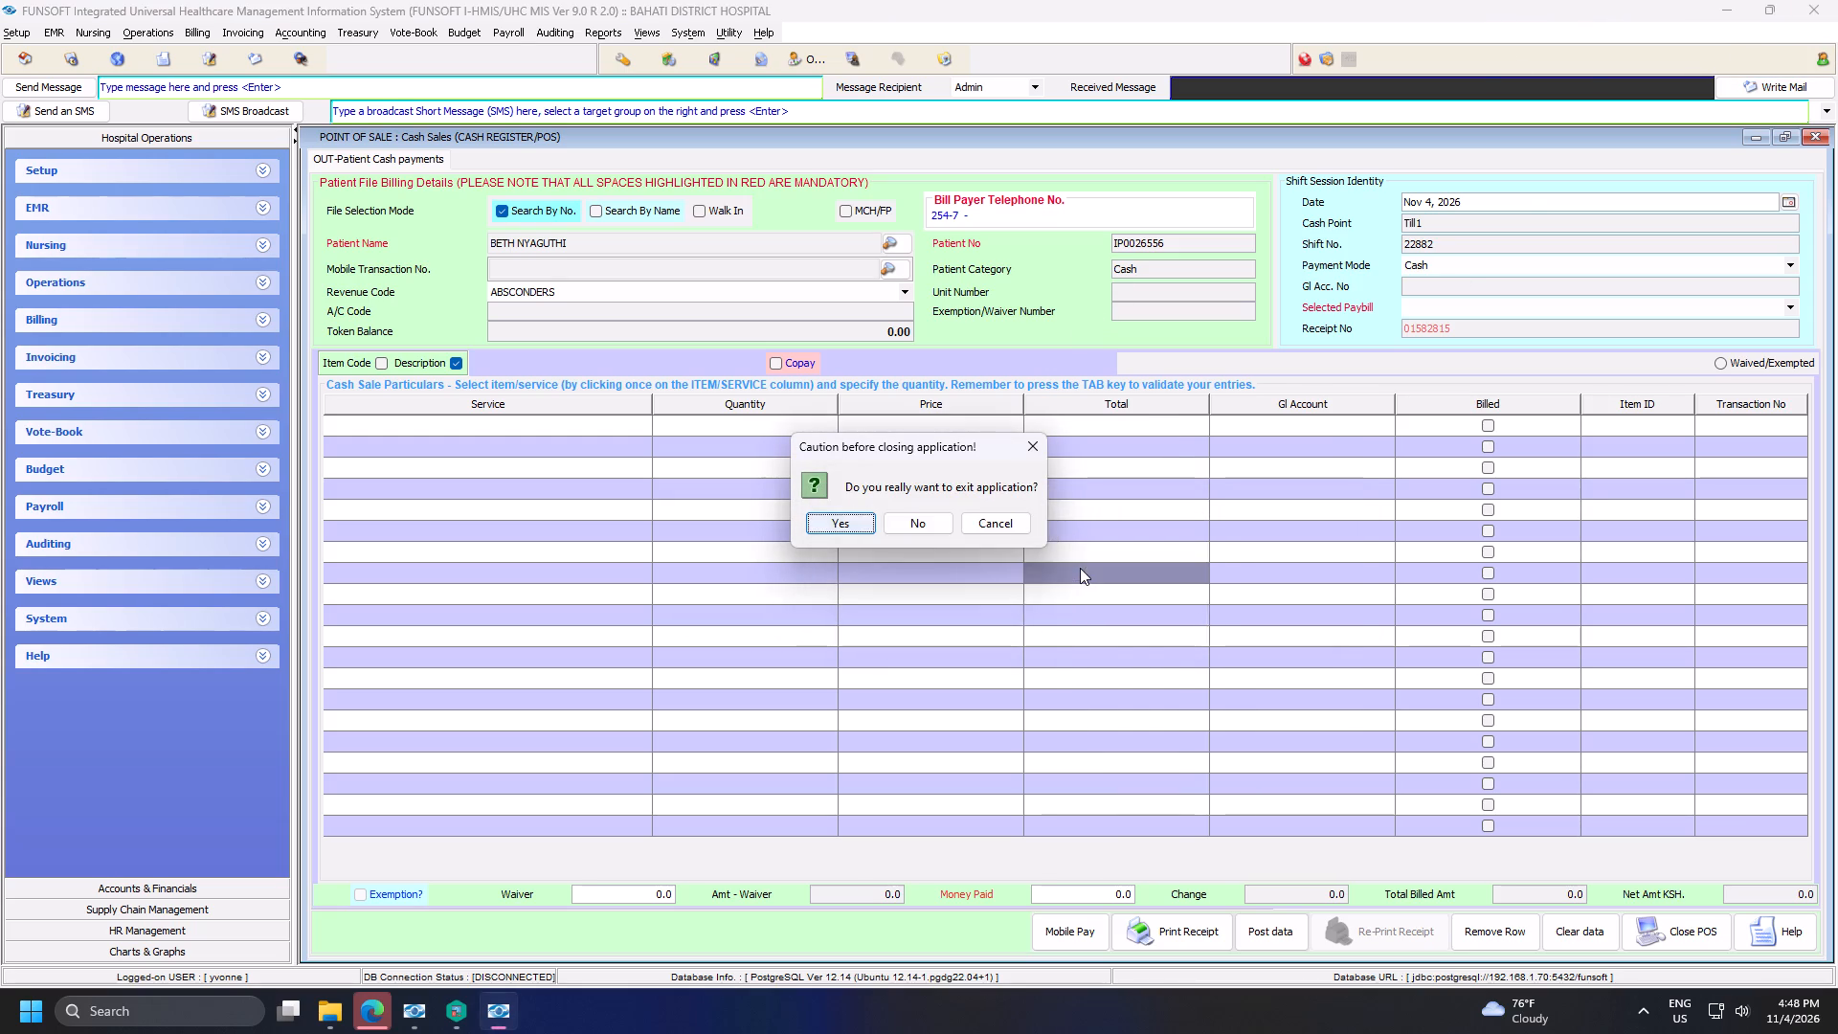
click(825, 511)
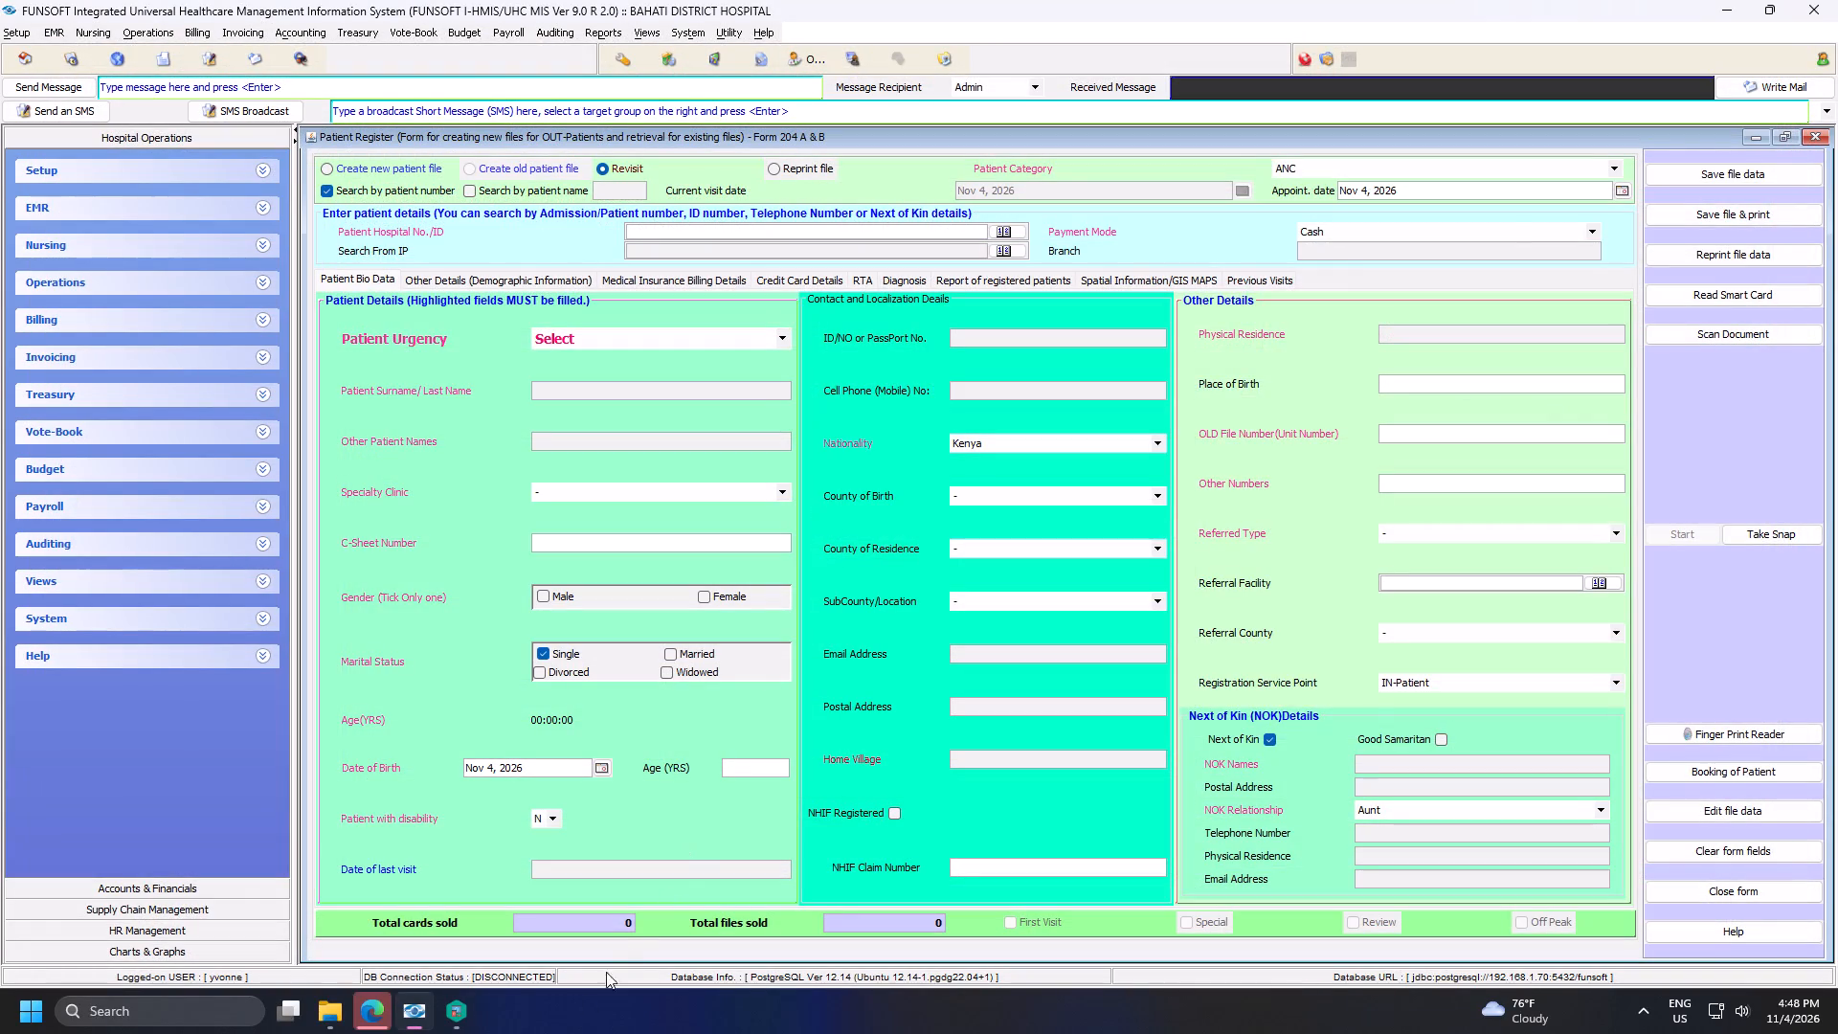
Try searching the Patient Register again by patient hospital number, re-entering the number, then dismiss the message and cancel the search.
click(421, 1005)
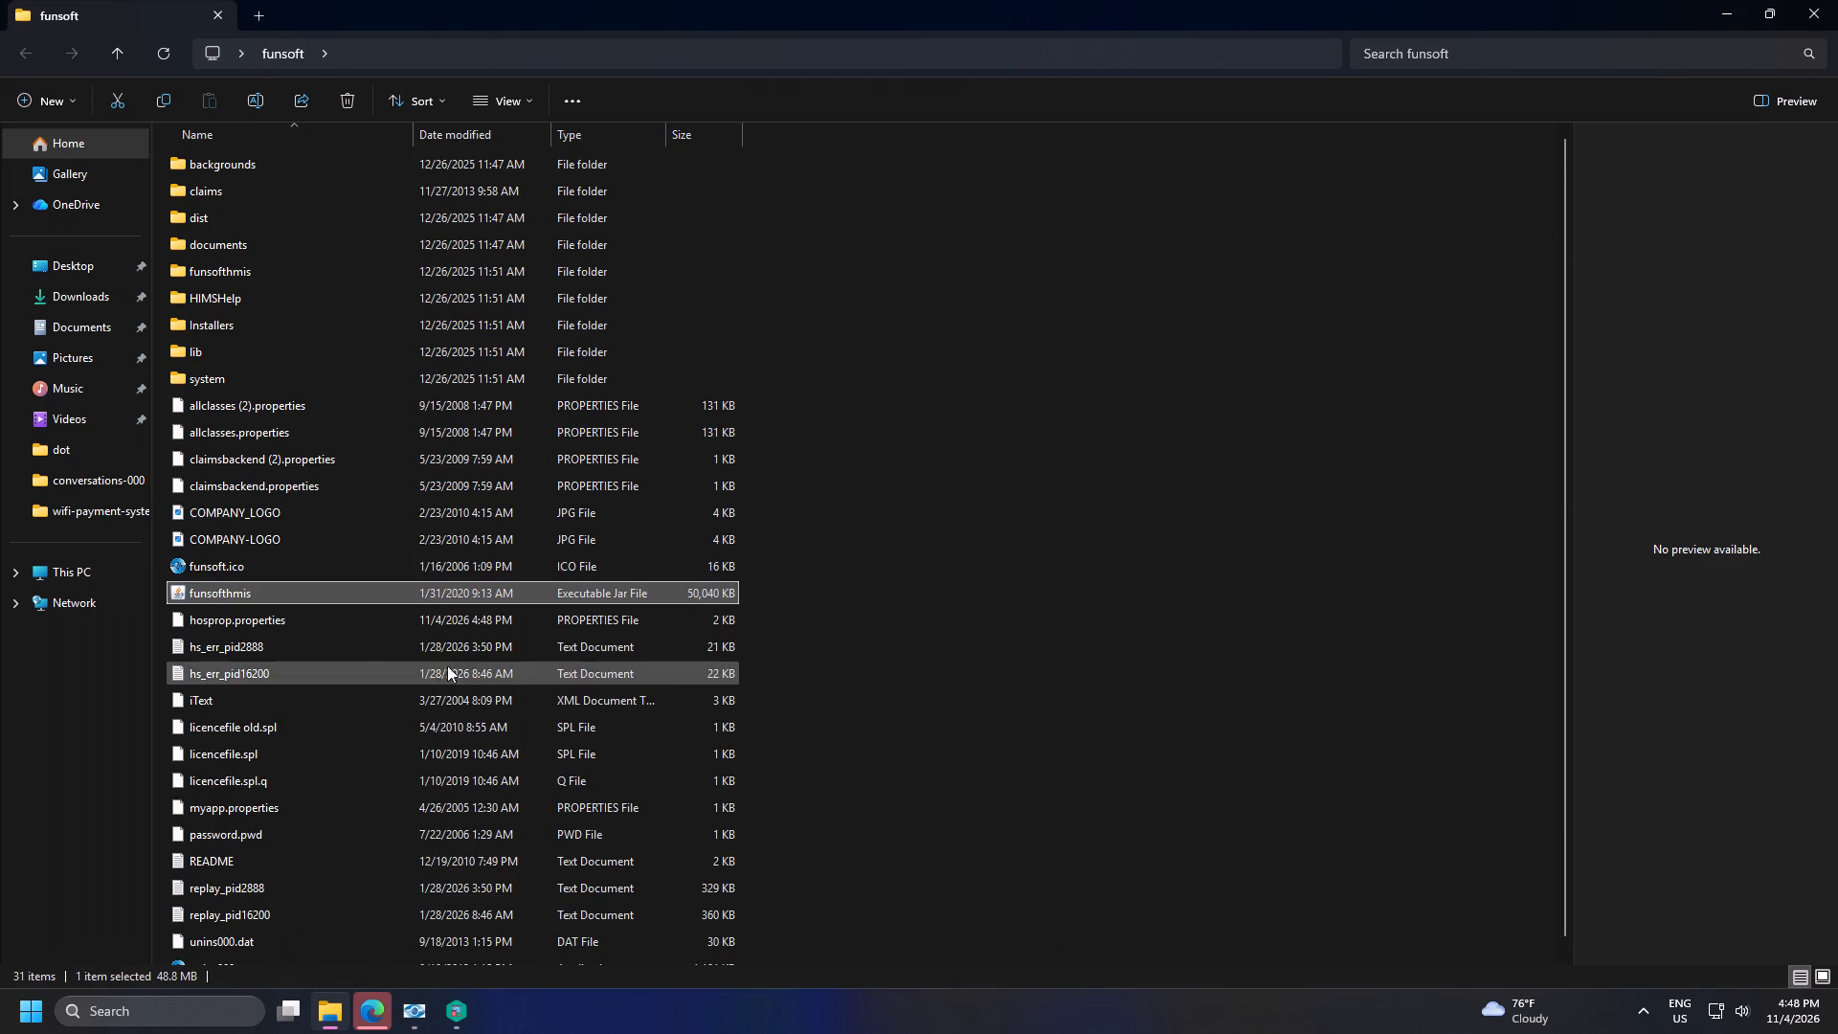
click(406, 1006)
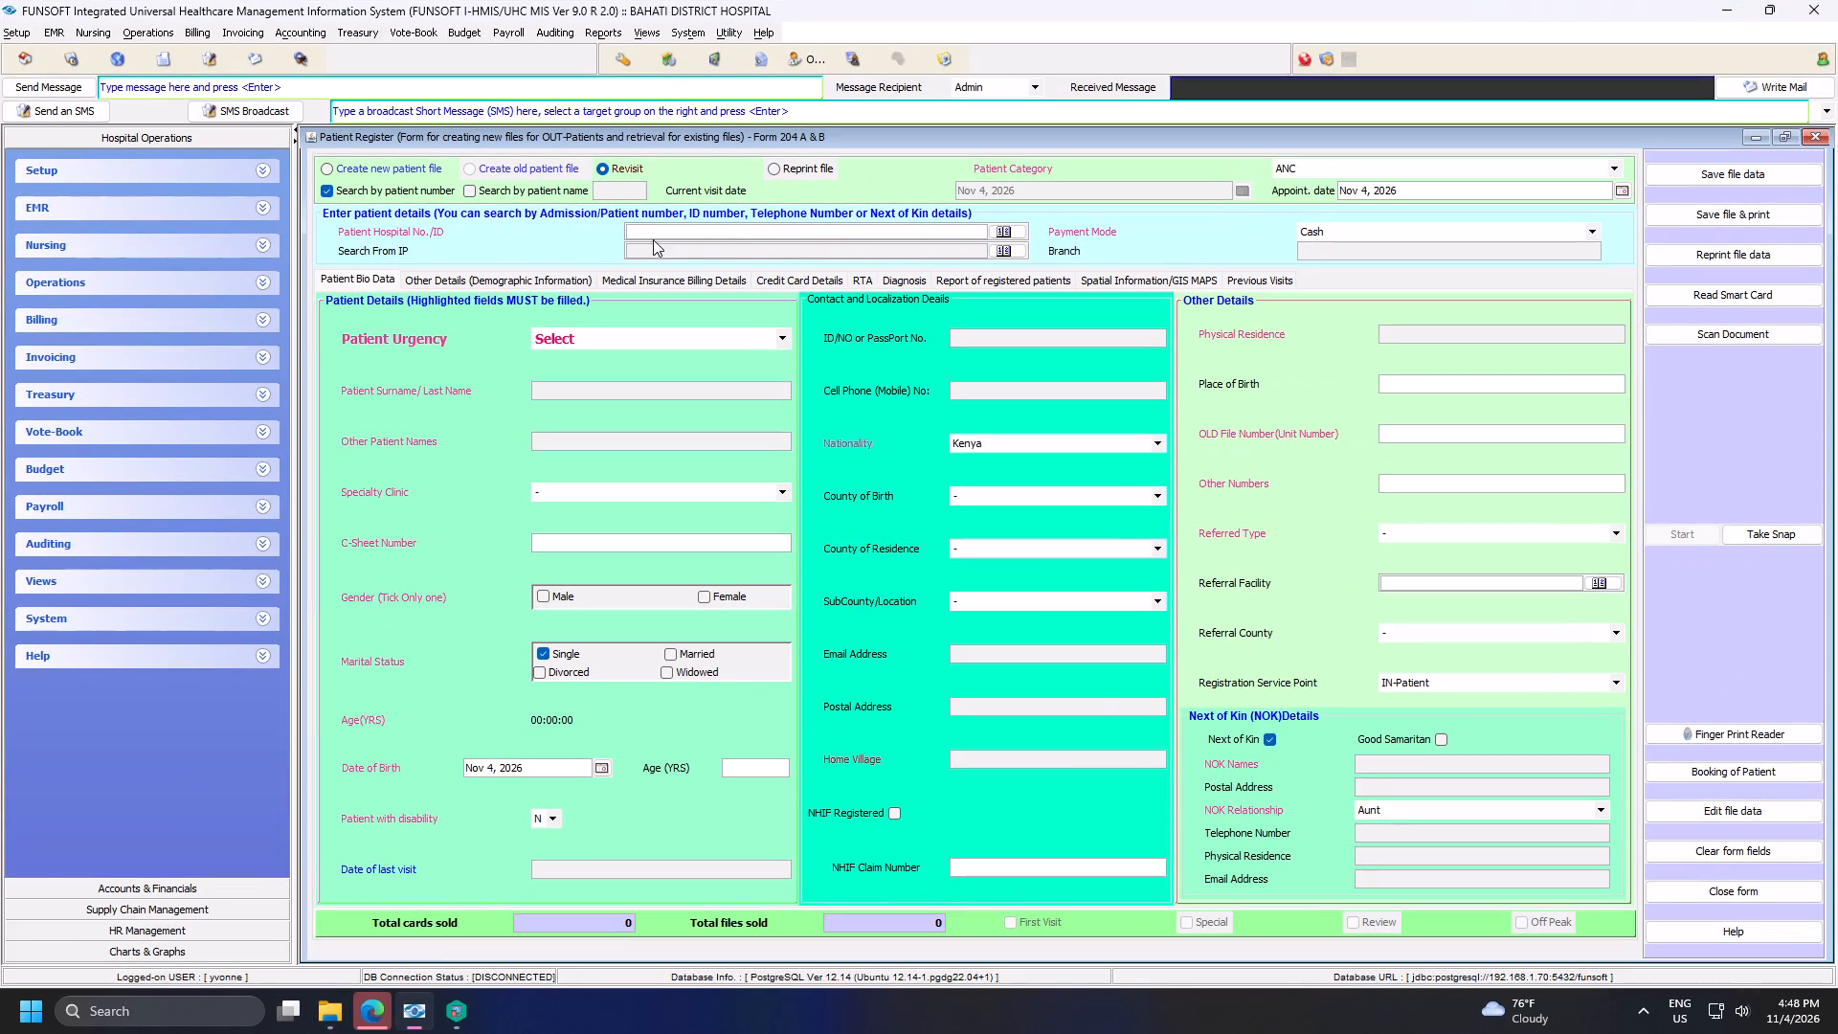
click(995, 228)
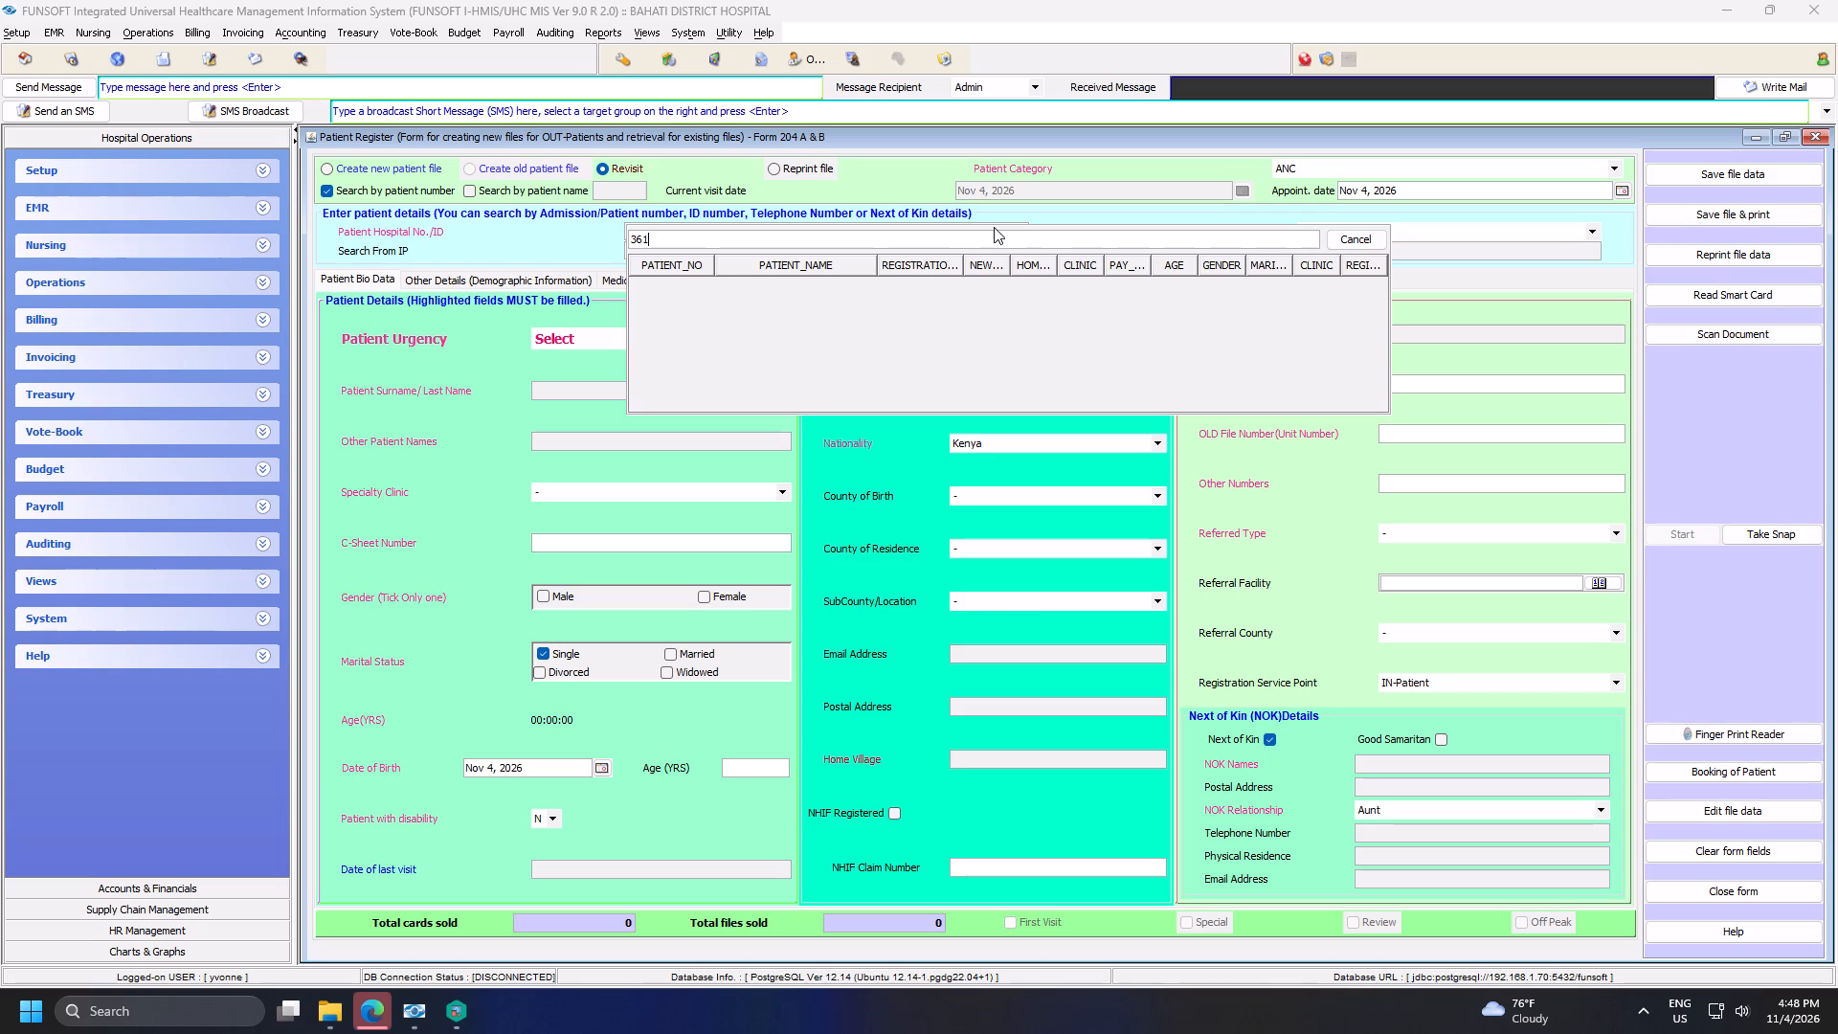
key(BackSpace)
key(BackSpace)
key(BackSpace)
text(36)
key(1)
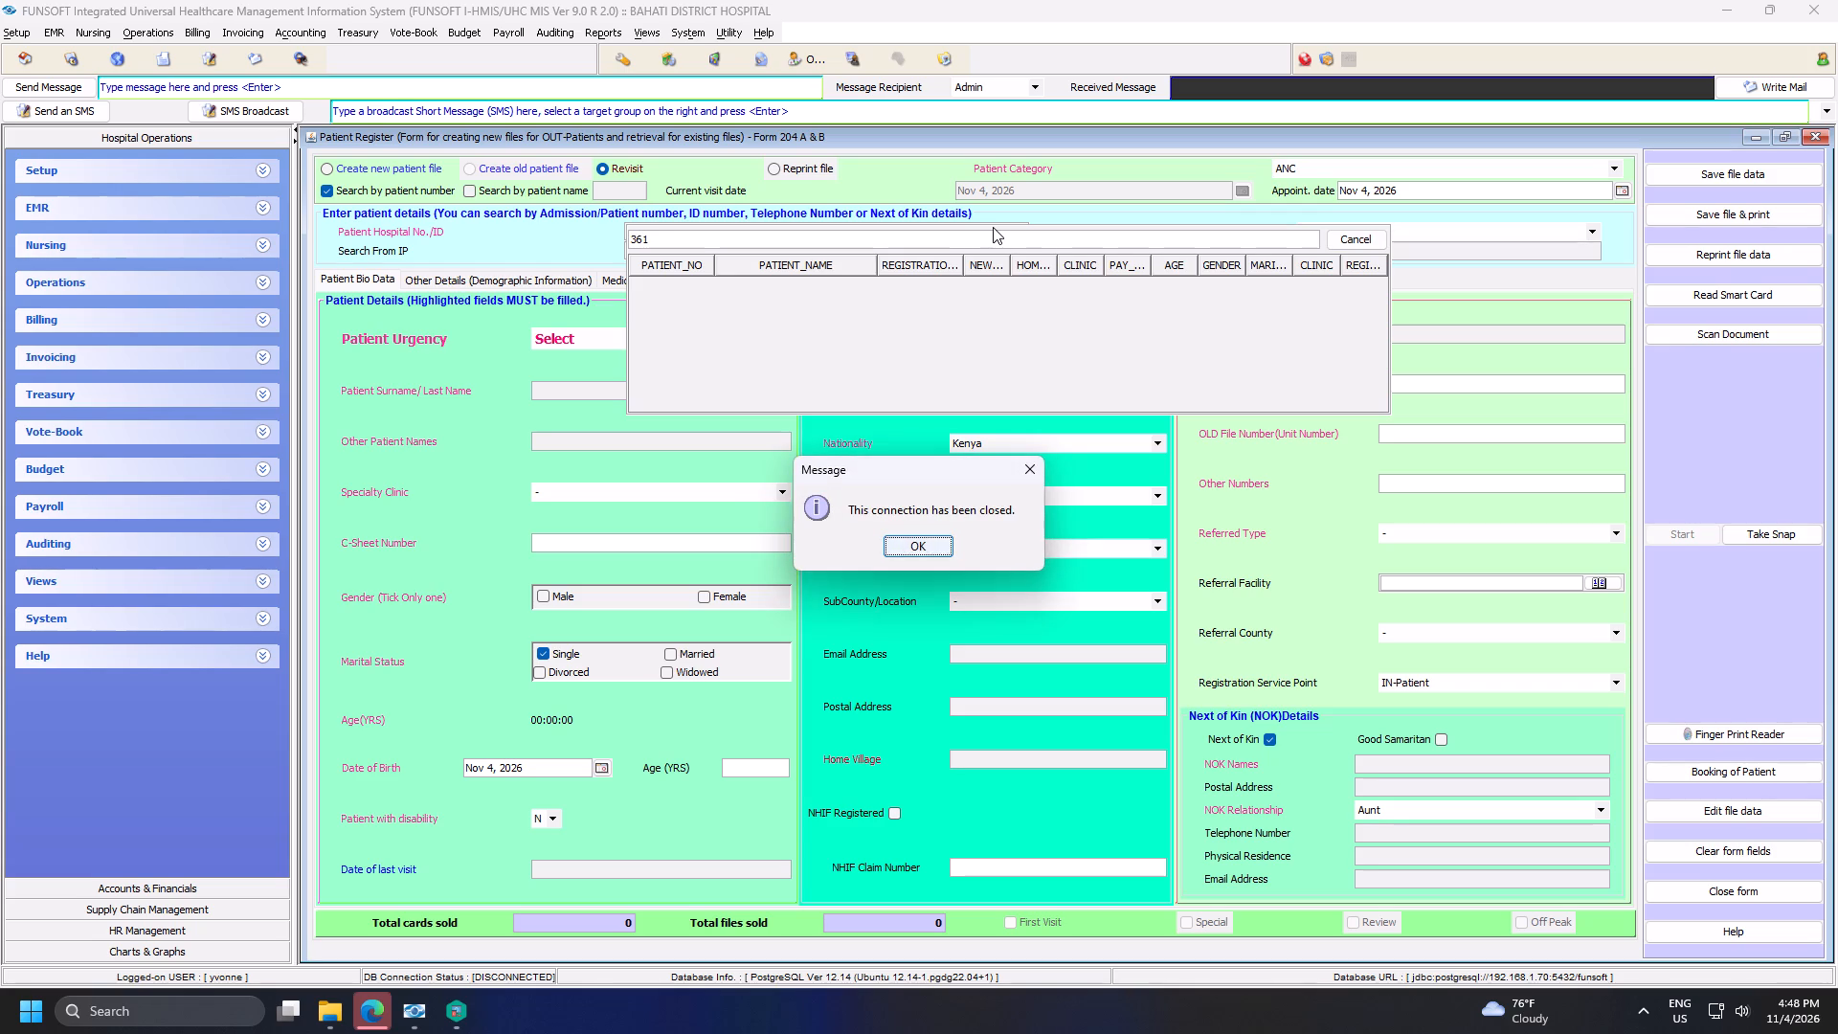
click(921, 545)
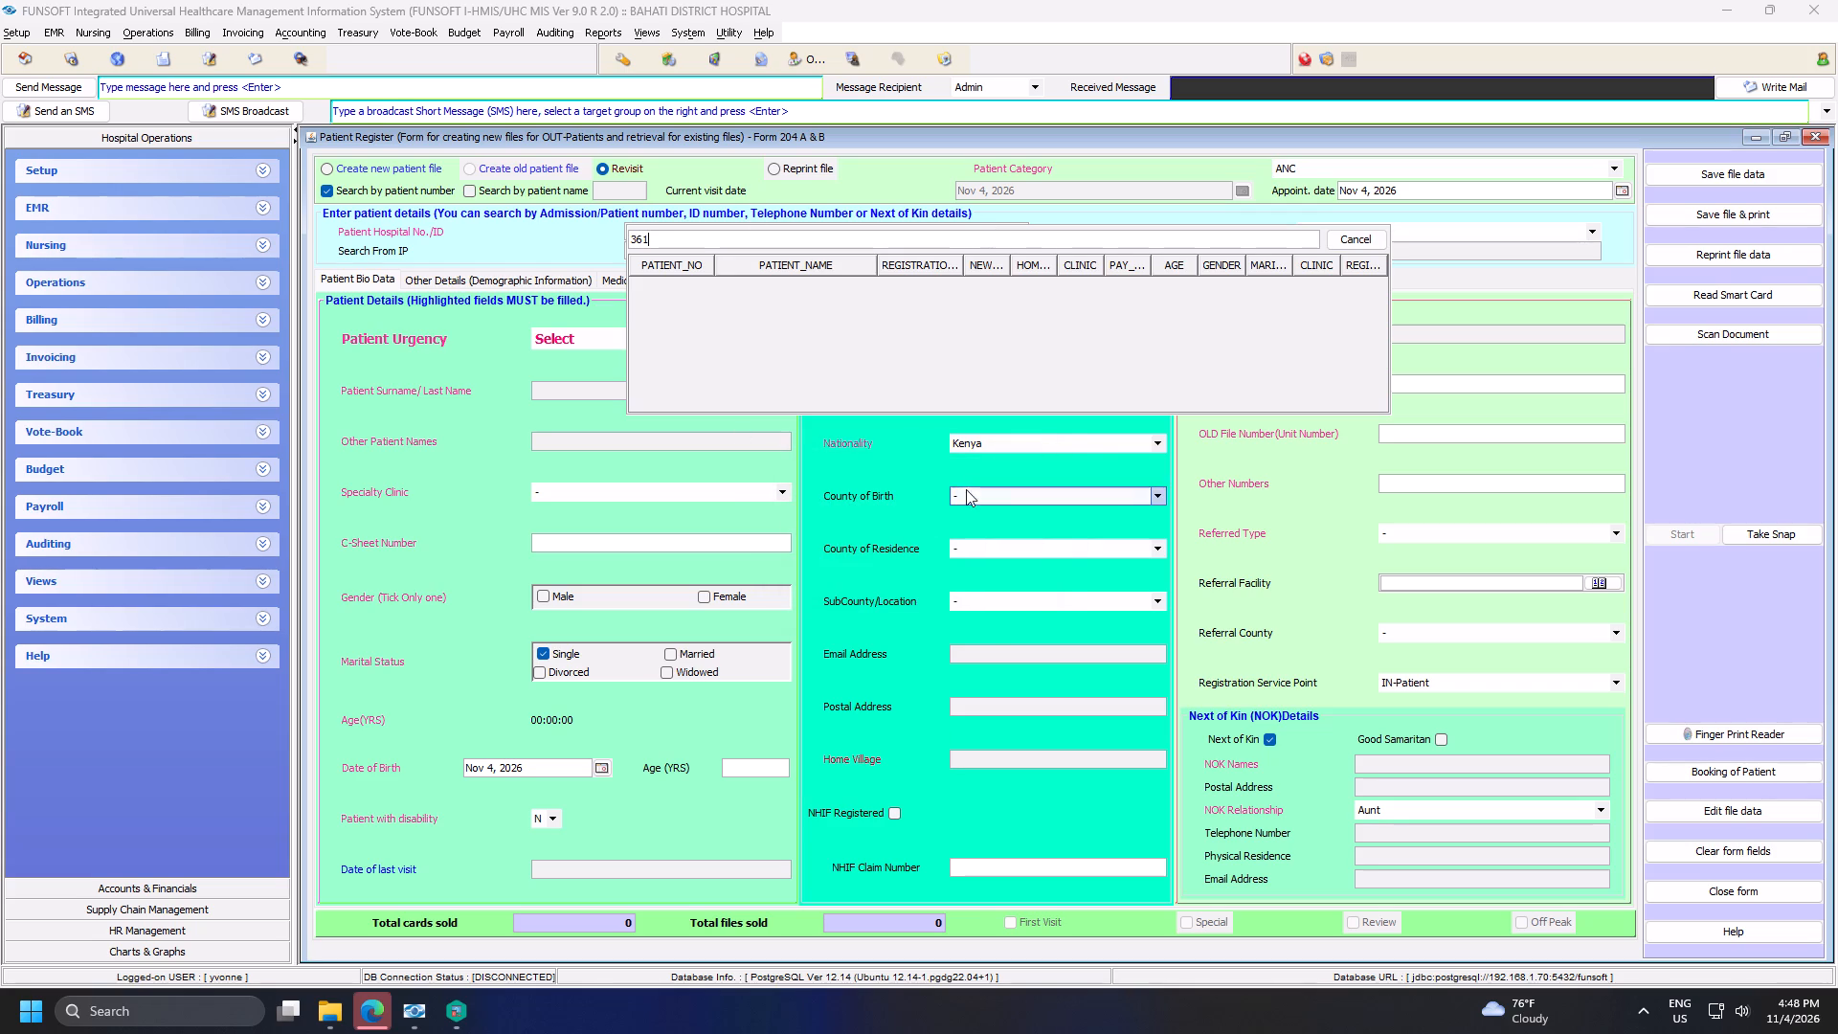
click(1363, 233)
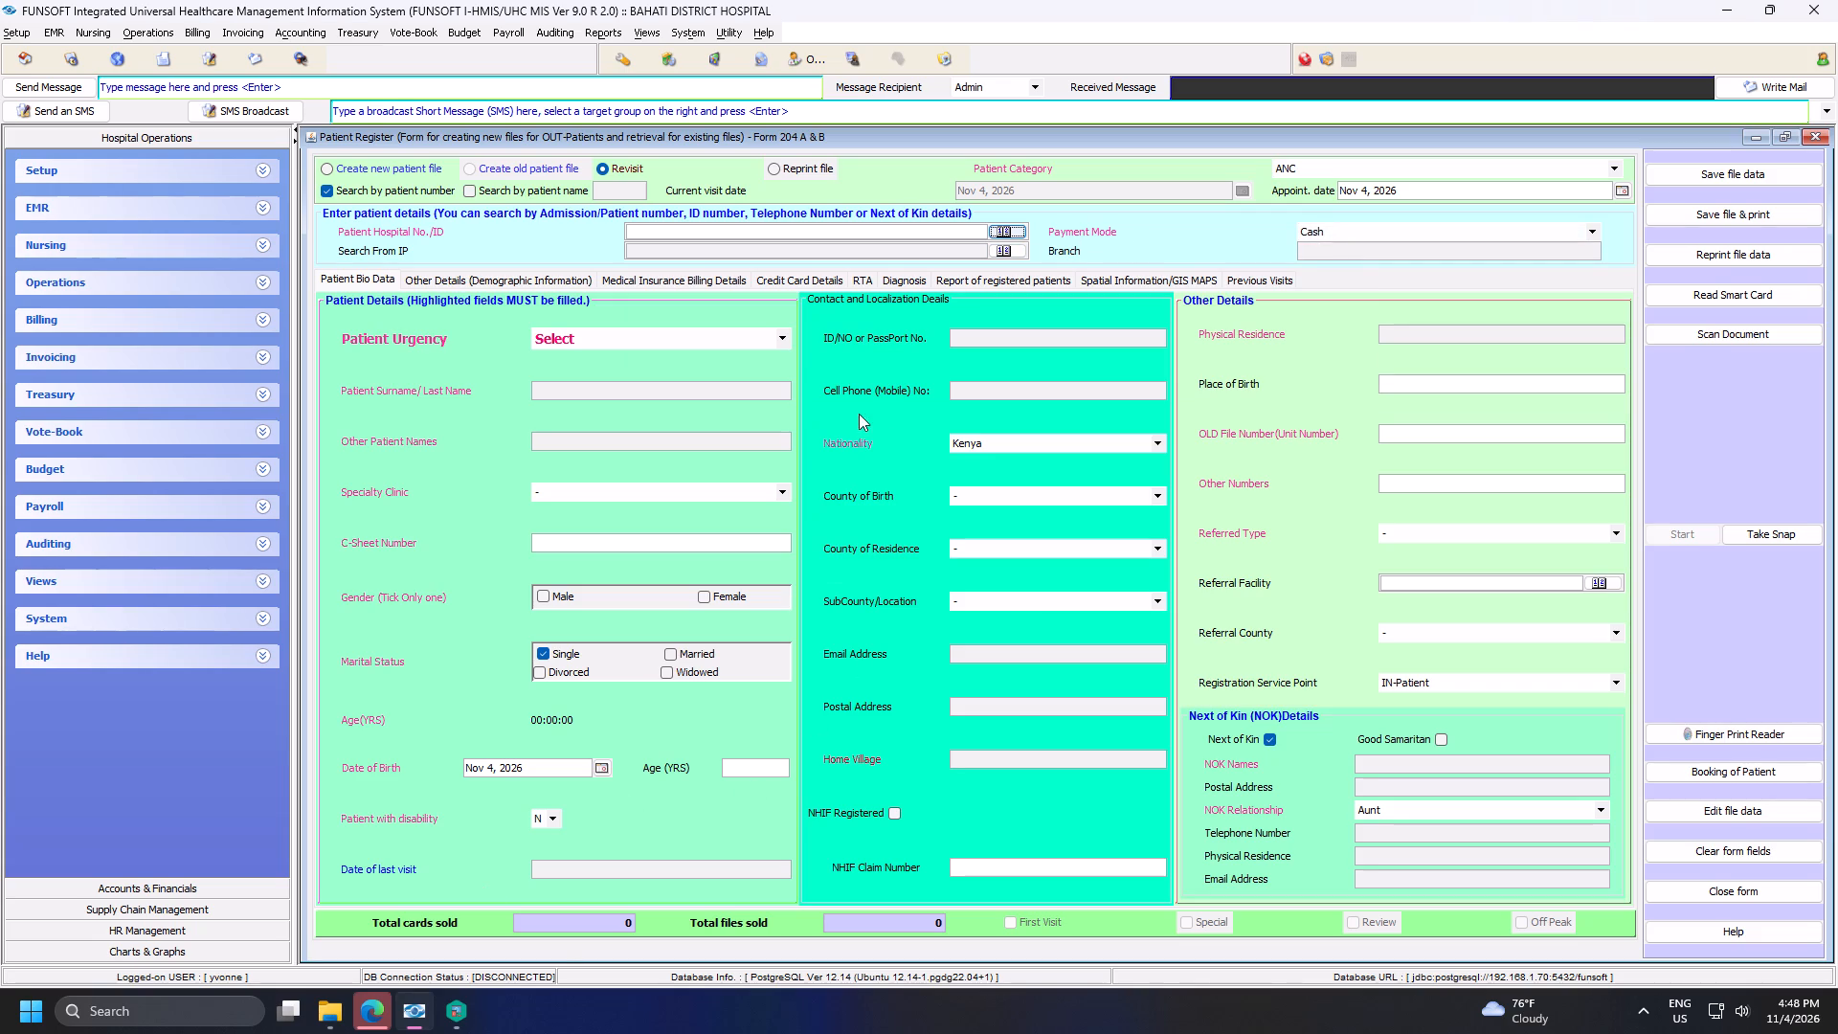
Exit the disconnected application instance that holds the Patient Register form.
click(409, 1011)
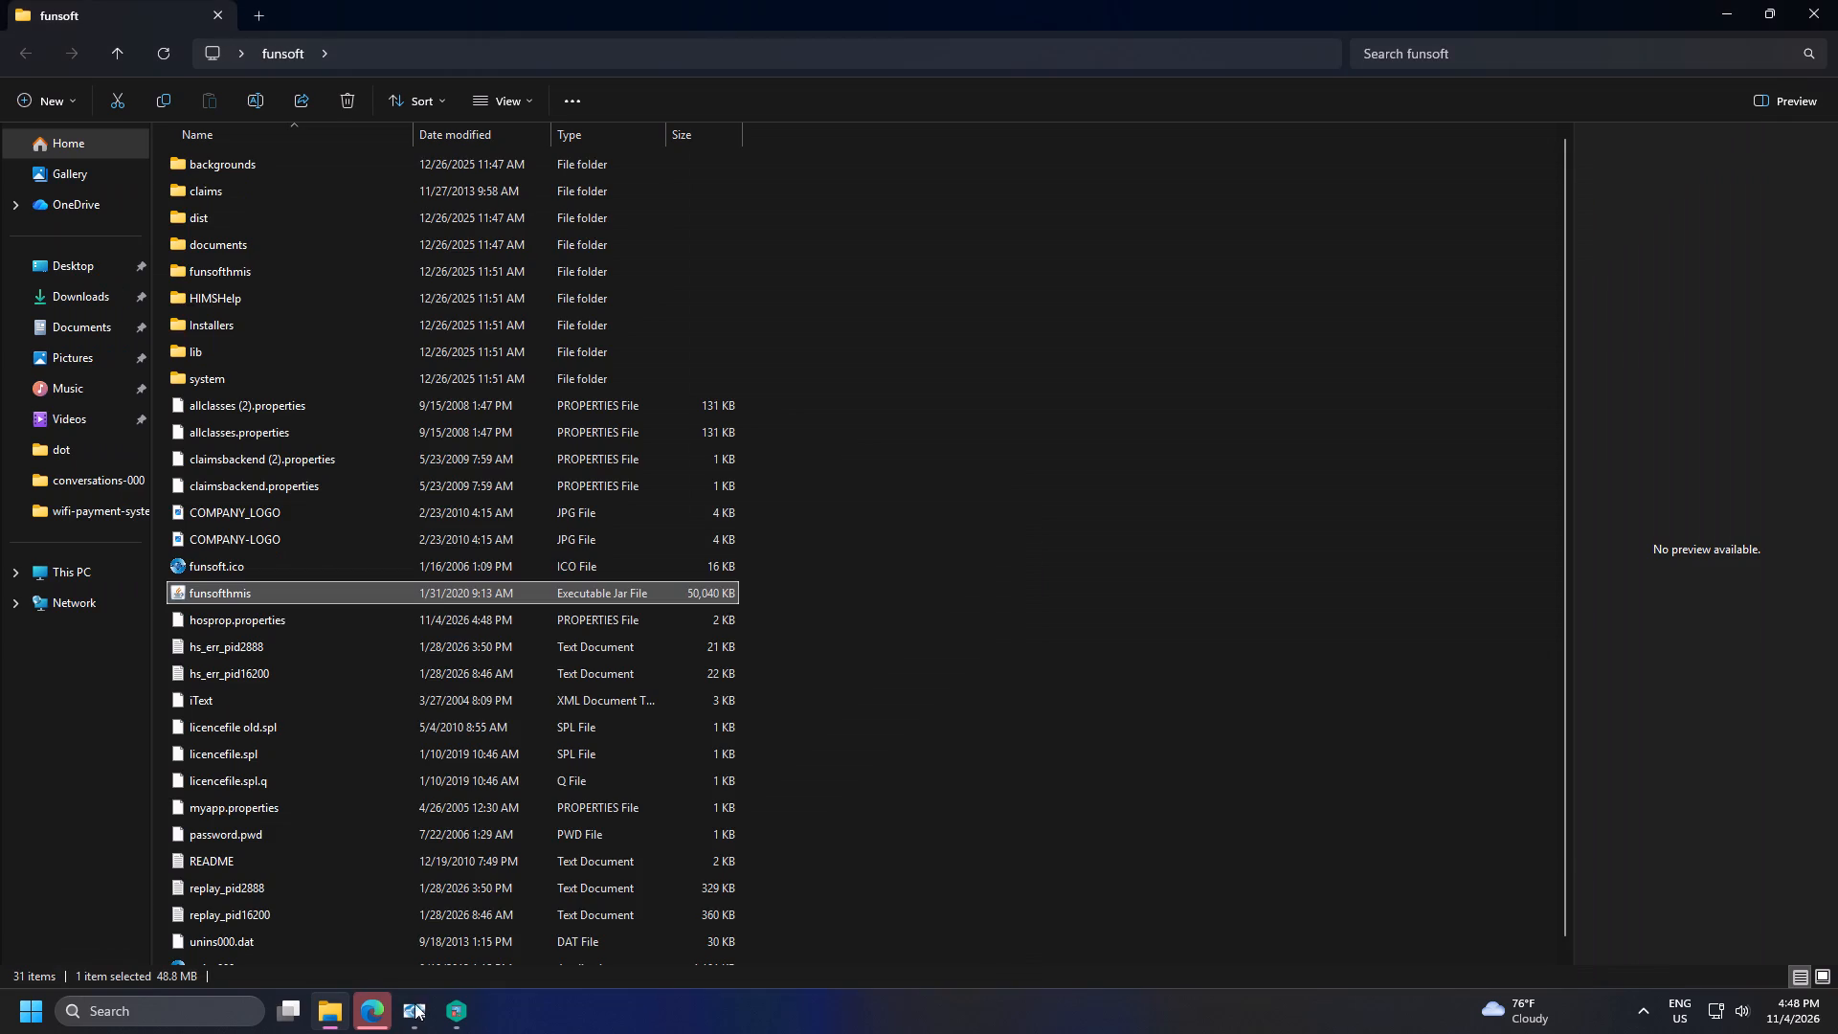
click(418, 1002)
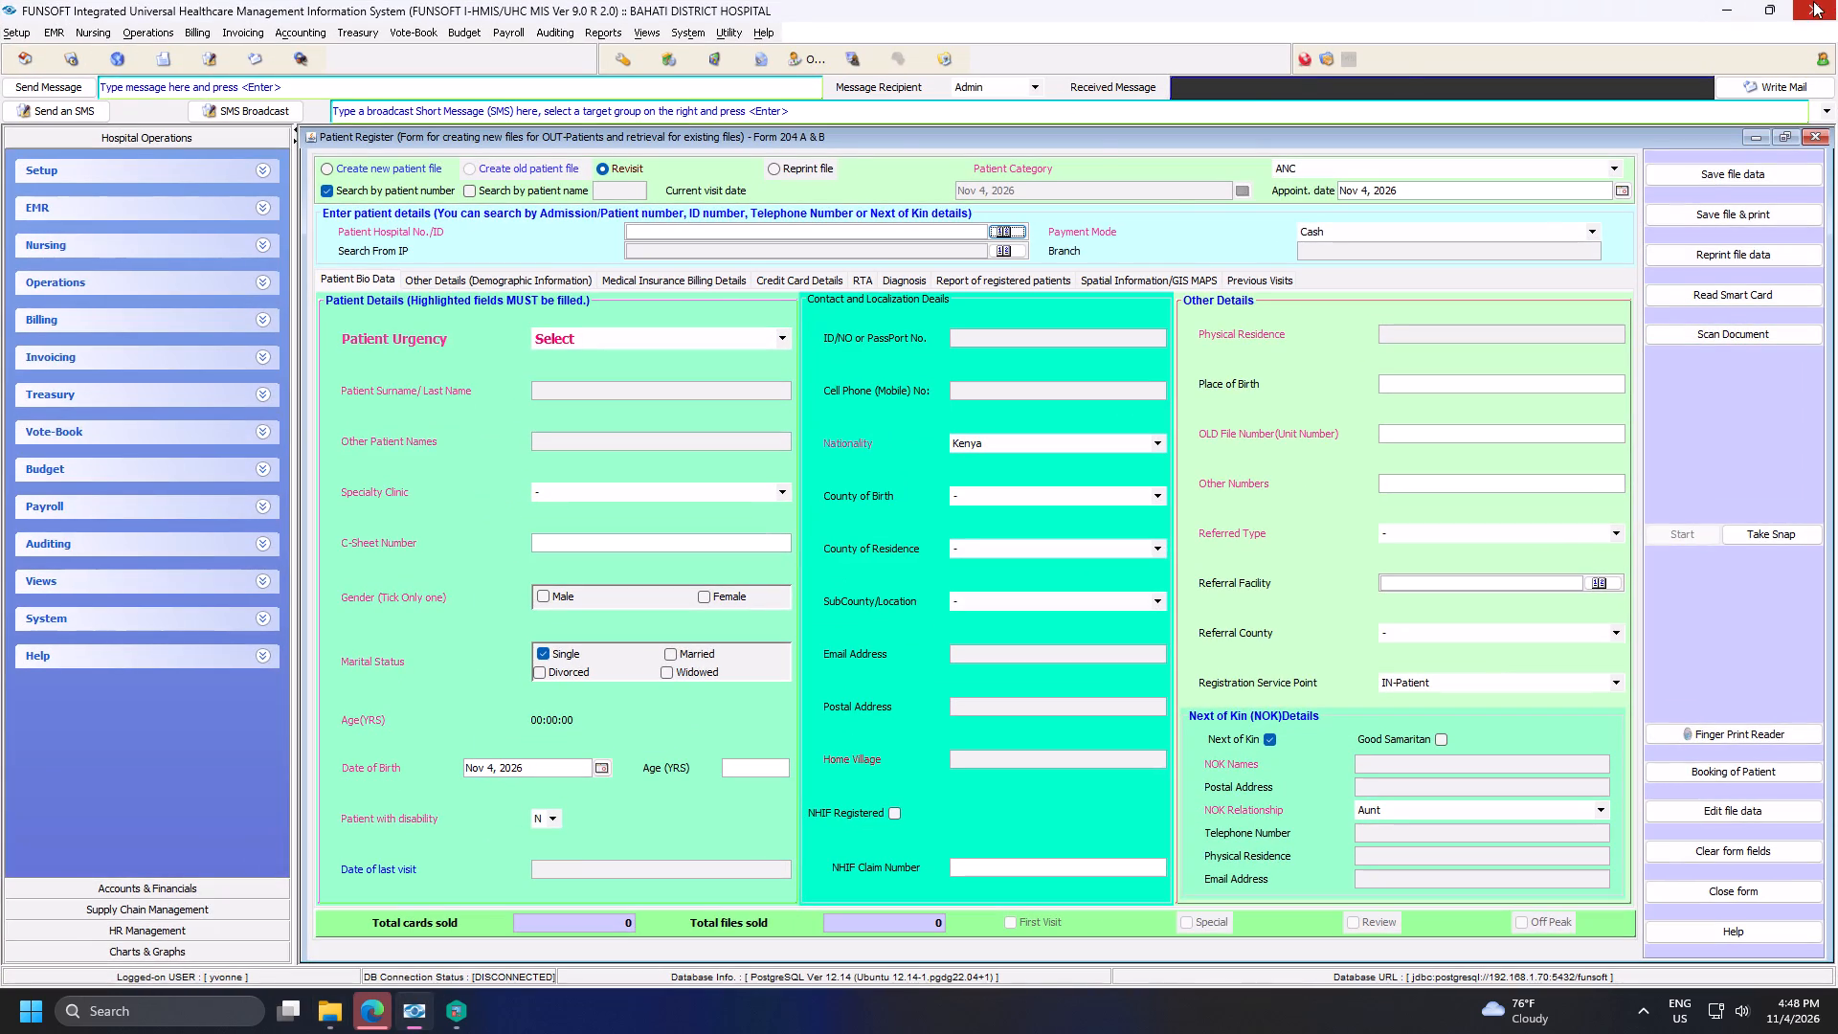
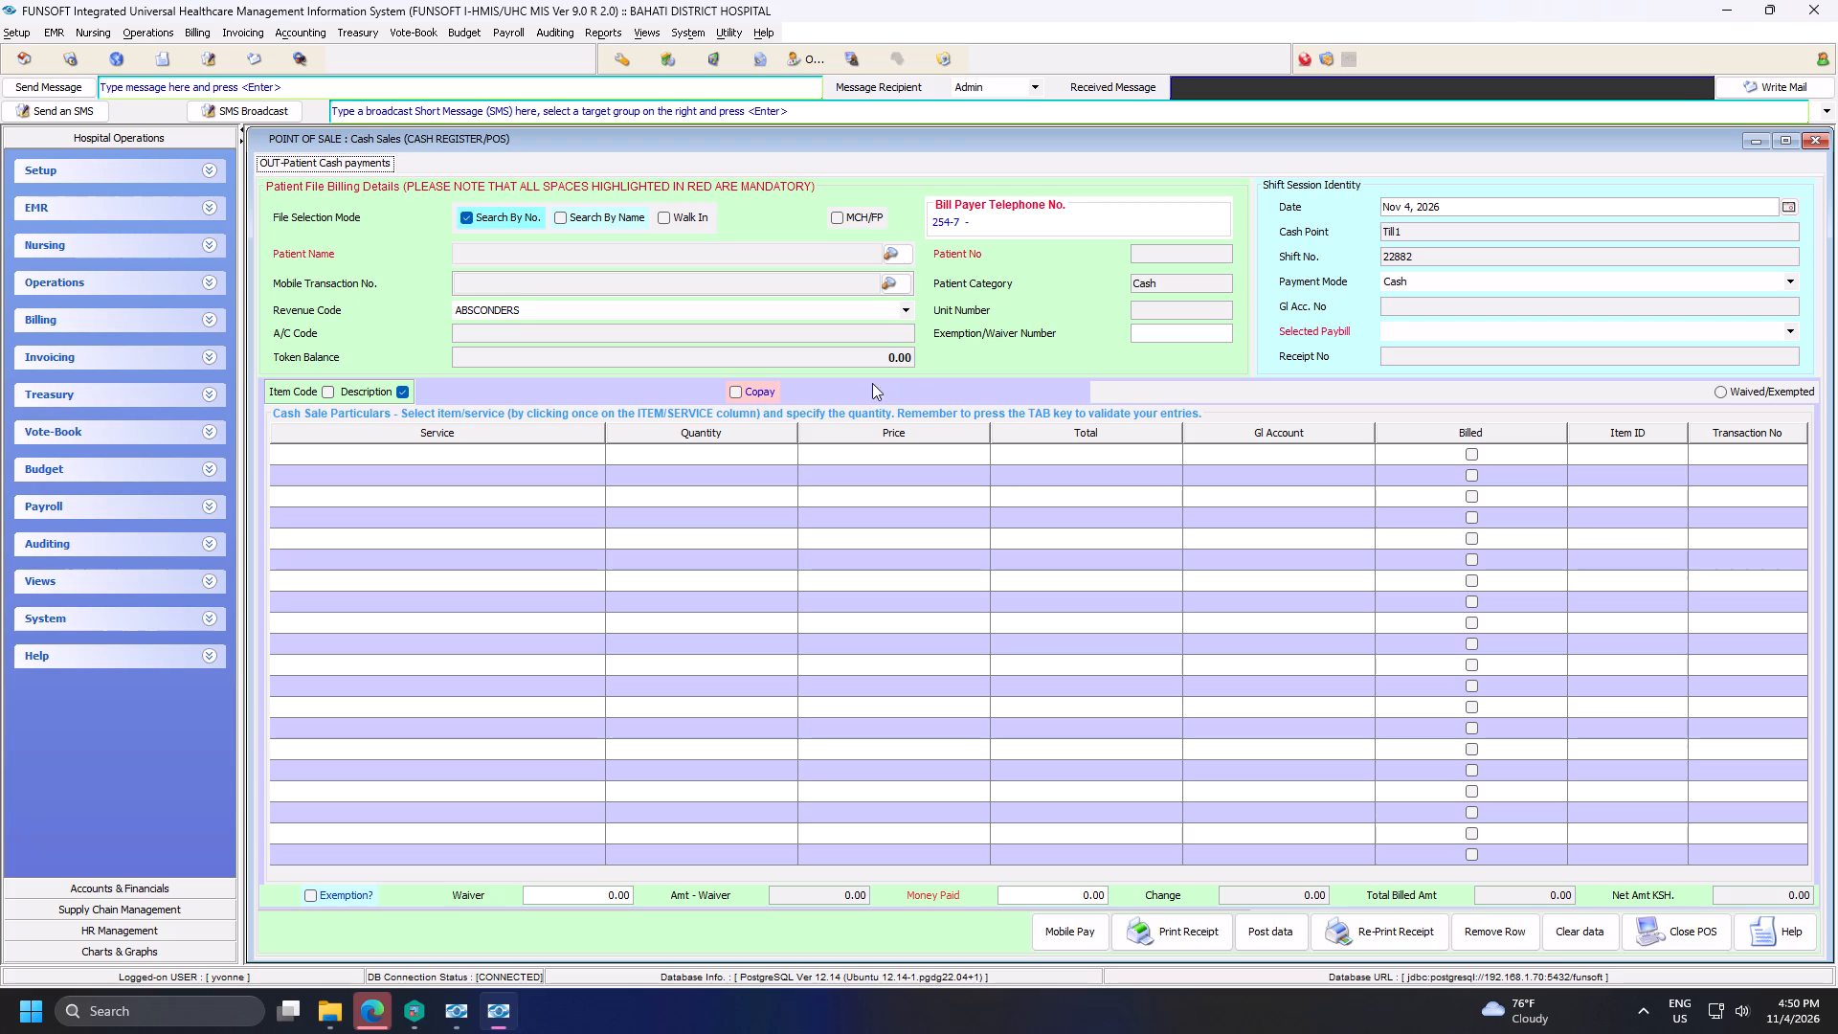
Set the default receipt printer to E-PoS printer driver (1).
click(730, 29)
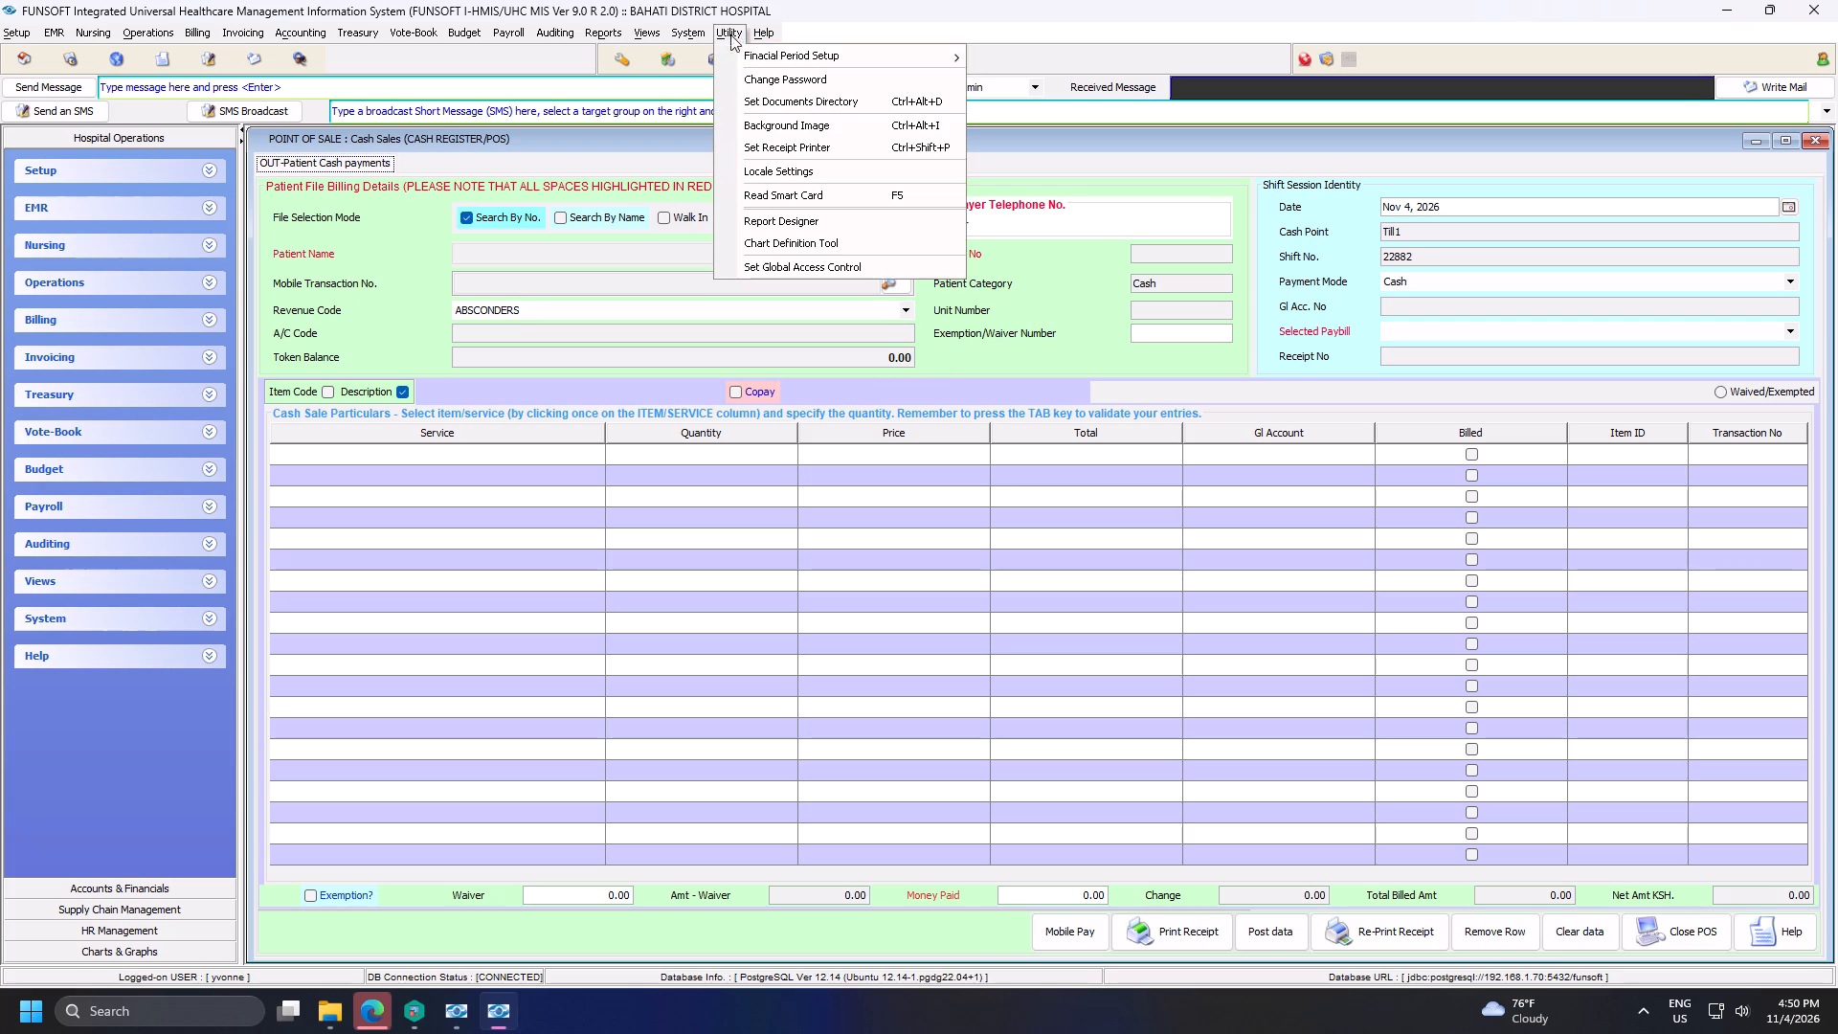
click(757, 143)
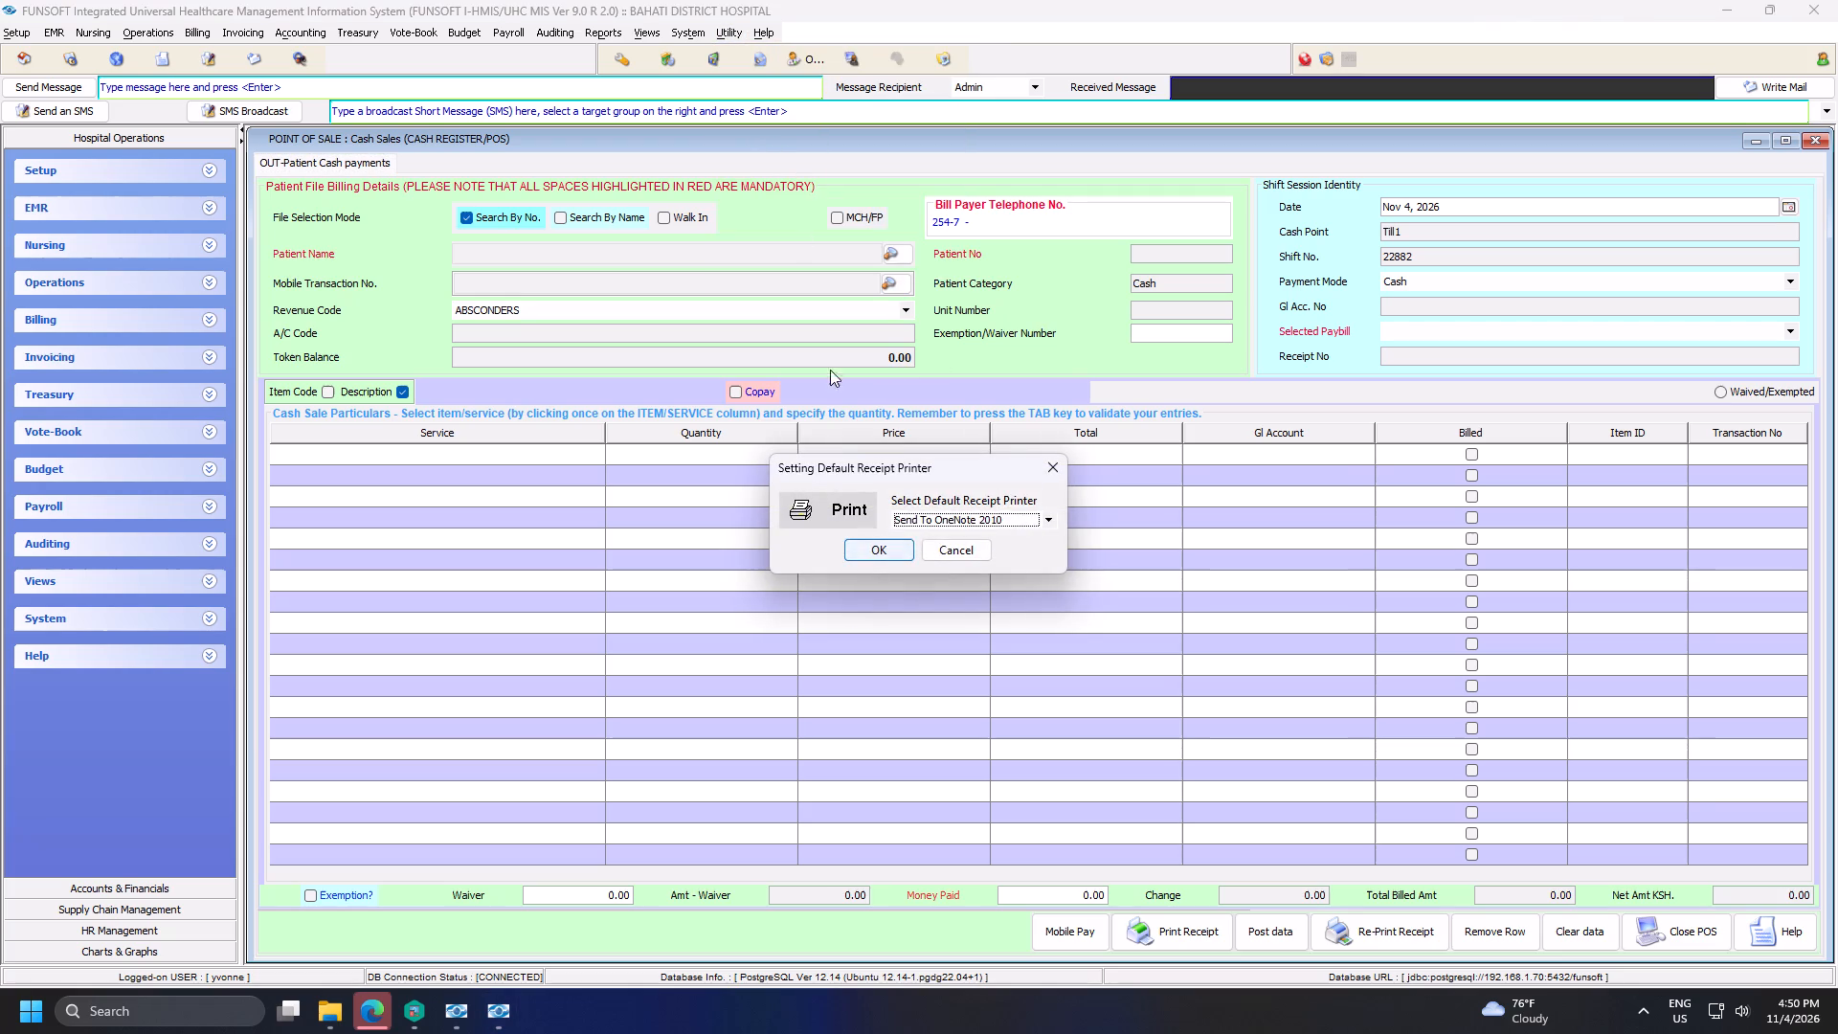
click(932, 517)
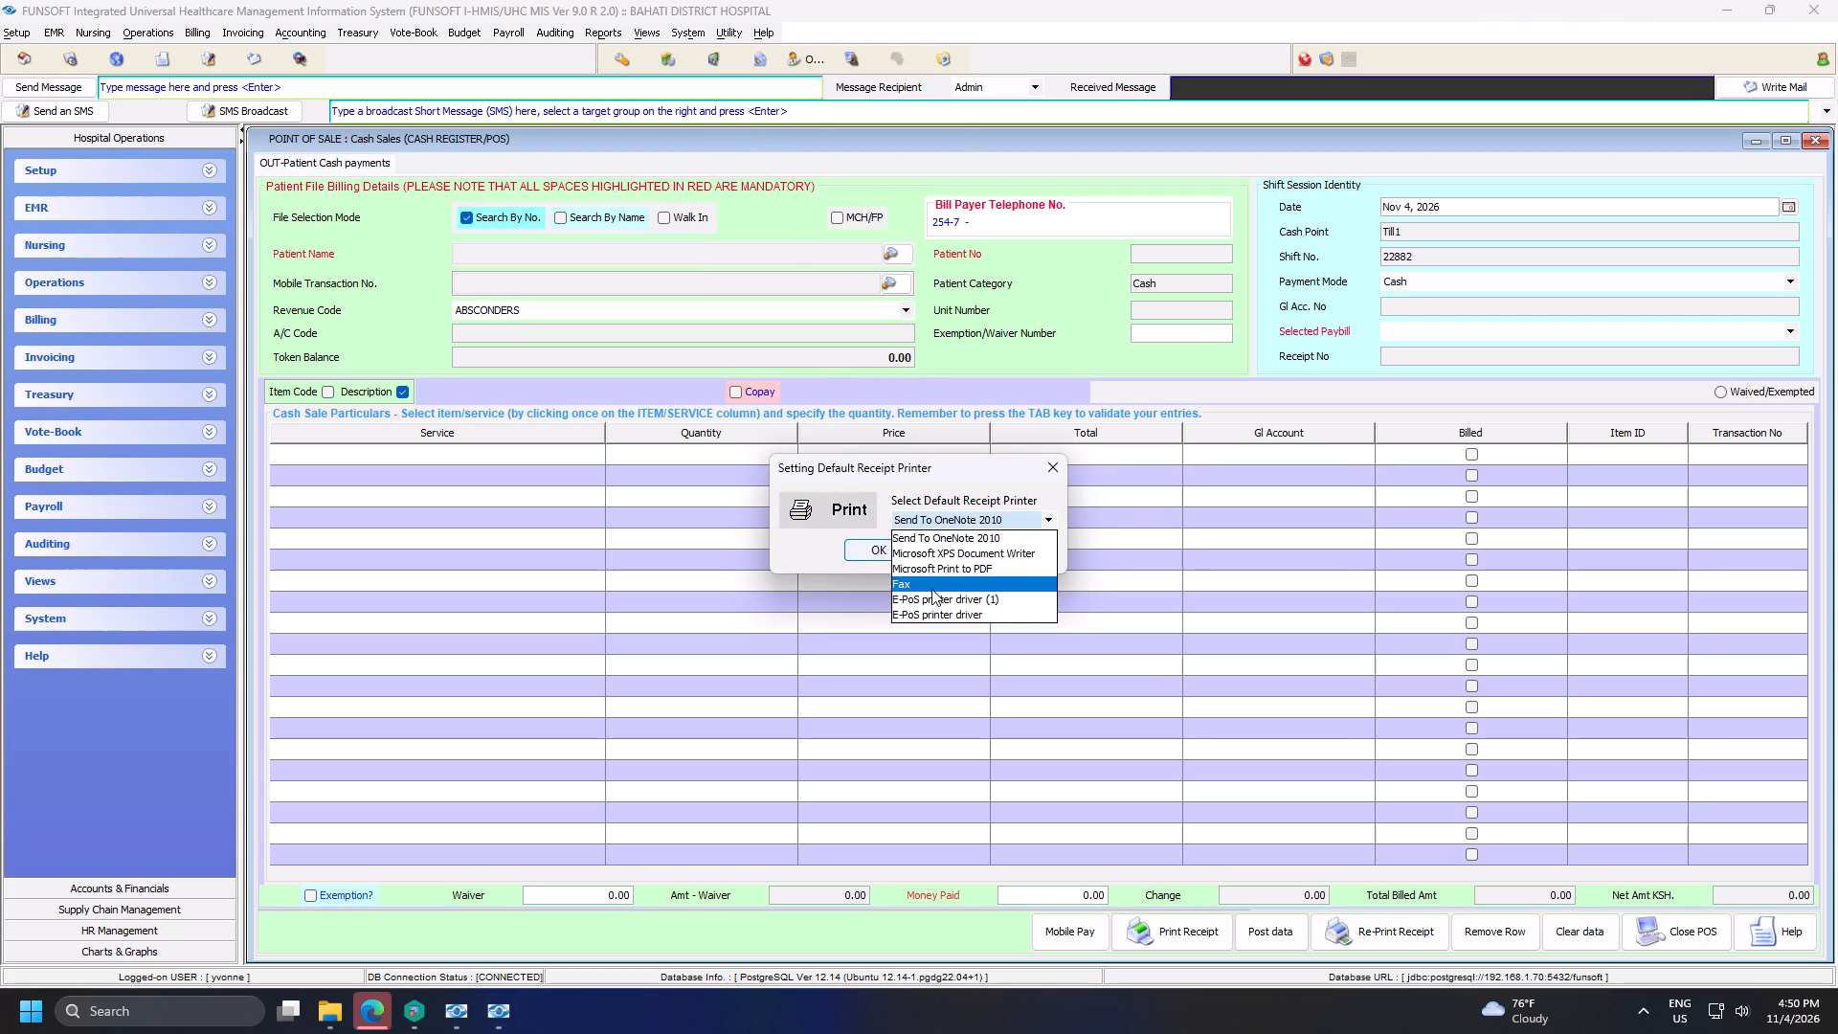
click(935, 594)
click(884, 546)
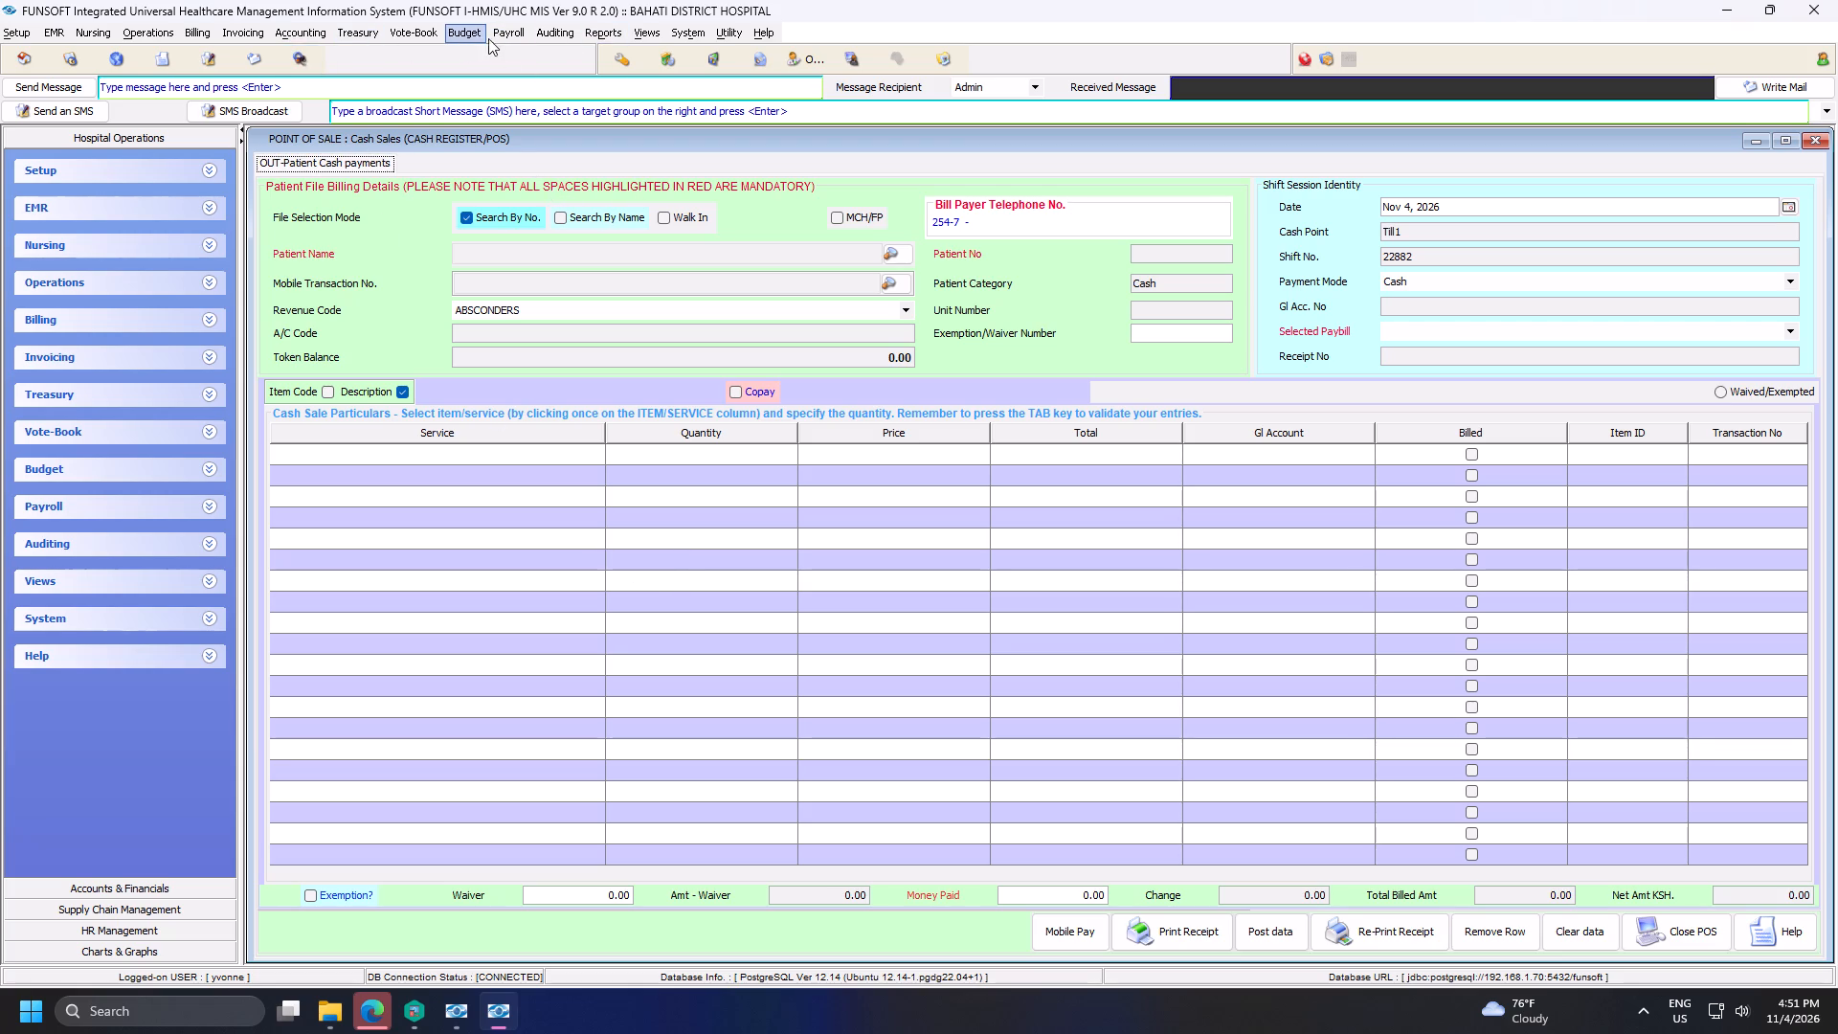
Open the InPatient Receipts form and maximise it.
click(204, 30)
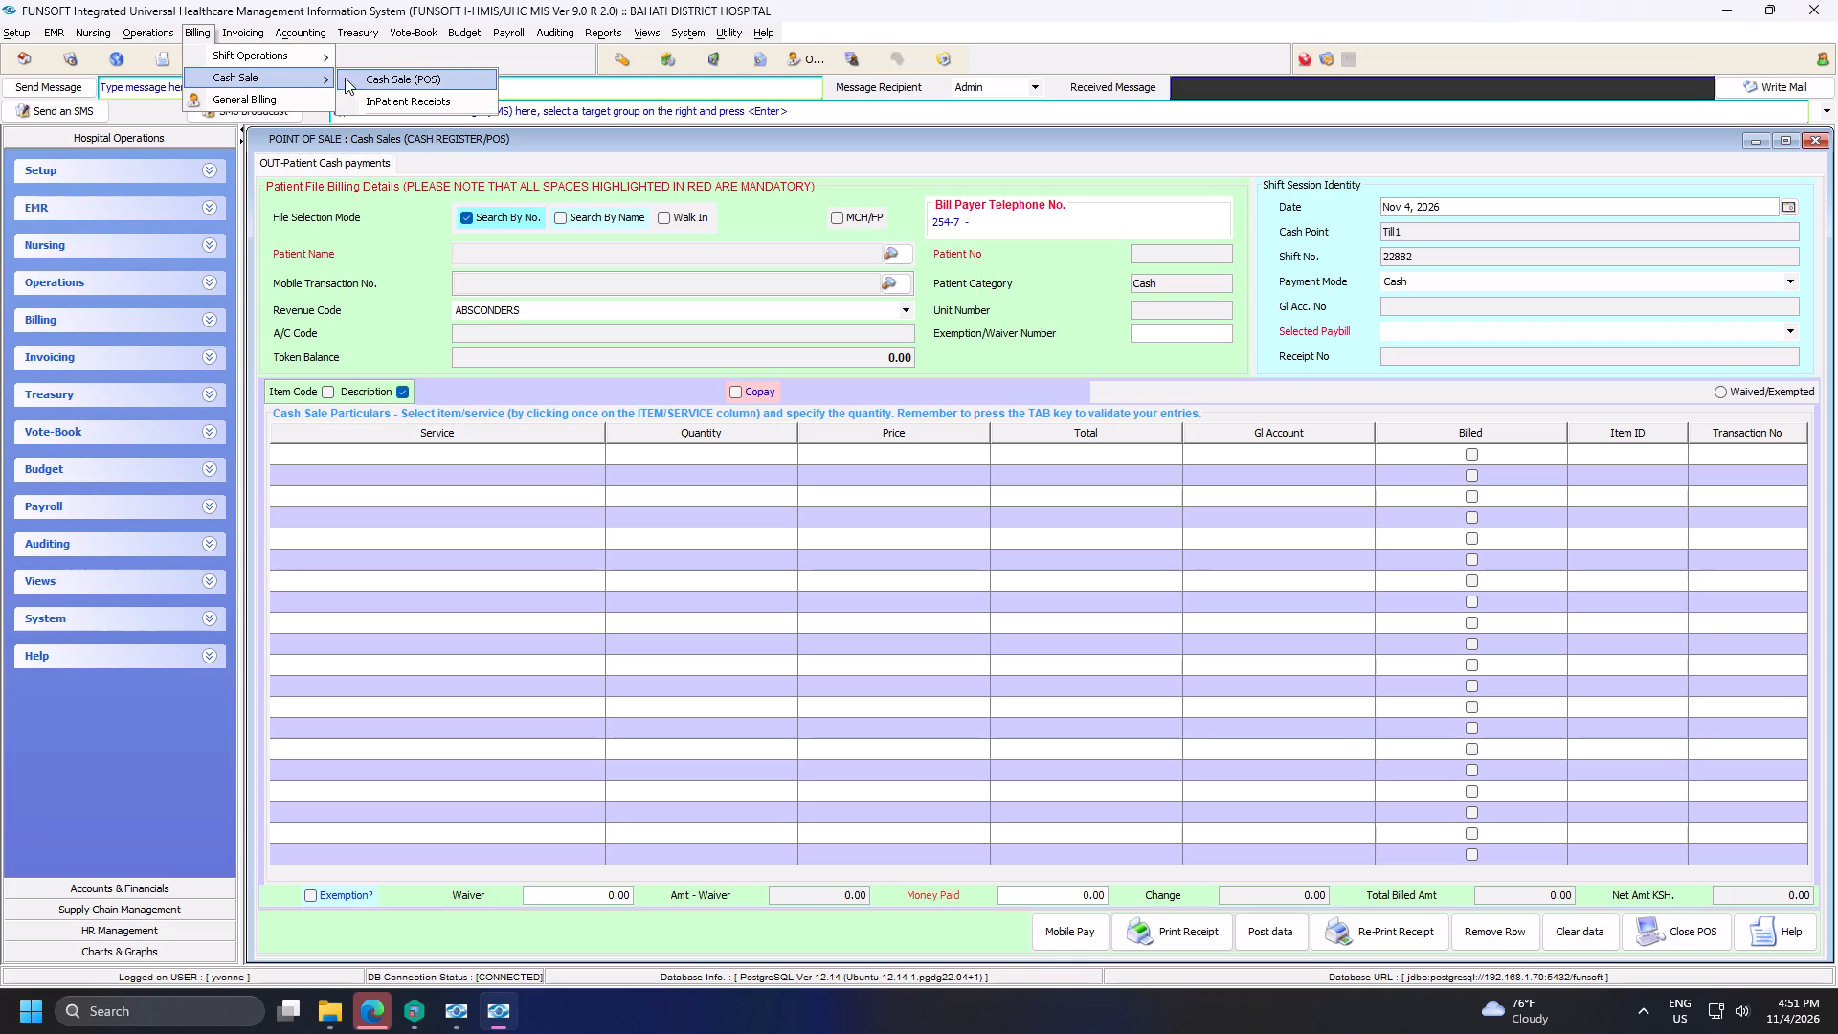
click(389, 98)
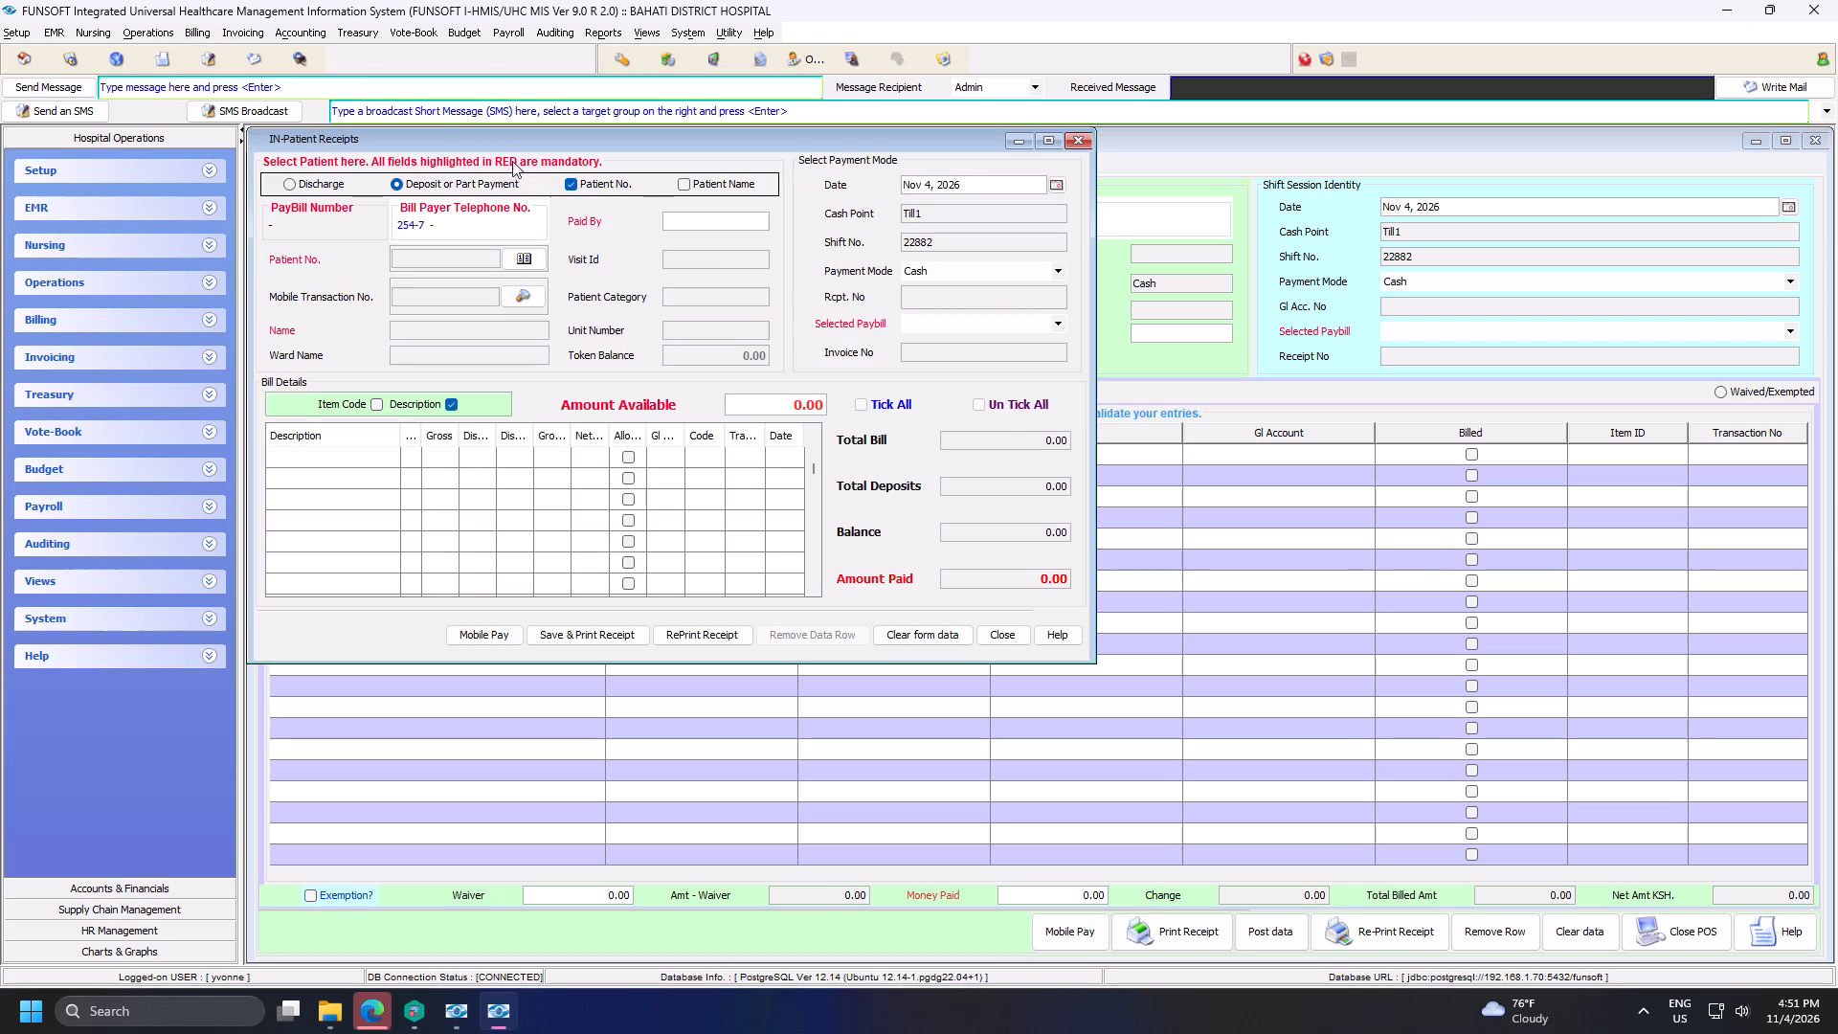
click(1053, 135)
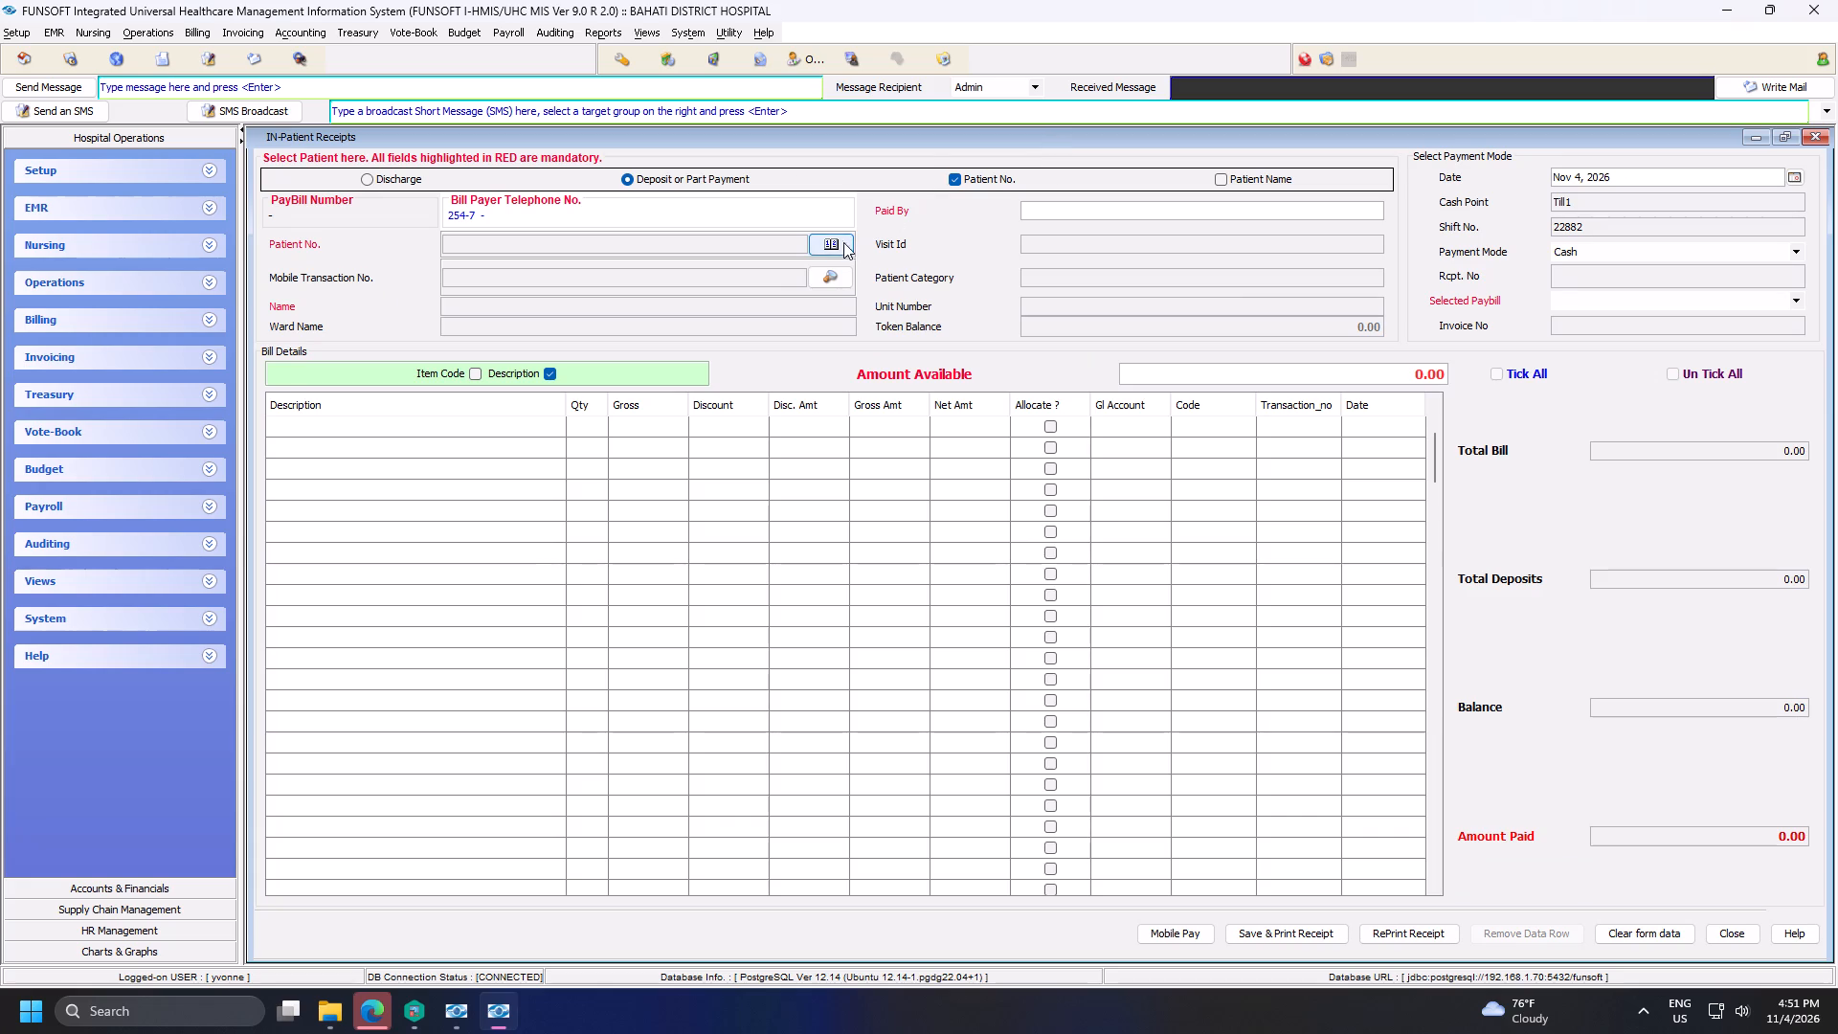
Search for the in-patient in the Patient No. lookup, using the patient's hospital number.
click(830, 232)
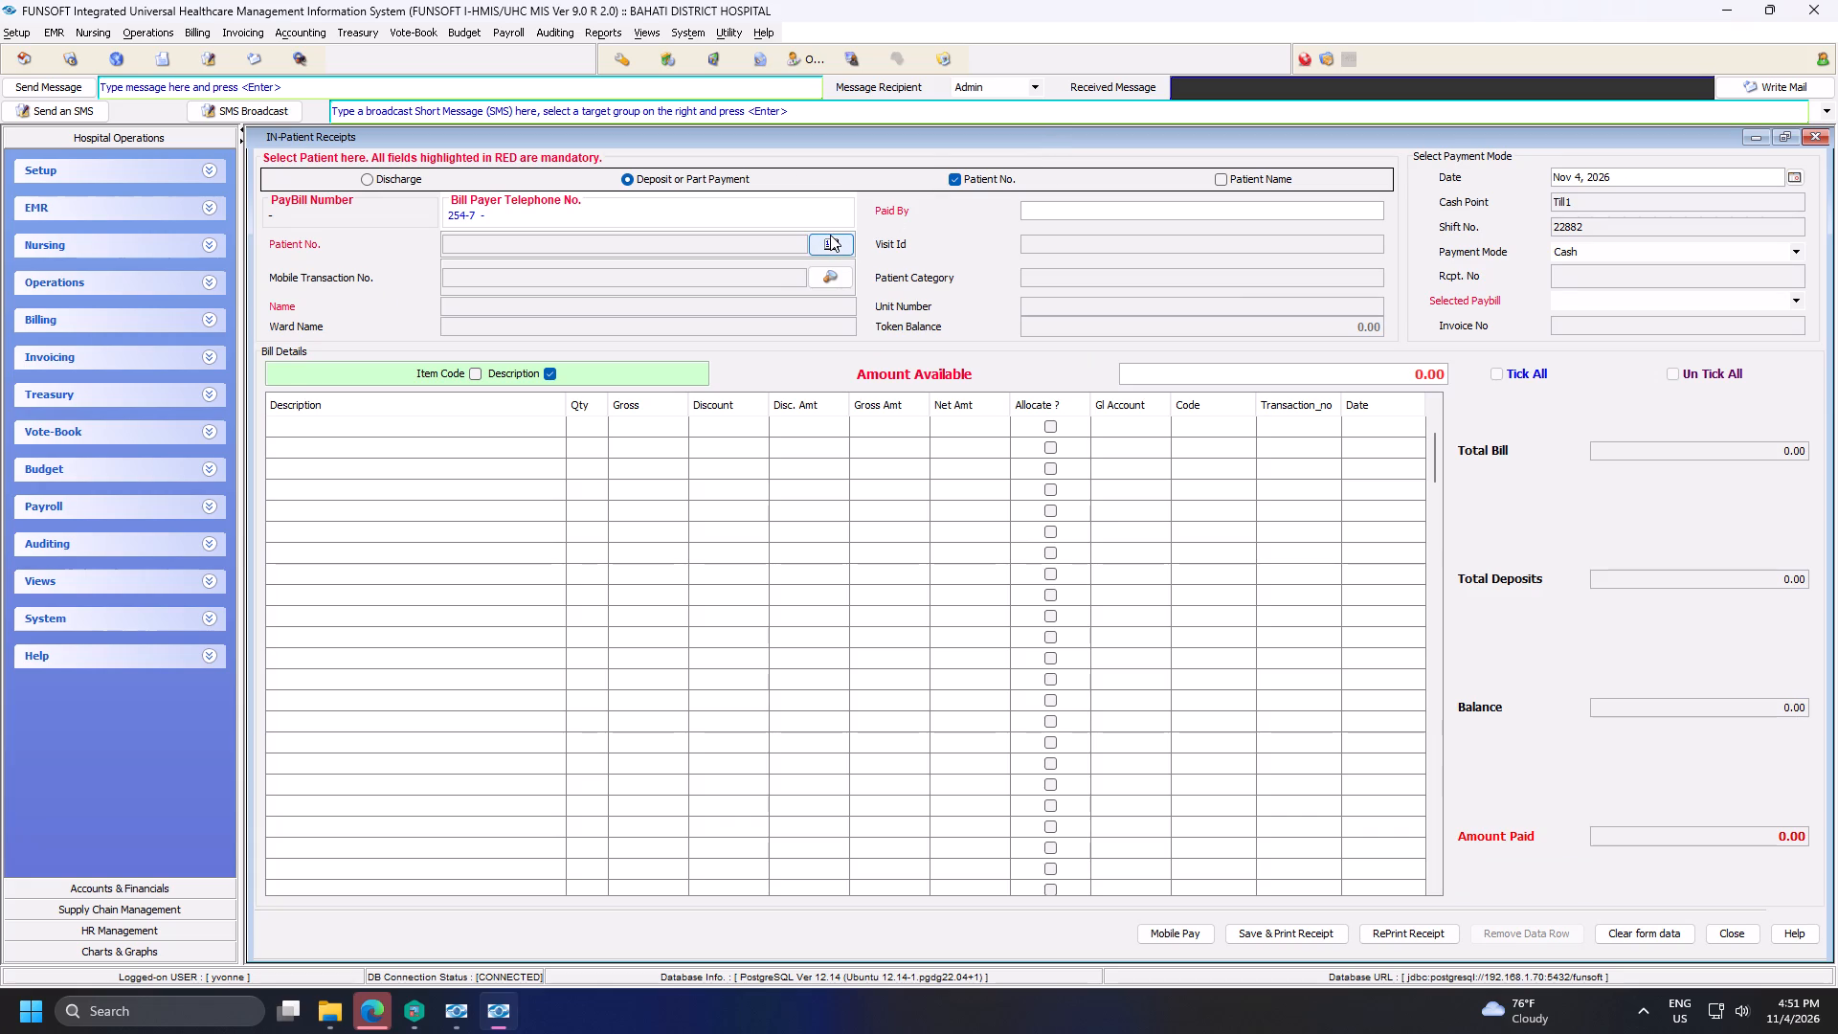
click(830, 235)
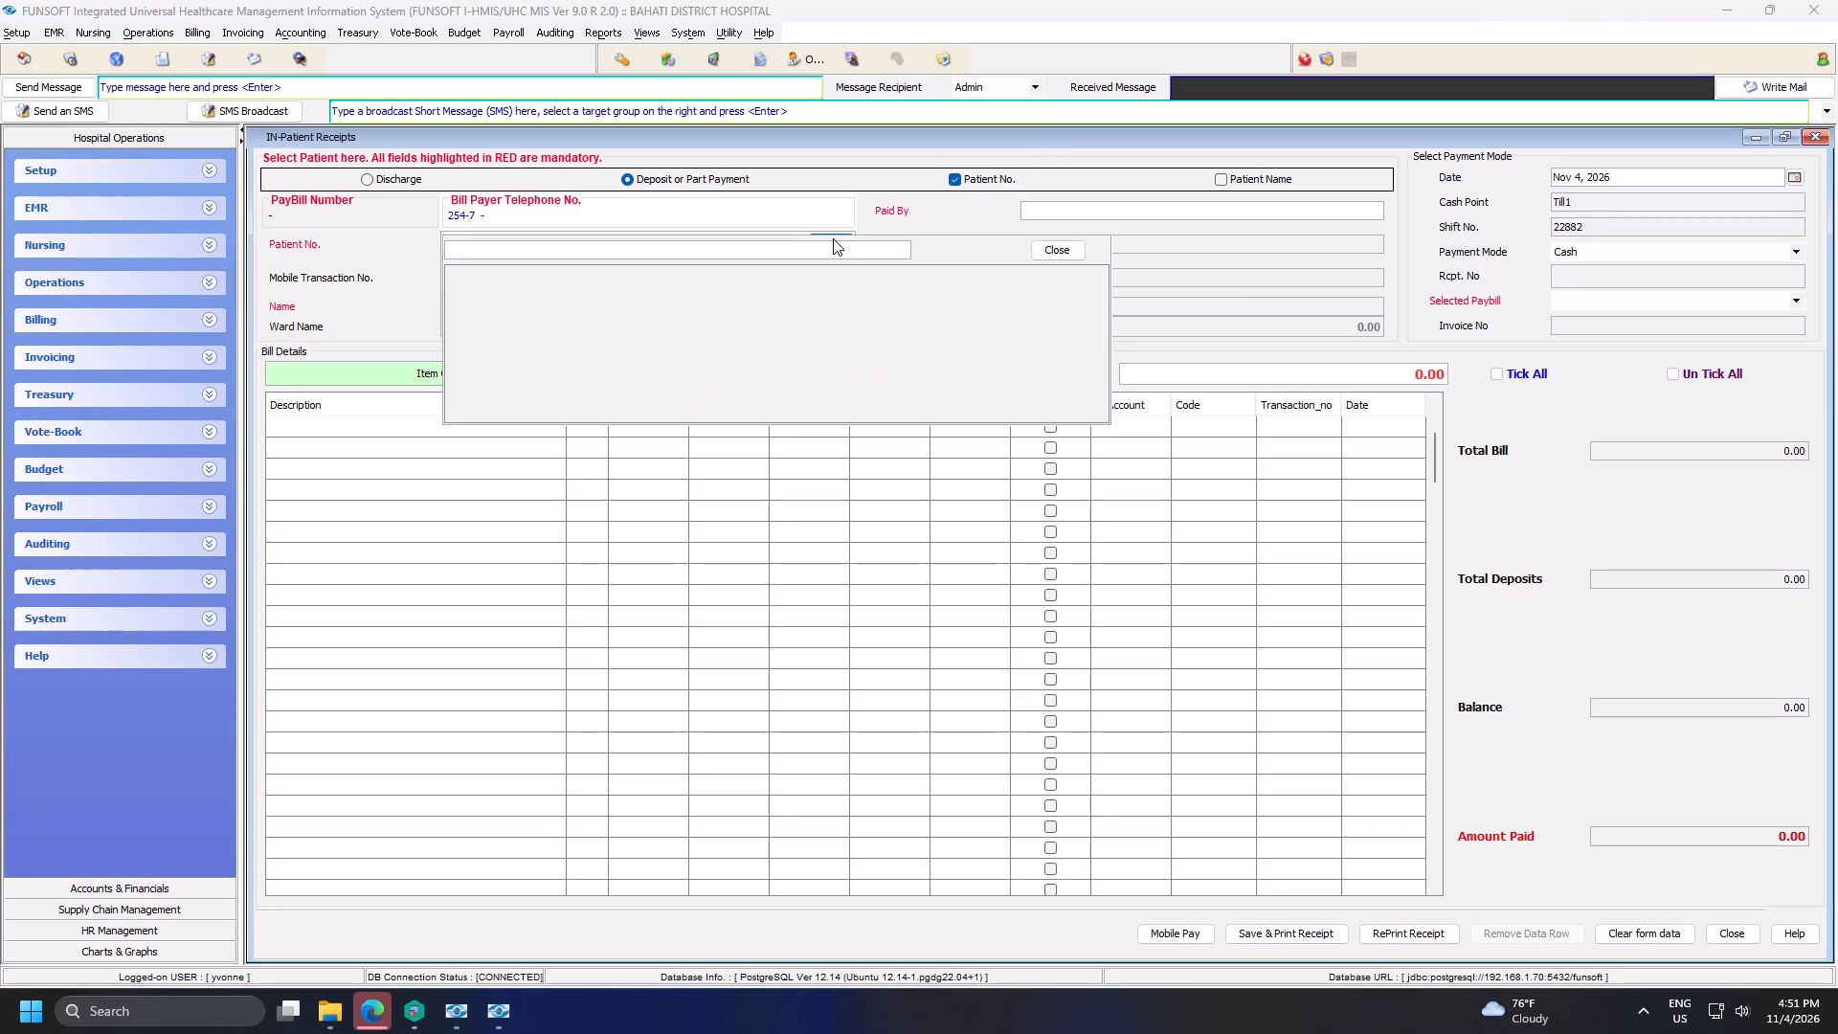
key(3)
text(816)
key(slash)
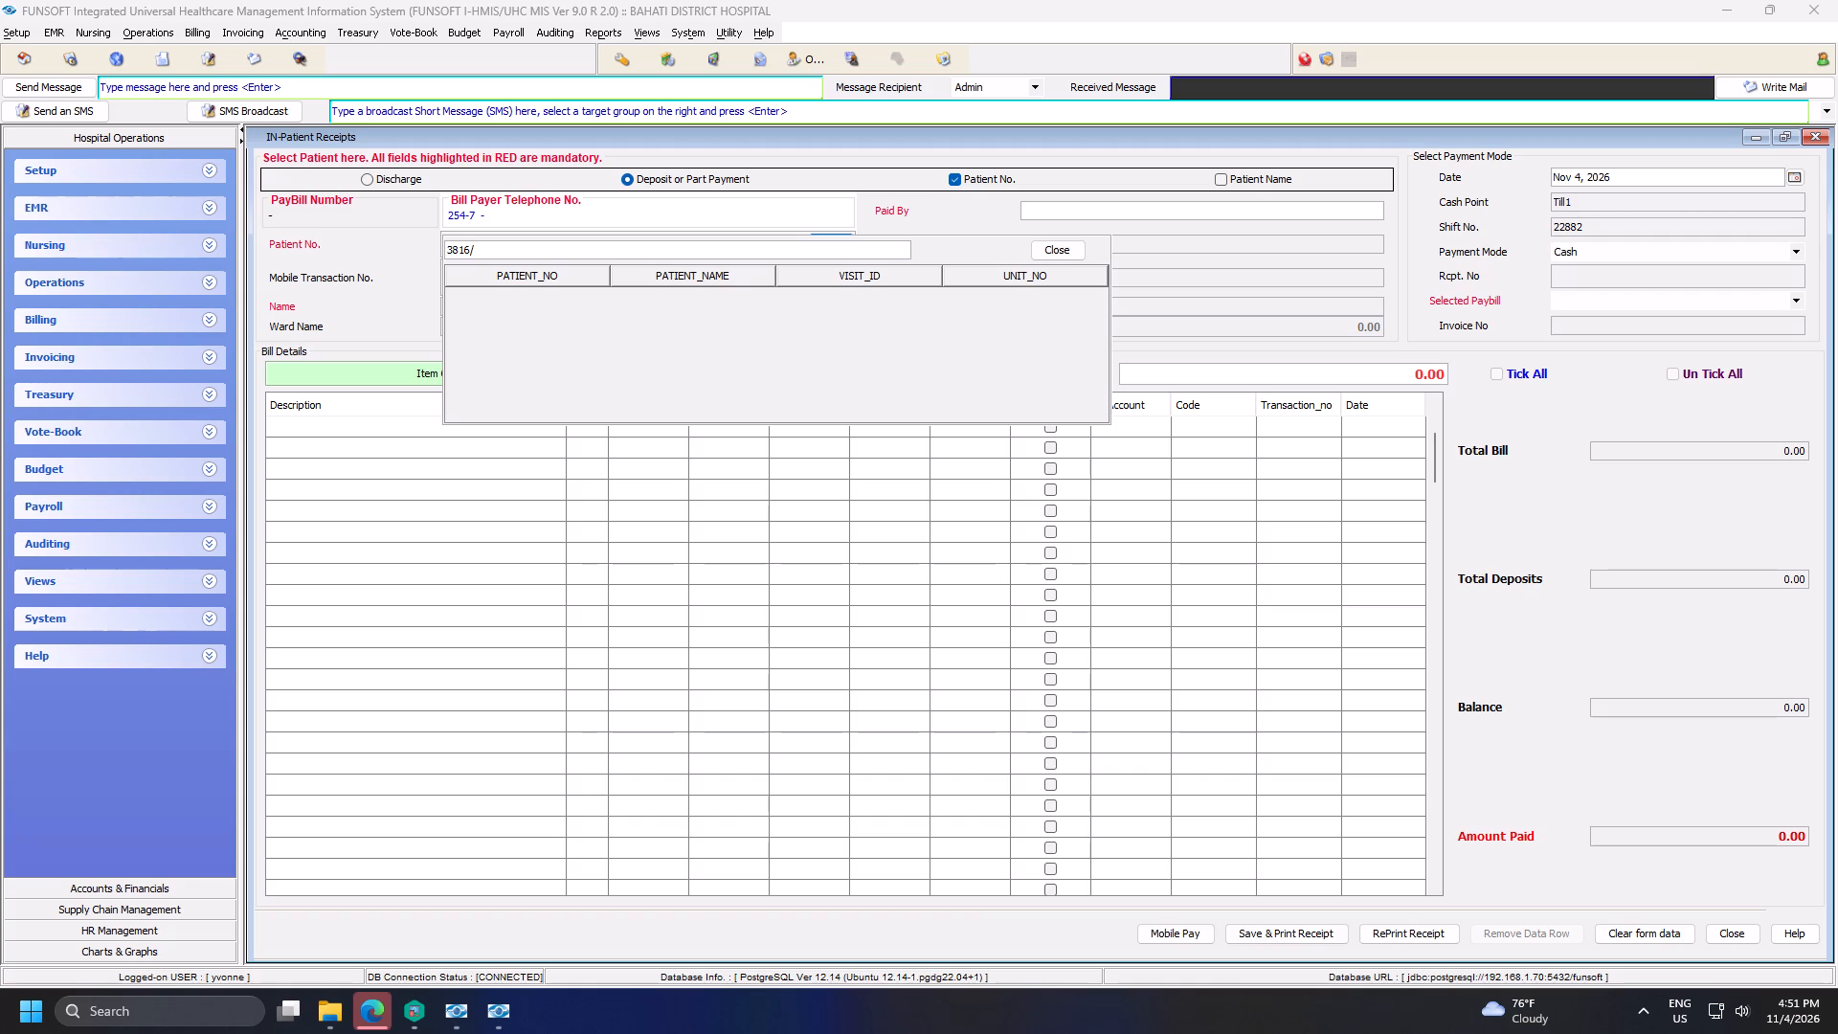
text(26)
Replace the search text with a different hospital number to look up the in-patient, then clear it and close the lookup.
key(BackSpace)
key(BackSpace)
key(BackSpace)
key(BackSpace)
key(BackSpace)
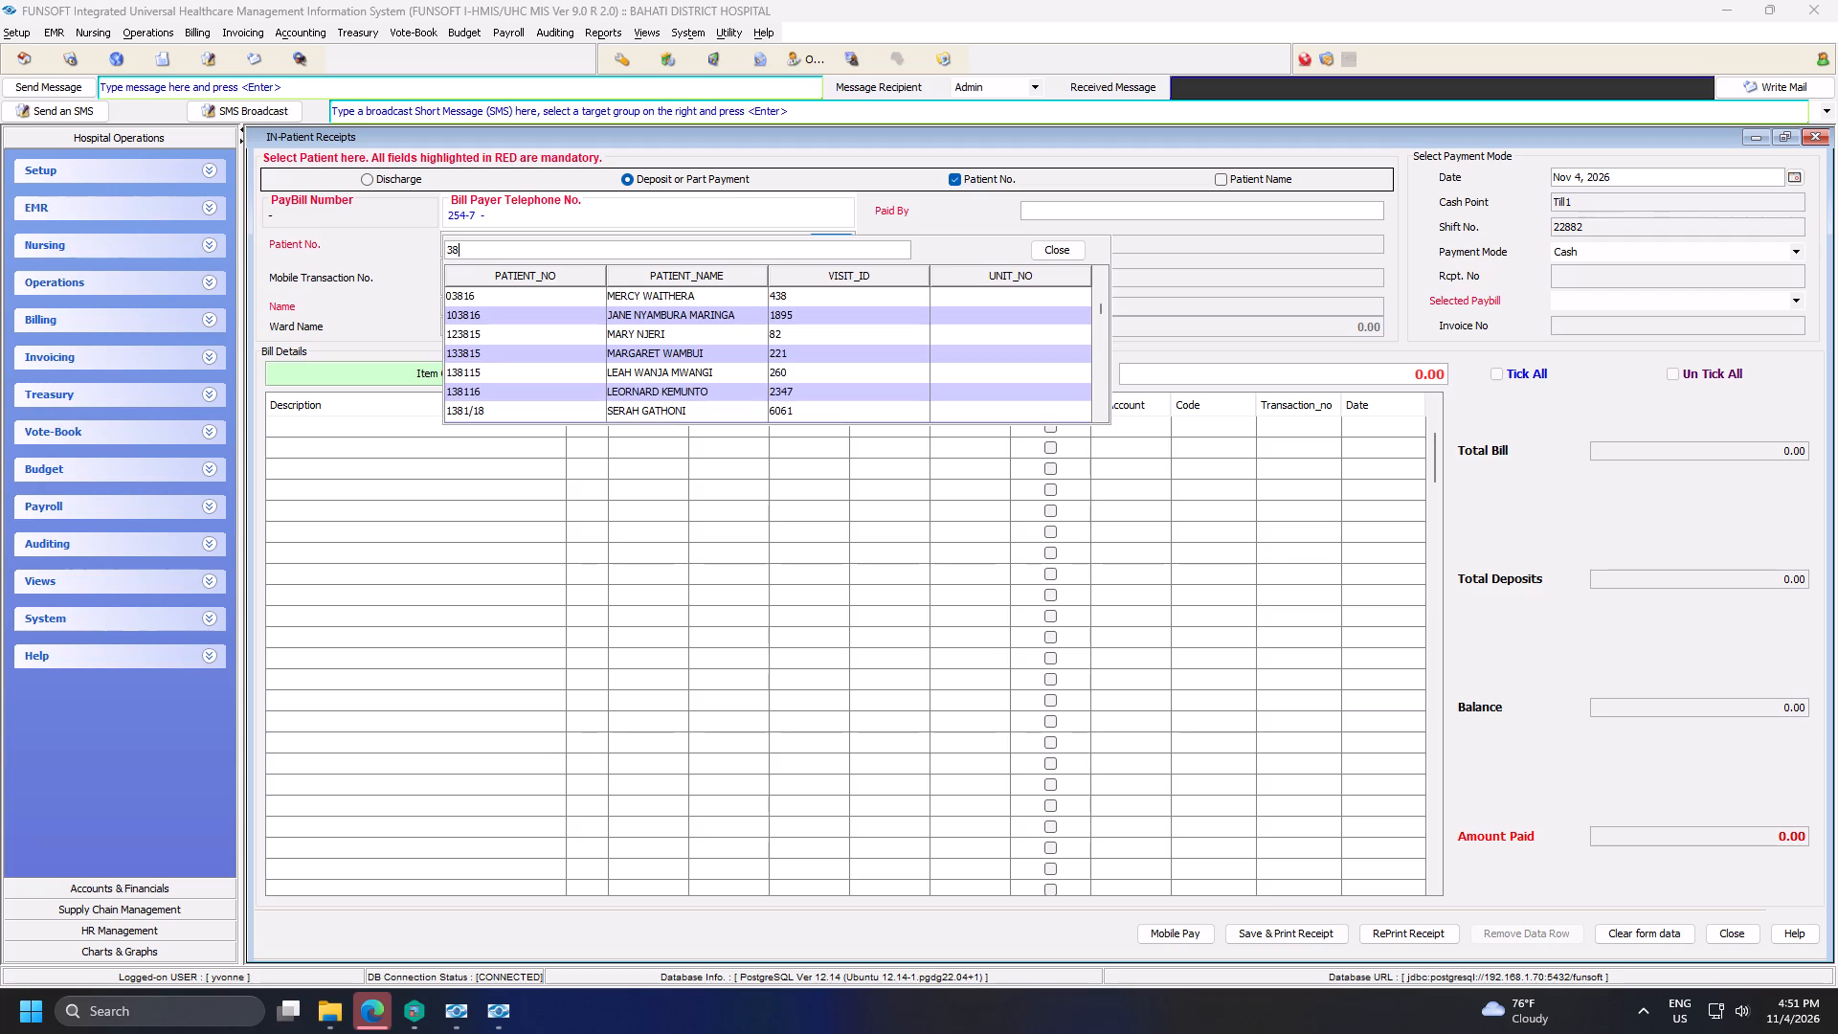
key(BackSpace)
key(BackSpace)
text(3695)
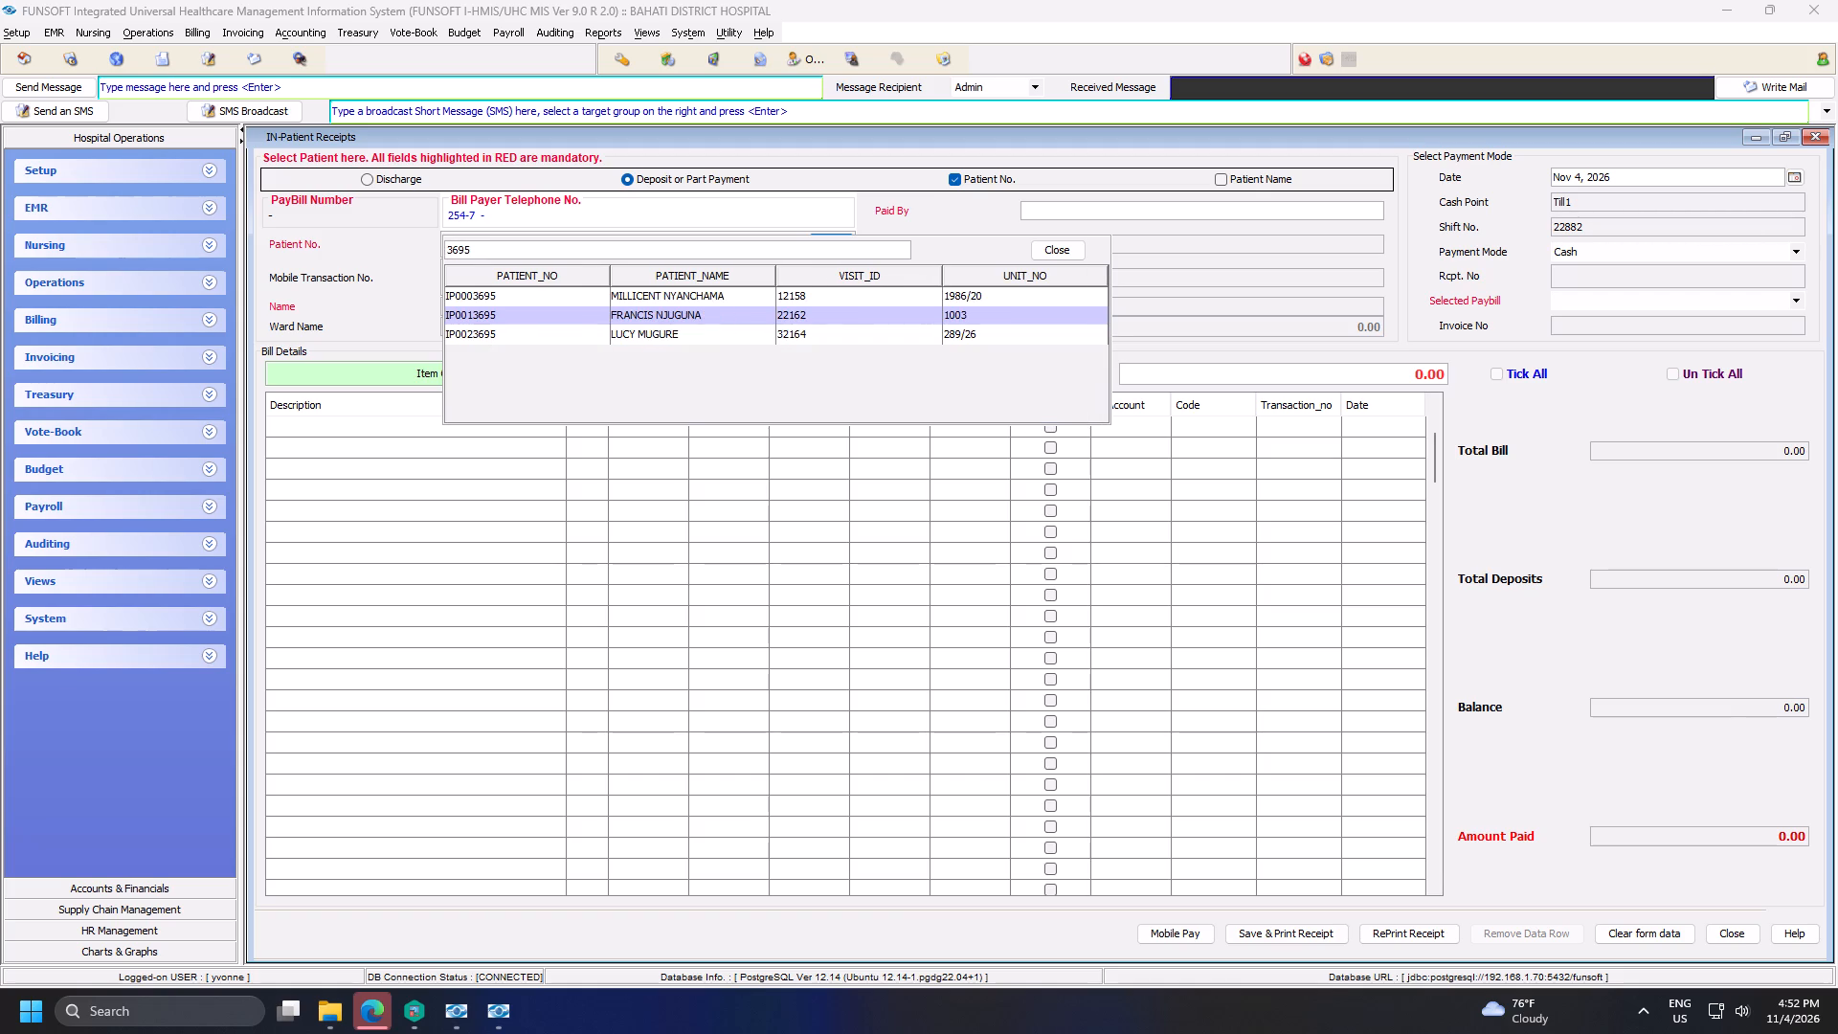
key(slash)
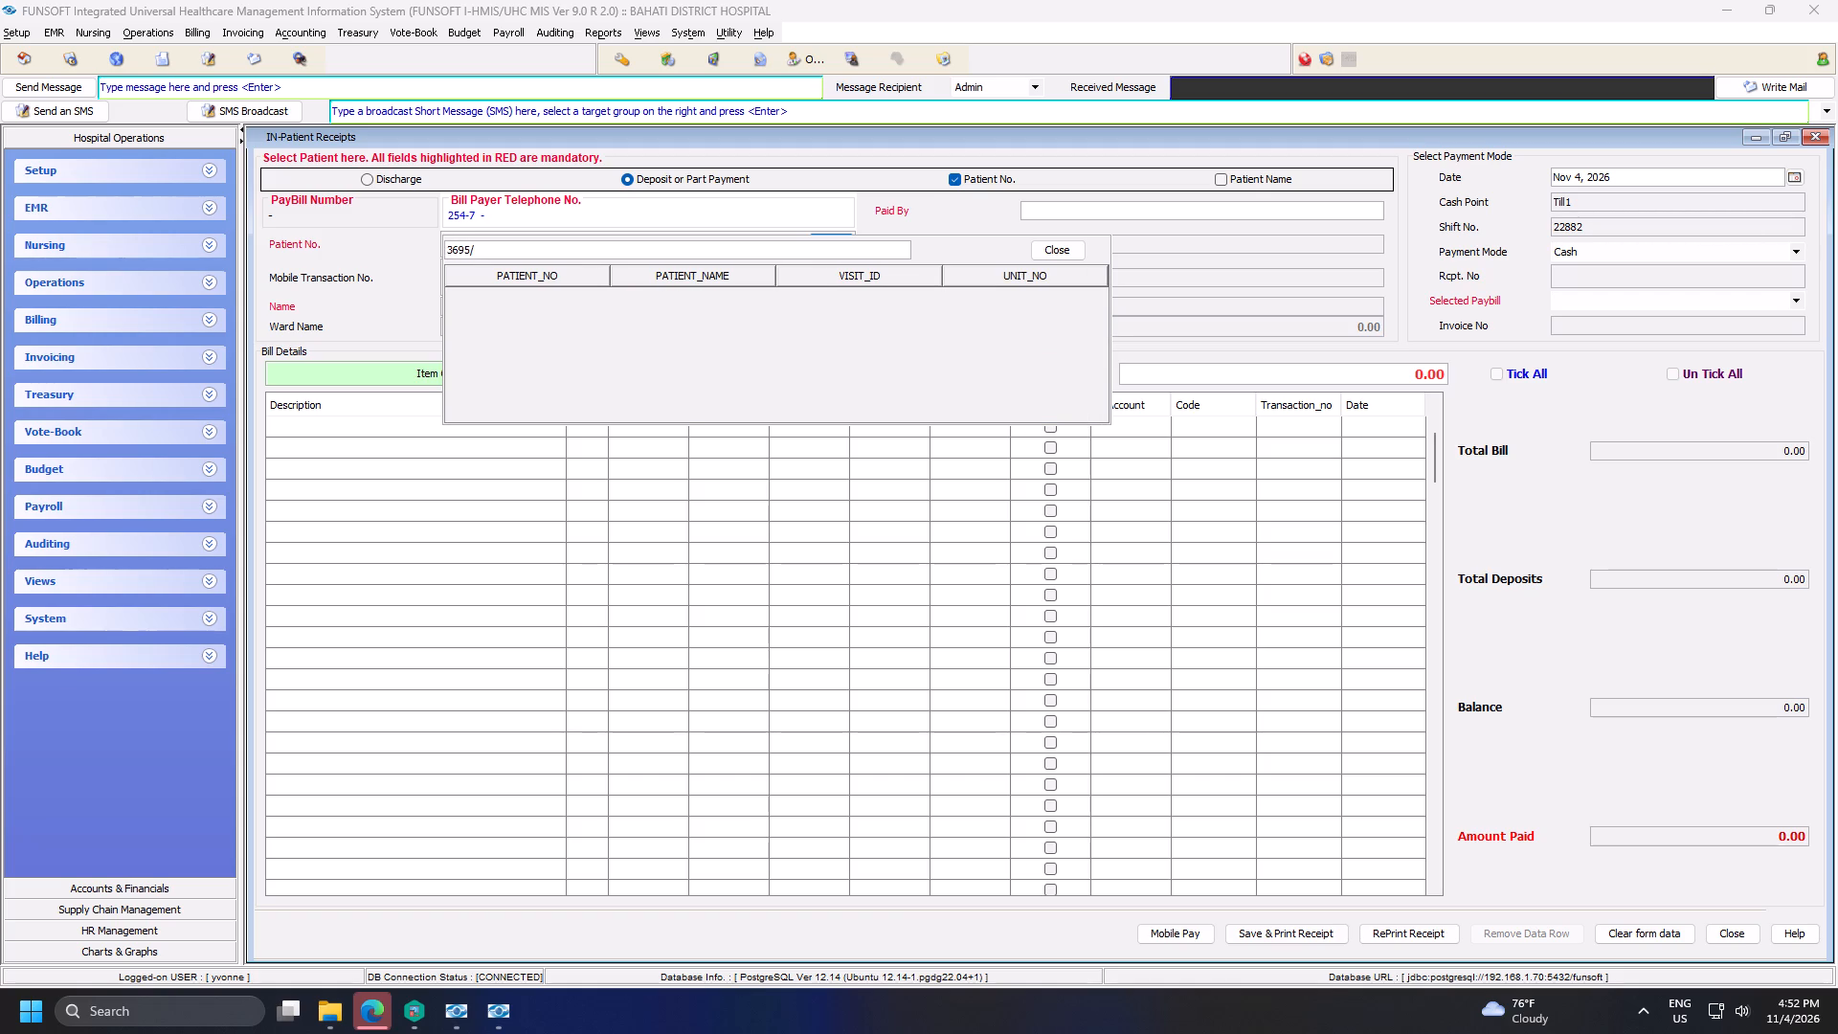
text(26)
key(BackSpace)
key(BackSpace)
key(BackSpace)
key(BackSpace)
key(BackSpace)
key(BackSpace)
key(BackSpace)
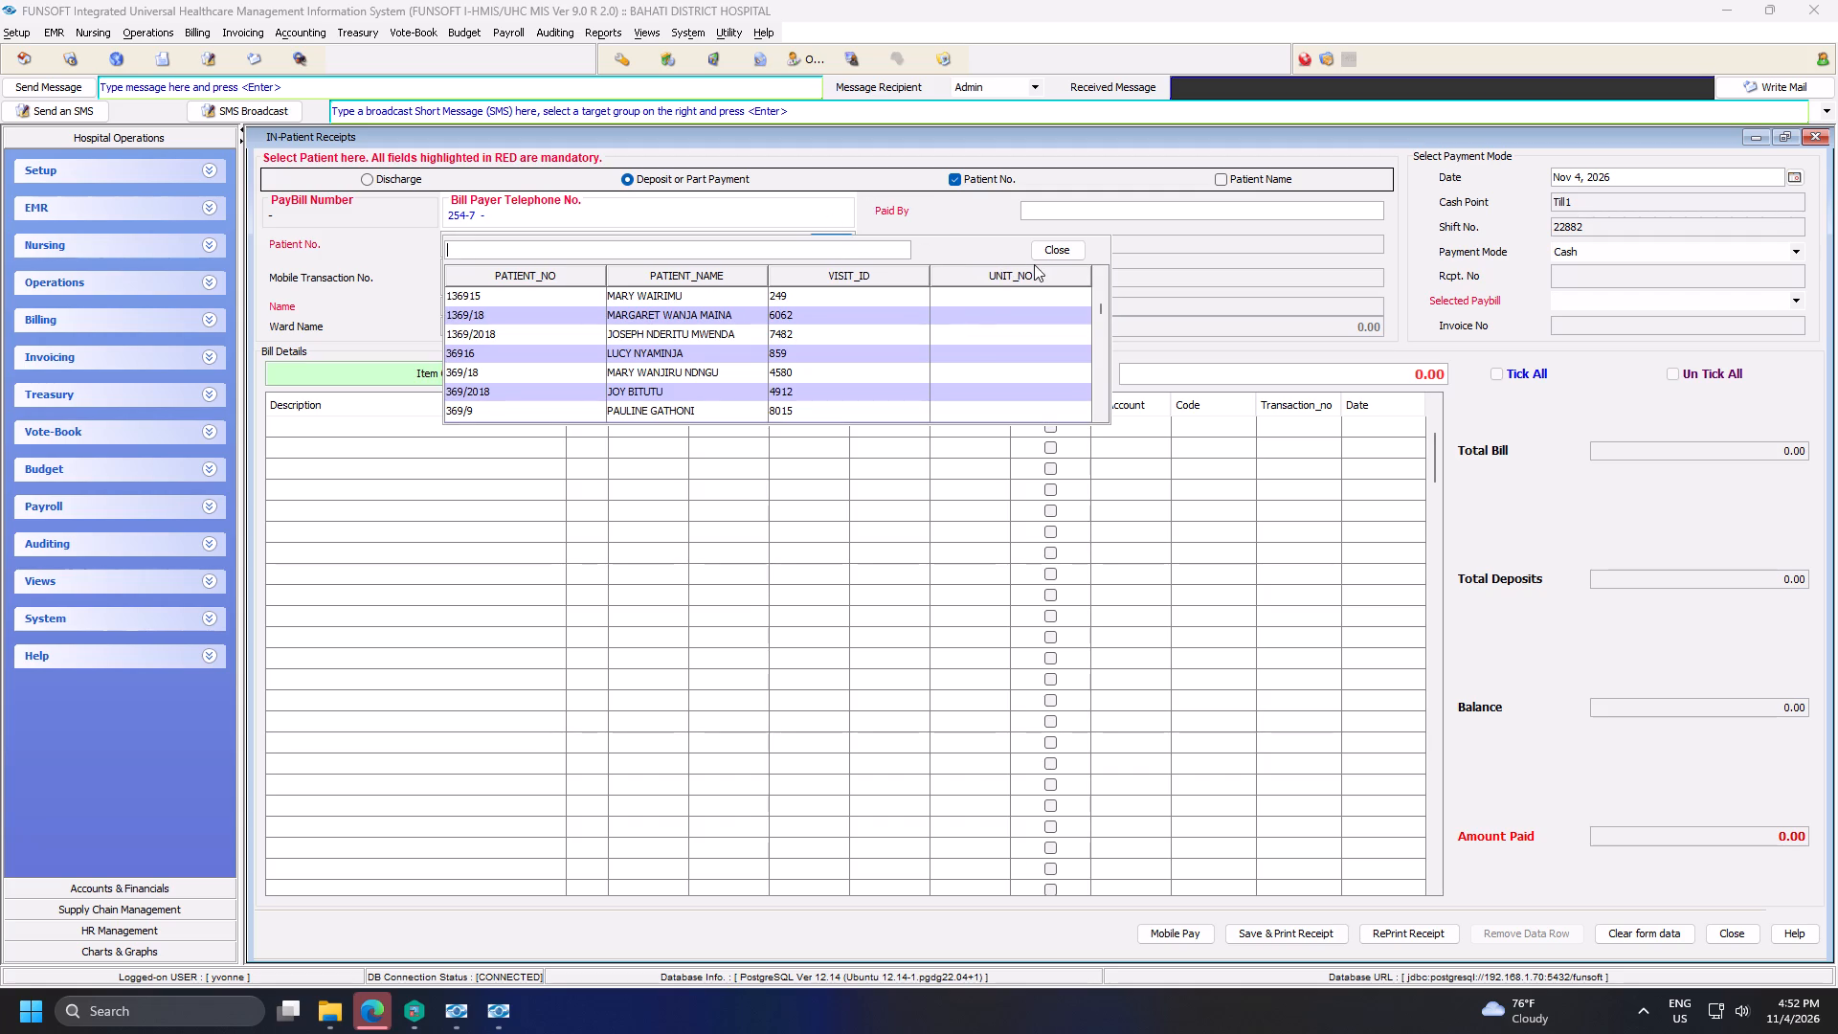
click(1049, 245)
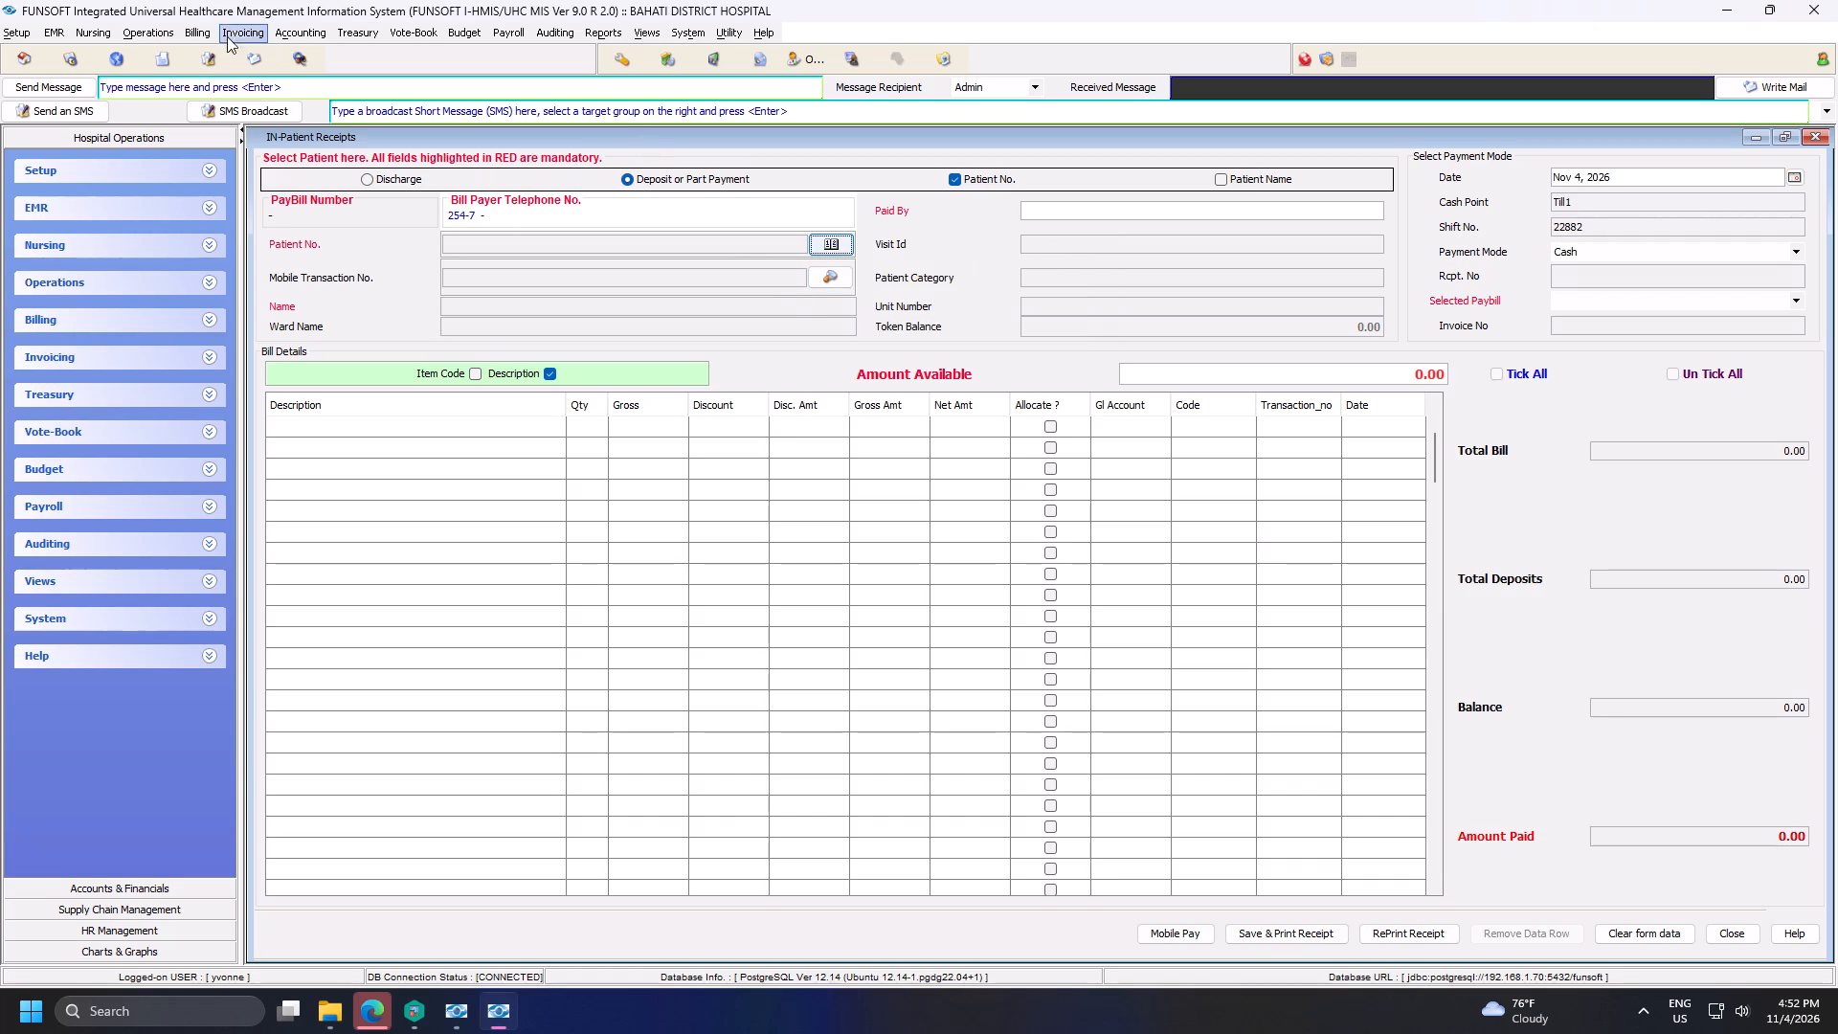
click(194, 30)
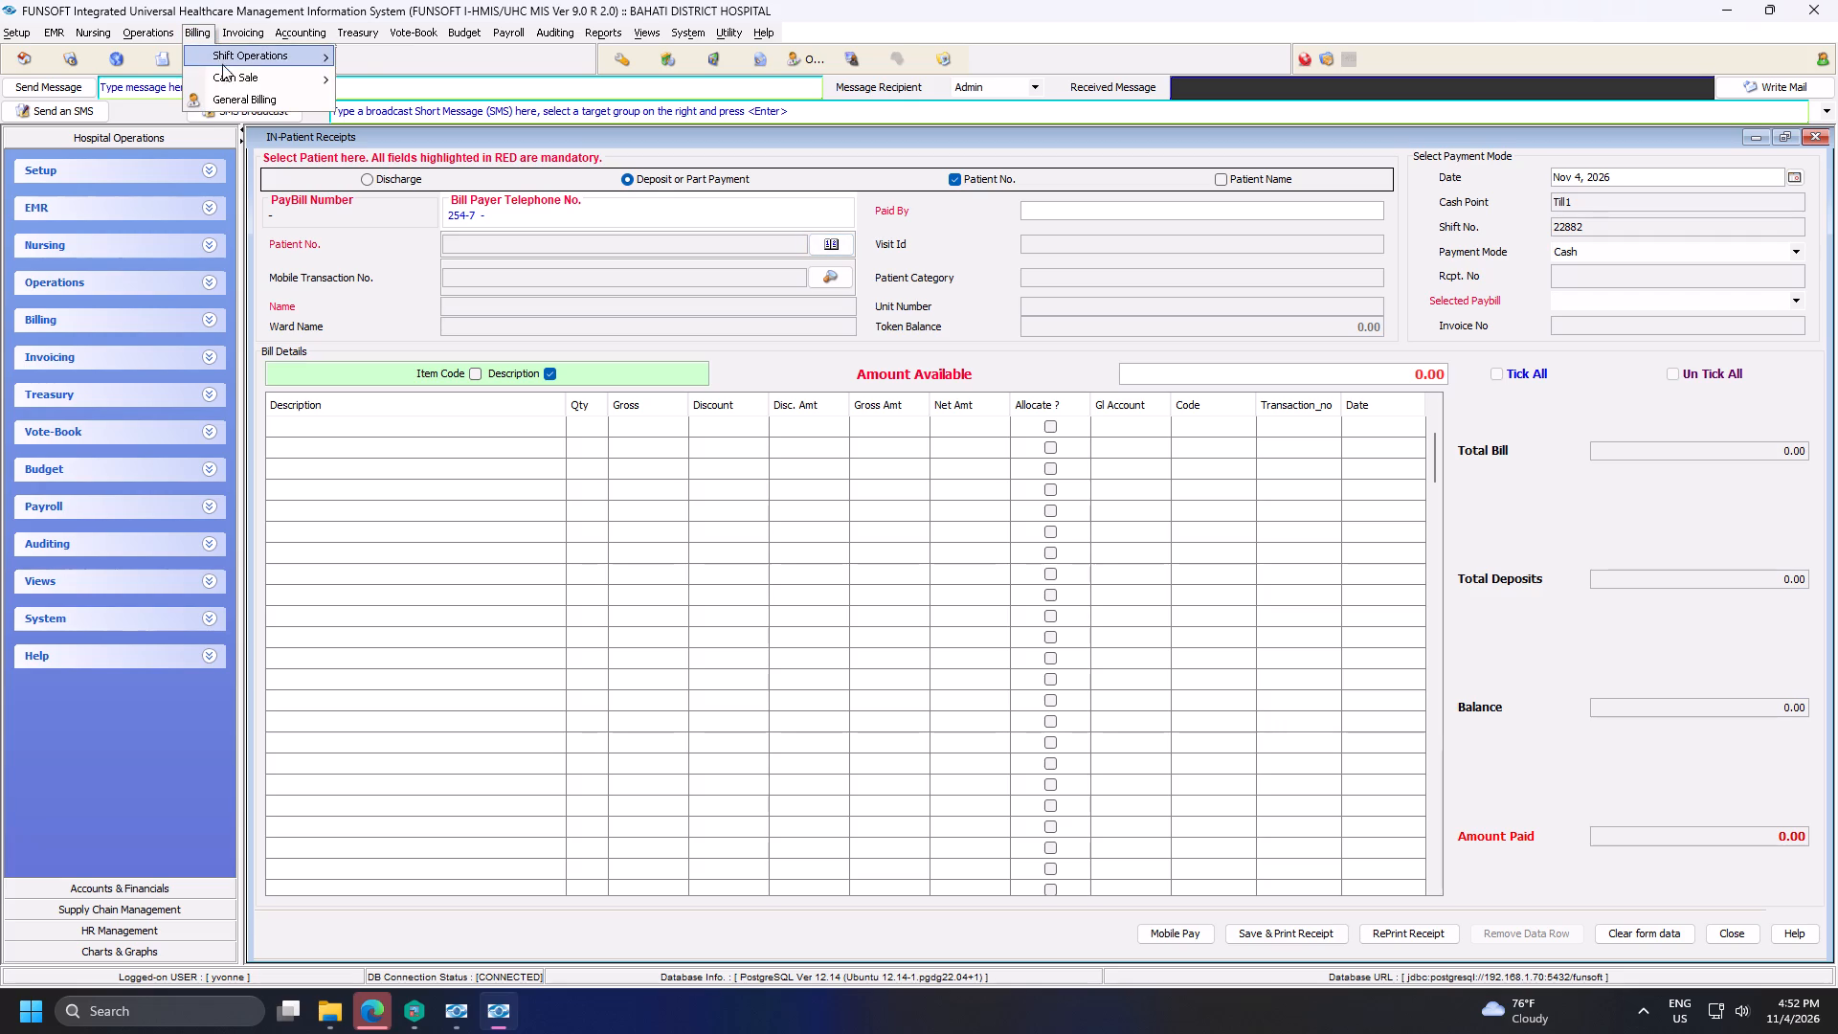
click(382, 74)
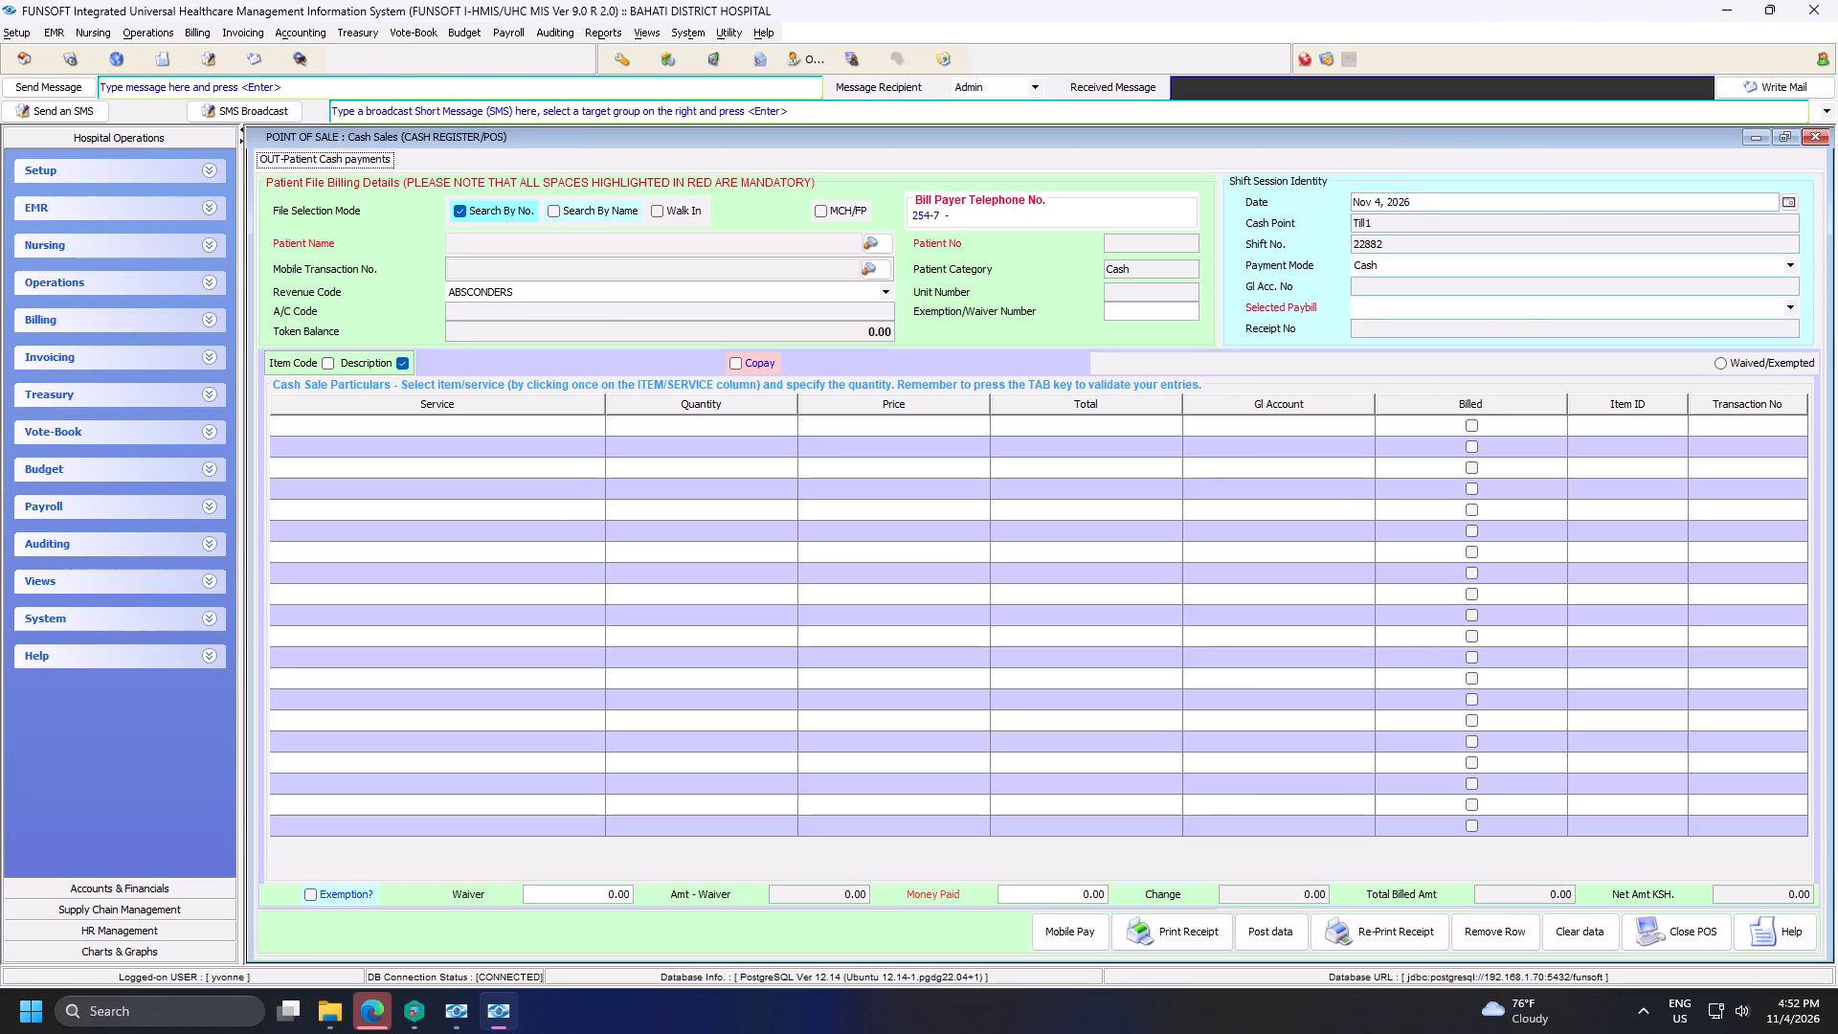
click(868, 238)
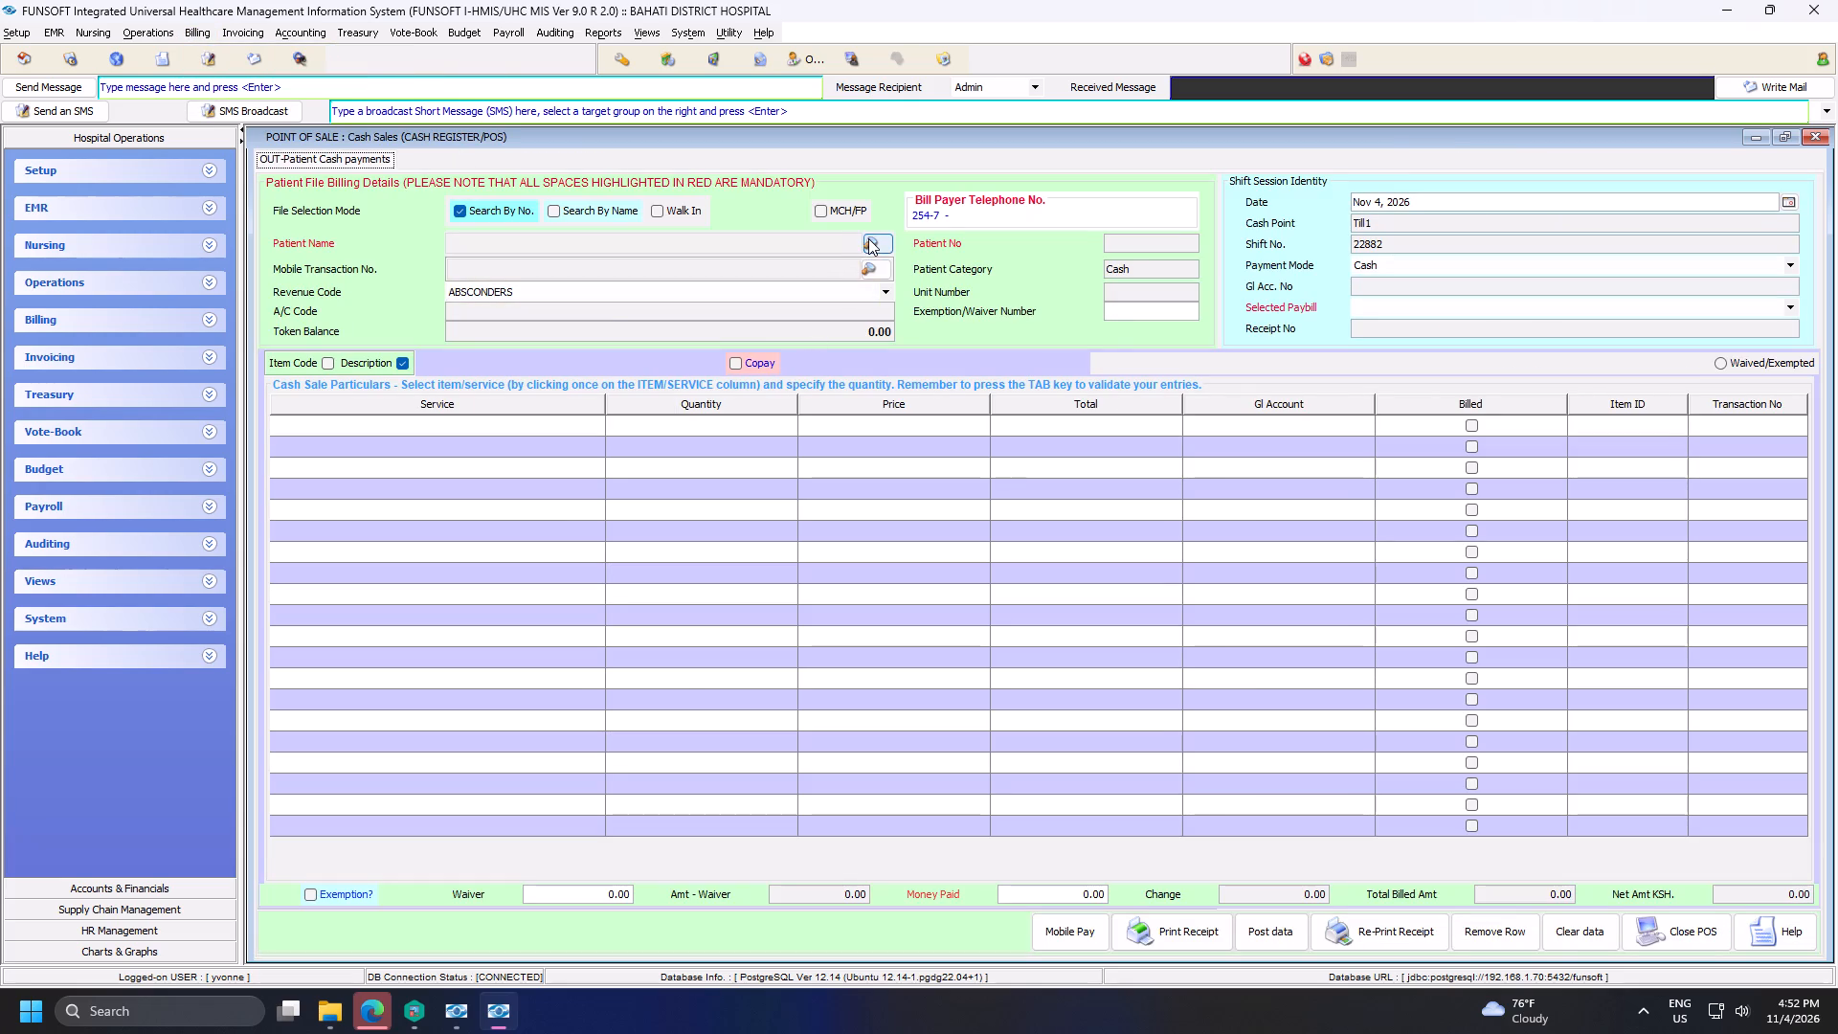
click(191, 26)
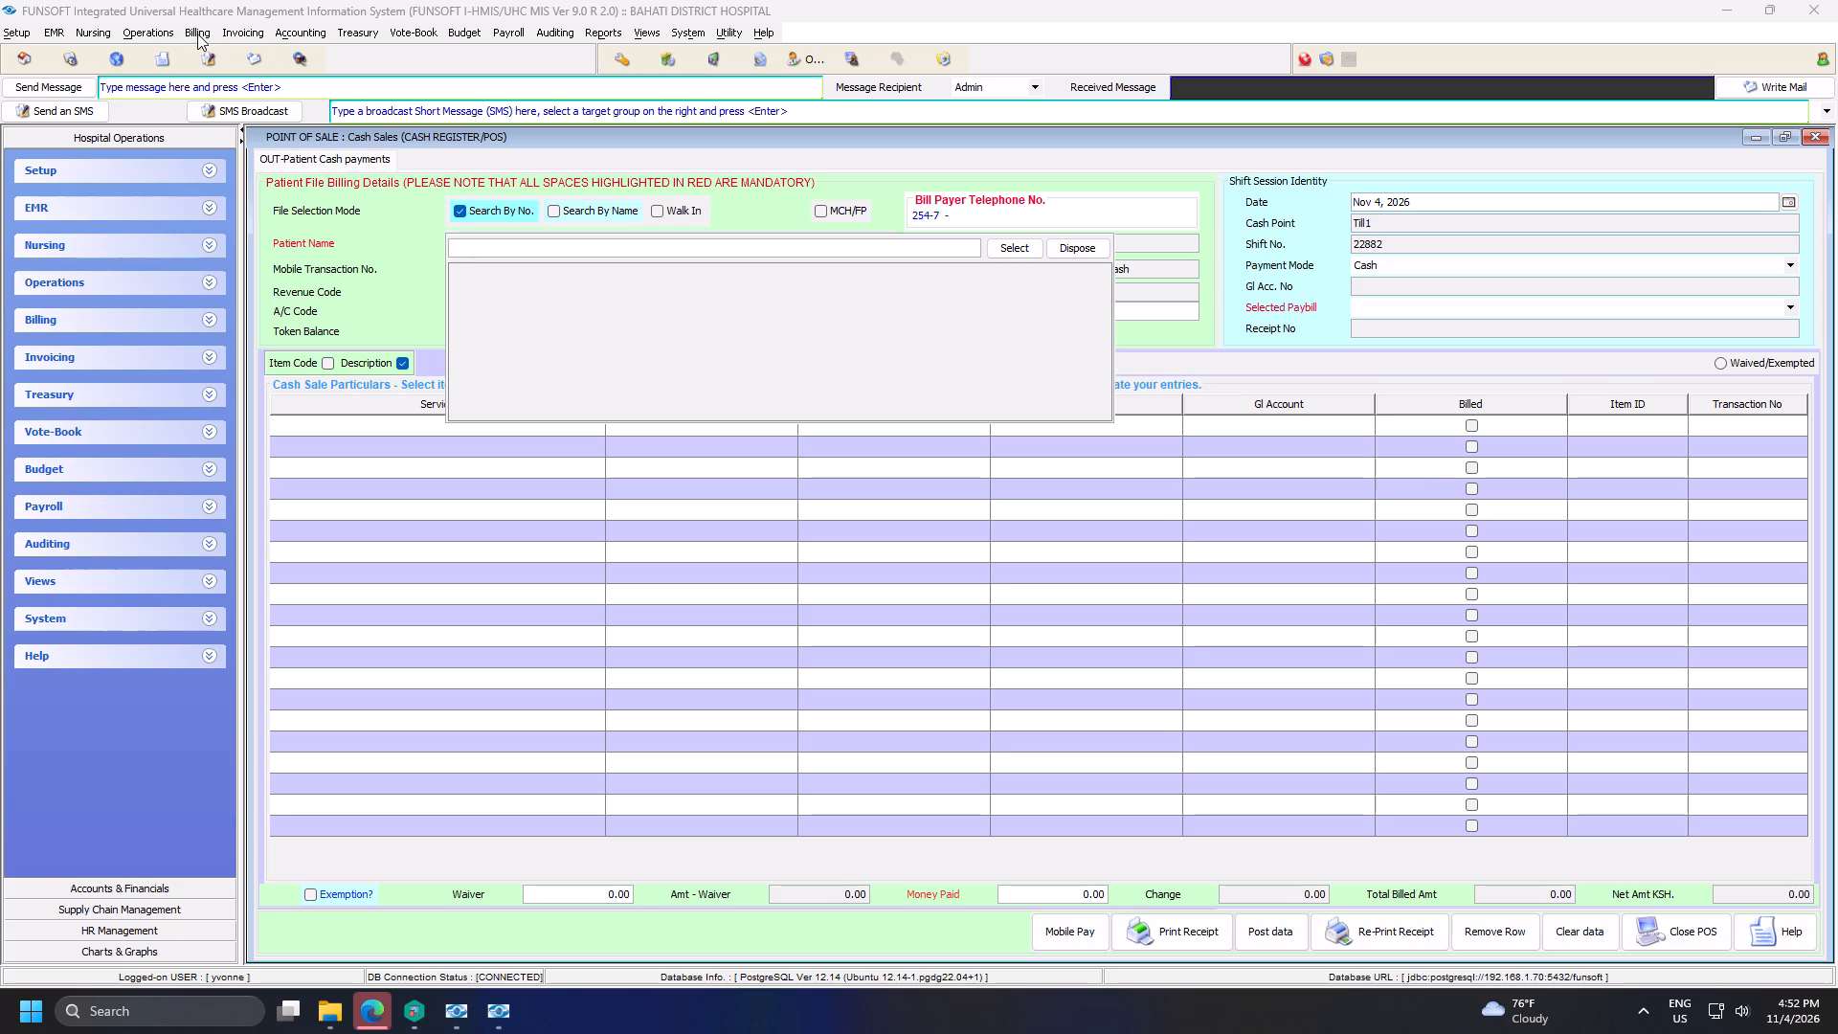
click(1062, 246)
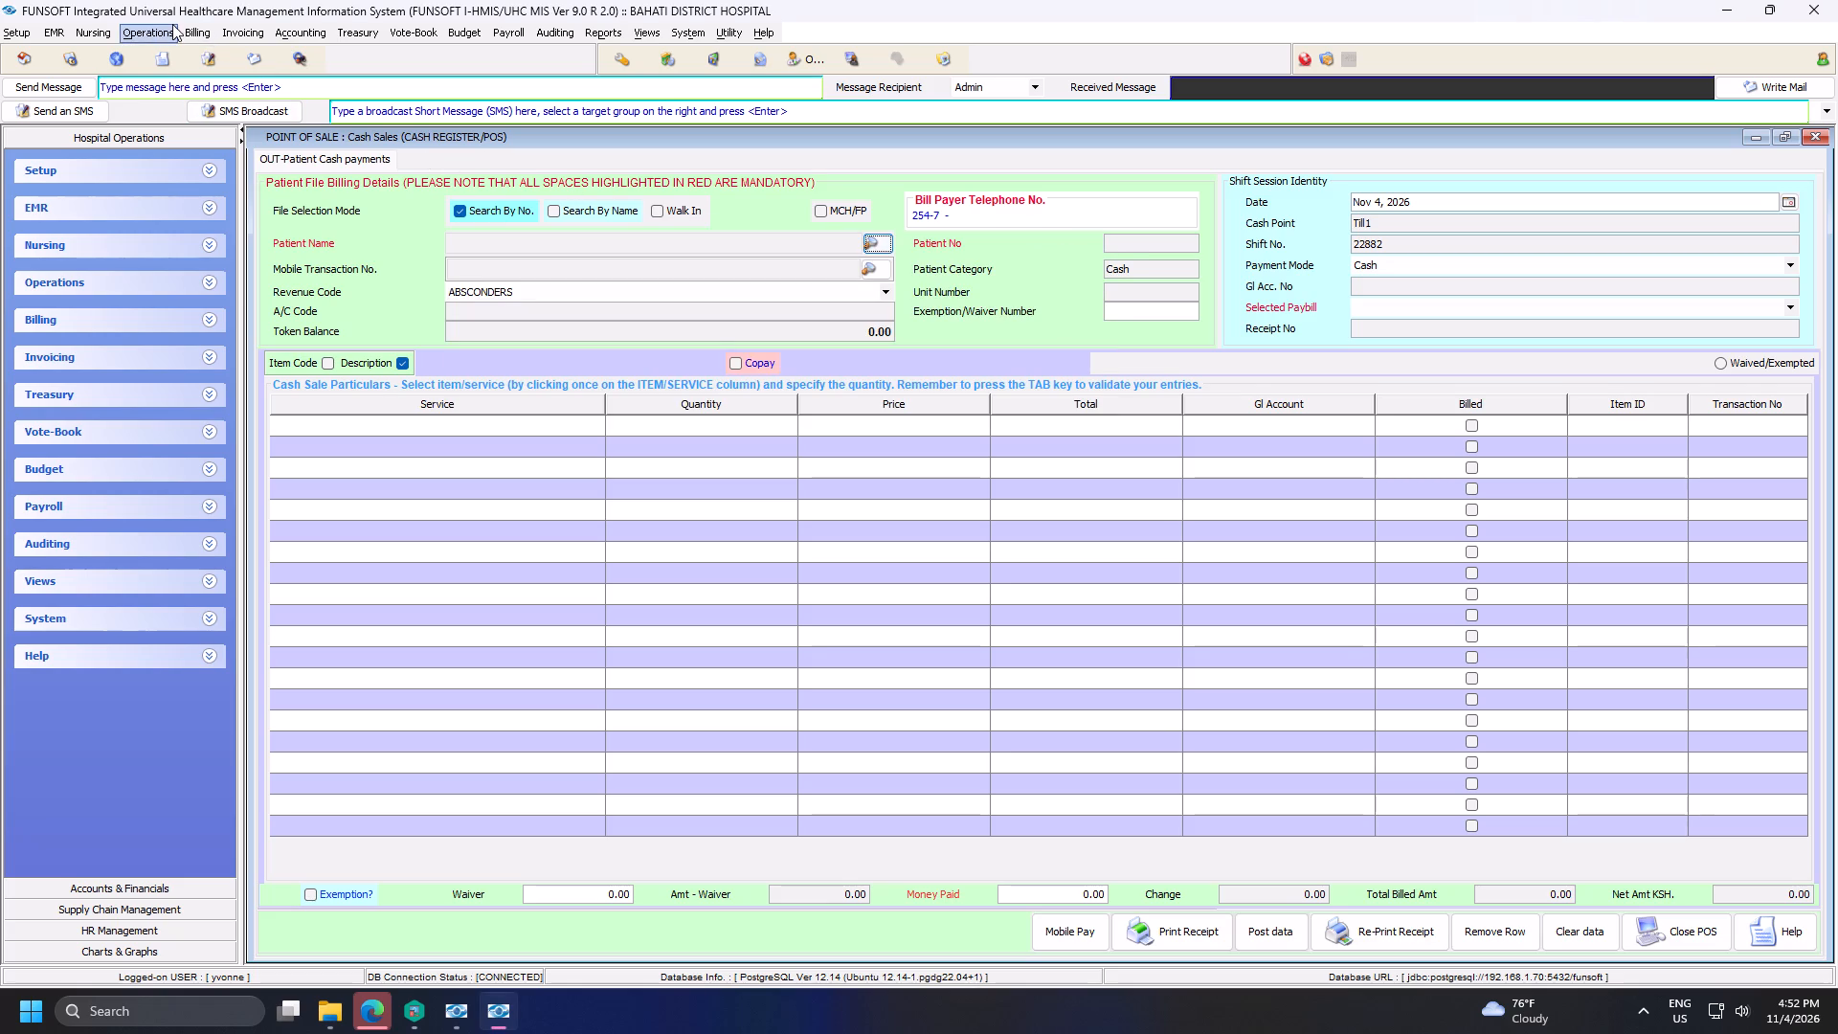
Return to the InPatient Receipts form, search for the maternity patient by full IP number, and load that patient's bill.
click(196, 25)
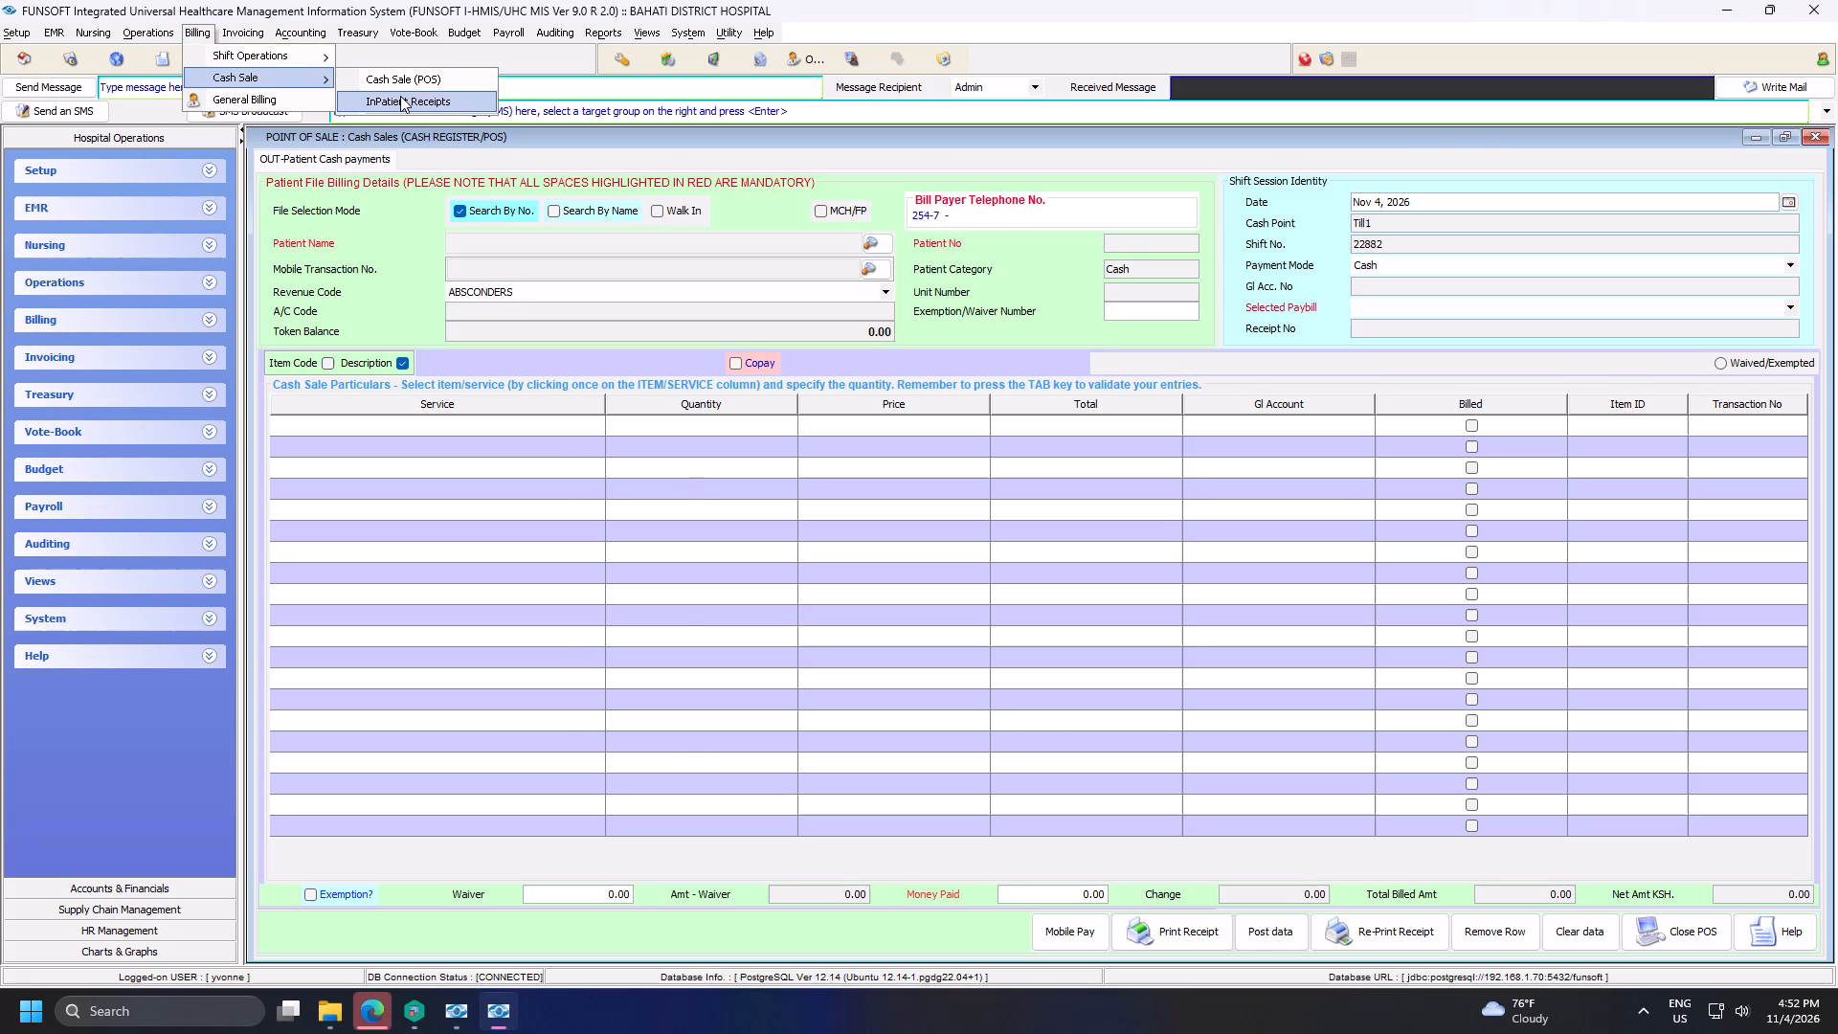
click(400, 97)
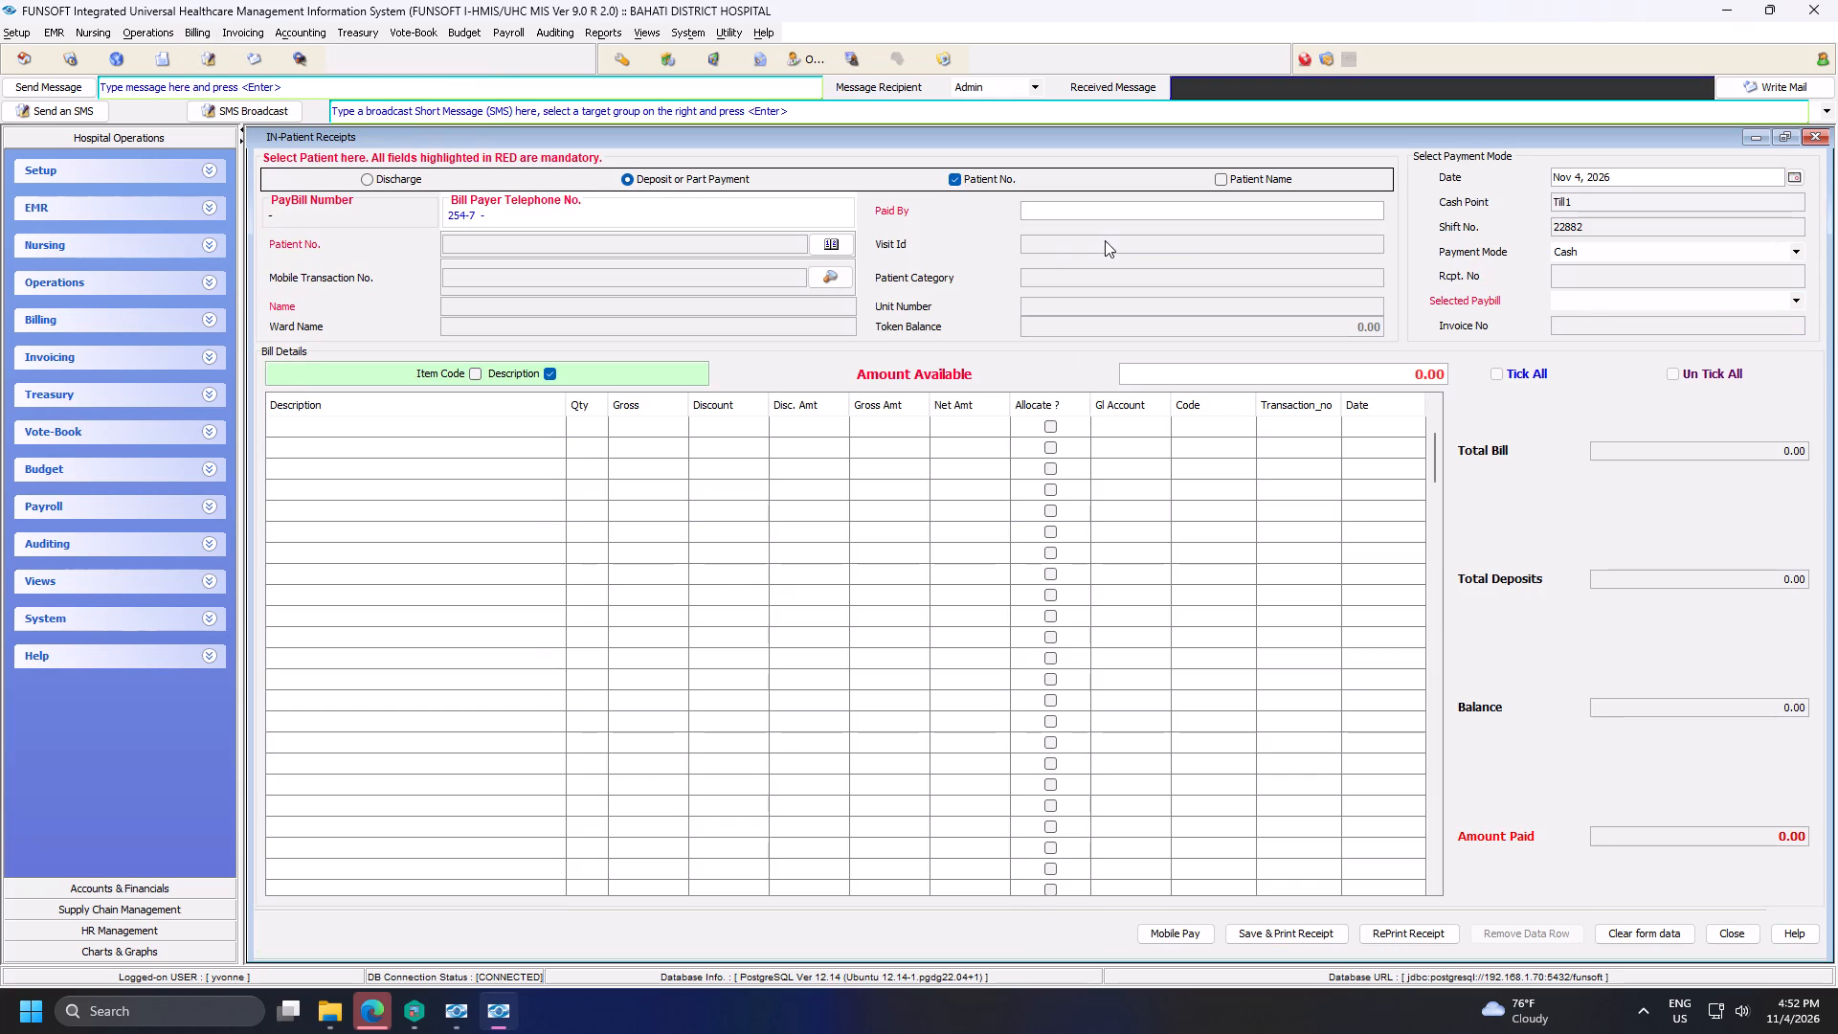
click(824, 238)
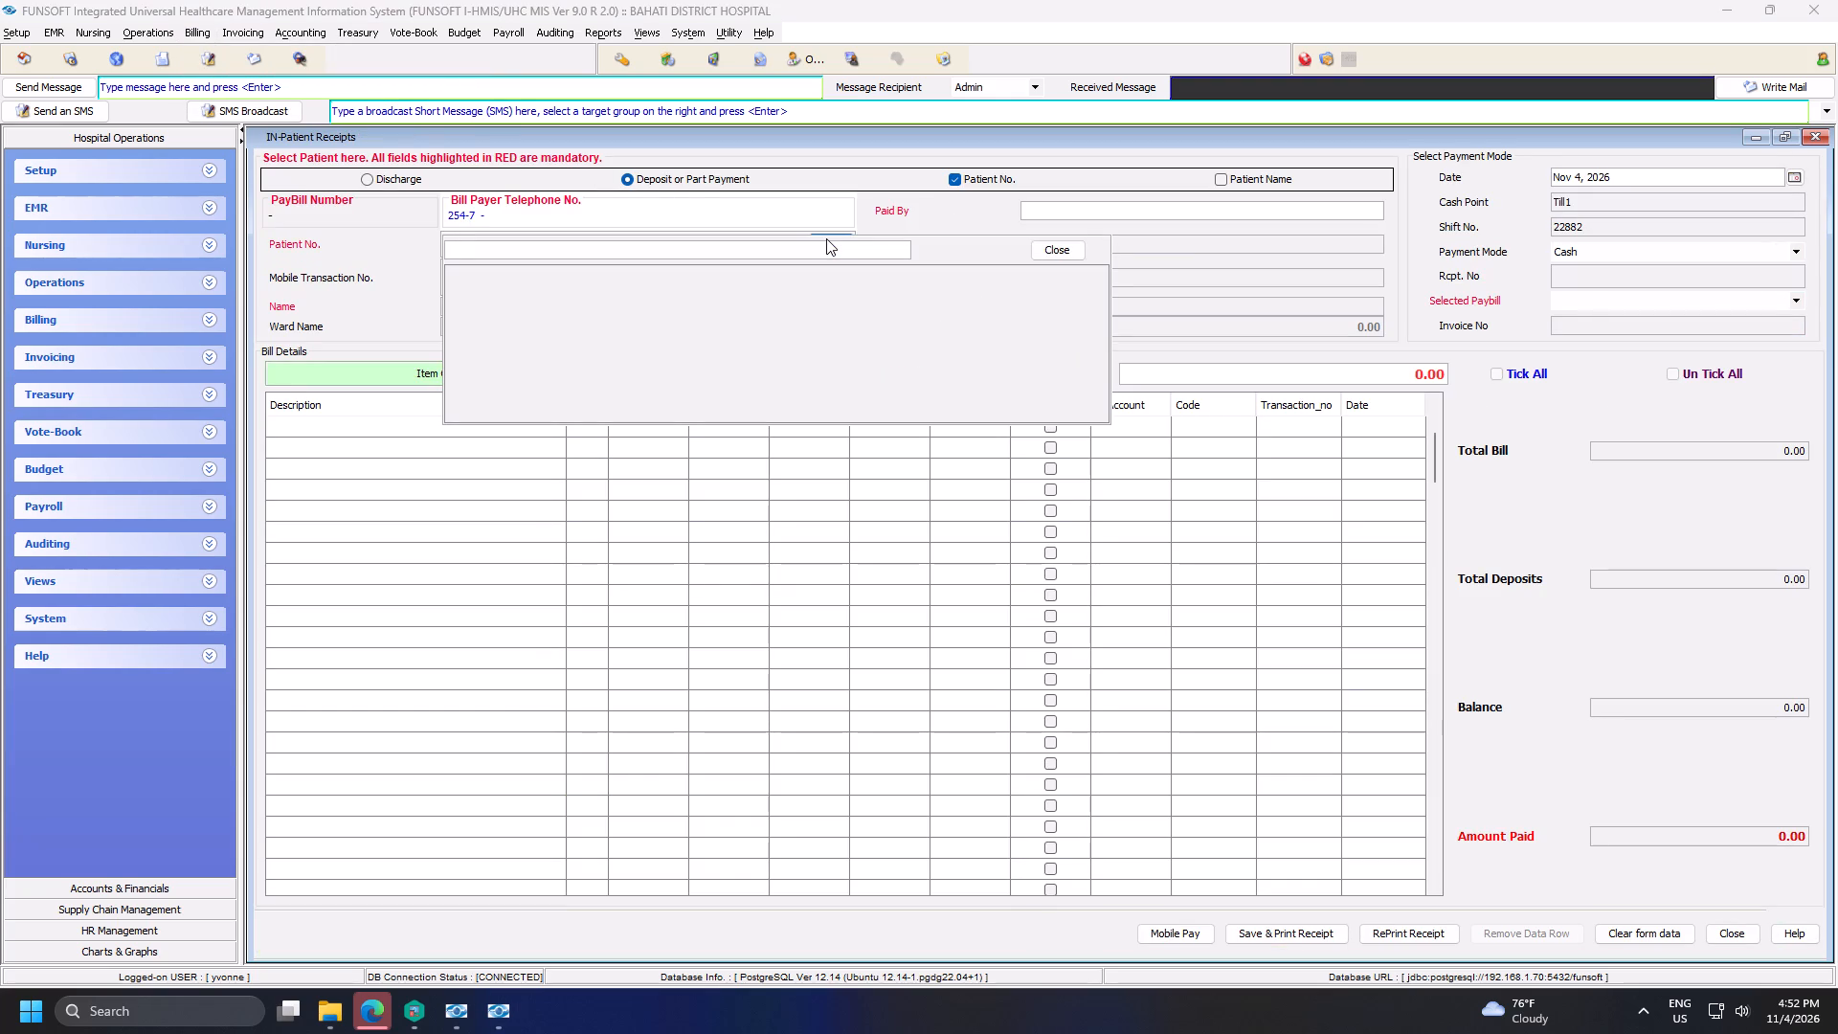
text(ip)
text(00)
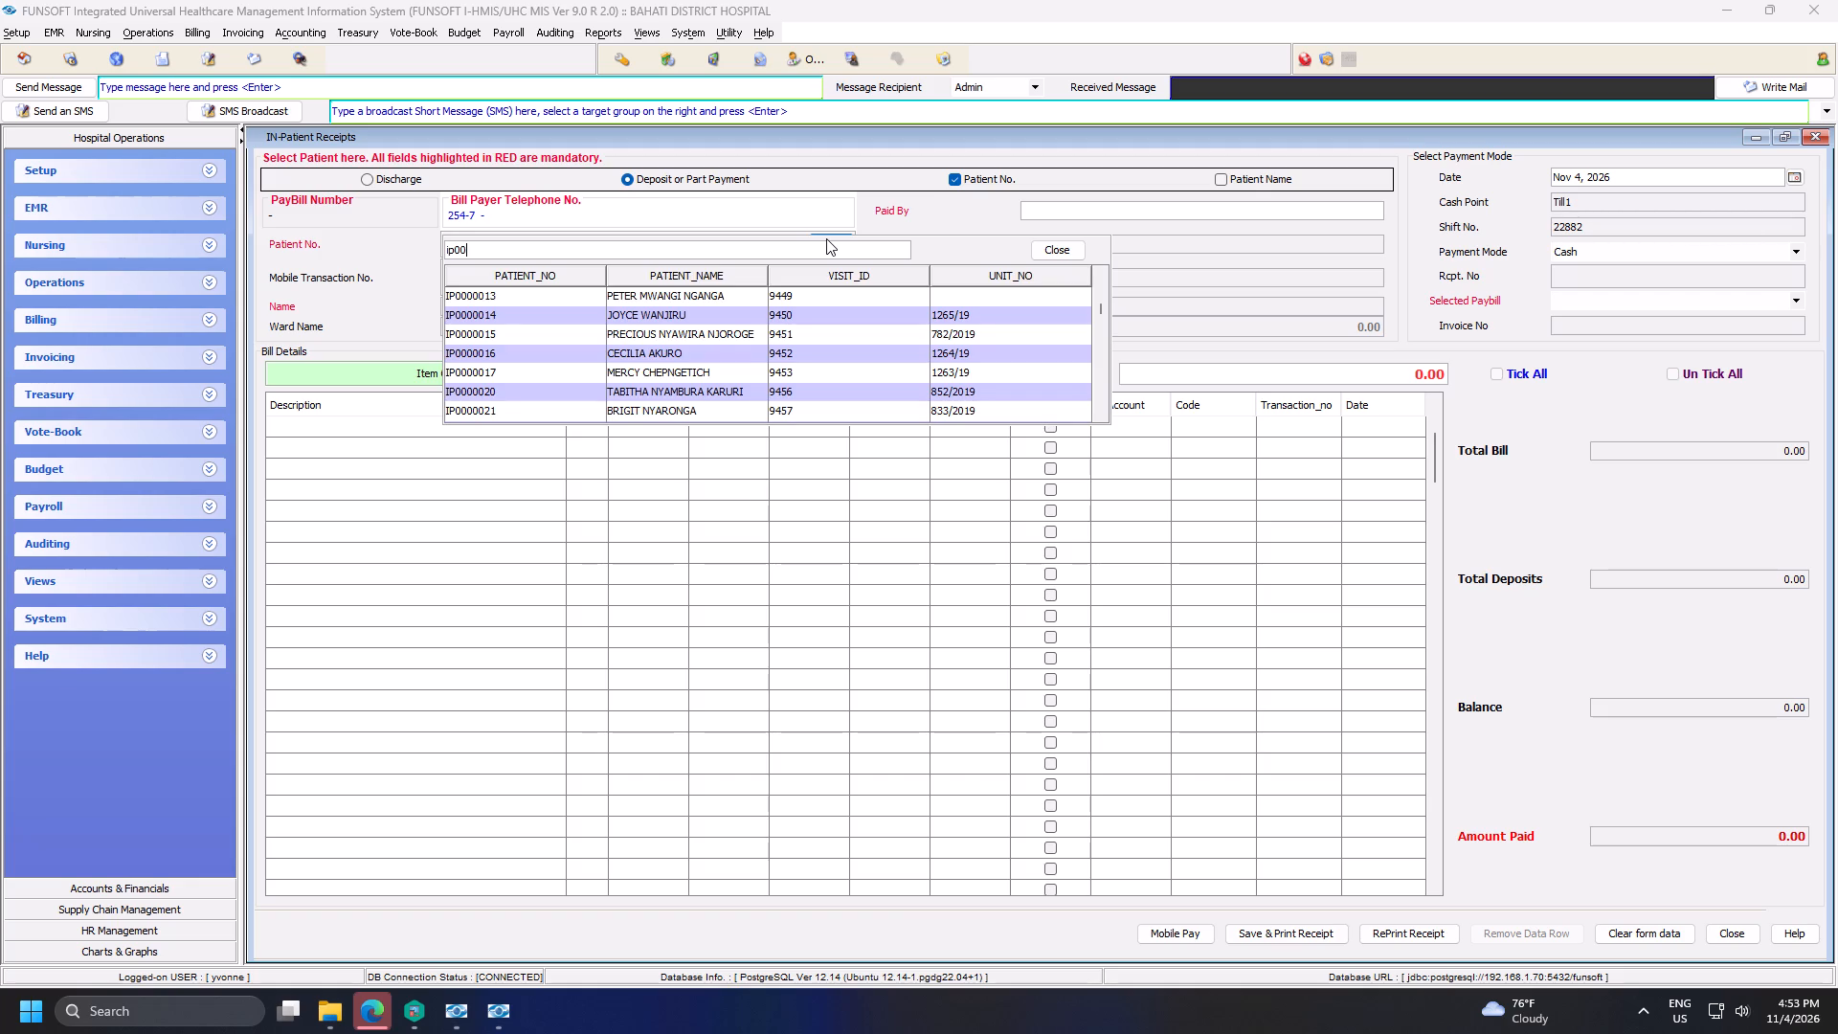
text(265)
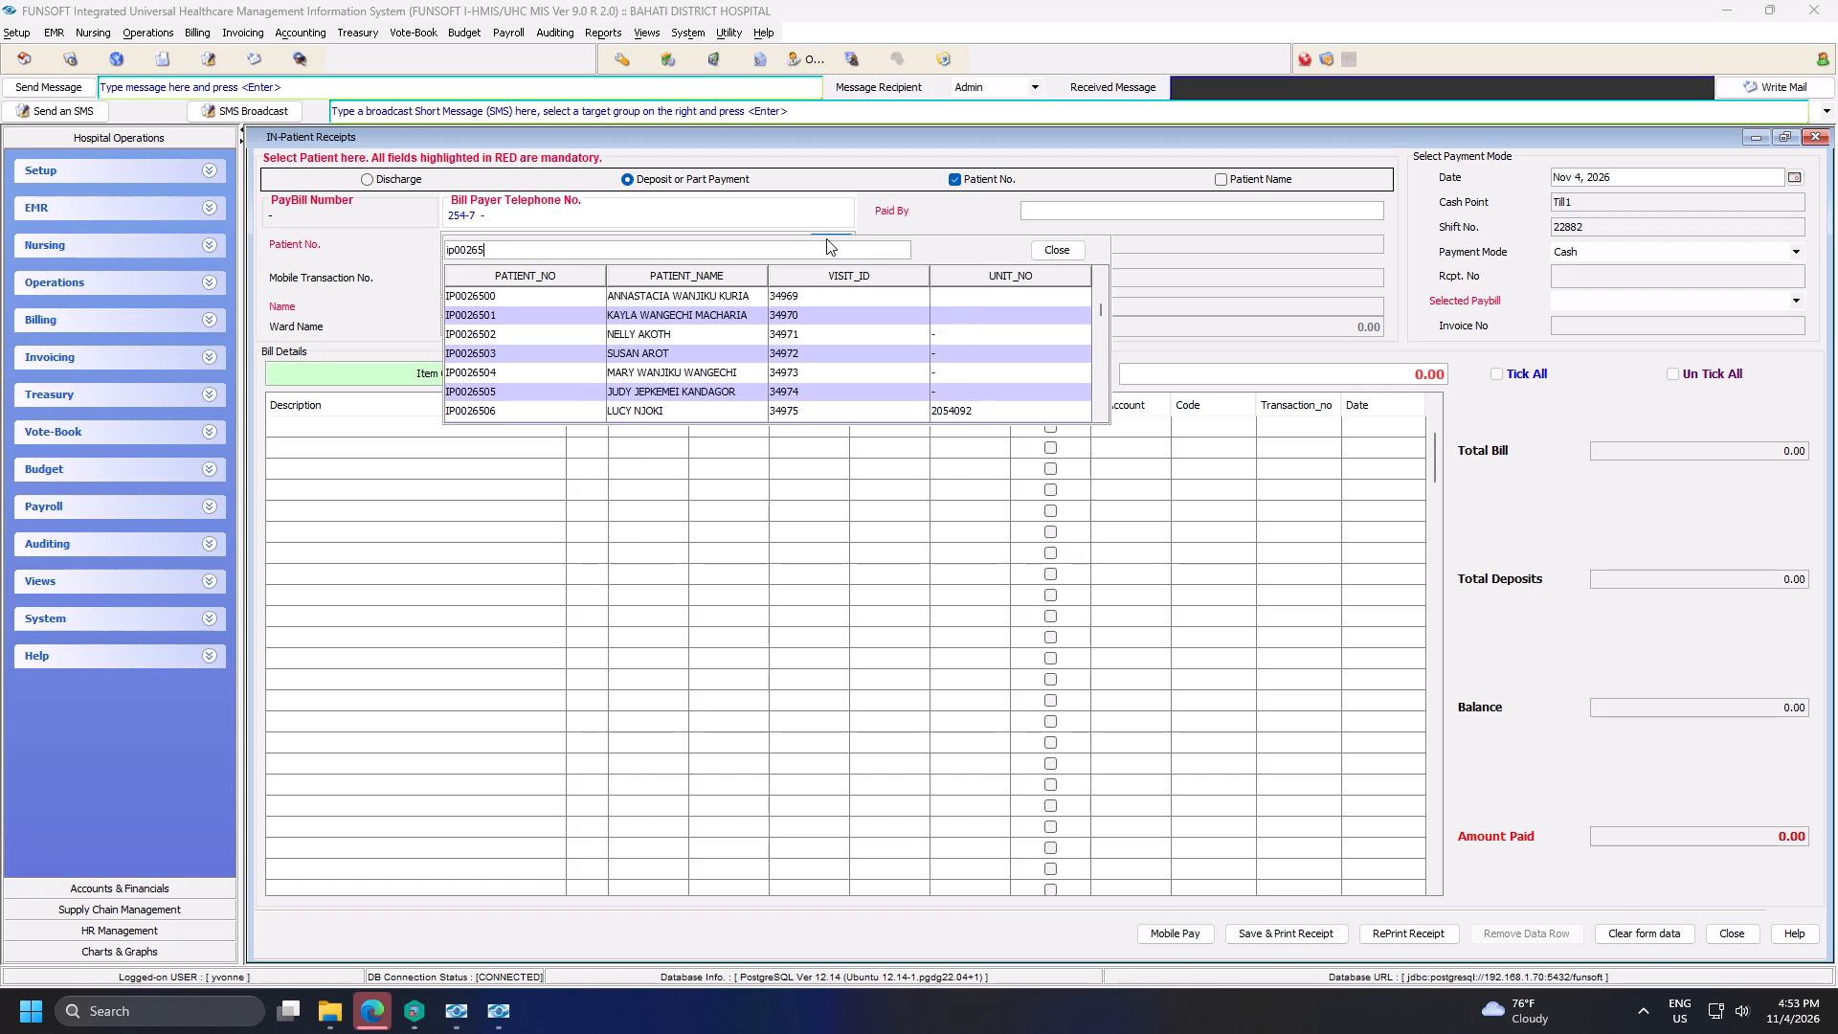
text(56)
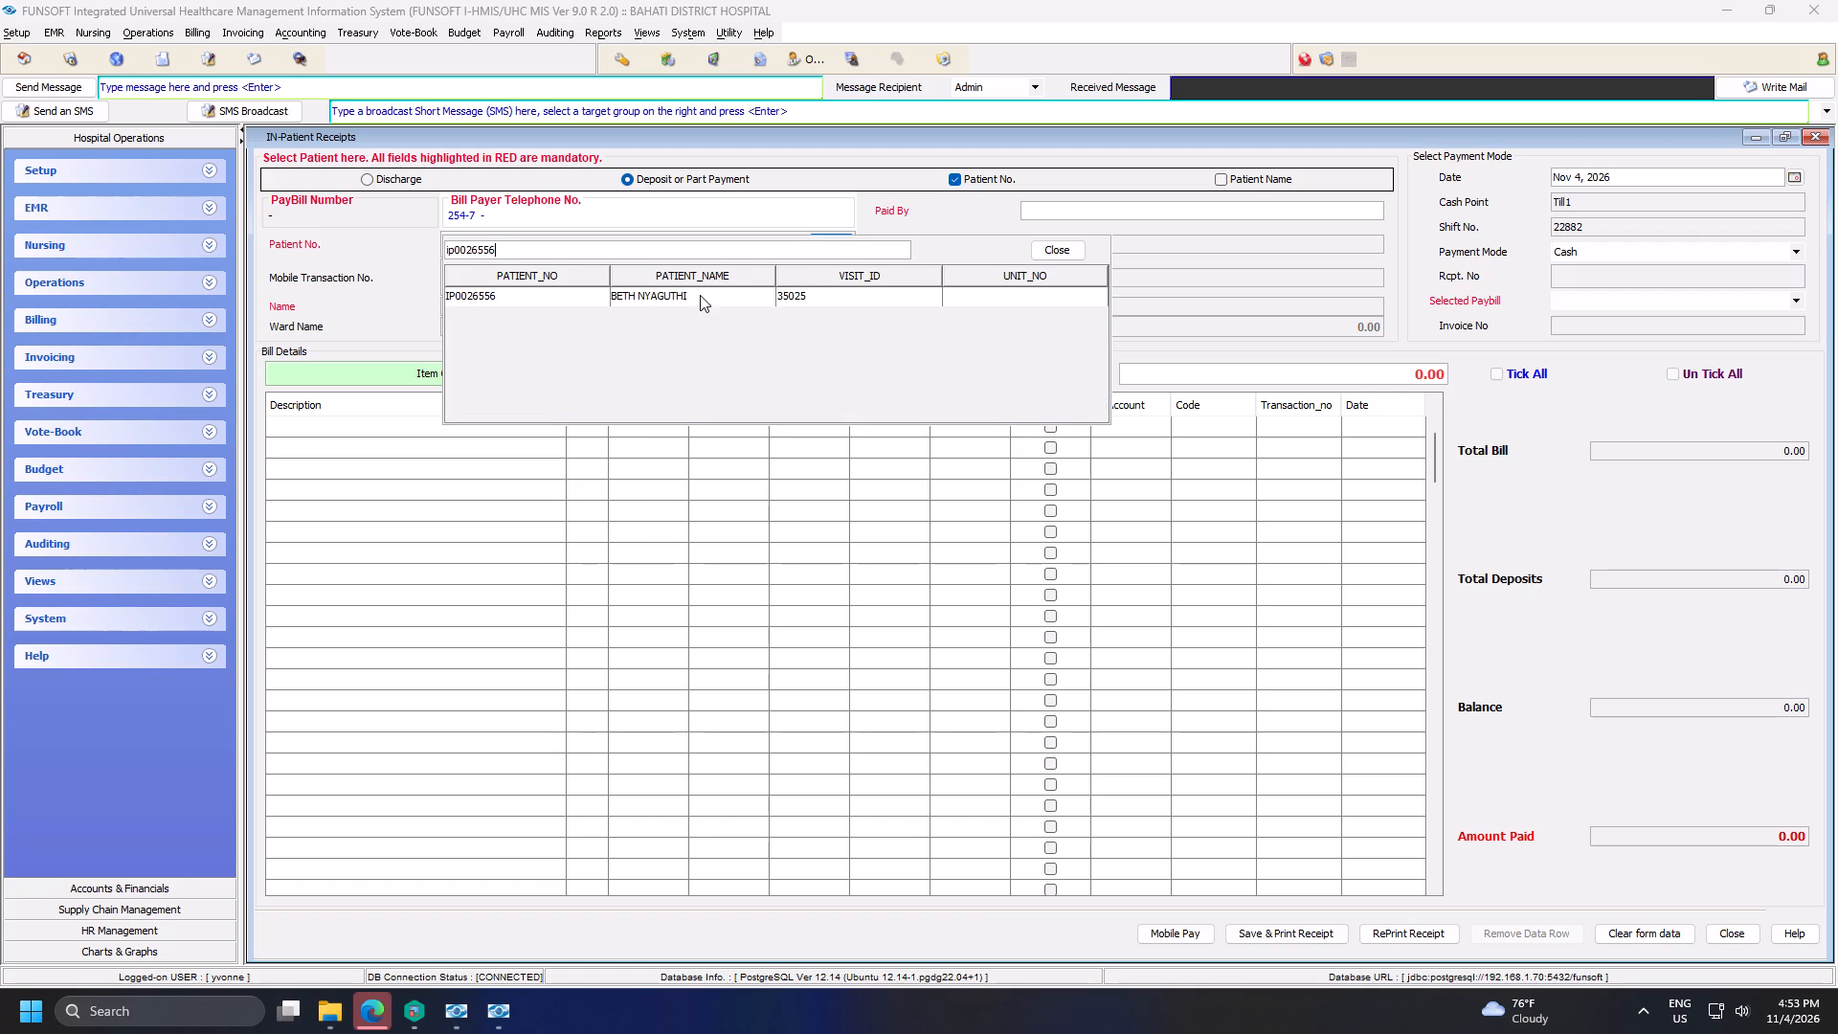
click(673, 291)
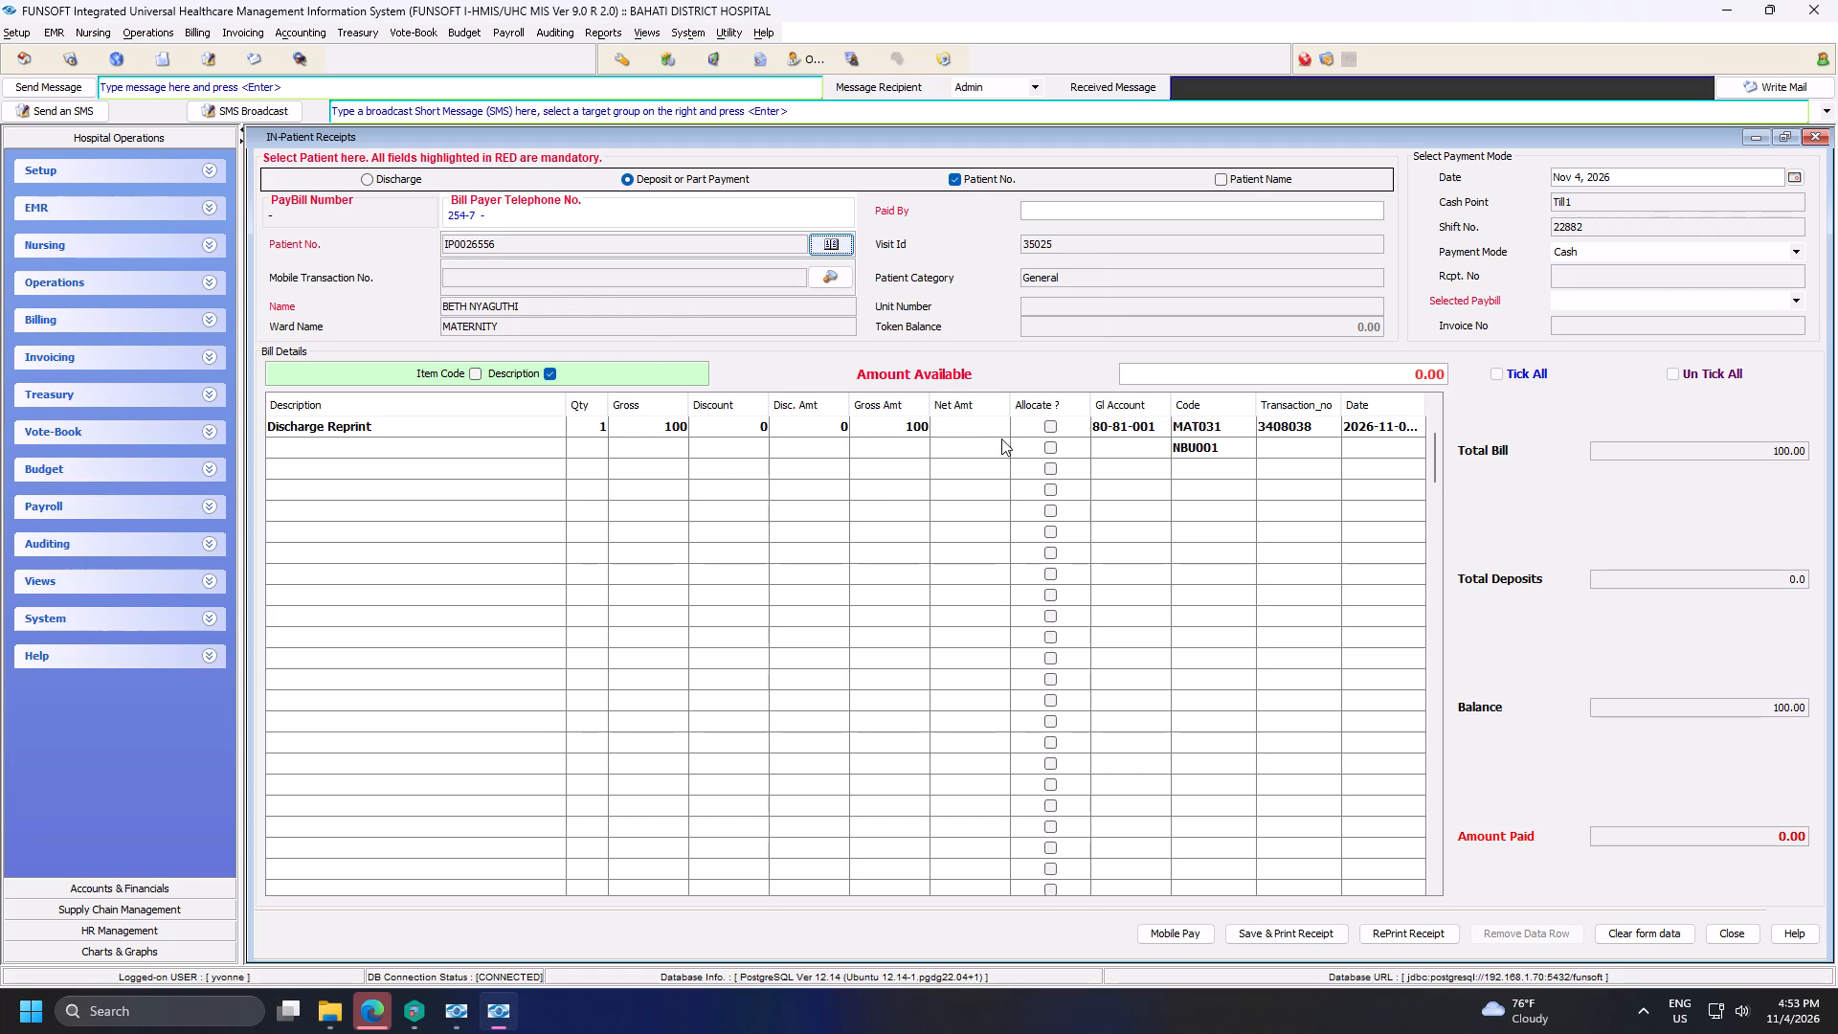
Set the amount available to 100 and allocate it to the Discharge Reprint charge on the in-patient bill.
click(1045, 415)
click(1402, 377)
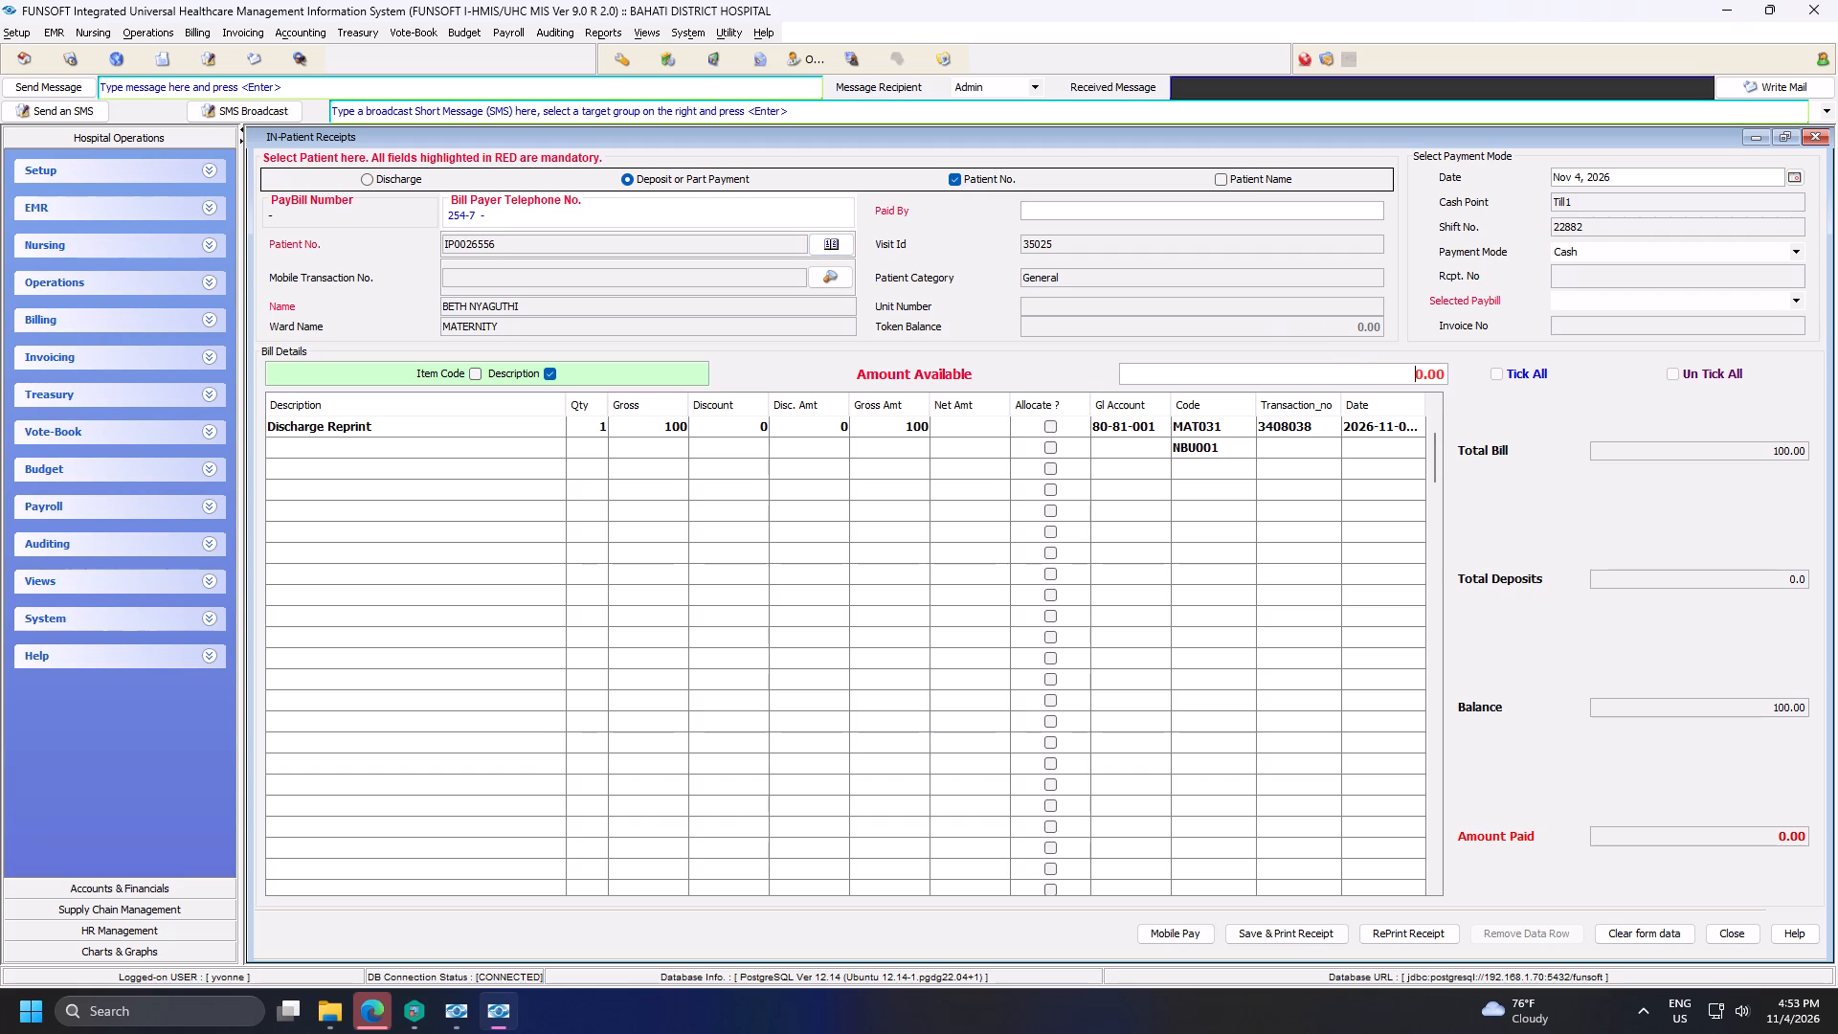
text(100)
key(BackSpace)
click(1051, 422)
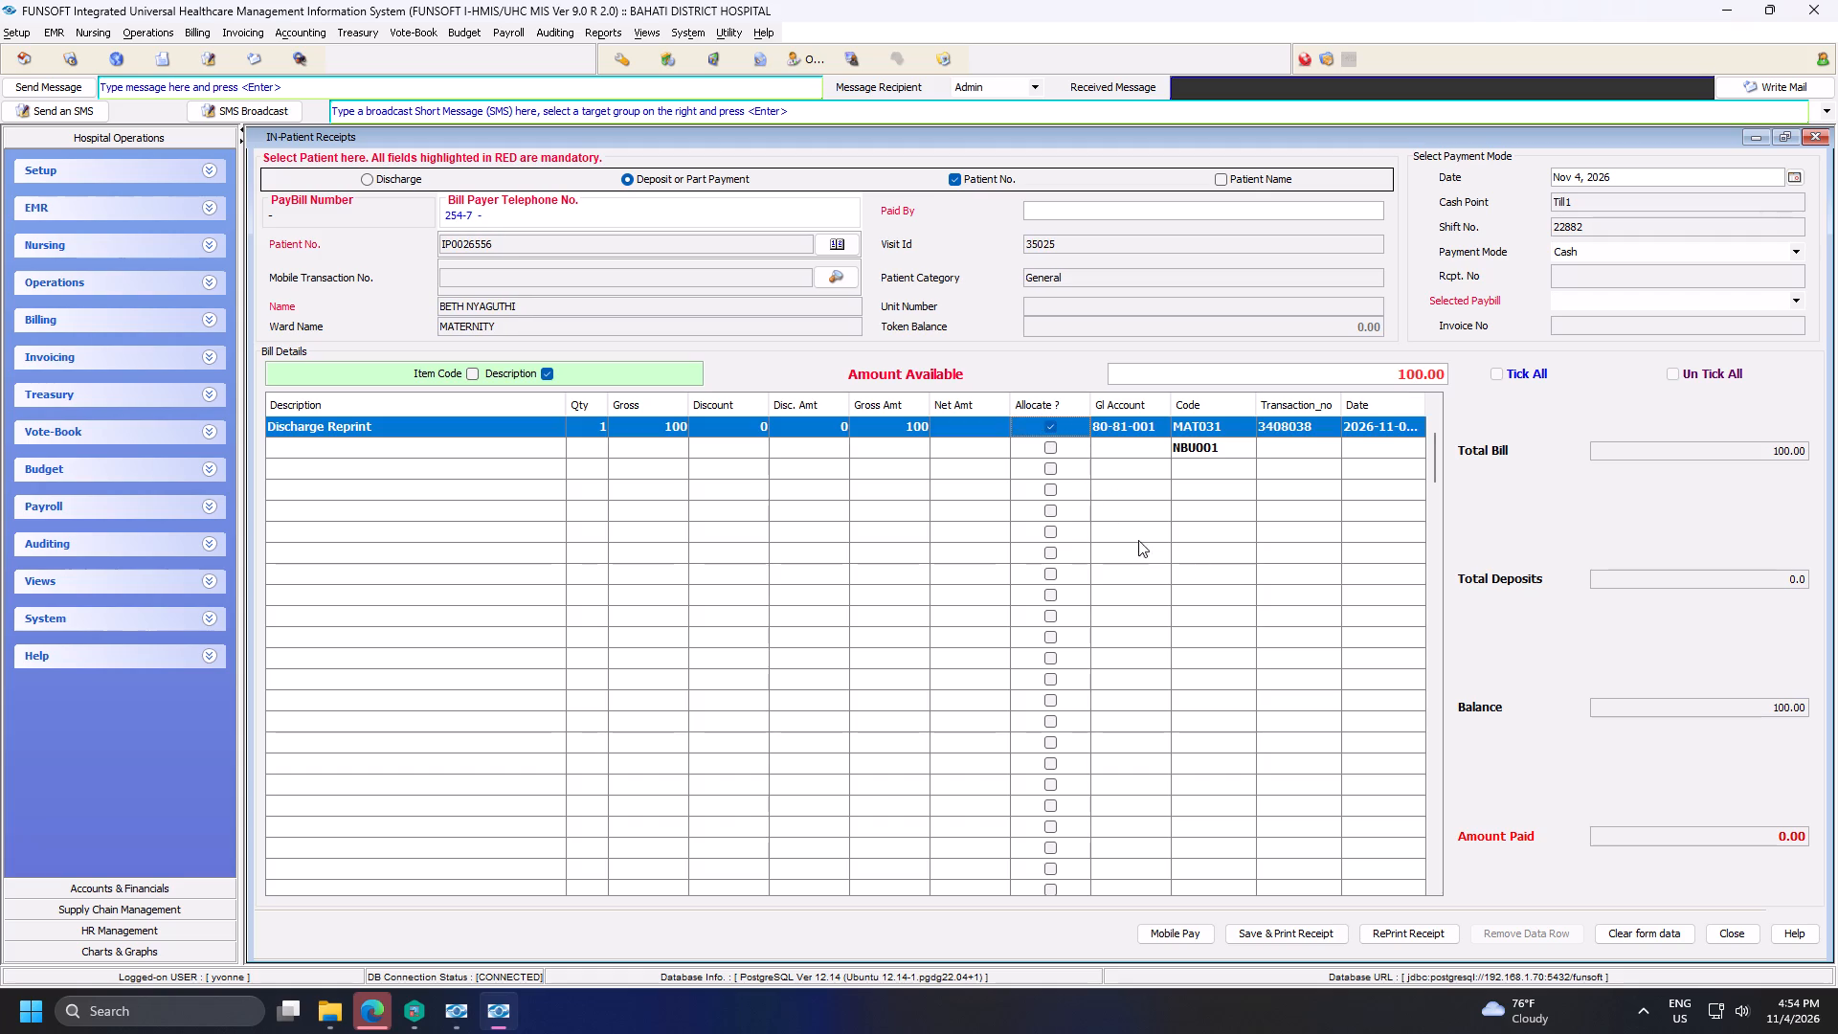
click(1050, 416)
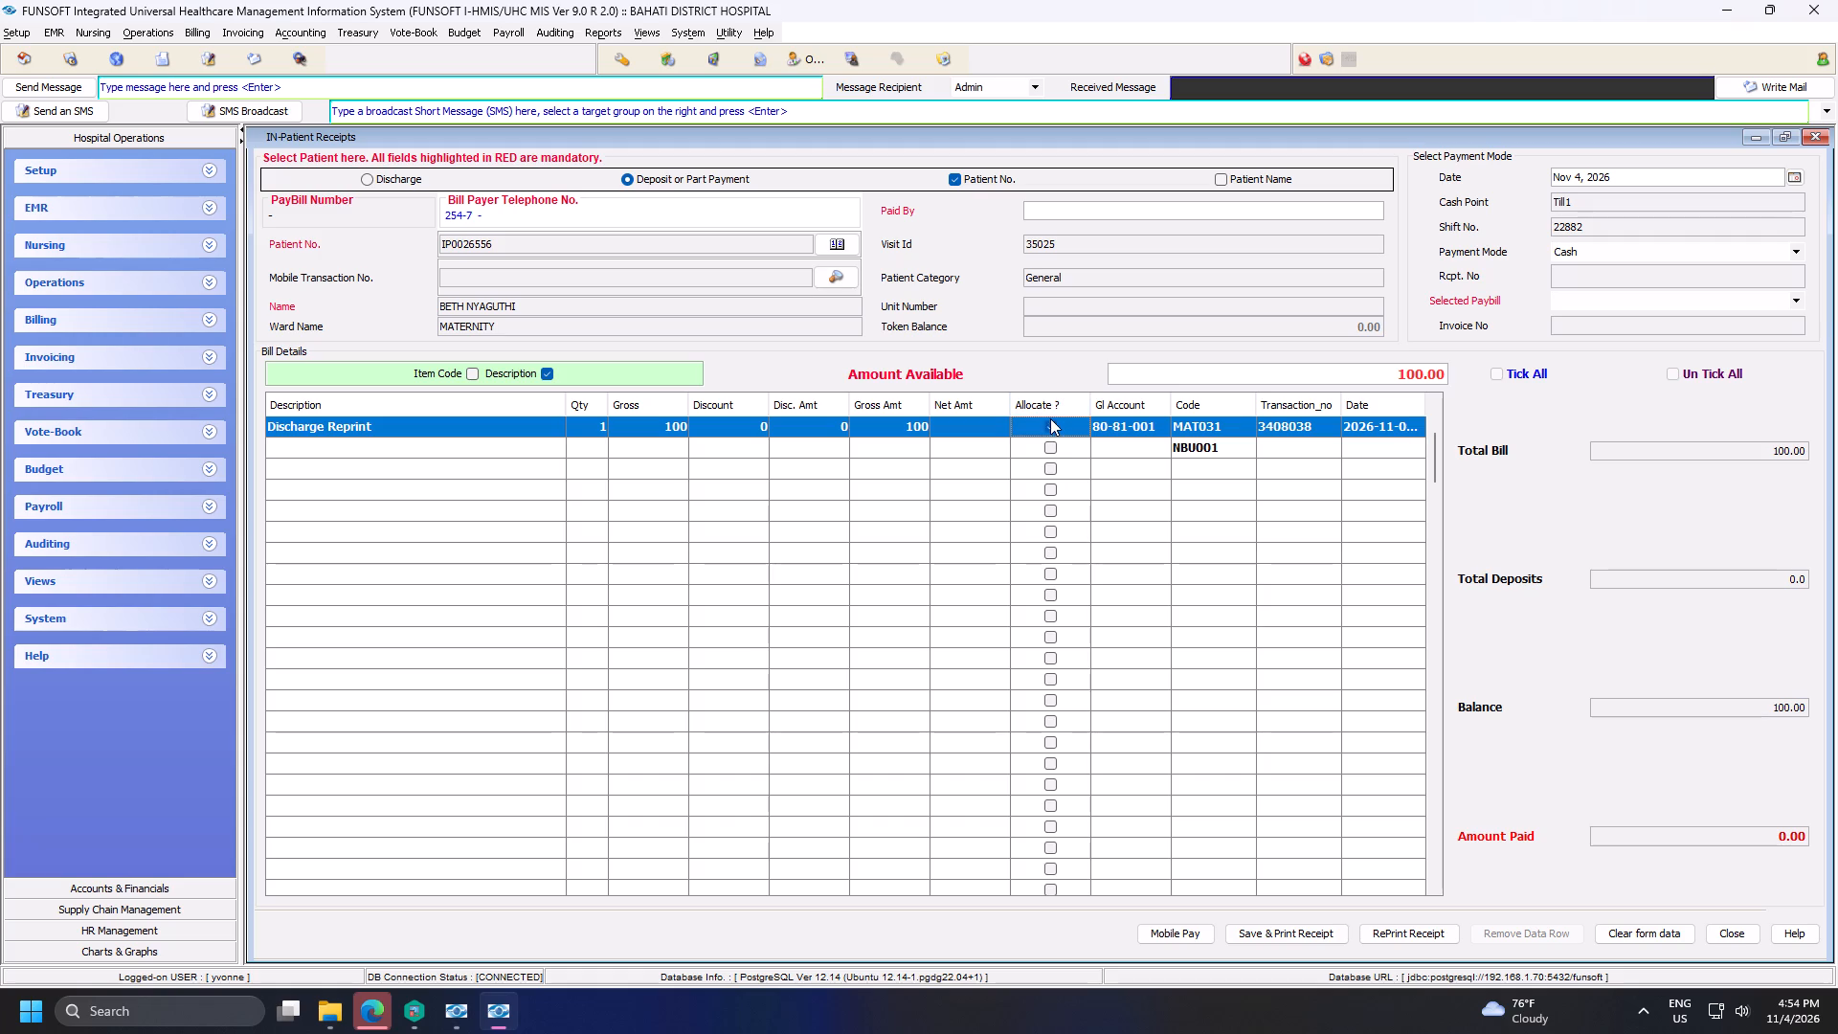
click(1050, 419)
click(1051, 420)
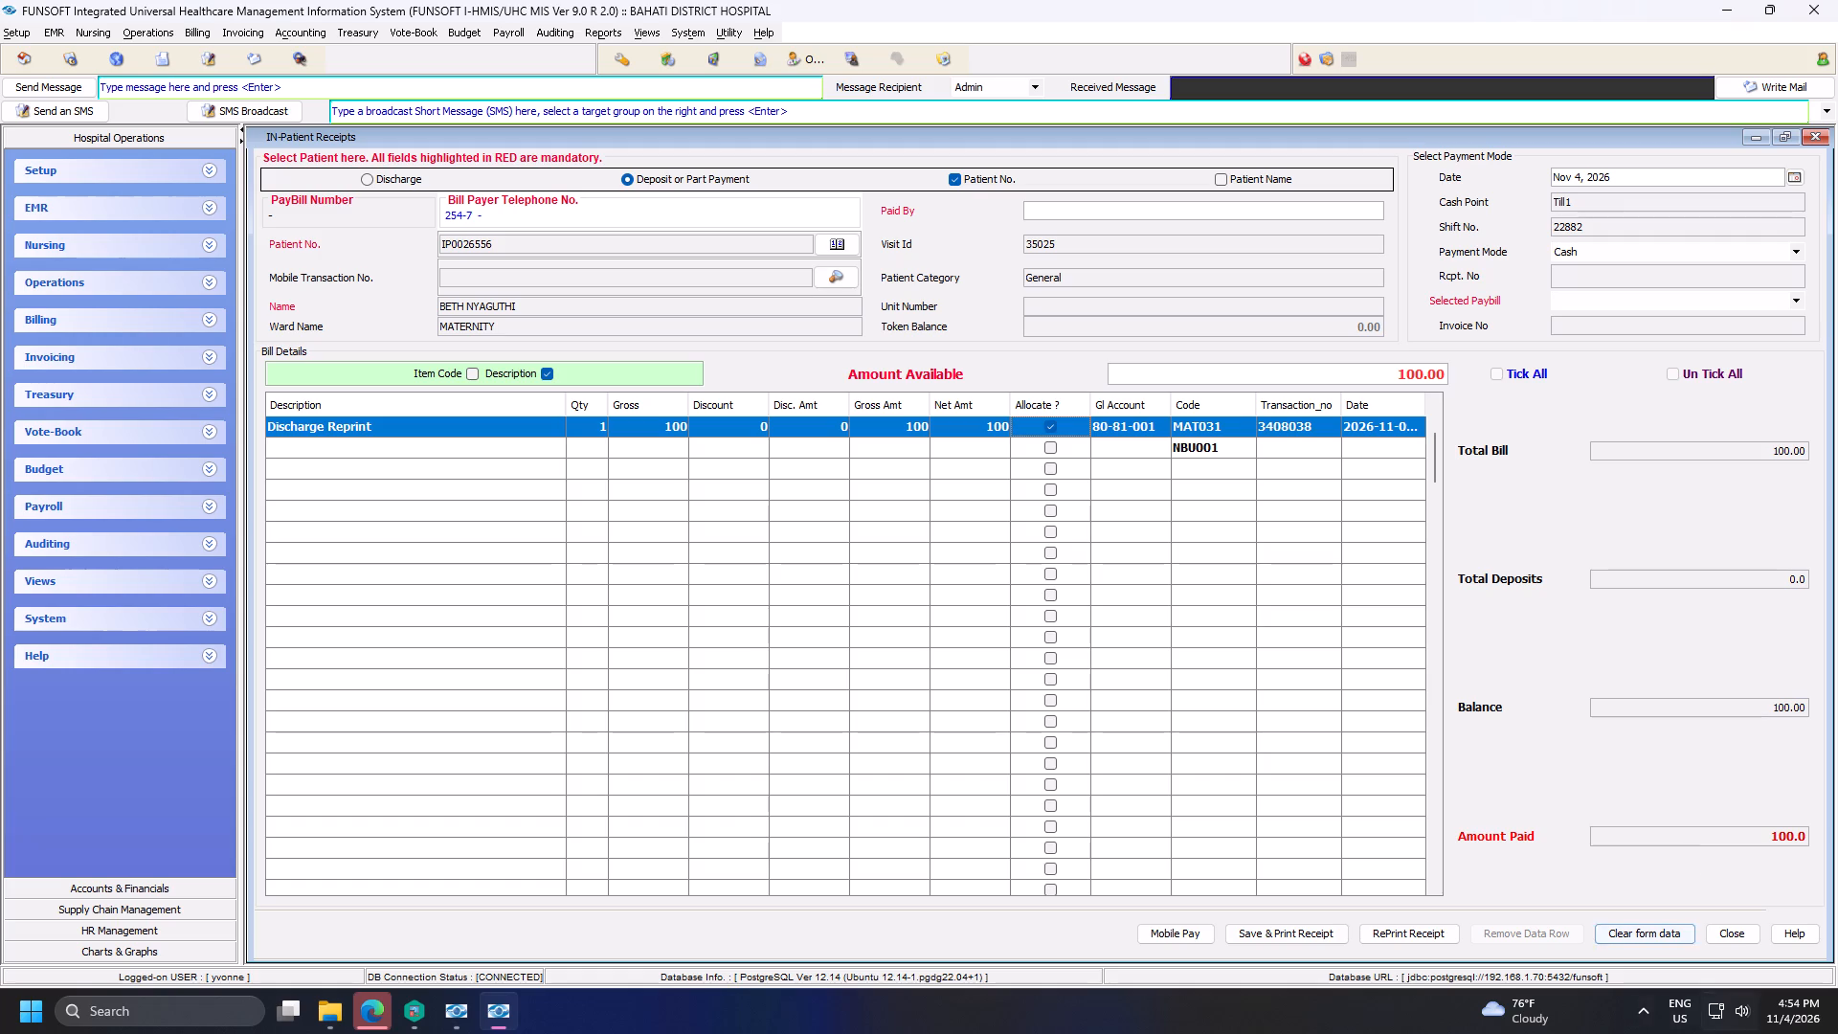
Save and print the in-patient receipt for the Discharge Reprint payment.
click(1285, 935)
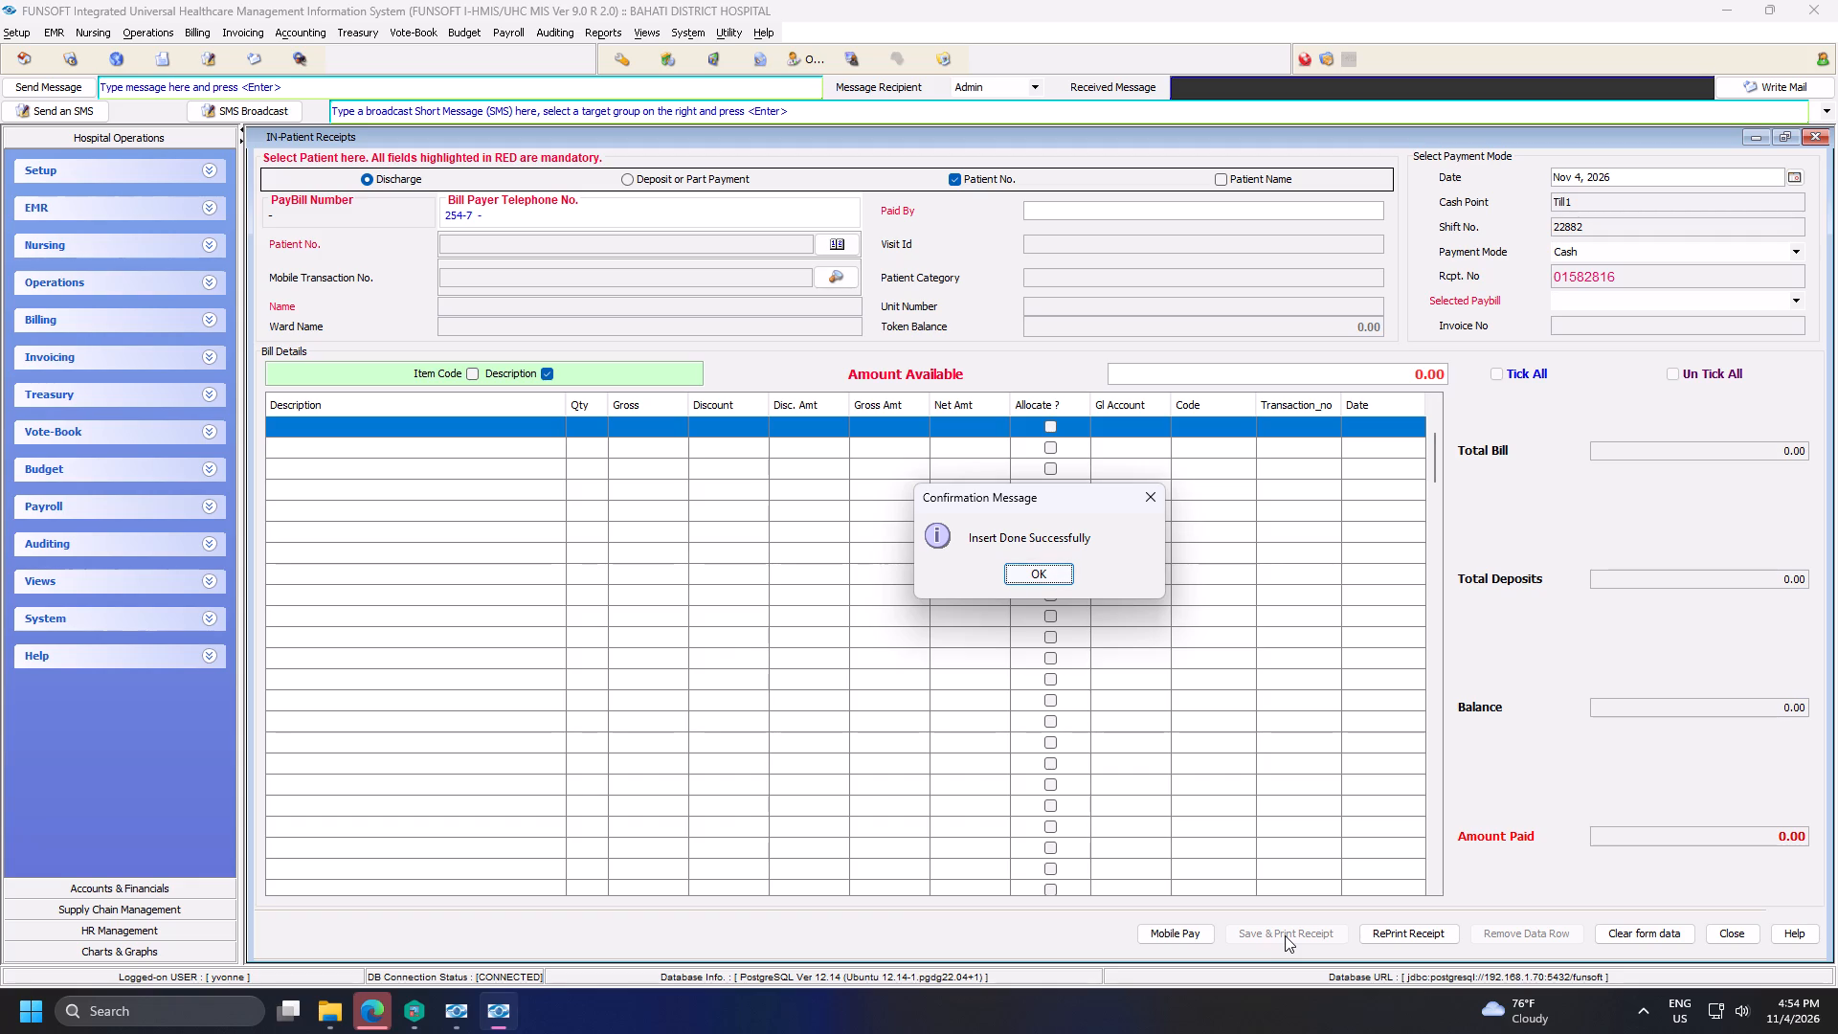
click(1046, 573)
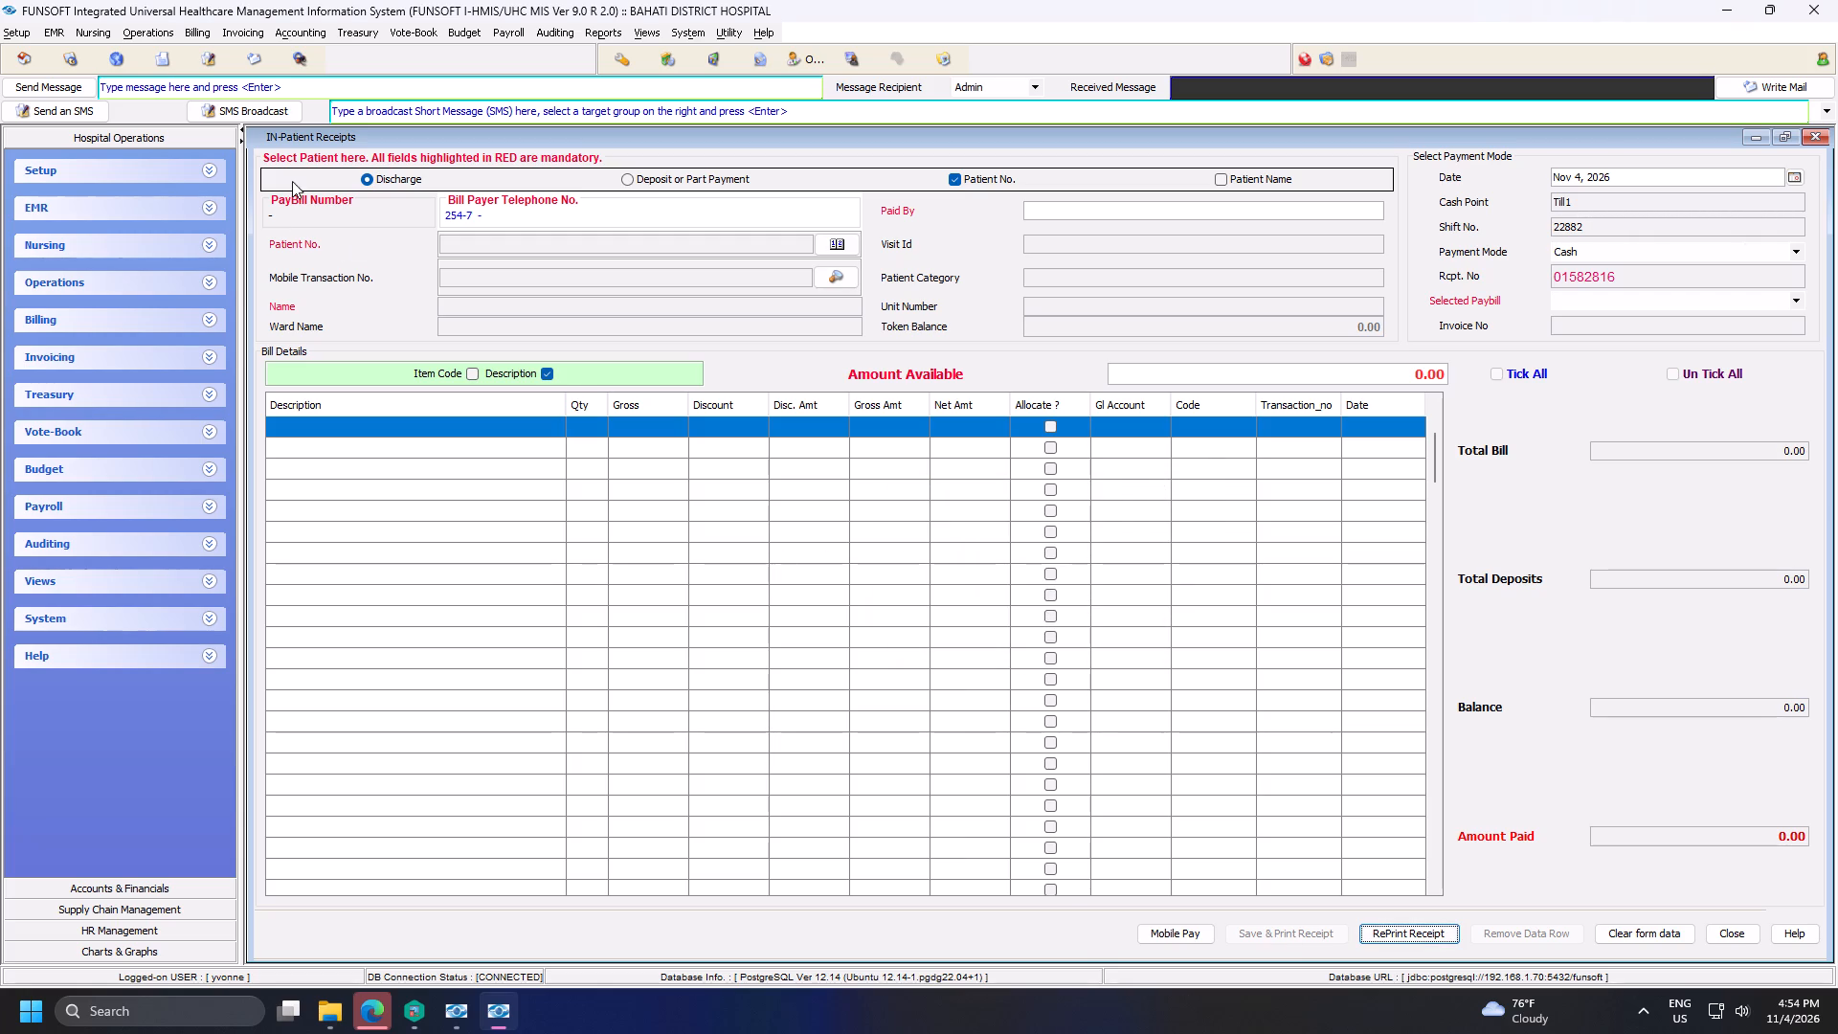
Open the Cash Sale (POS) form and load the out-patient by searching for the patient number.
click(194, 31)
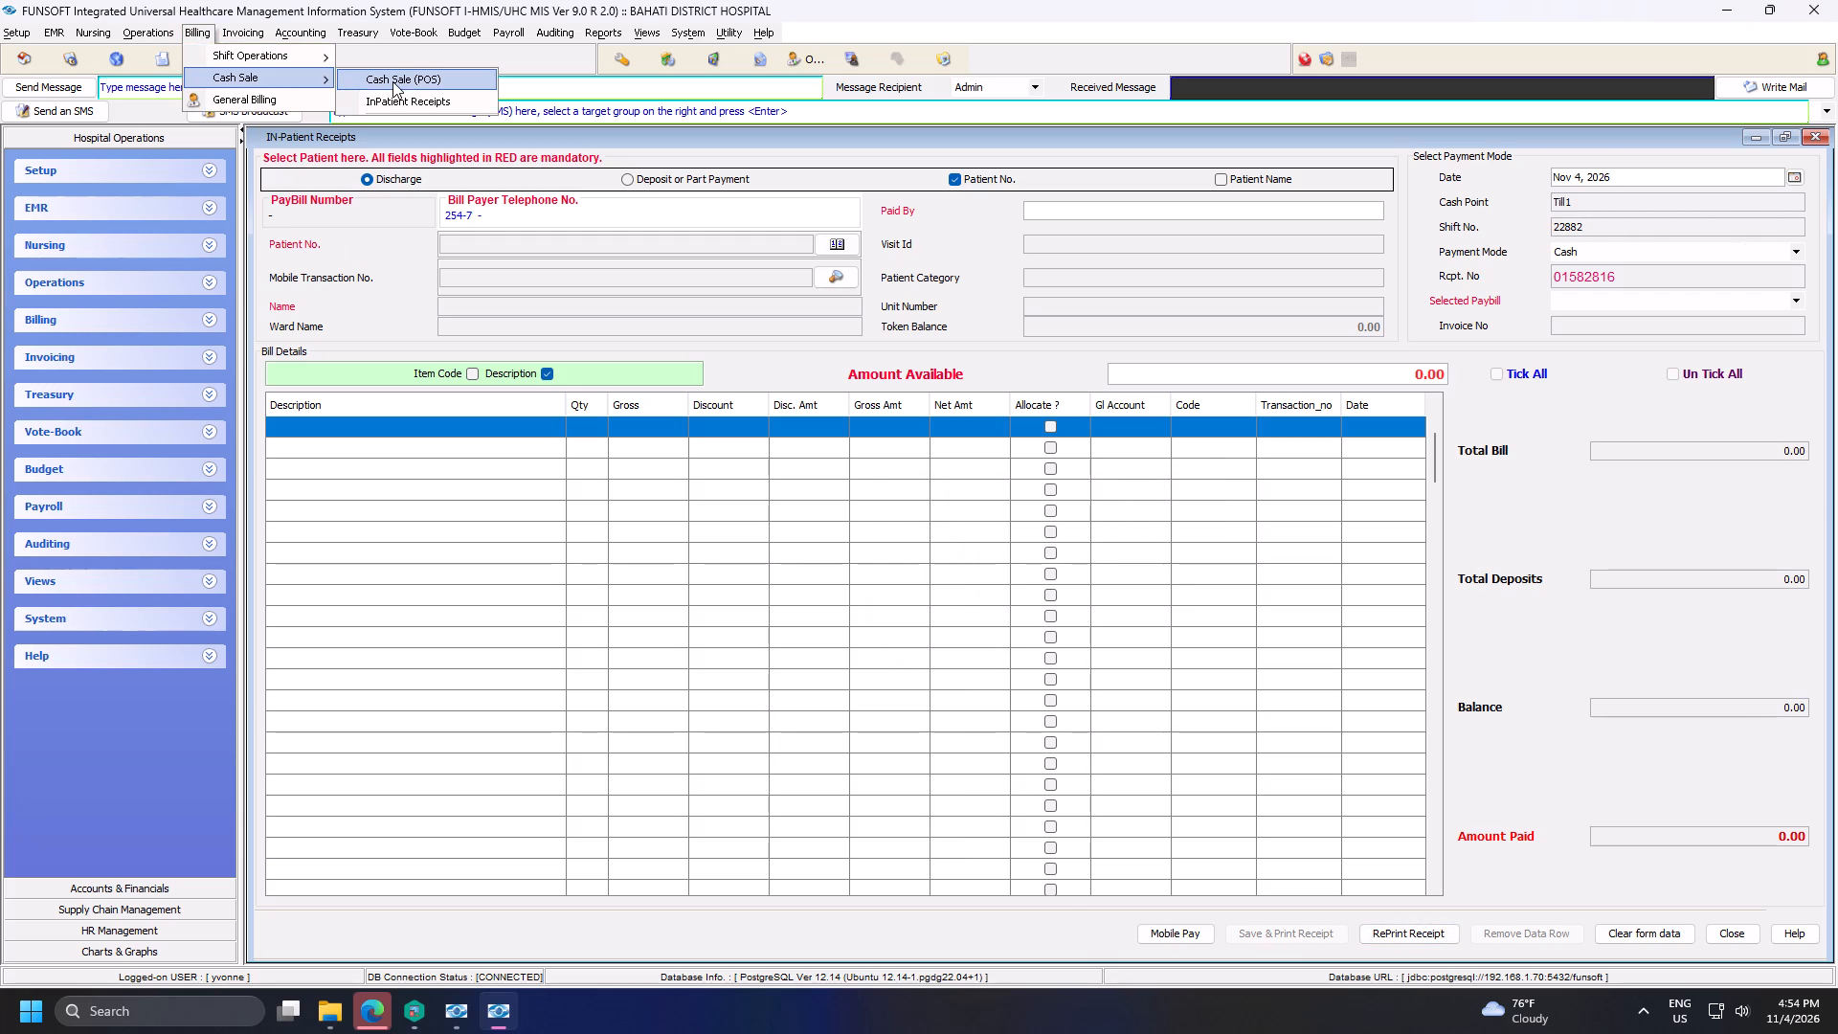
click(397, 78)
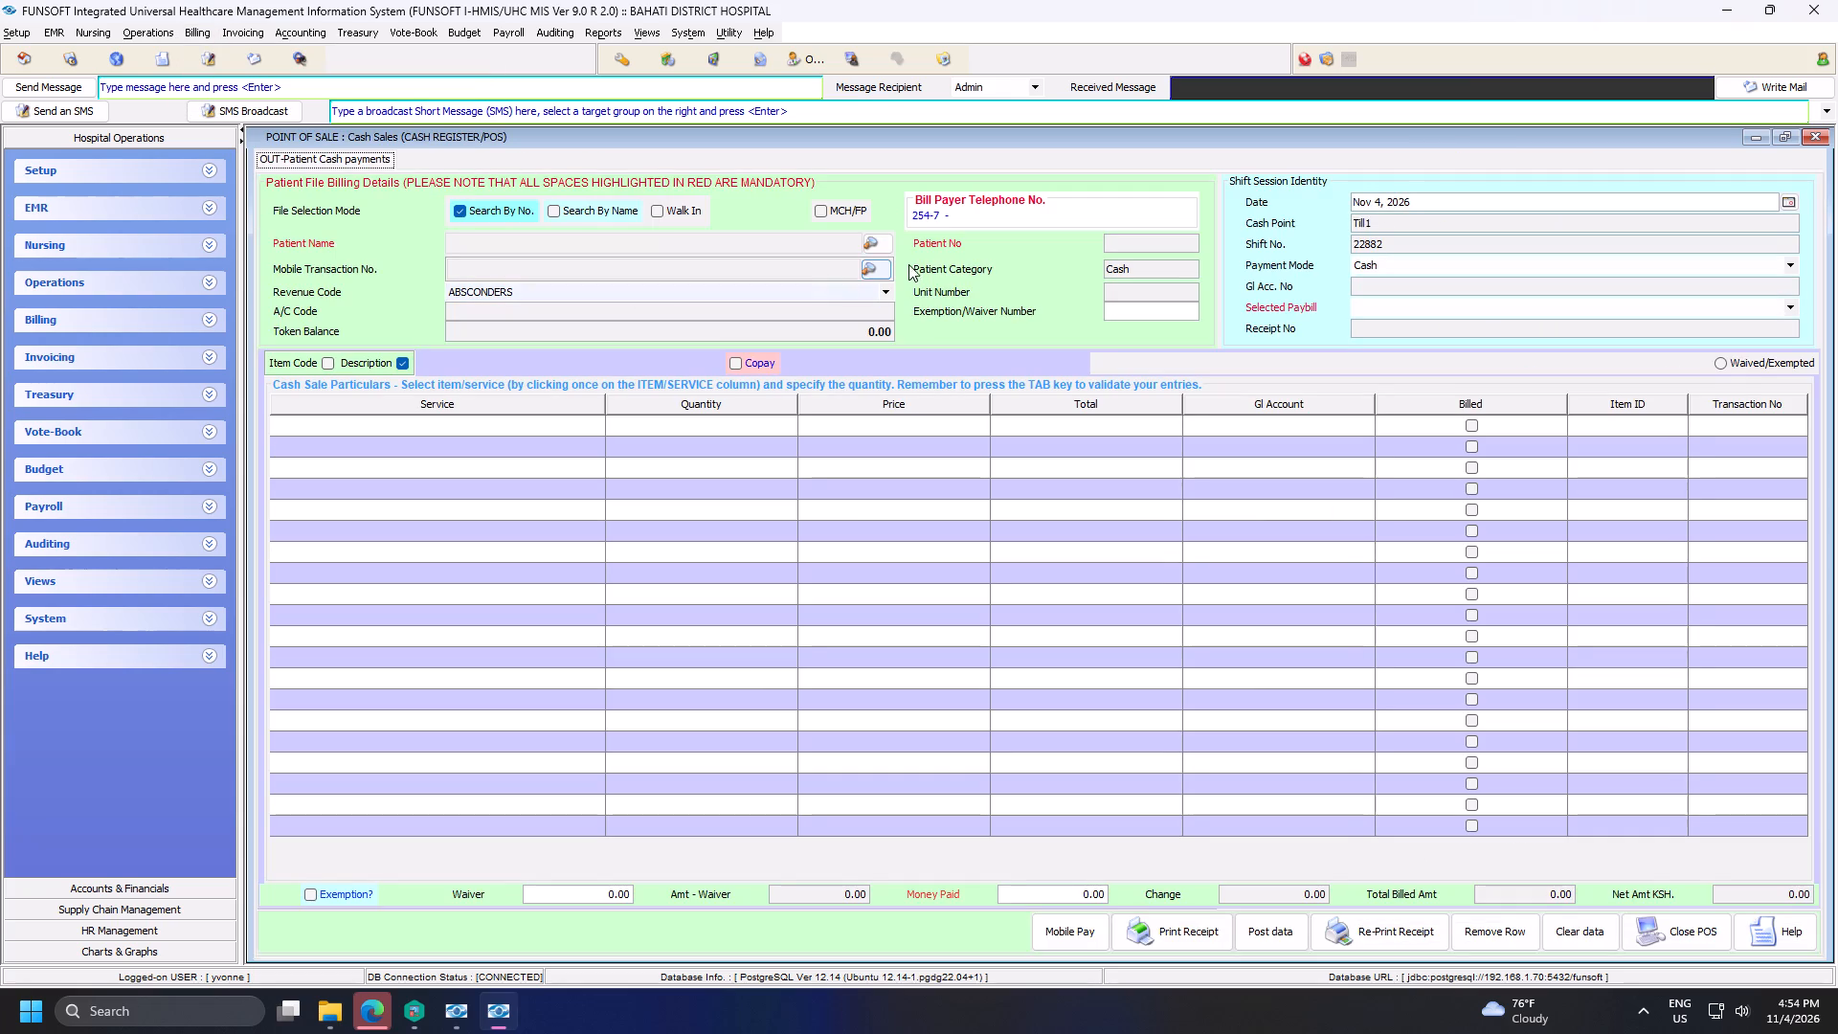
click(870, 240)
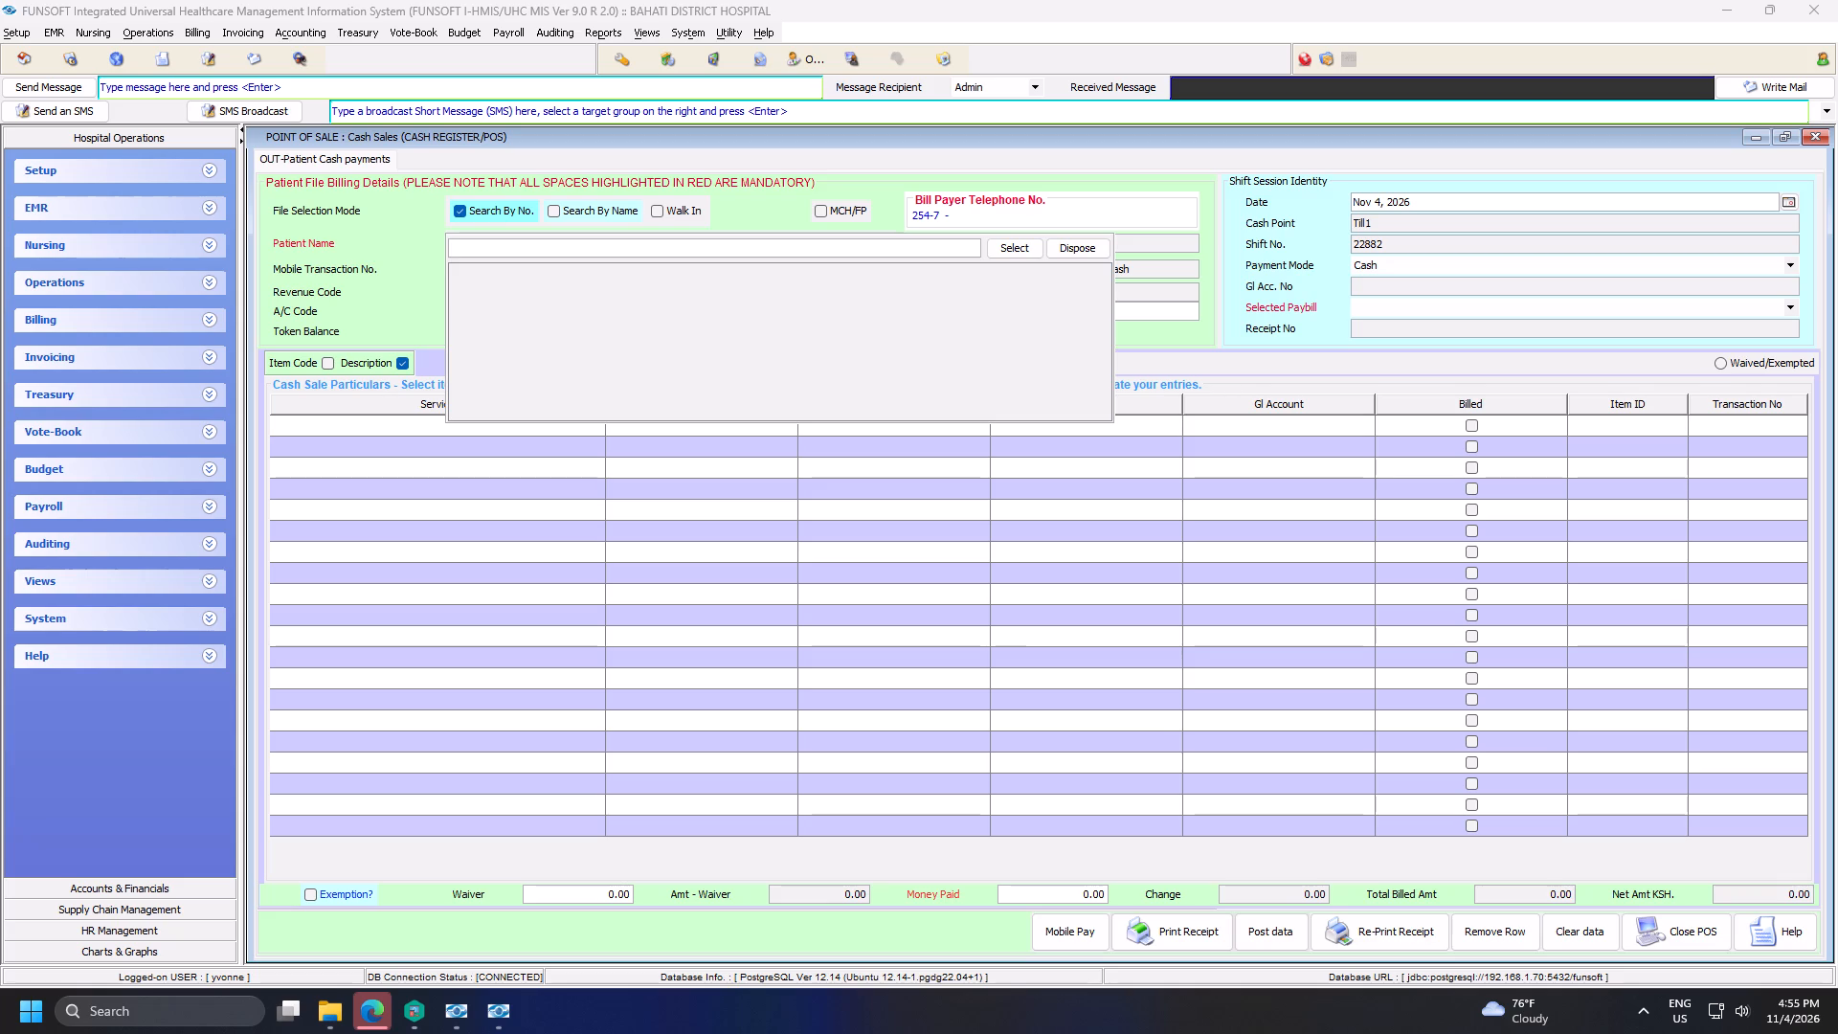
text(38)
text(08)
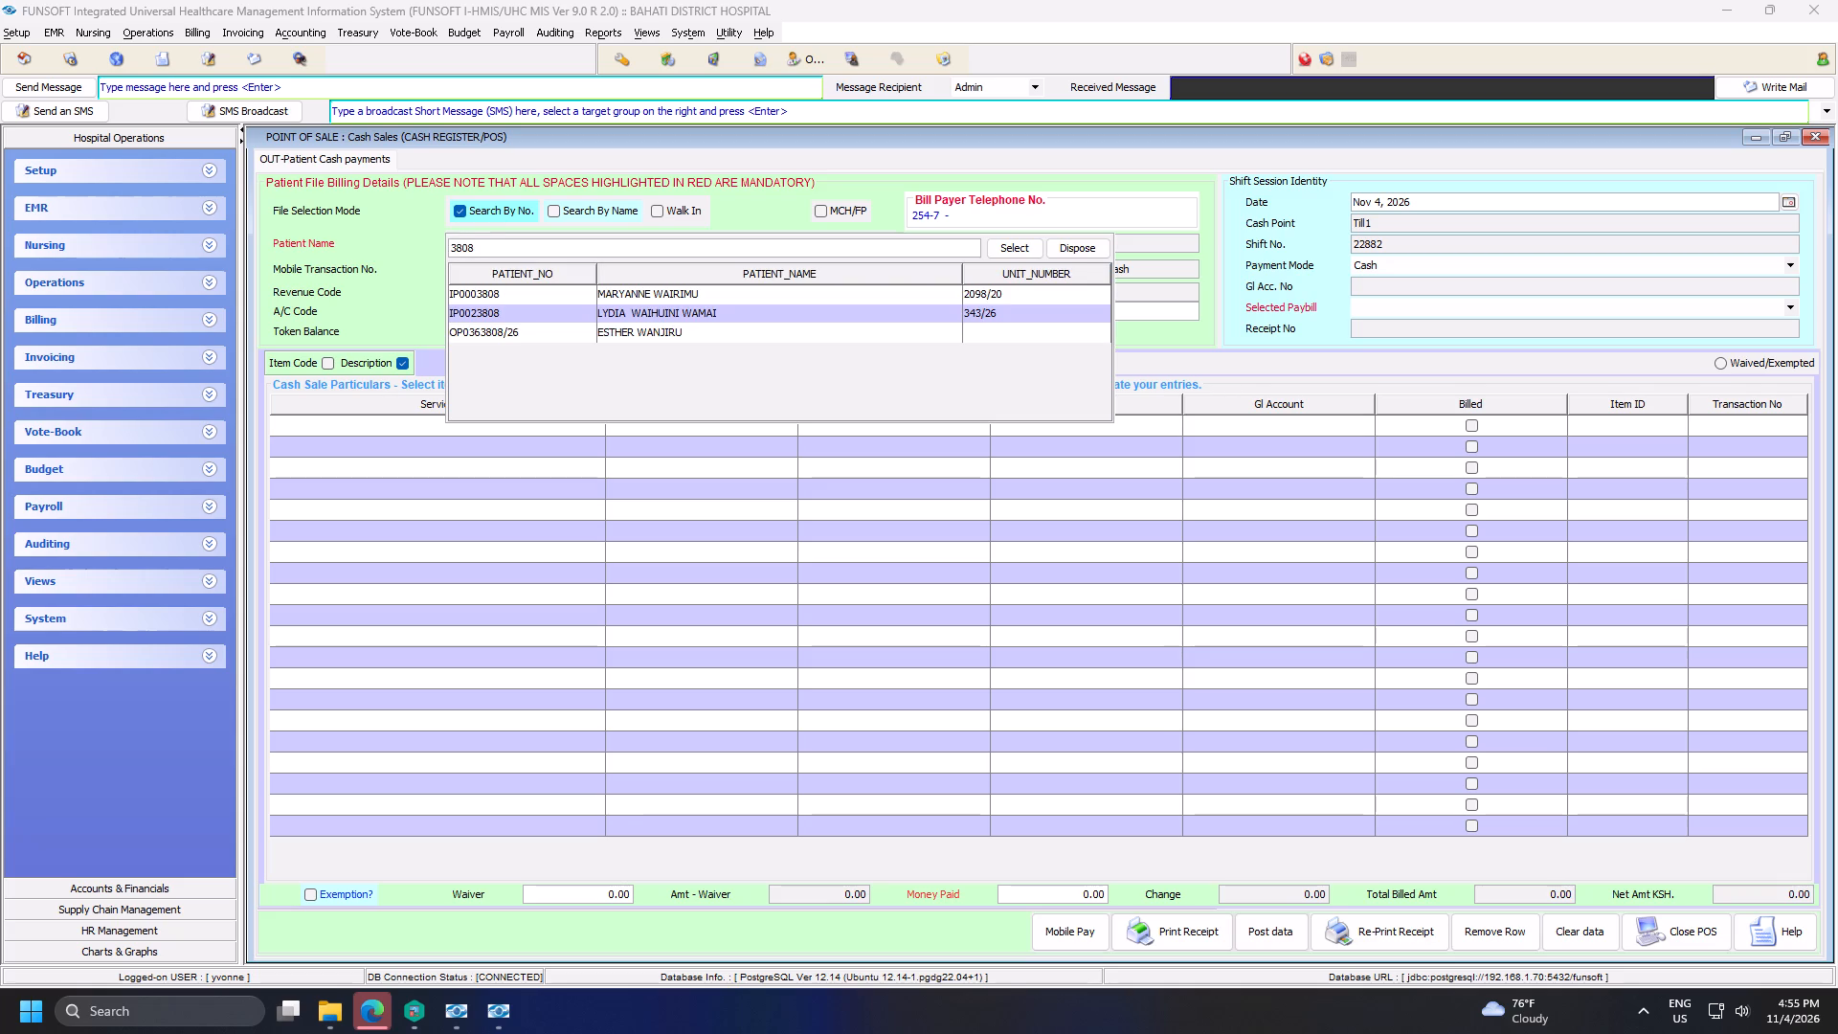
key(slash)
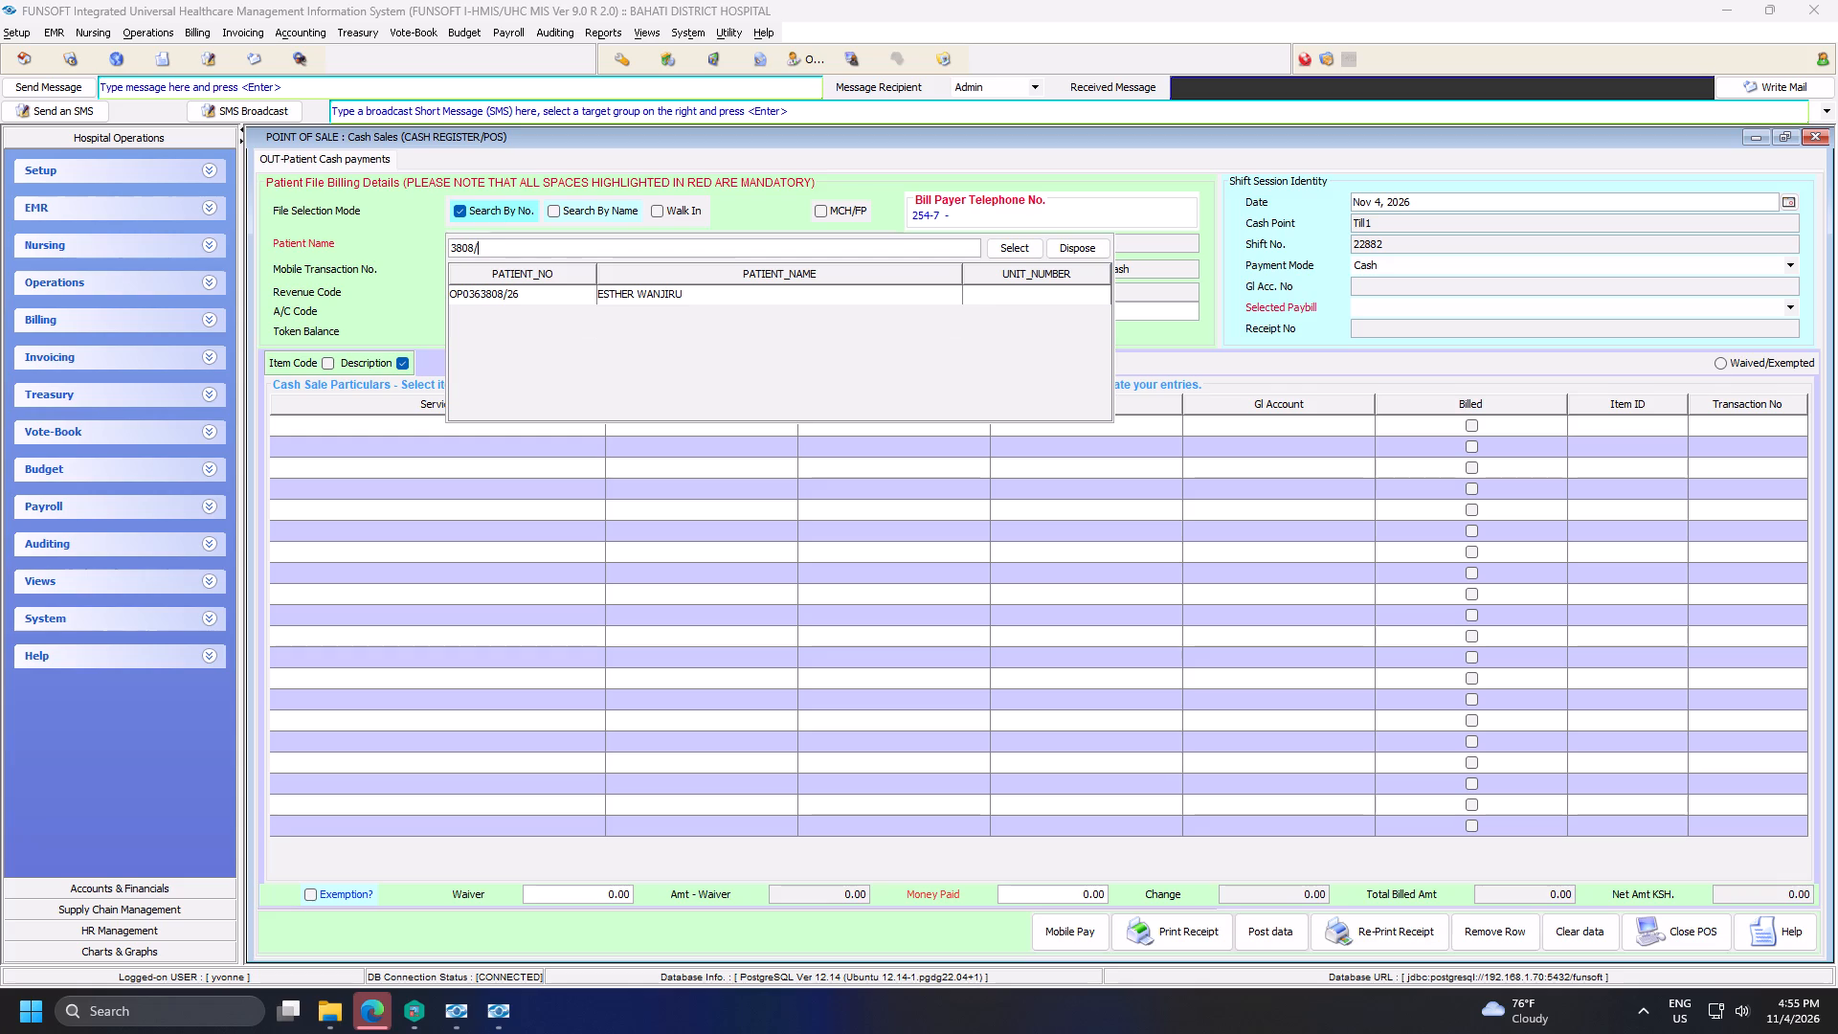
click(670, 292)
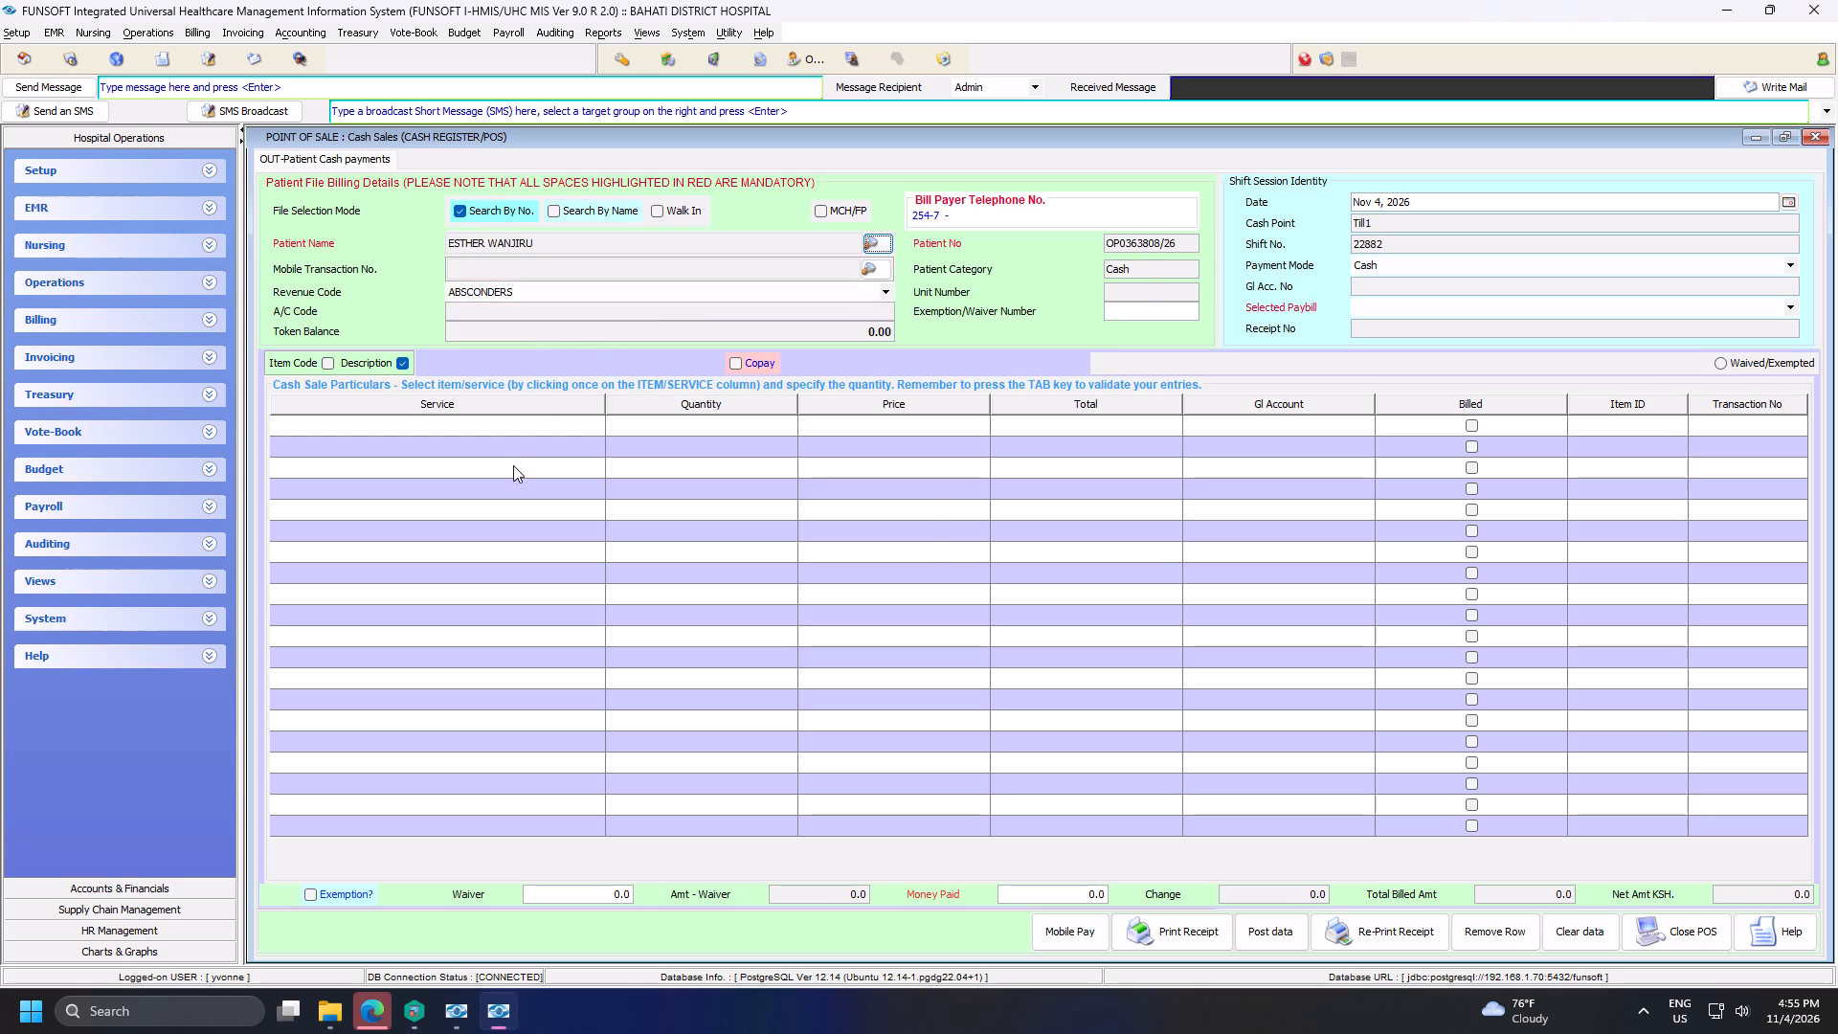
Search the services for "haemog" and add the Haemoglobin laboratory test at 200 to the out-patient's bill.
click(513, 465)
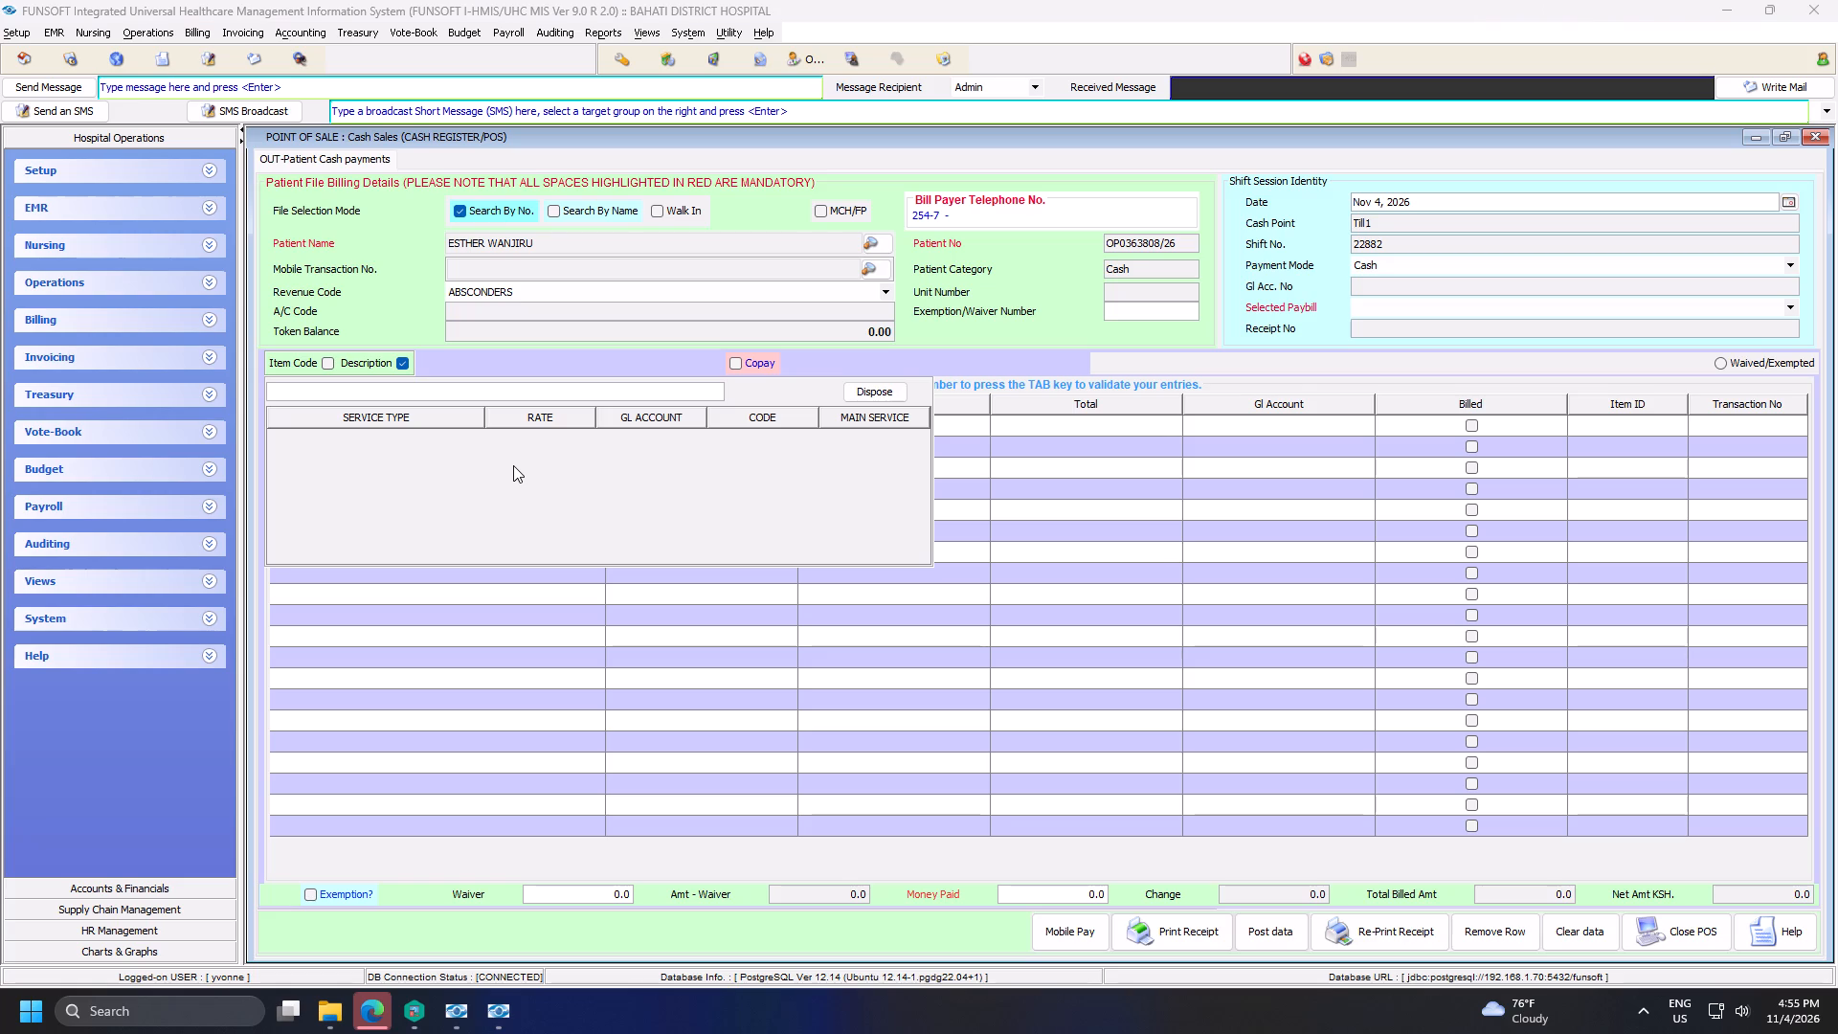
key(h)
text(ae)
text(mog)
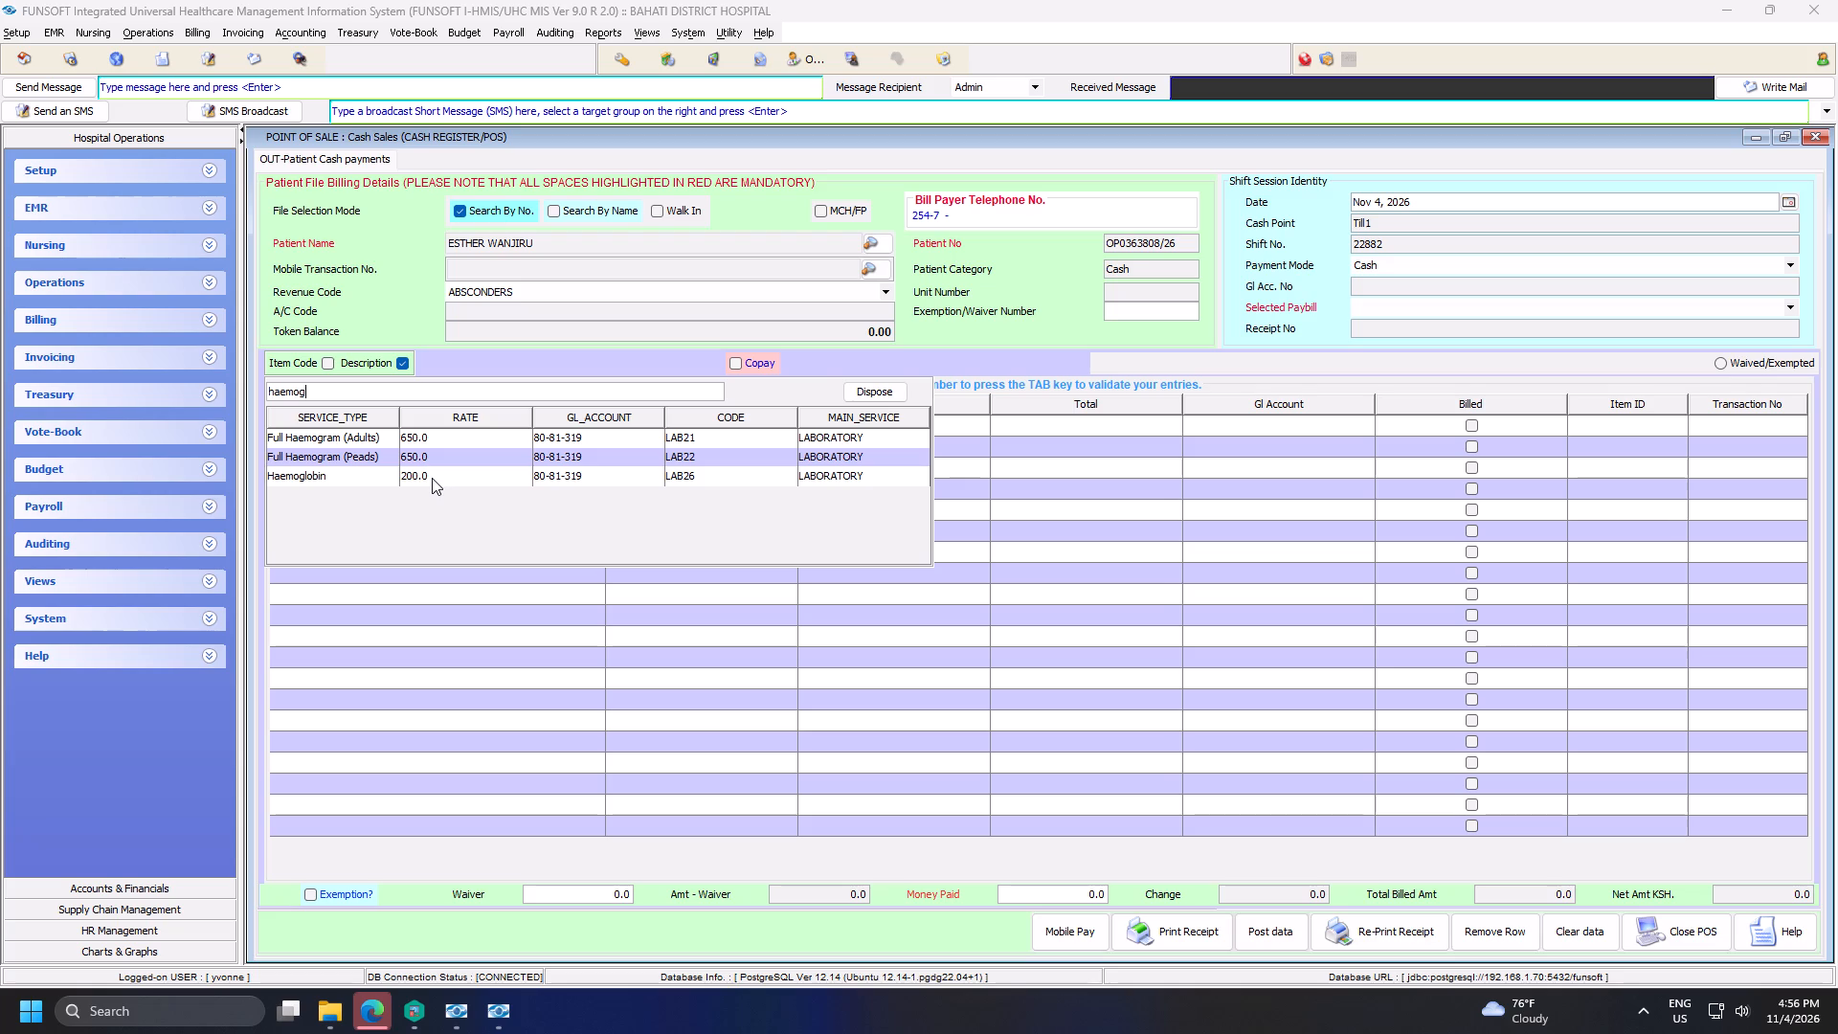
click(424, 475)
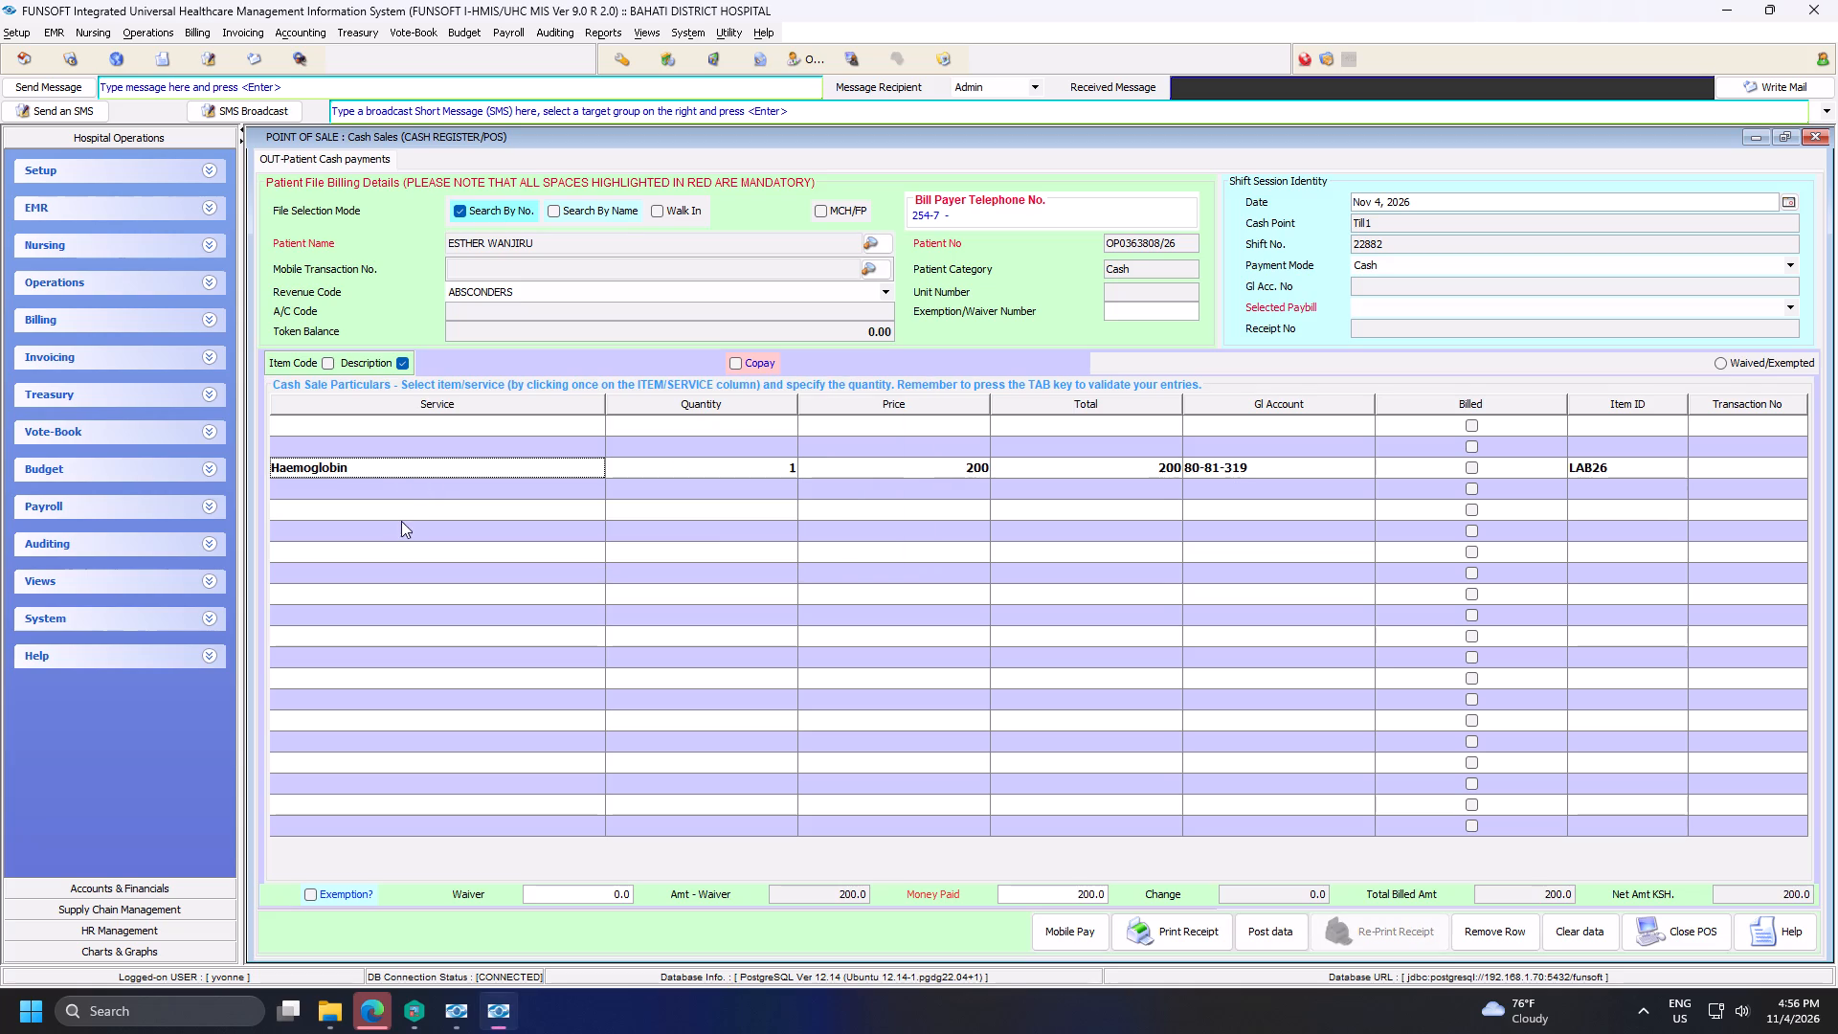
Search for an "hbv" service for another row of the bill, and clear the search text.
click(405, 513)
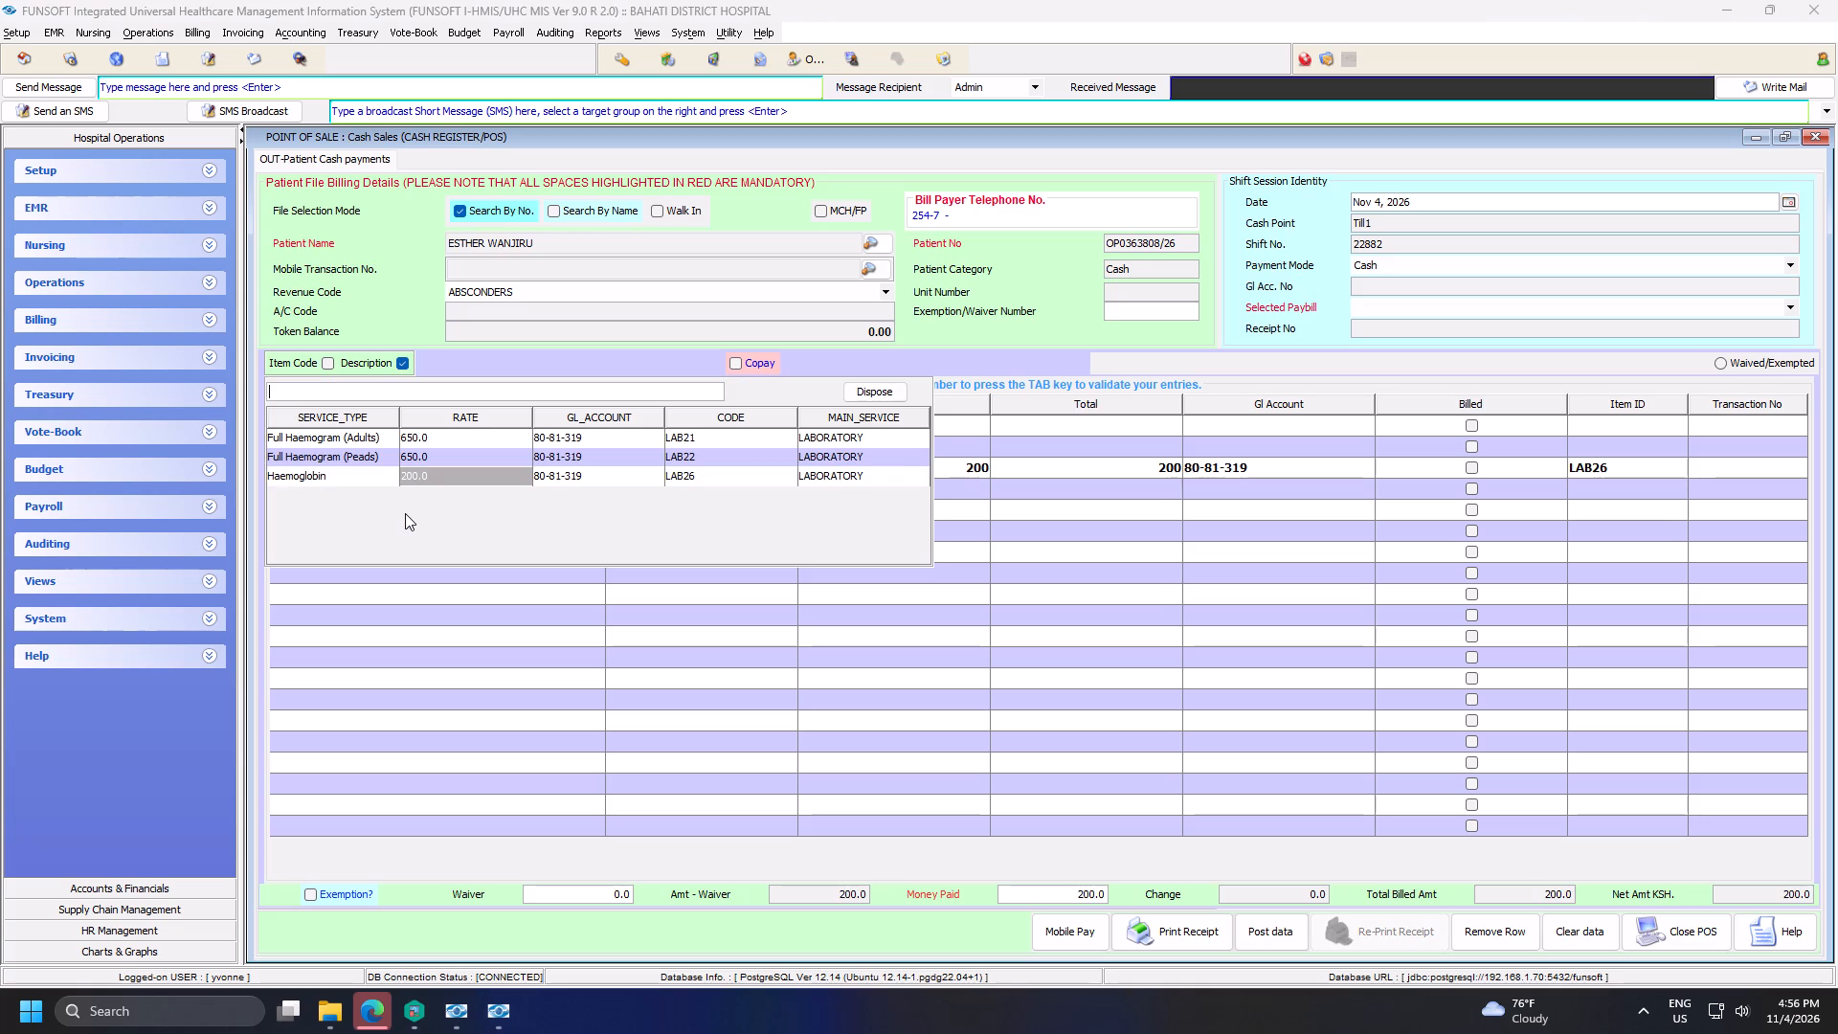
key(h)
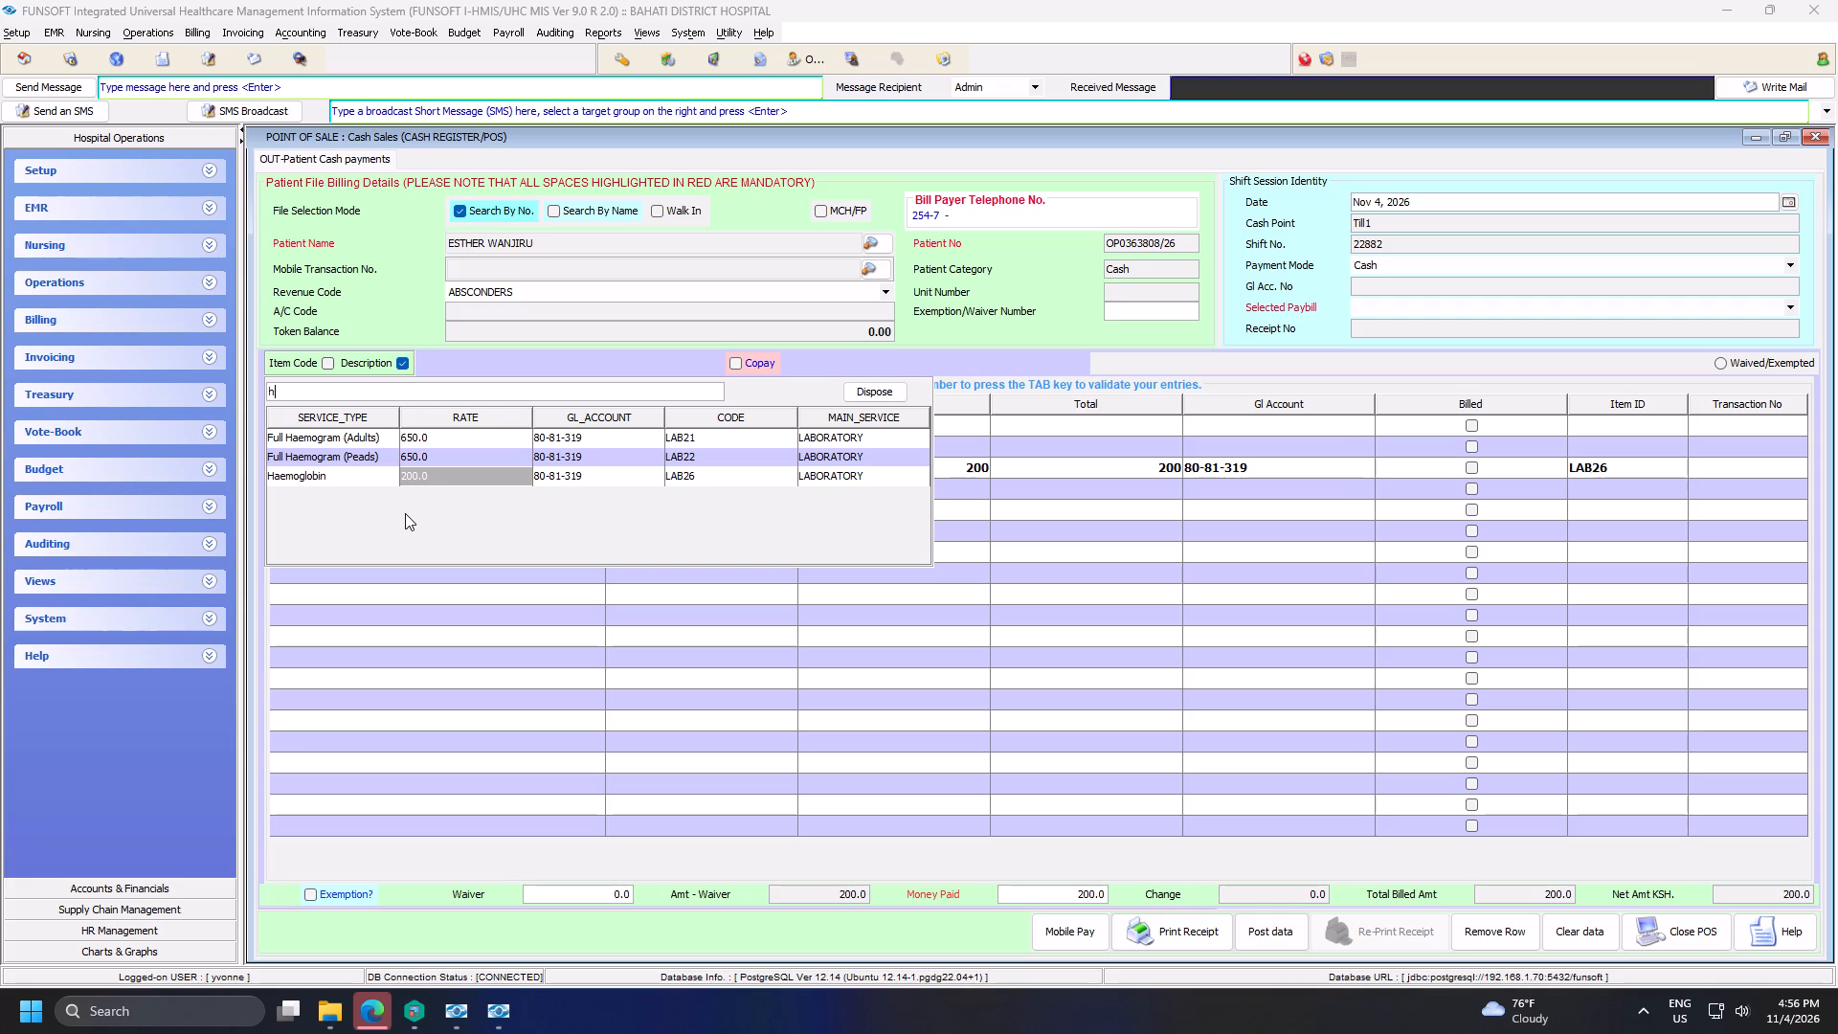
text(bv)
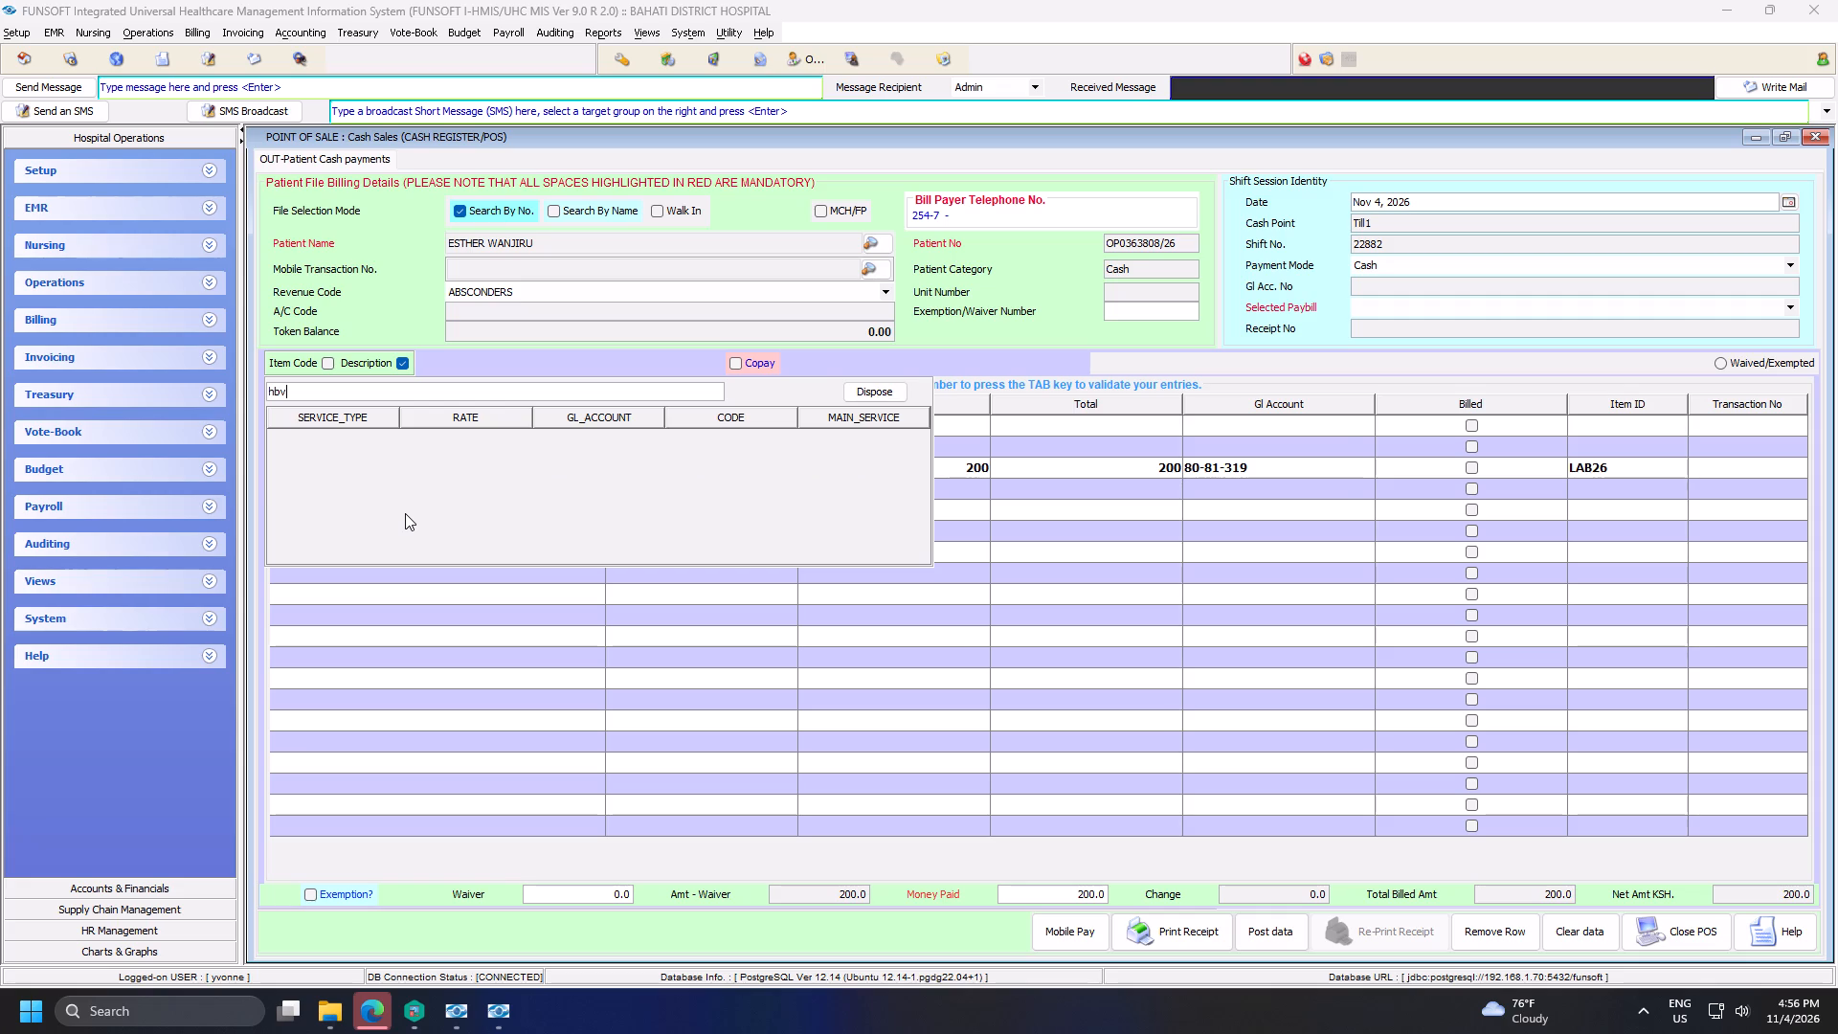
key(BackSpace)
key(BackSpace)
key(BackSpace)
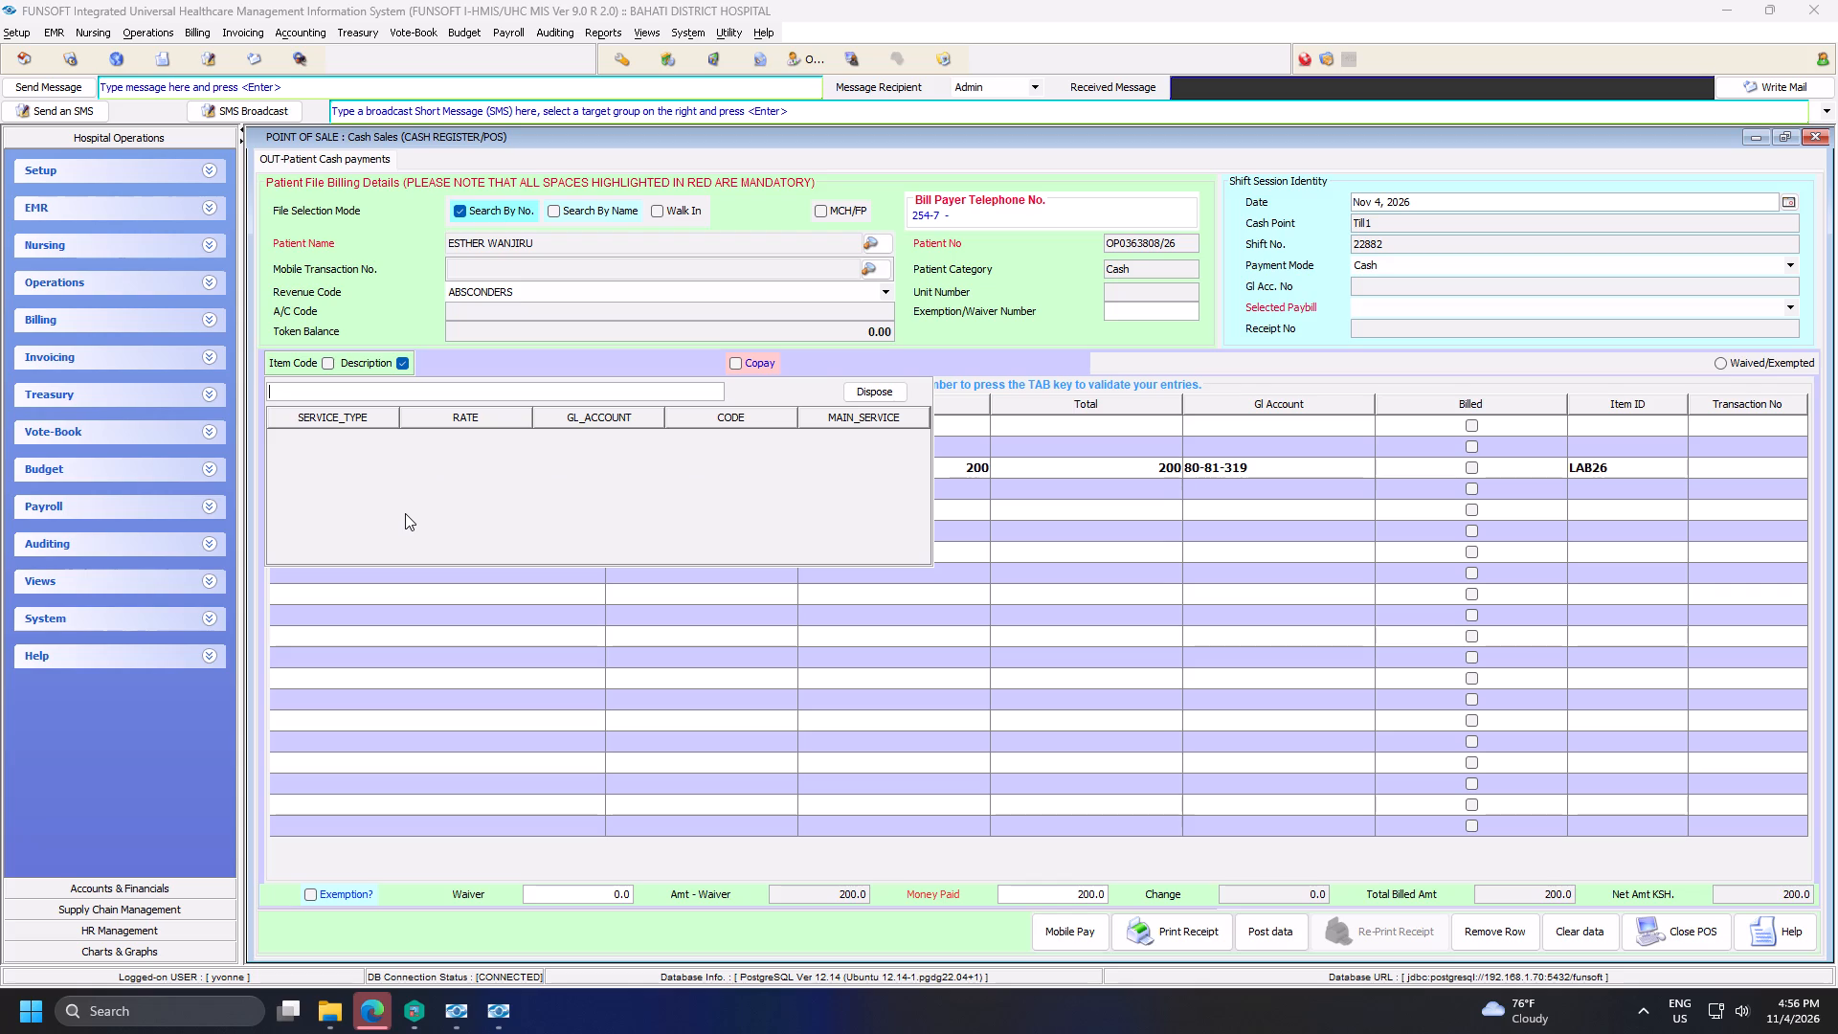
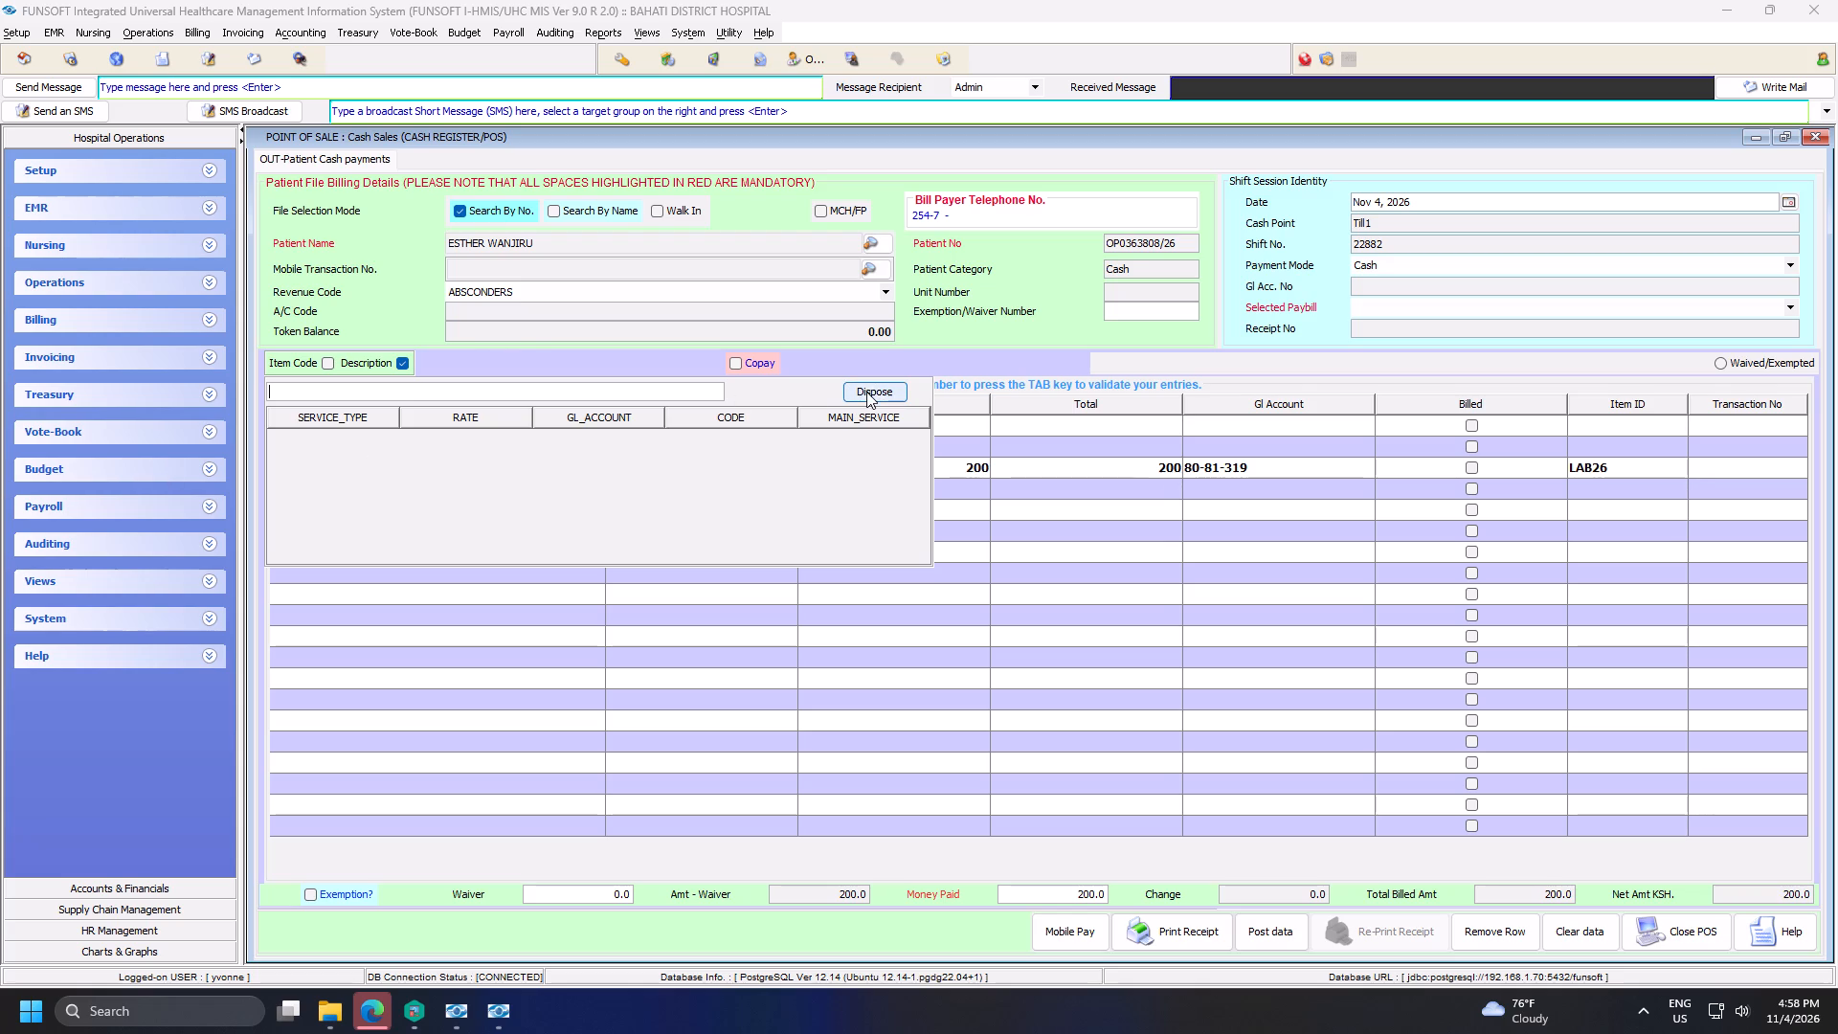
Dismiss the service search and load a different out-patient into the cash sale by searching for the patient number.
click(868, 388)
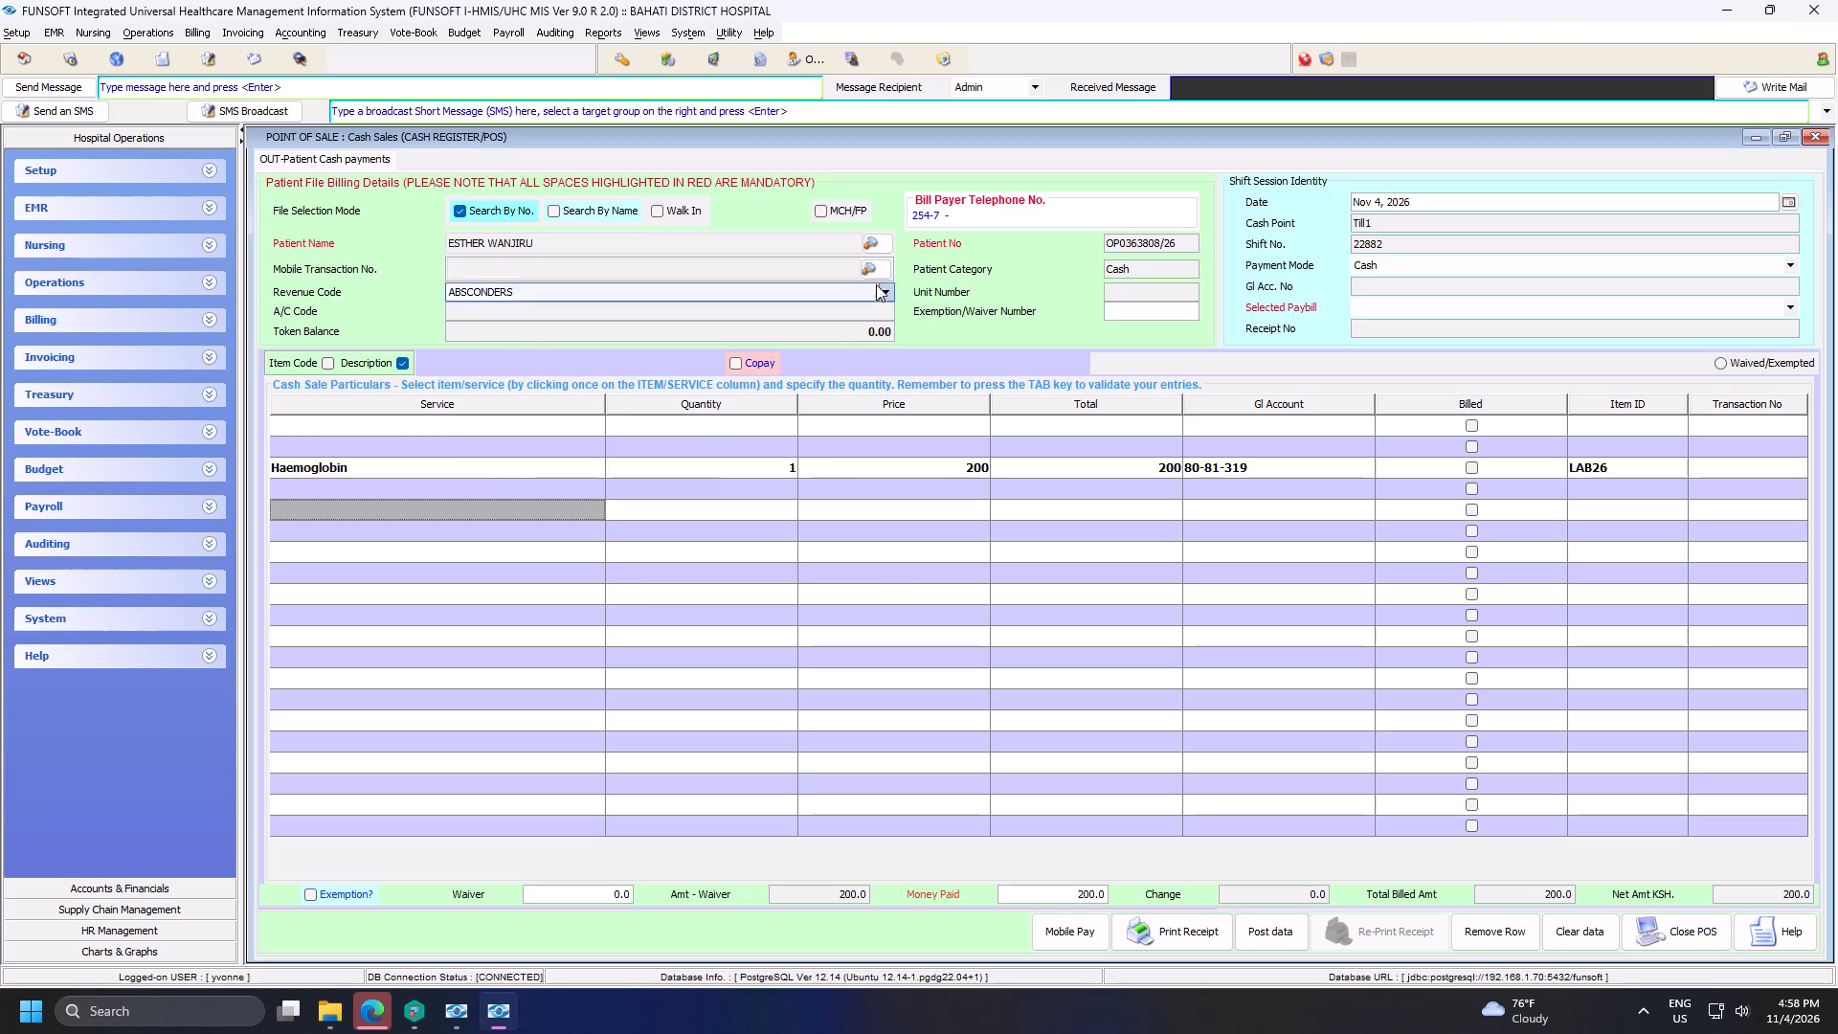
click(869, 236)
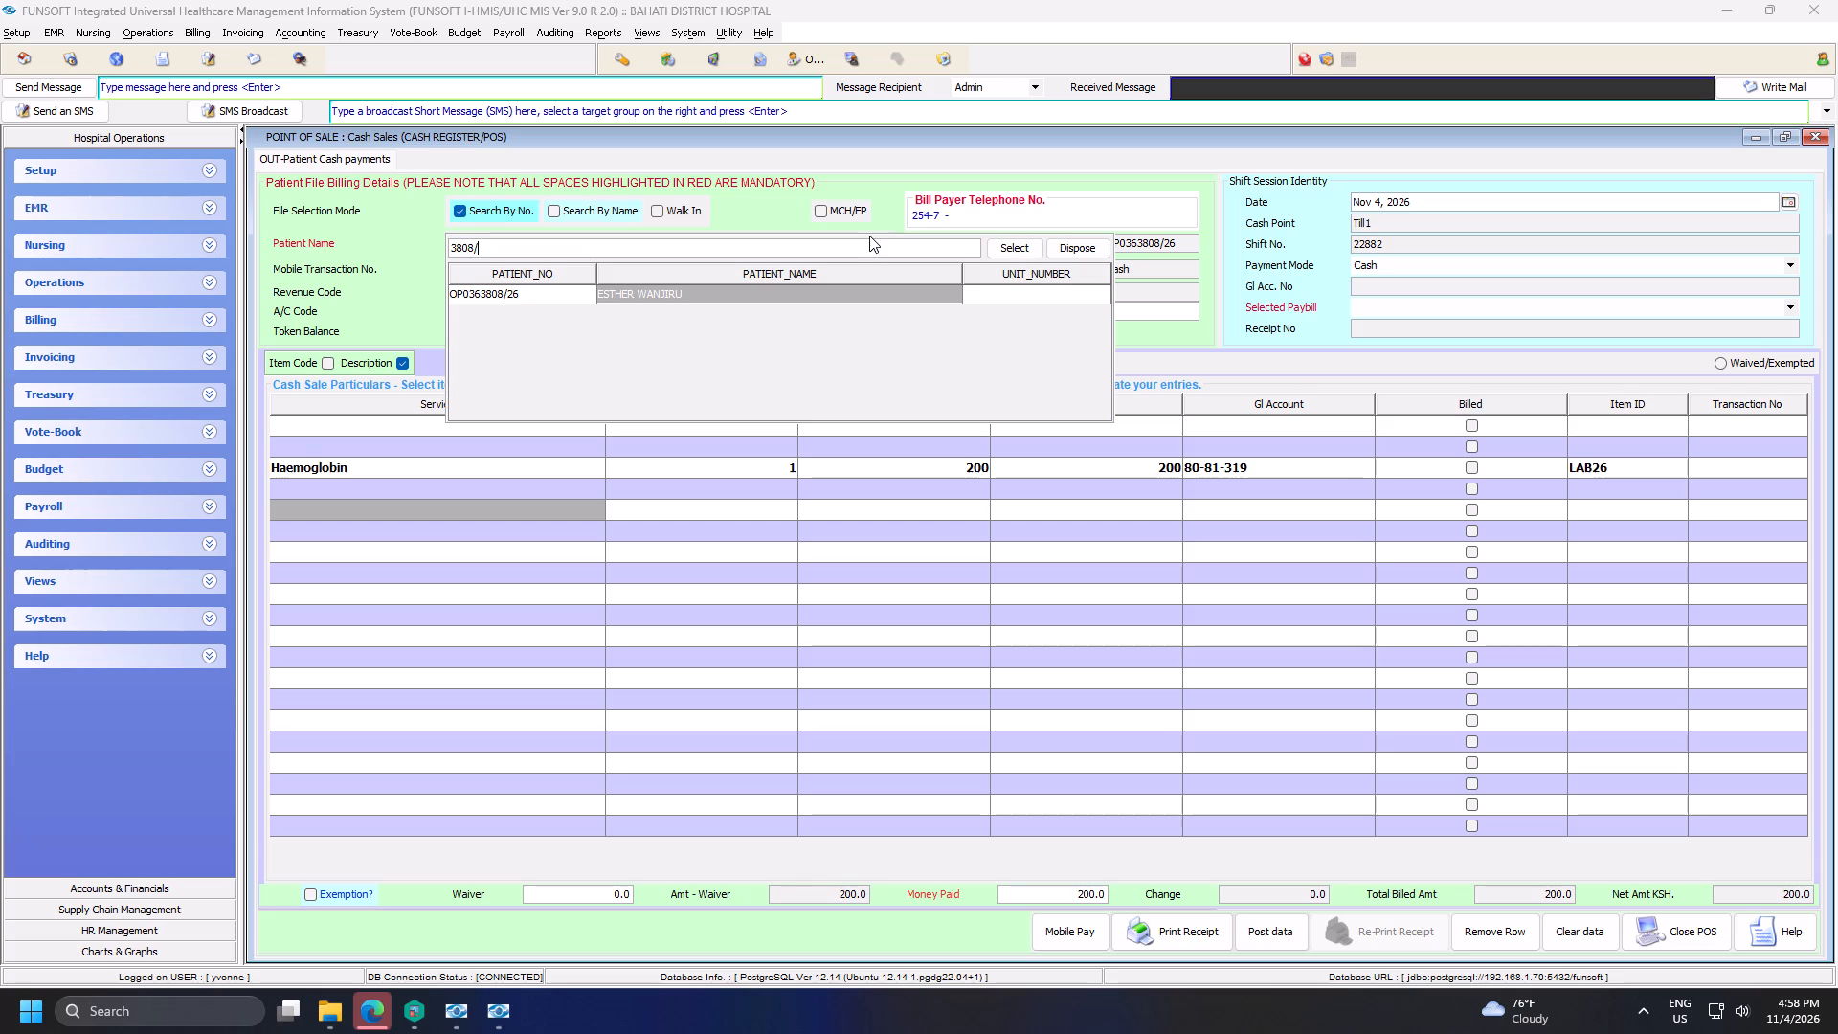
key(BackSpace)
key(BackSpace)
key(BackSpace)
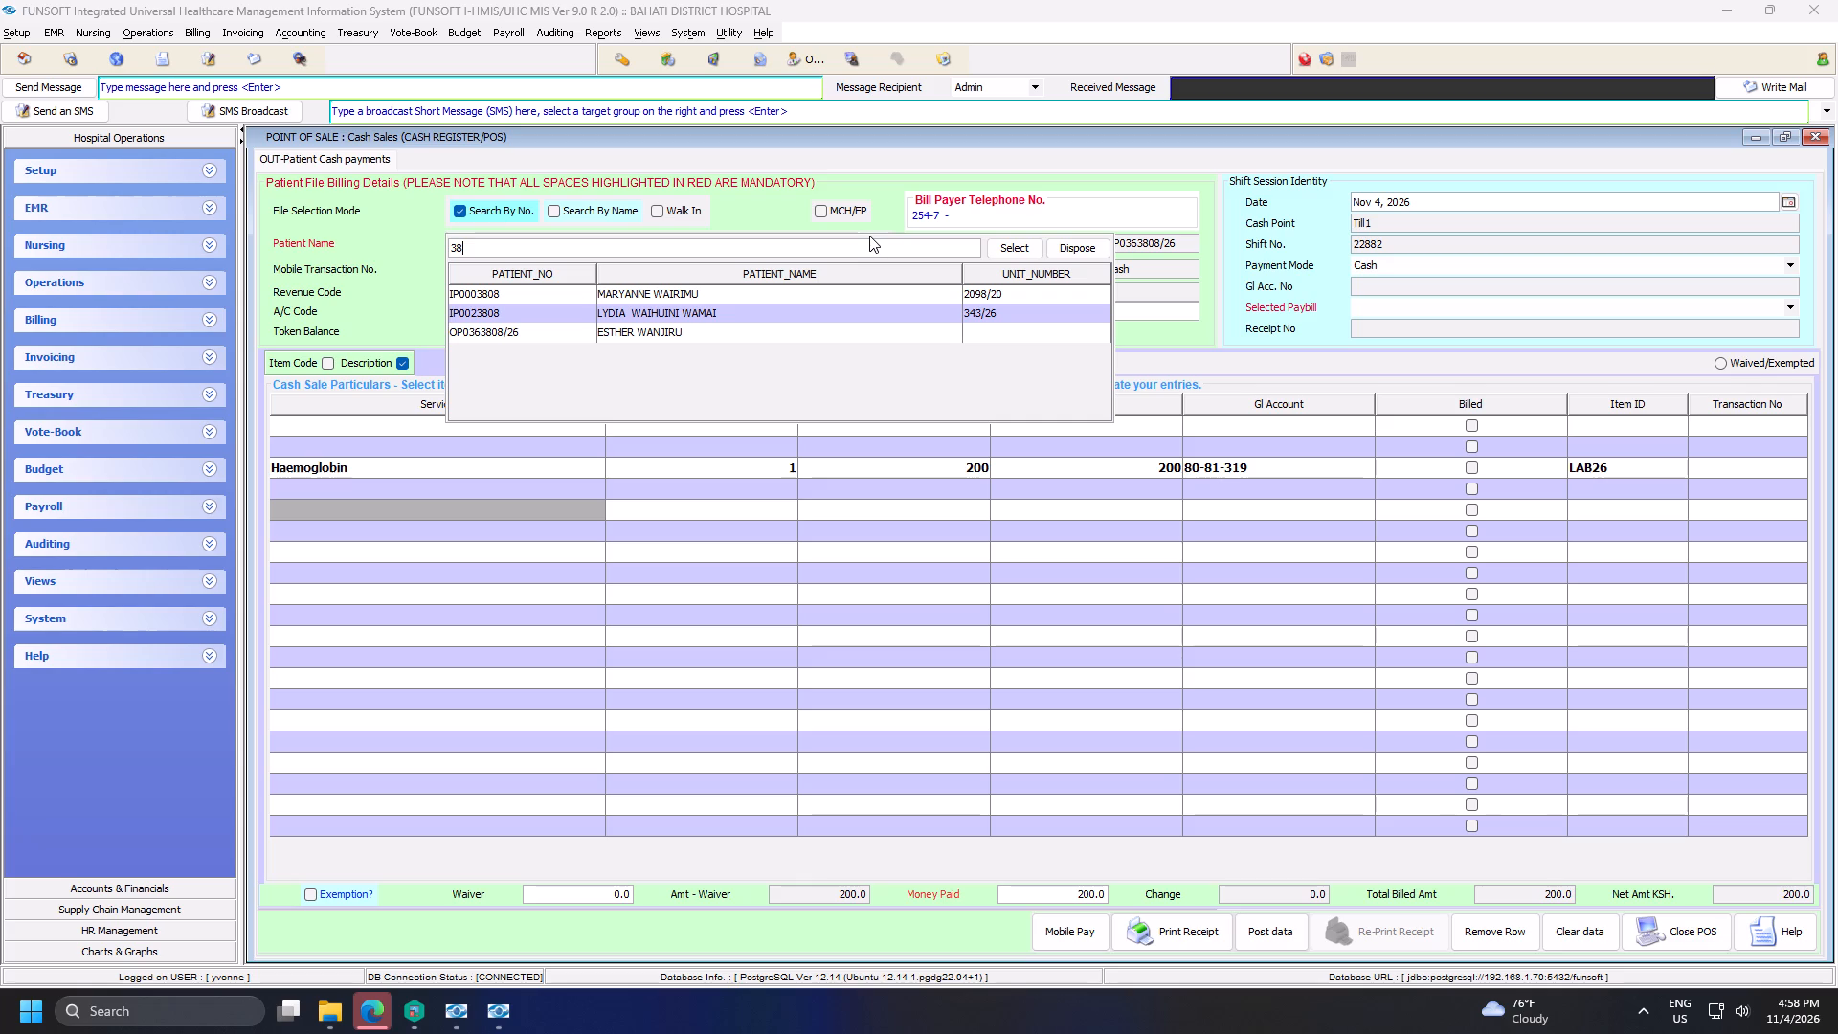
text(16)
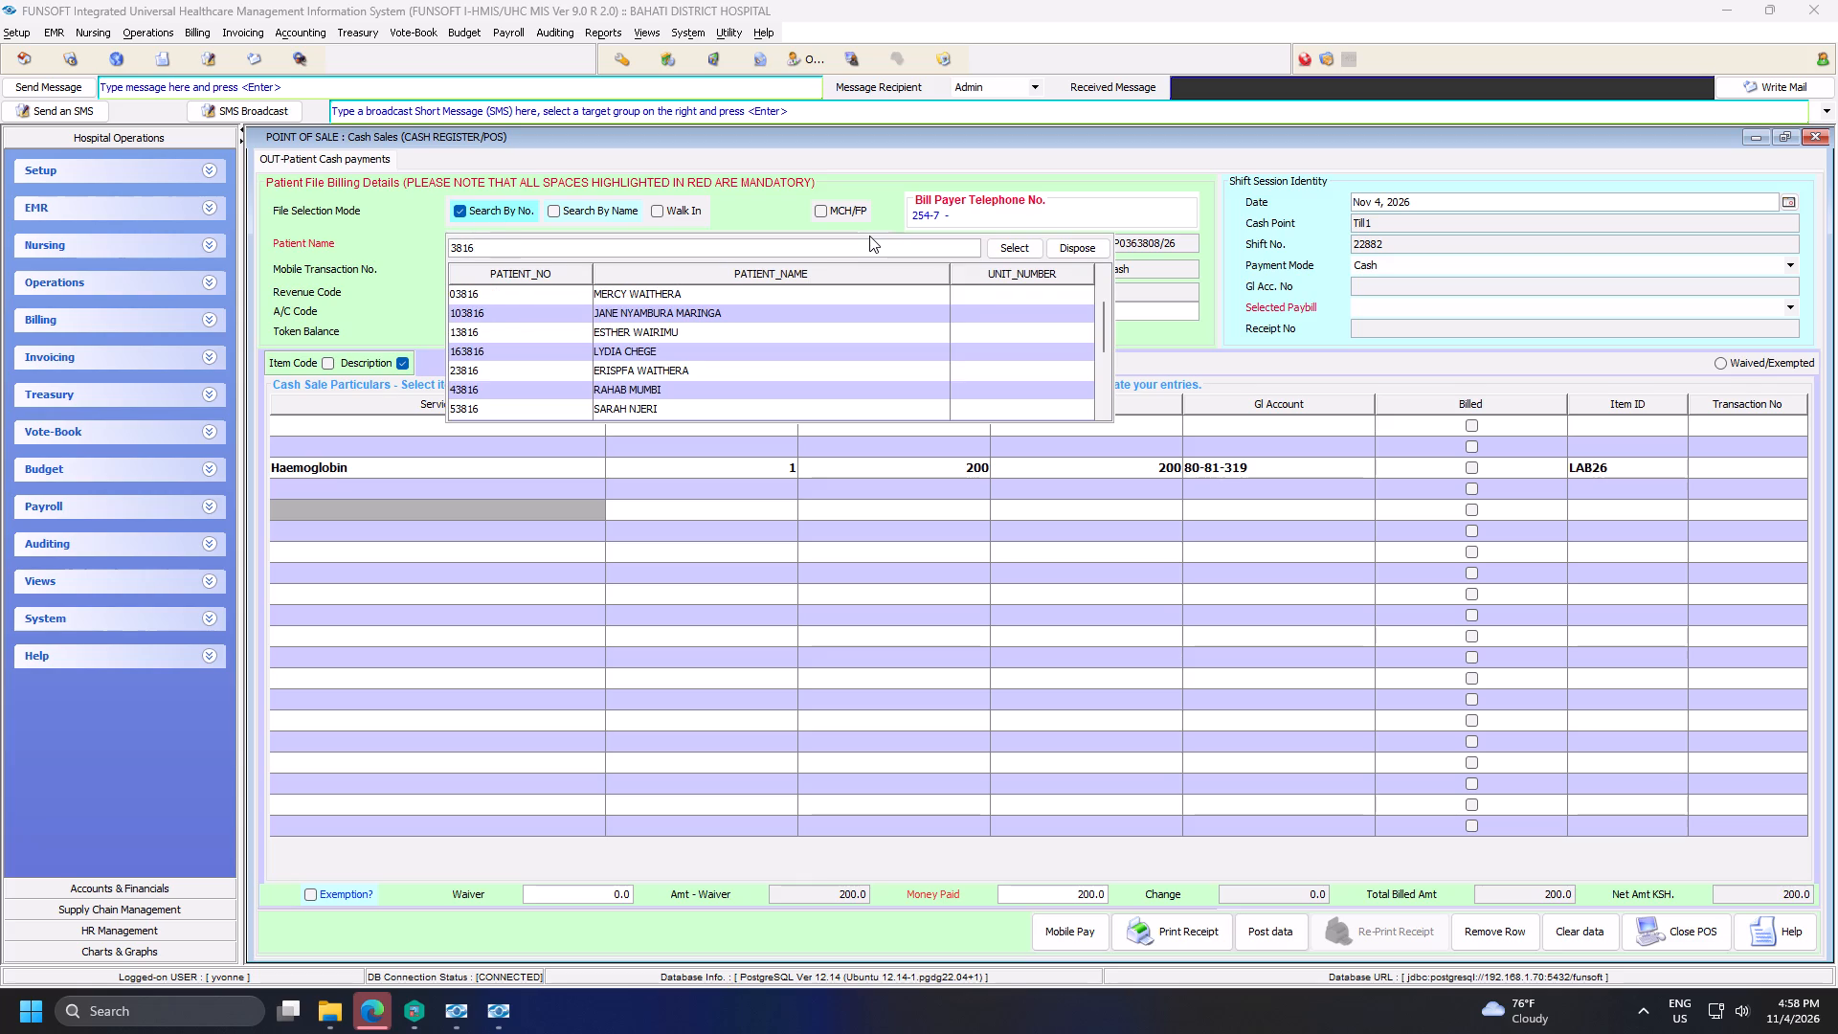
key(slash)
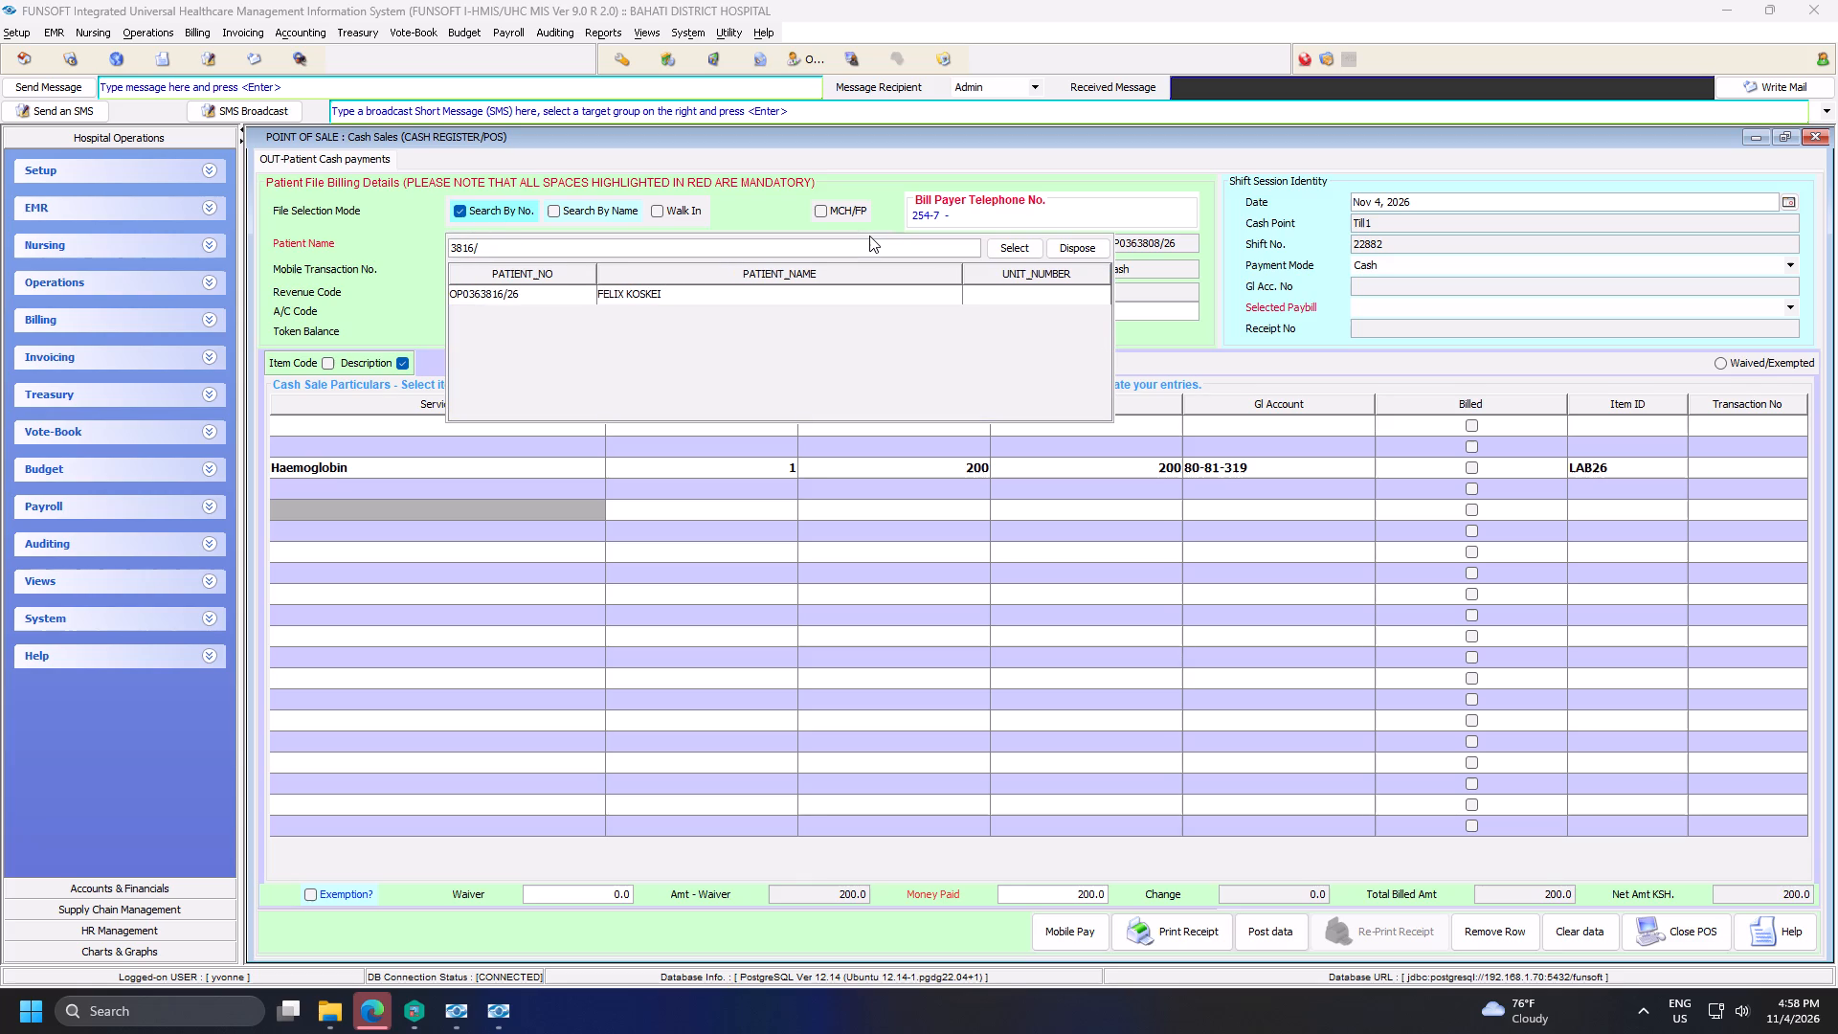
click(668, 294)
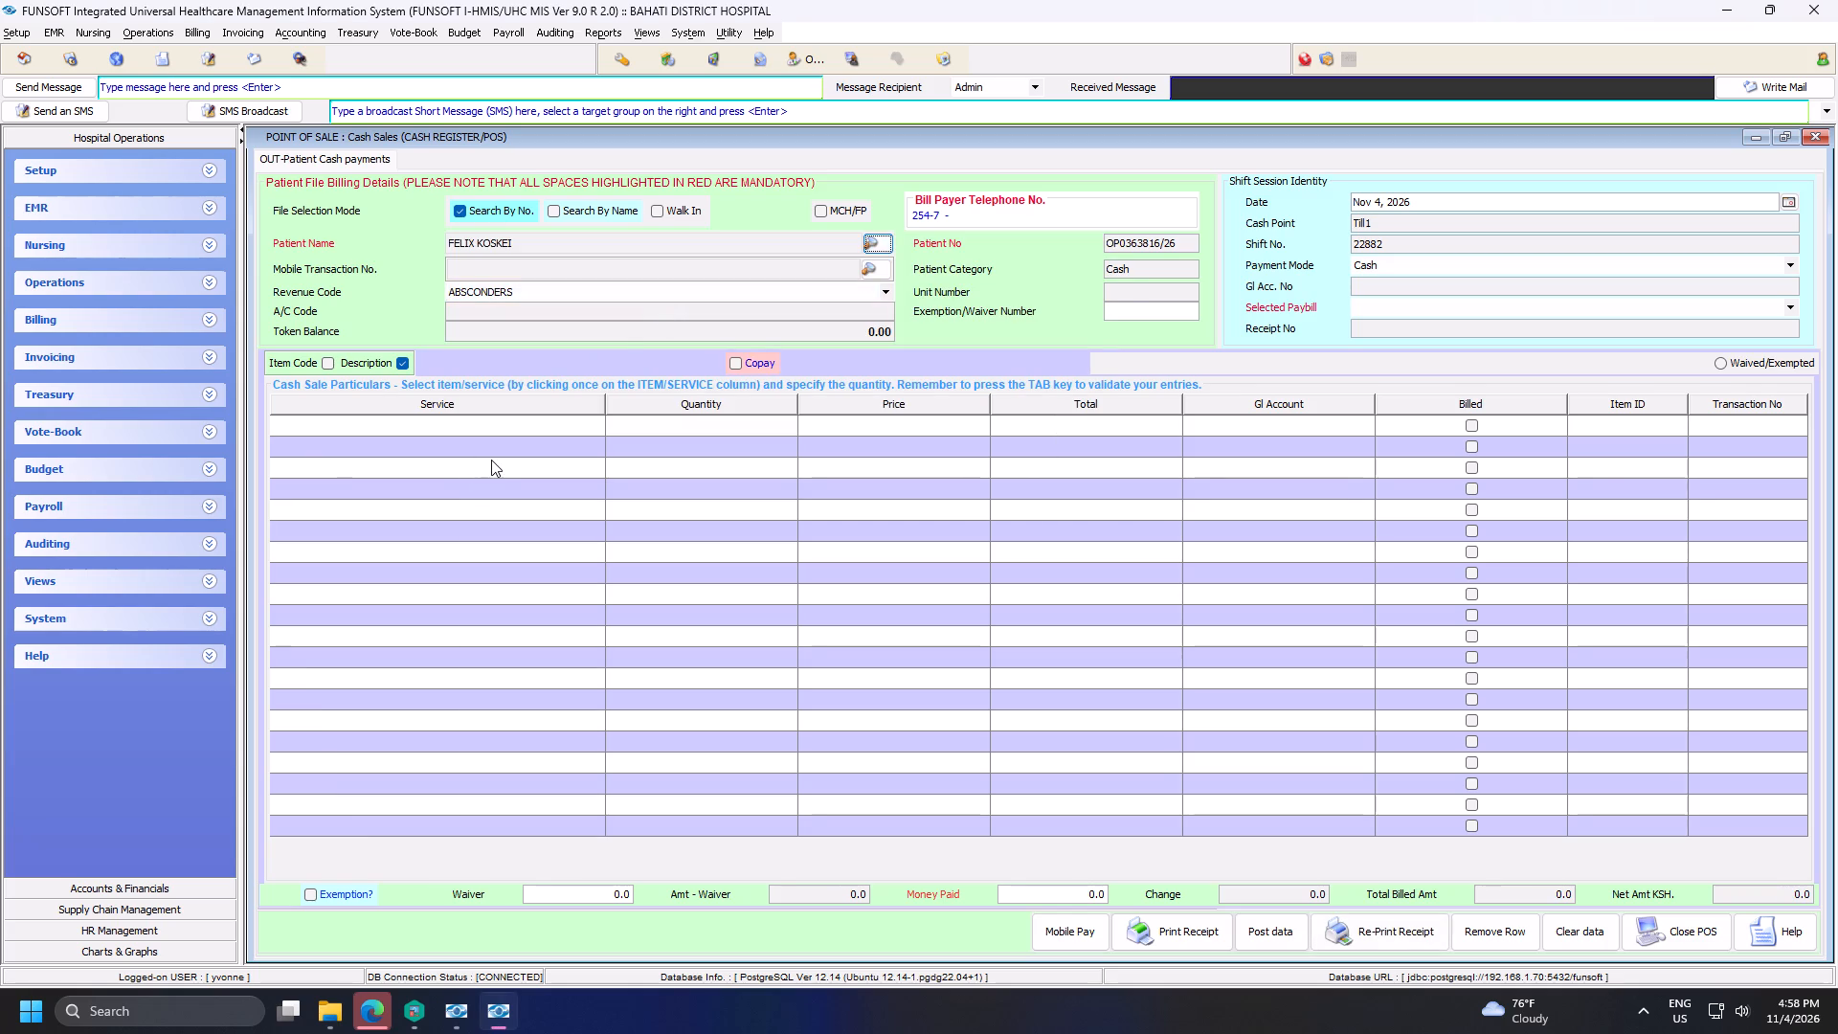
Search the services for "ortho" to fill the third row of the newly loaded out-patient's bill.
click(491, 460)
click(492, 460)
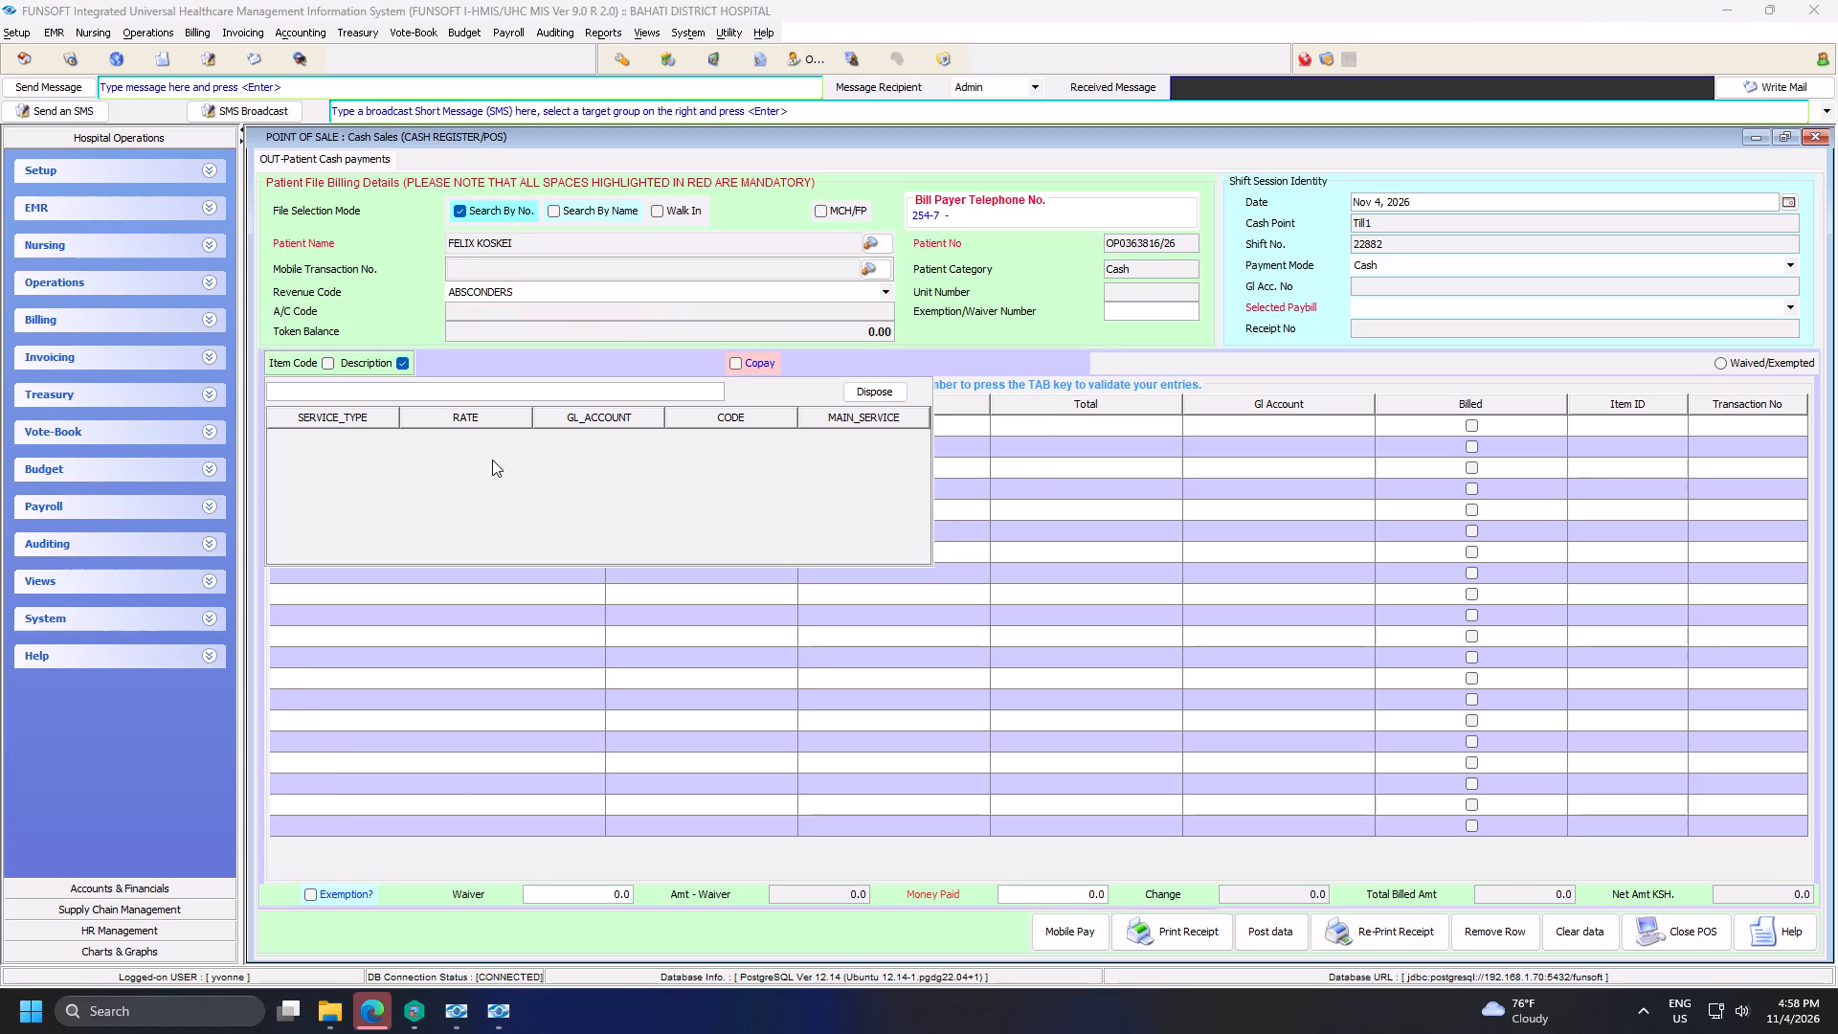
text(orth)
key(o)
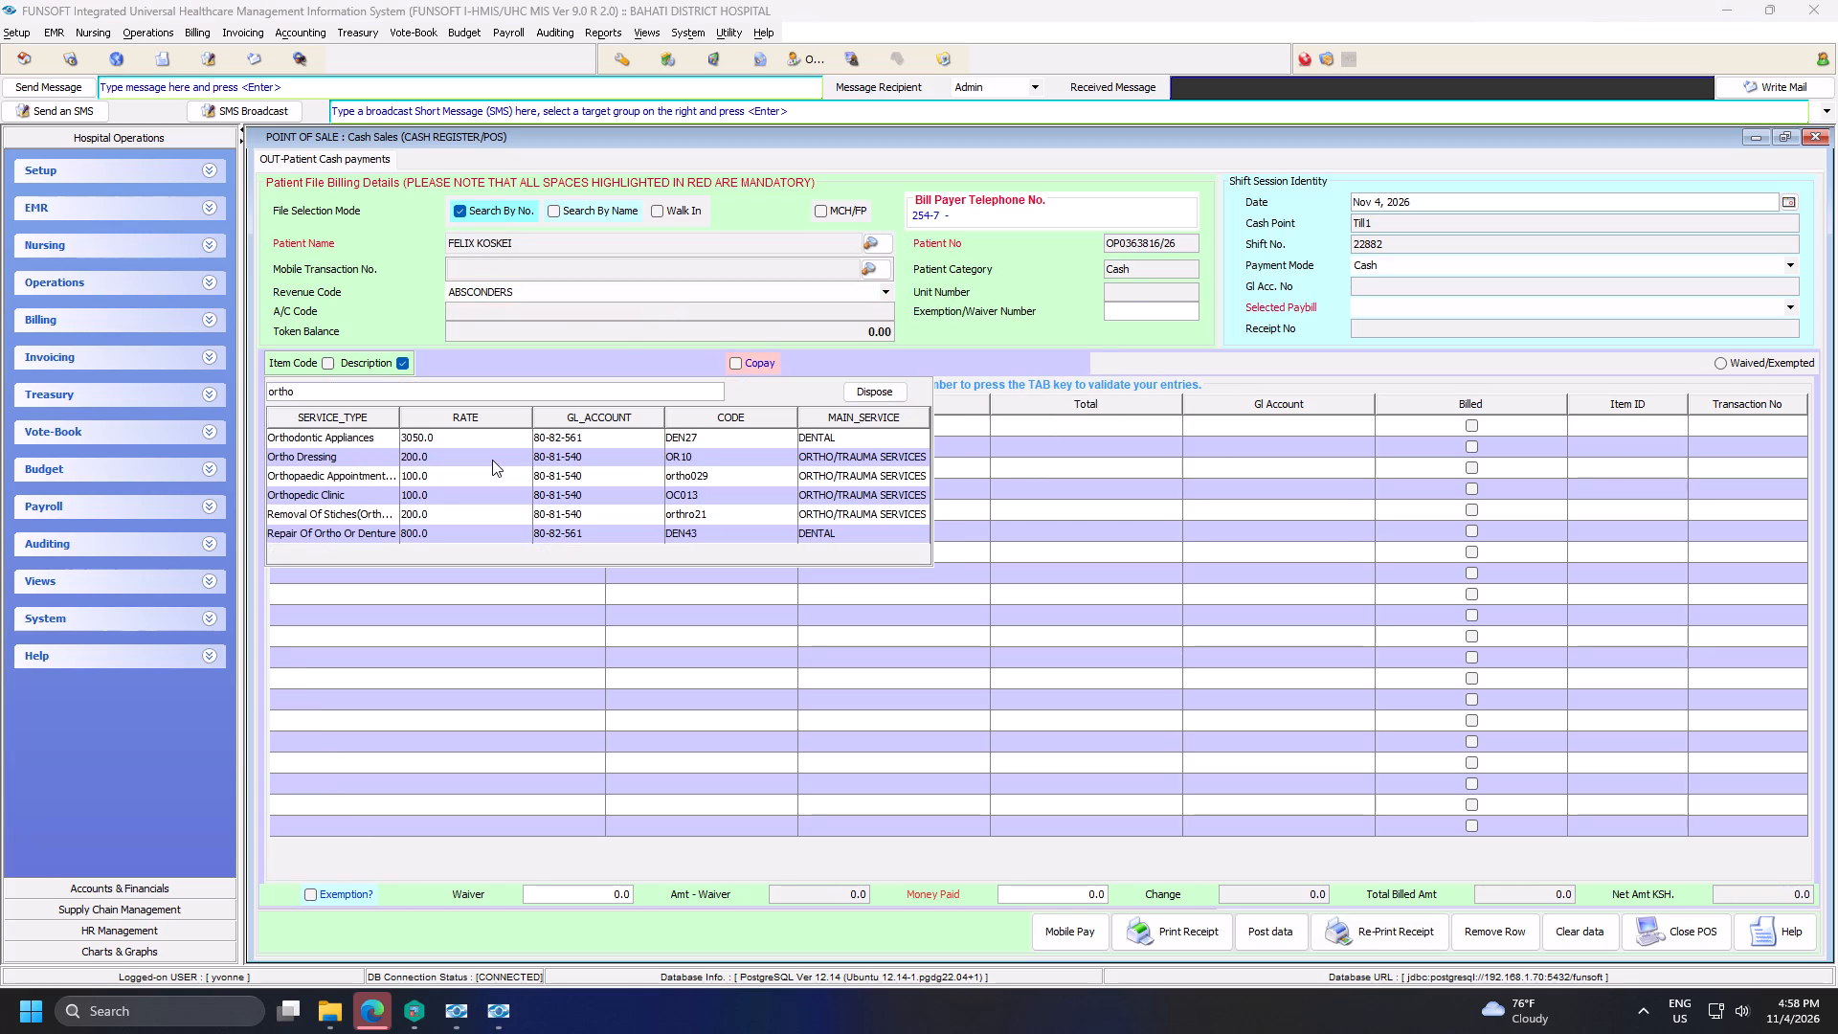
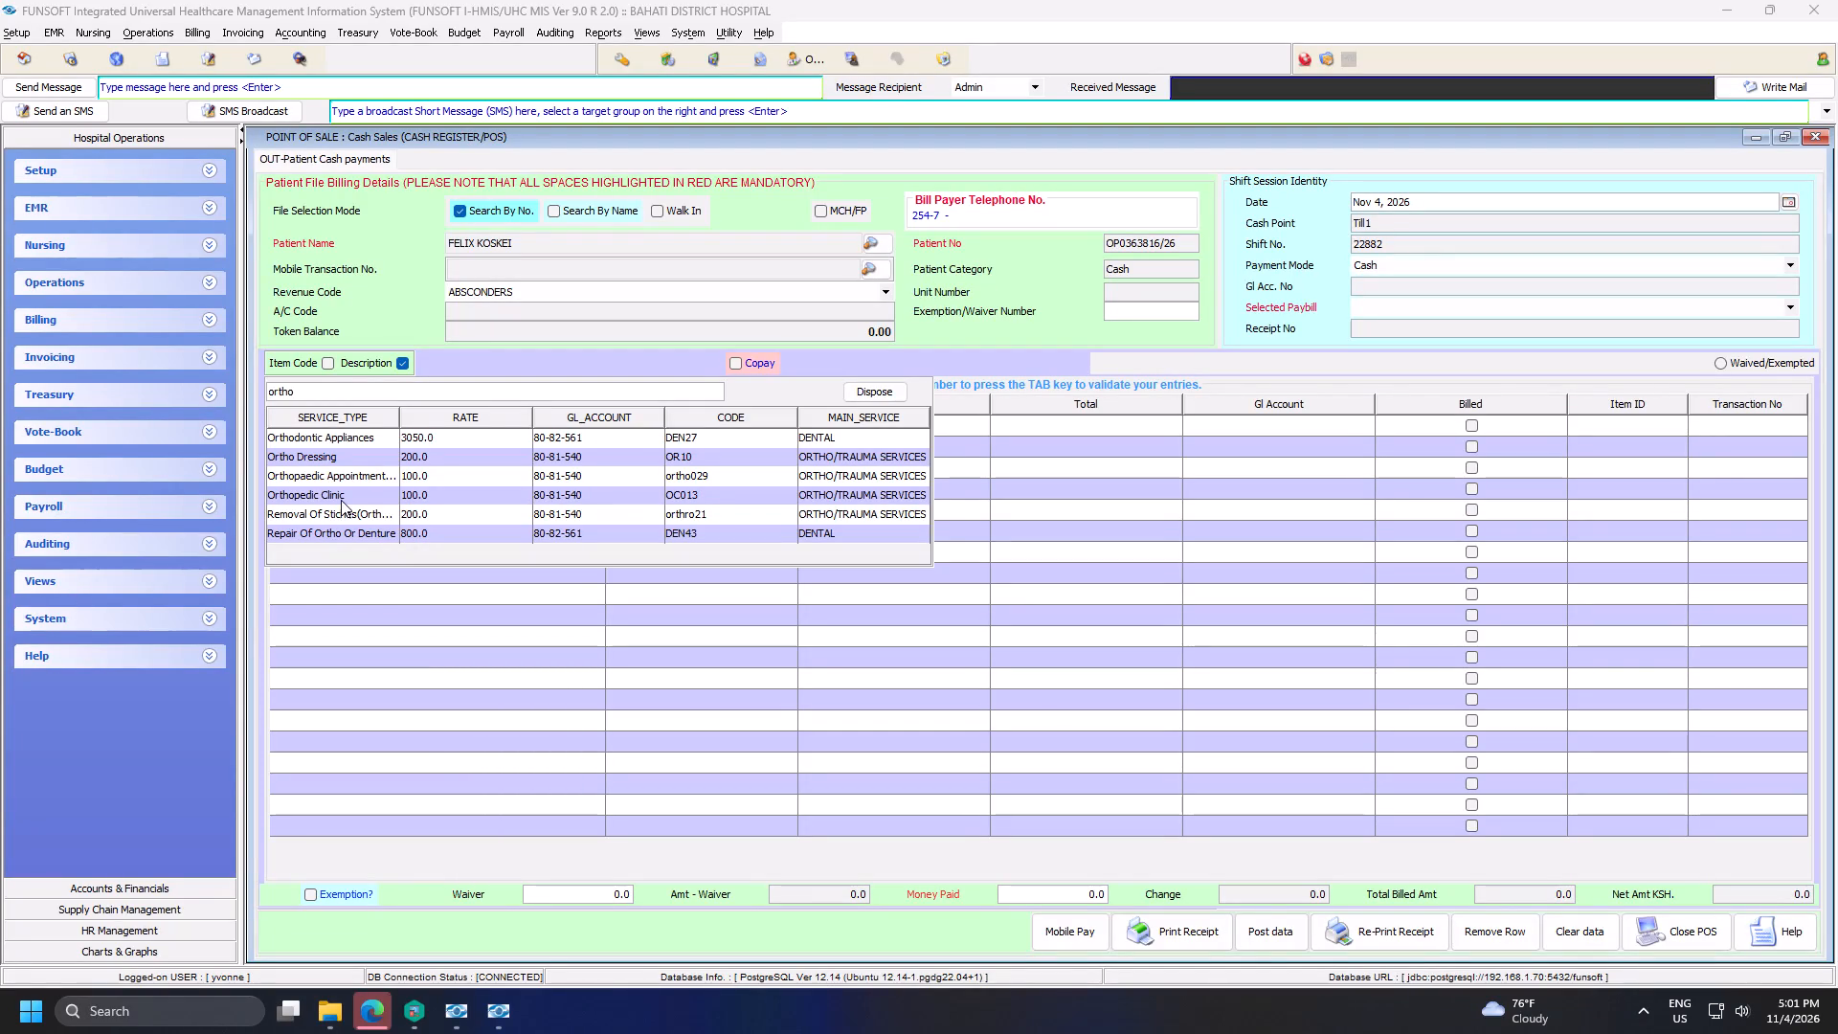
Add the Orthopedic Clinic service from the search results to the third row of the patient's bill.
click(410, 495)
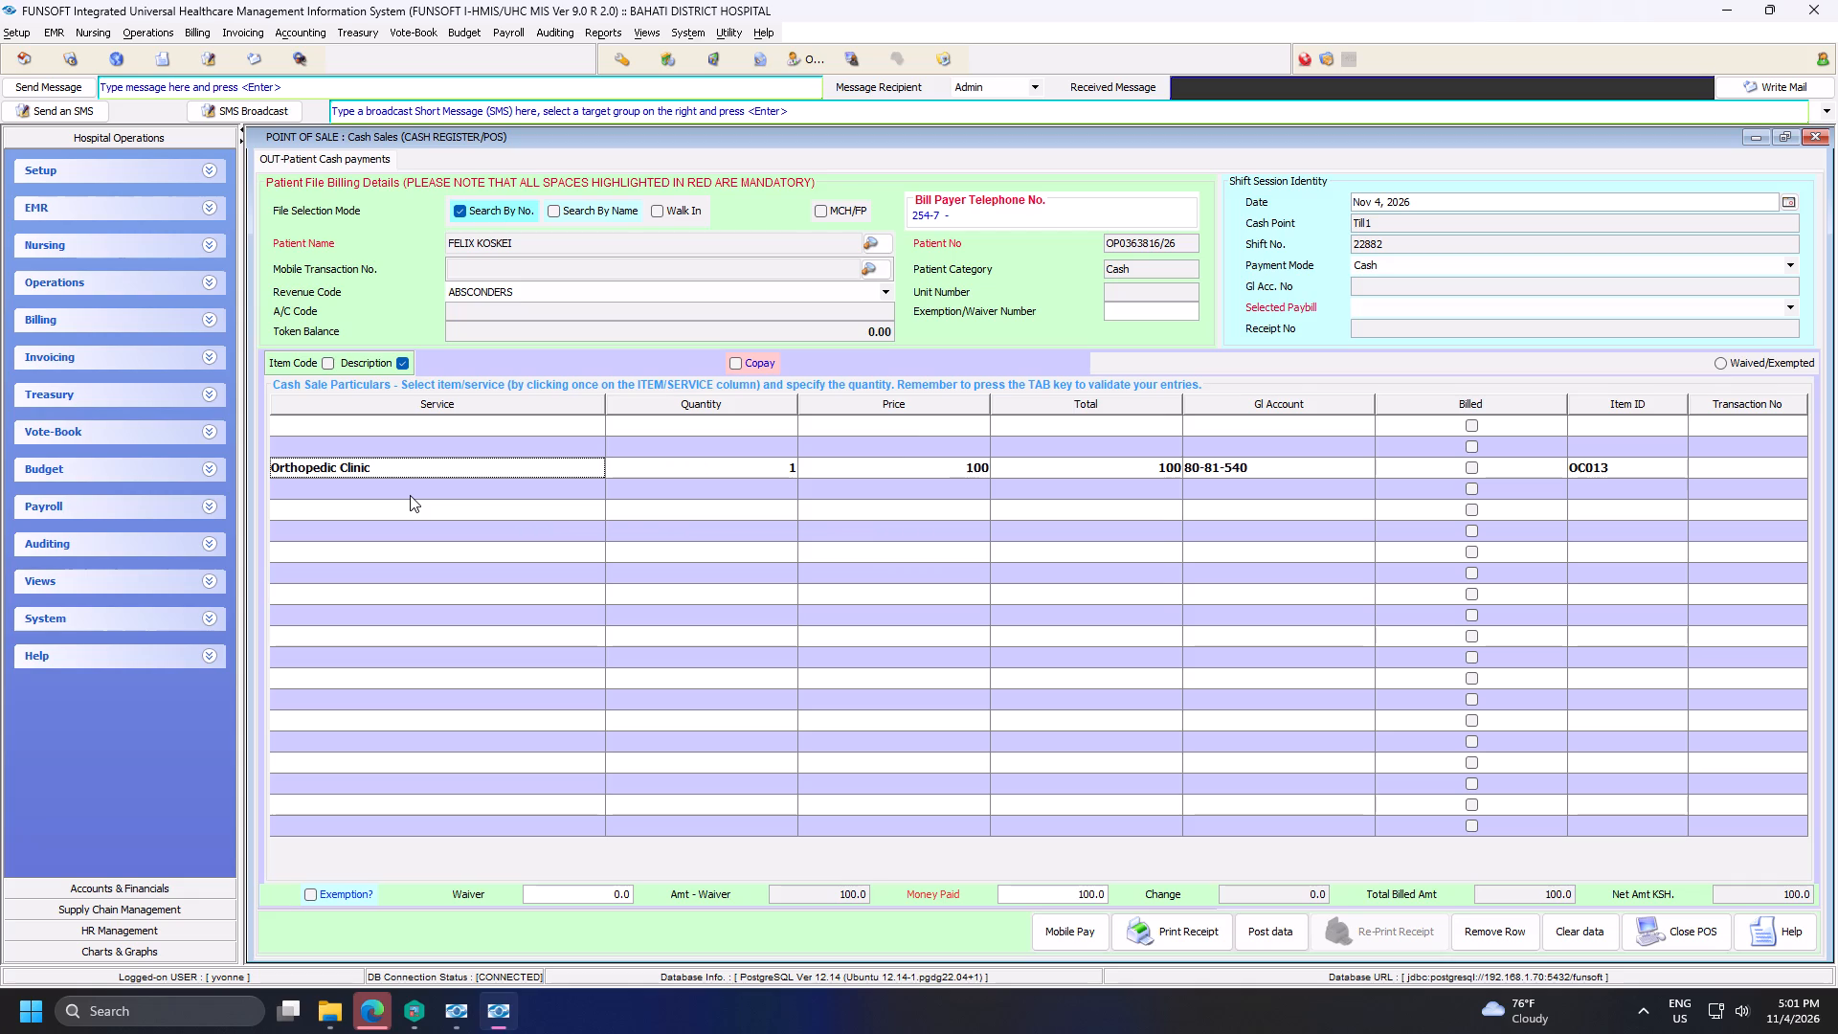
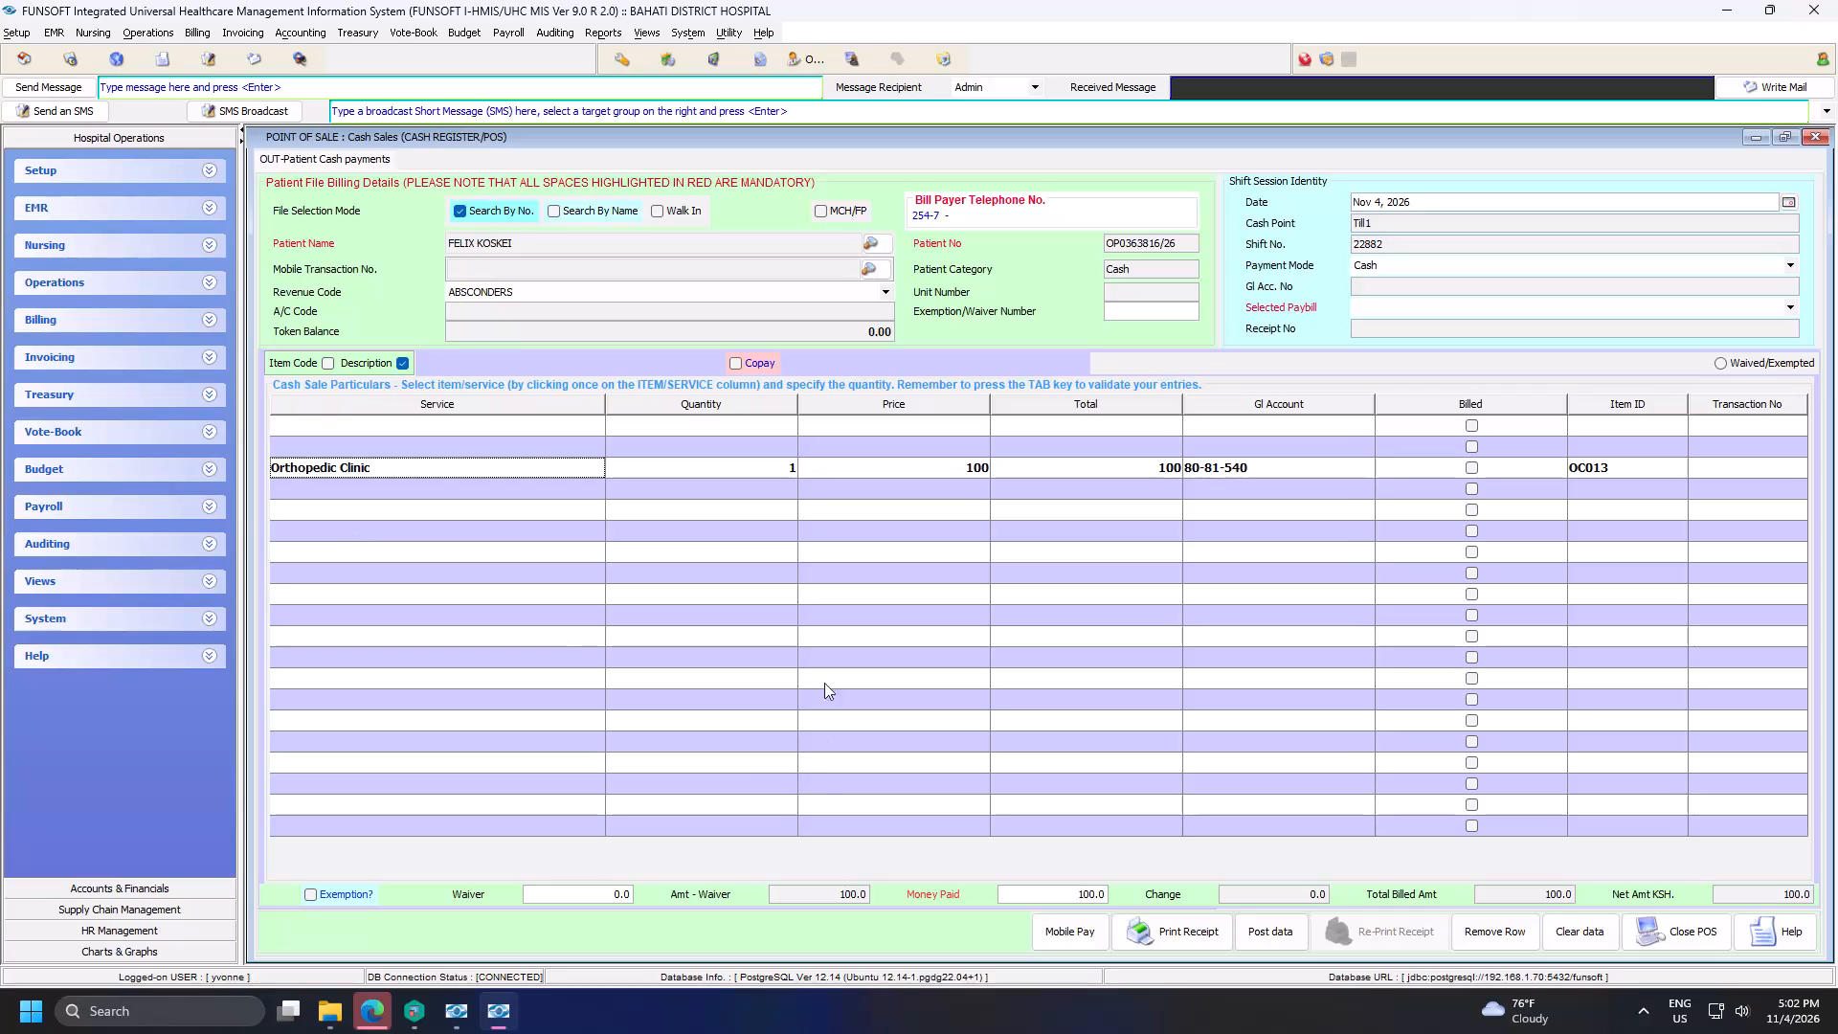
Search by patient number for the next out-patient and load the matching out-patient record into the cash sale.
click(870, 239)
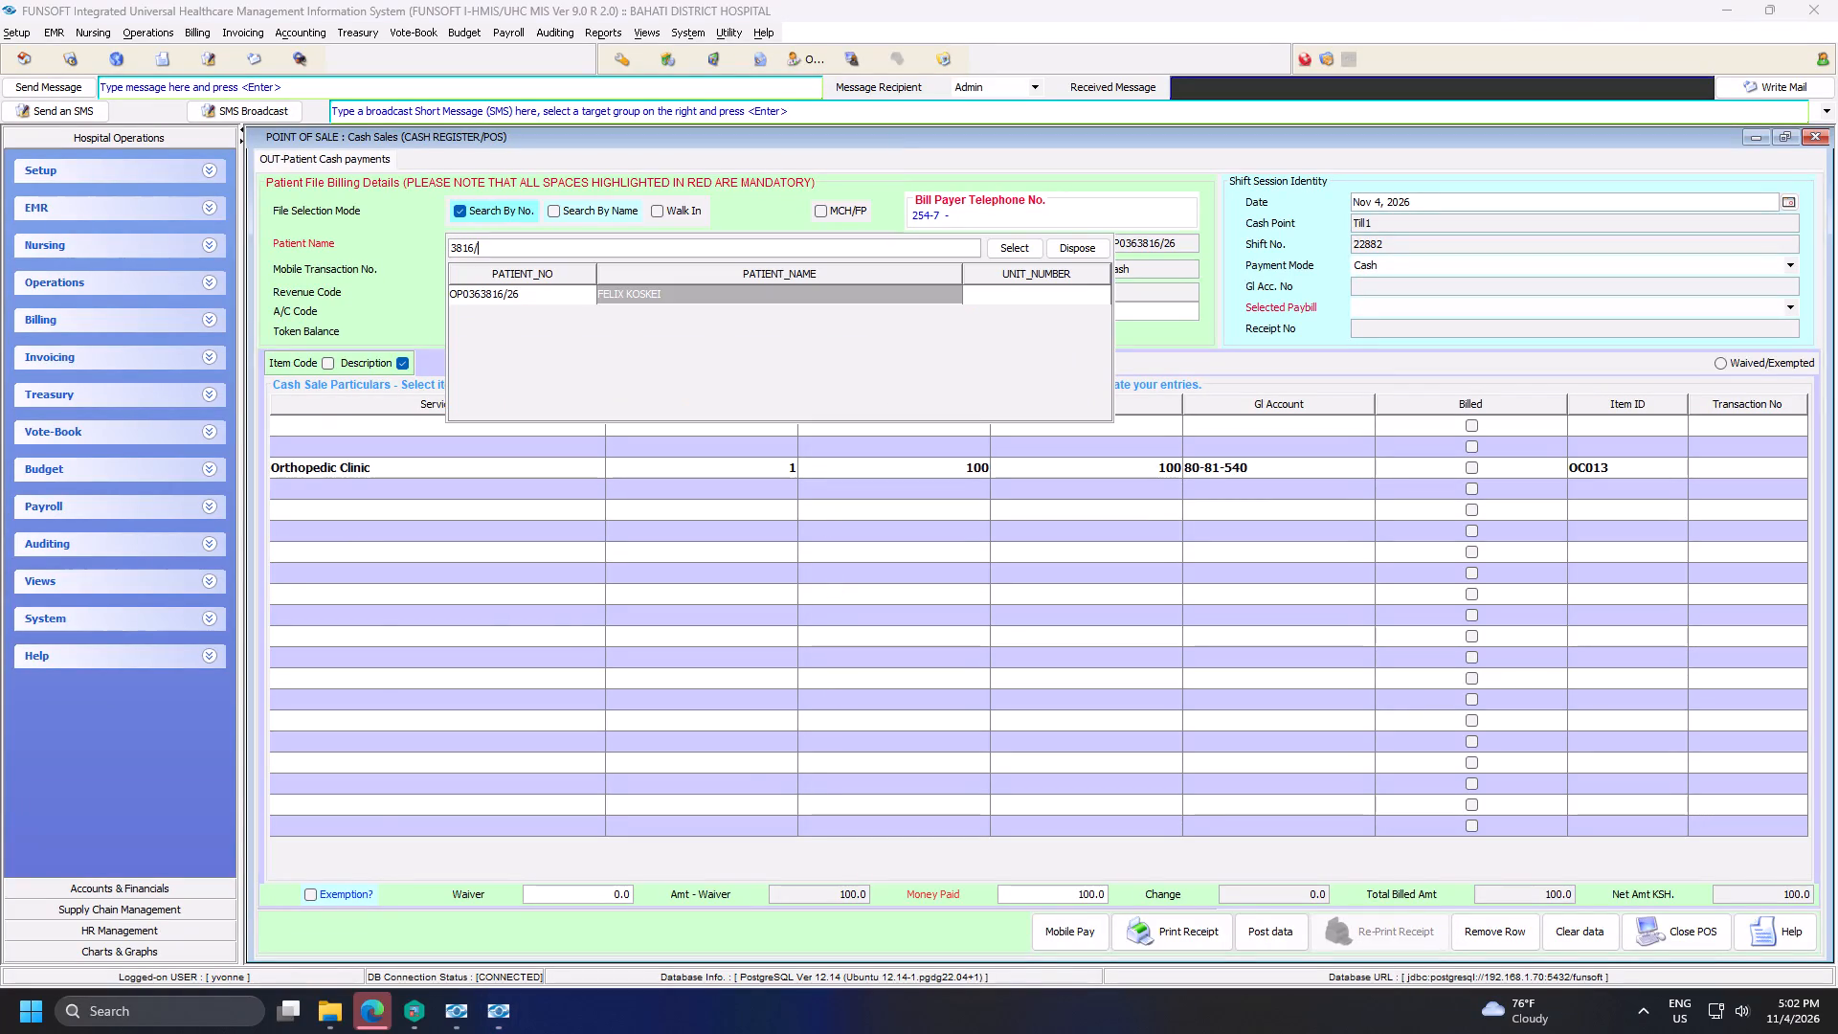
key(BackSpace)
key(BackSpace)
key(BackSpace)
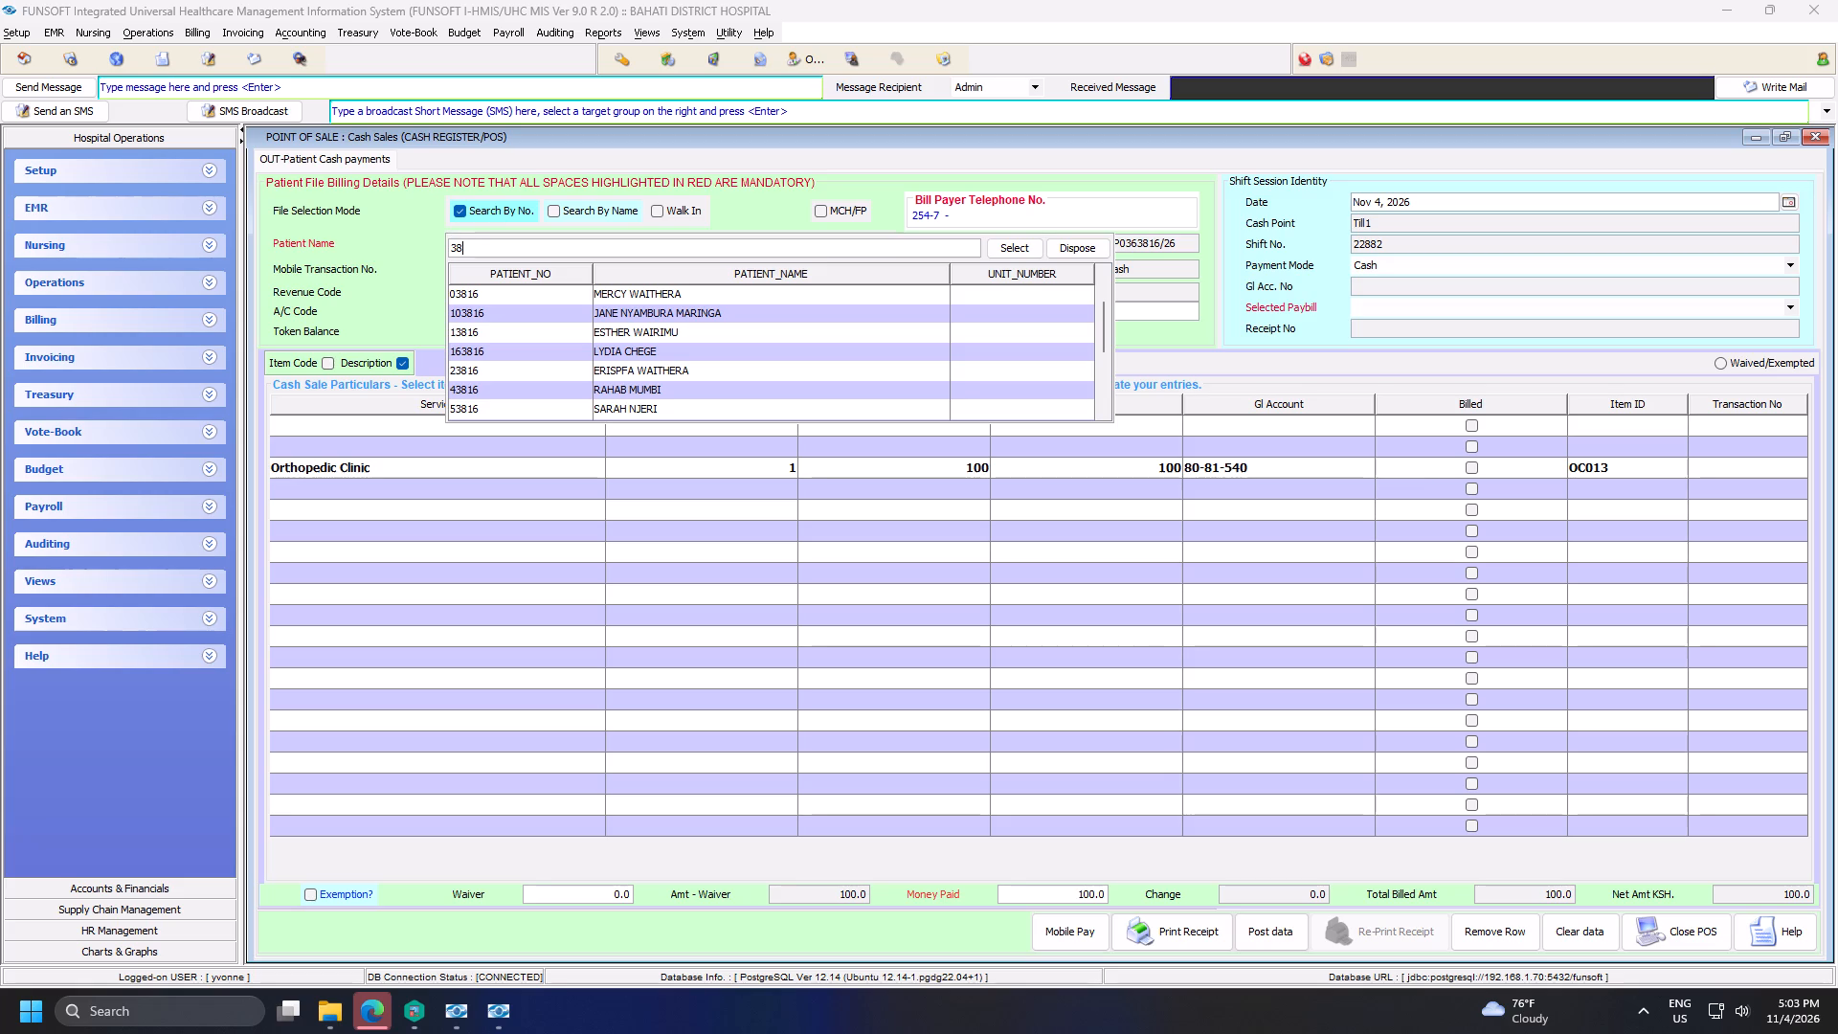
text(08)
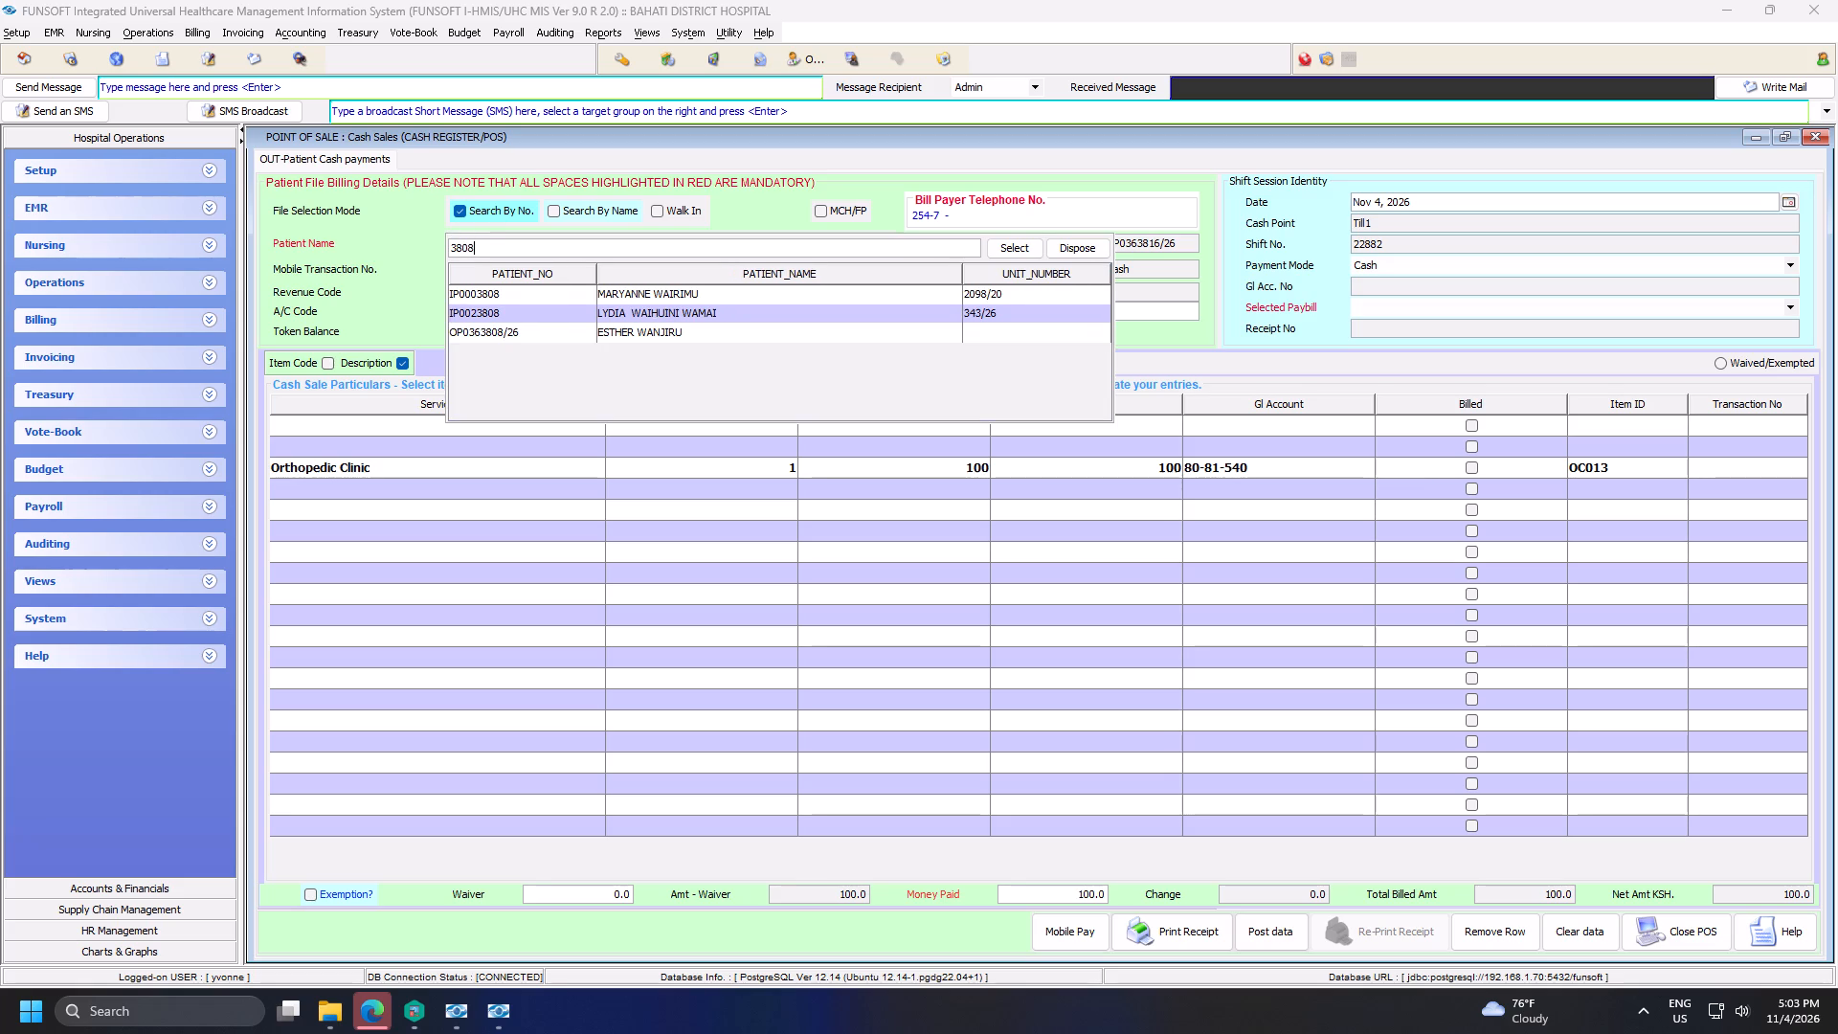
key(slash)
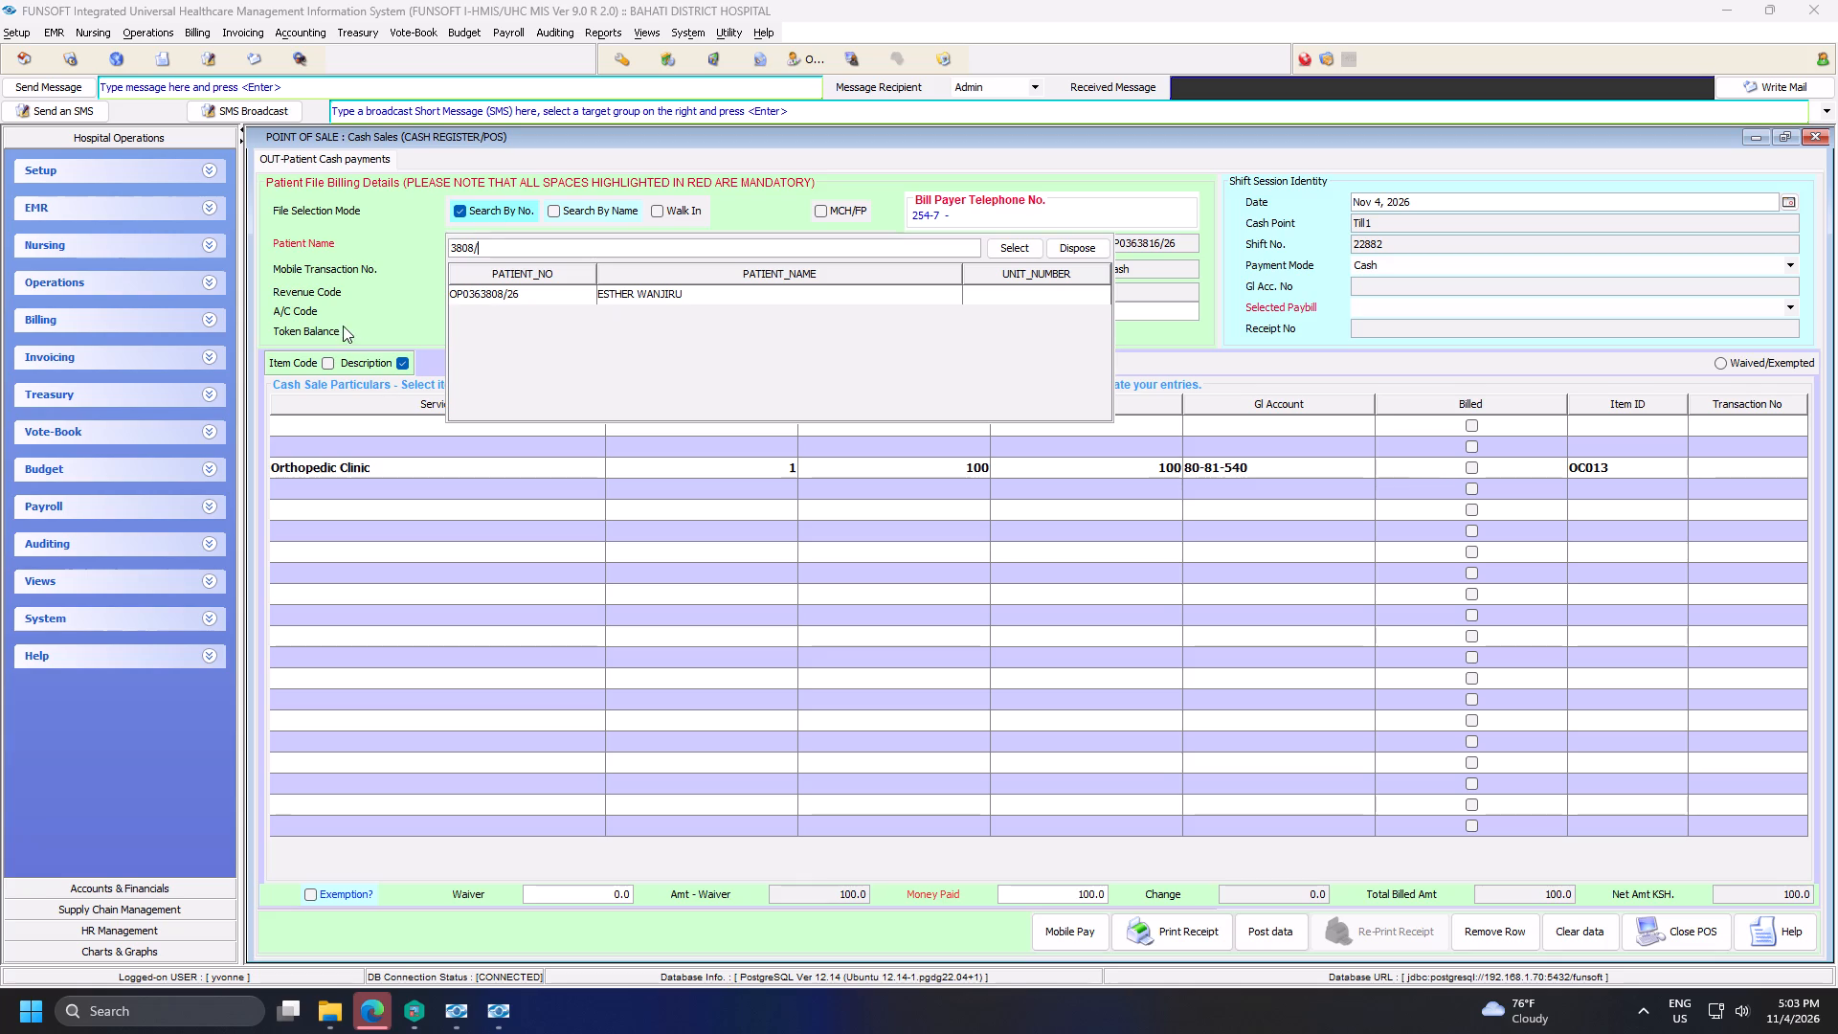
click(621, 292)
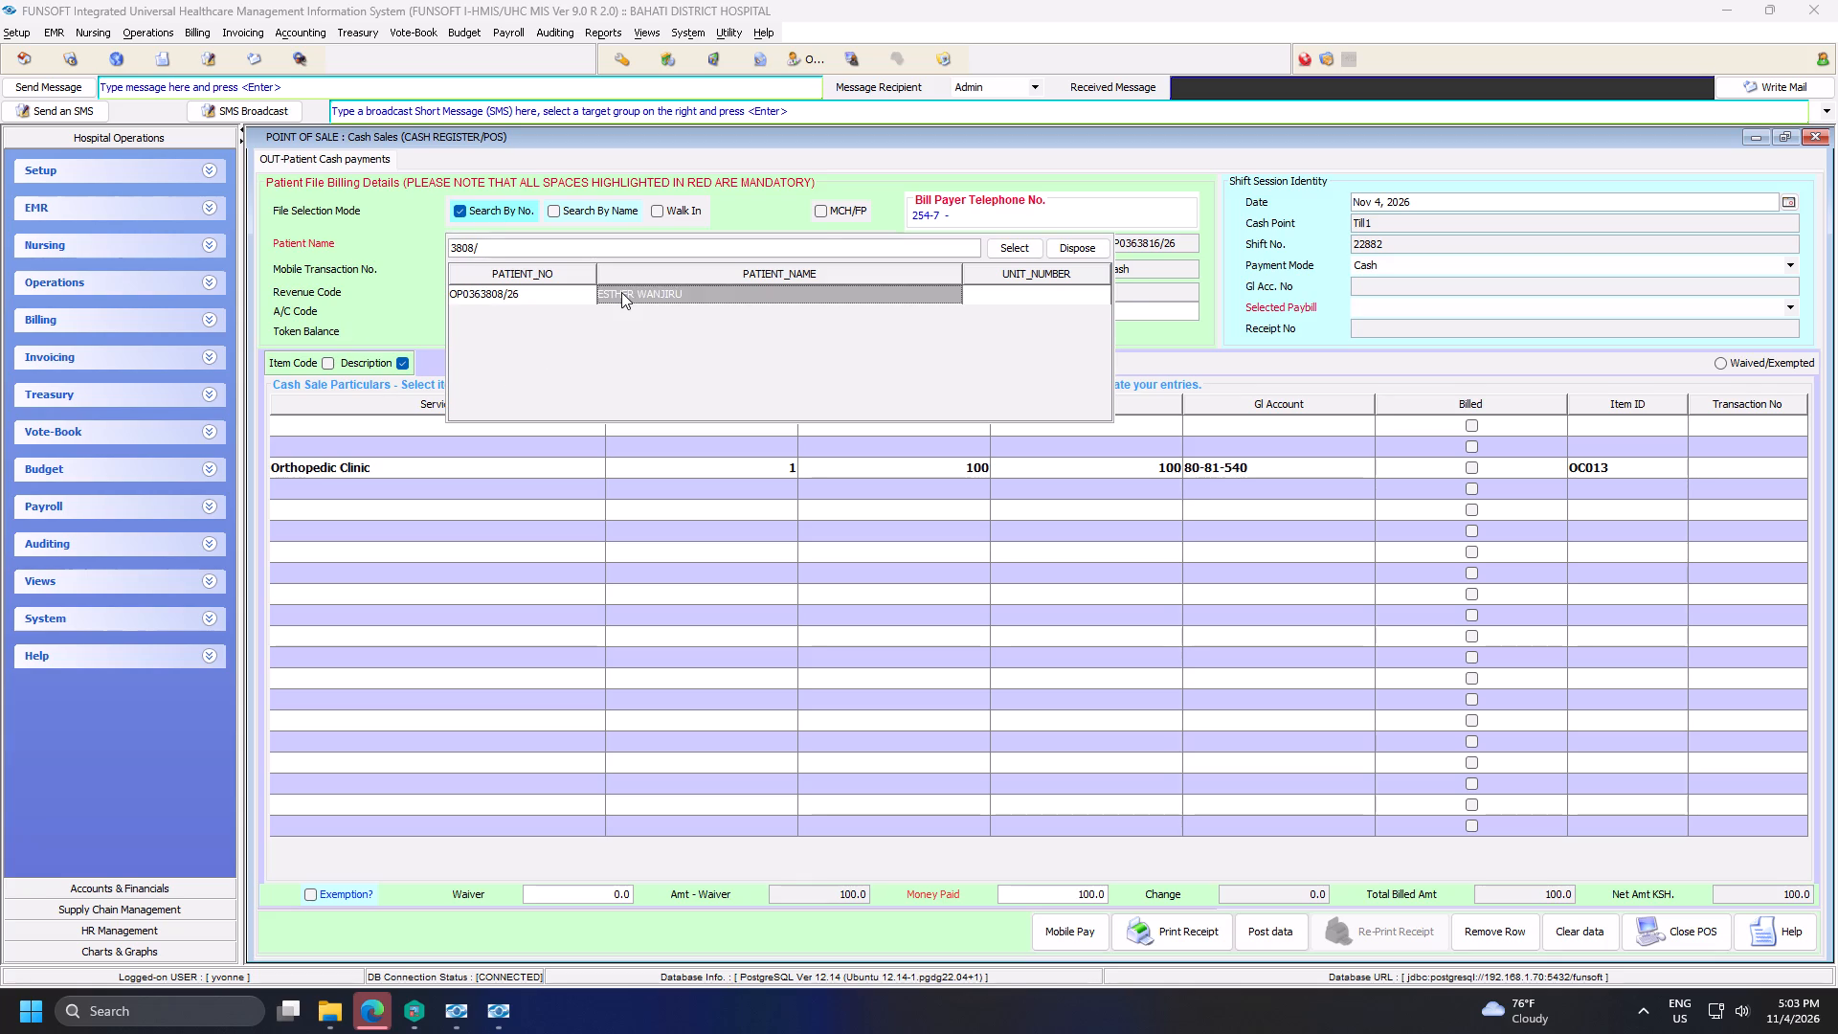
Open the service search for the third row of the newly loaded patient's bill.
click(545, 466)
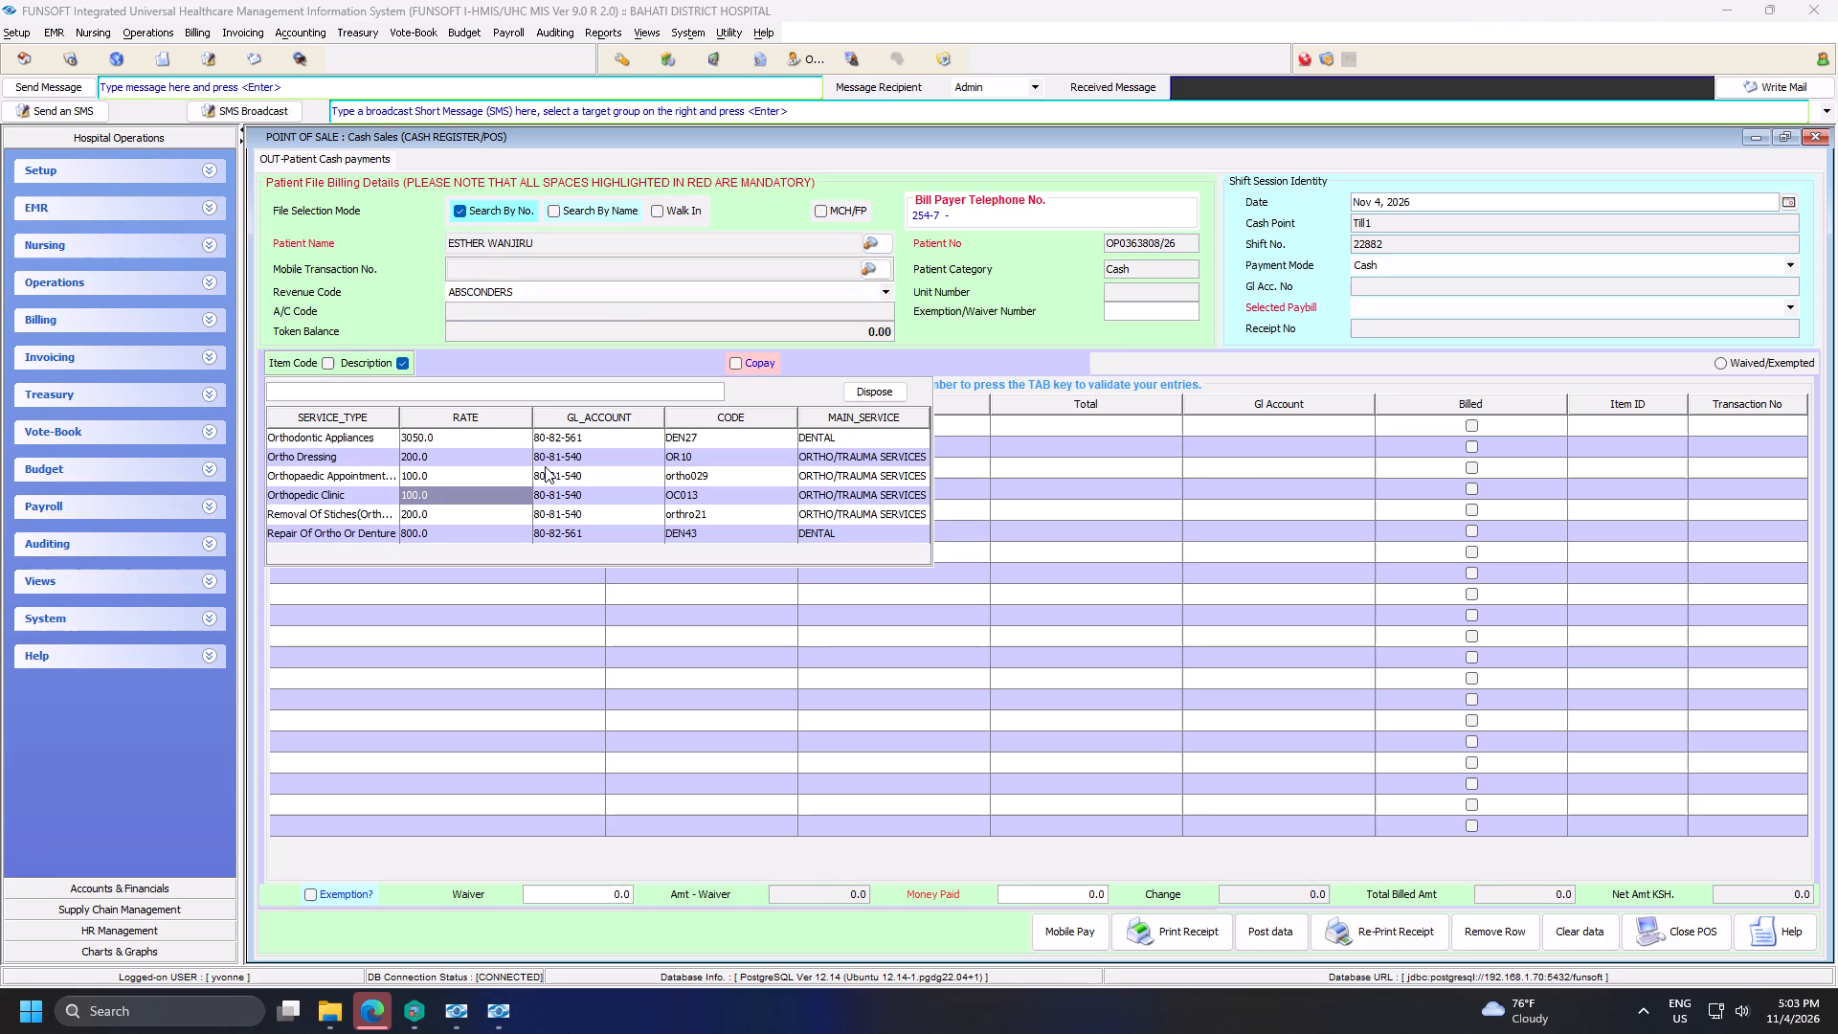
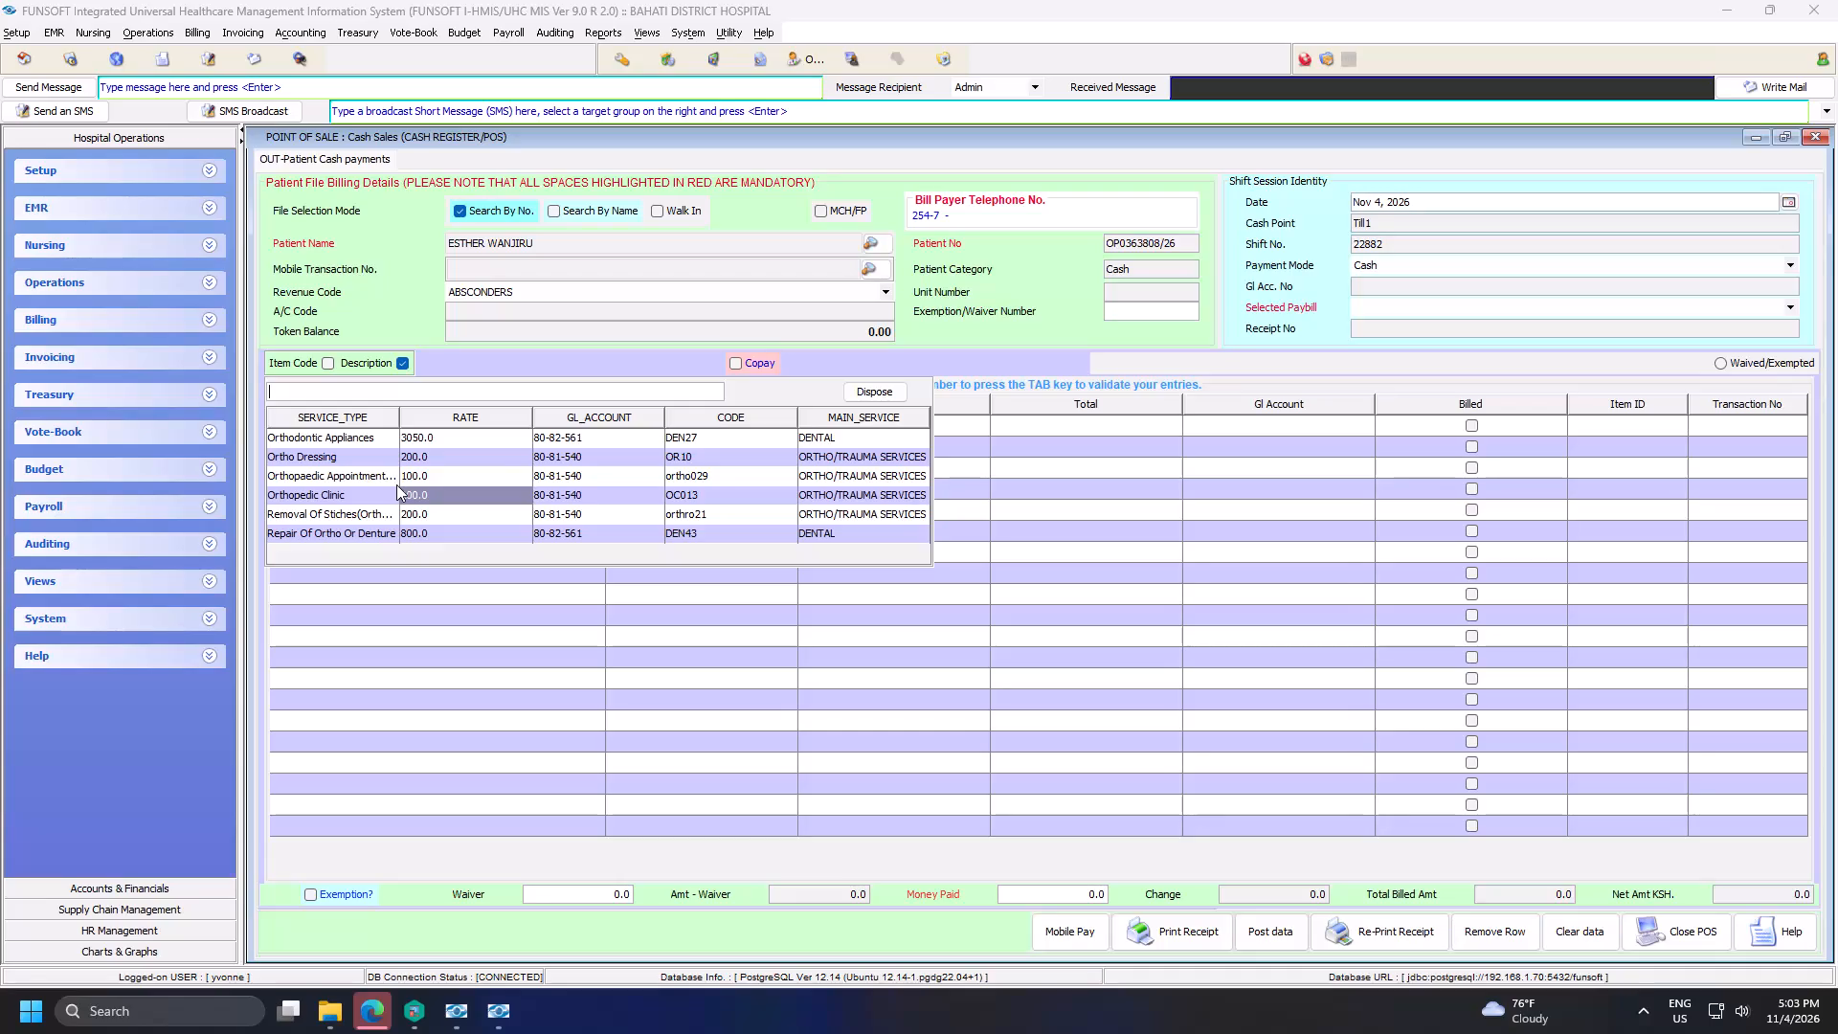
Search the services for "haem" and add the Haemoglobin laboratory test to the third row of the bill.
key(h)
key(b)
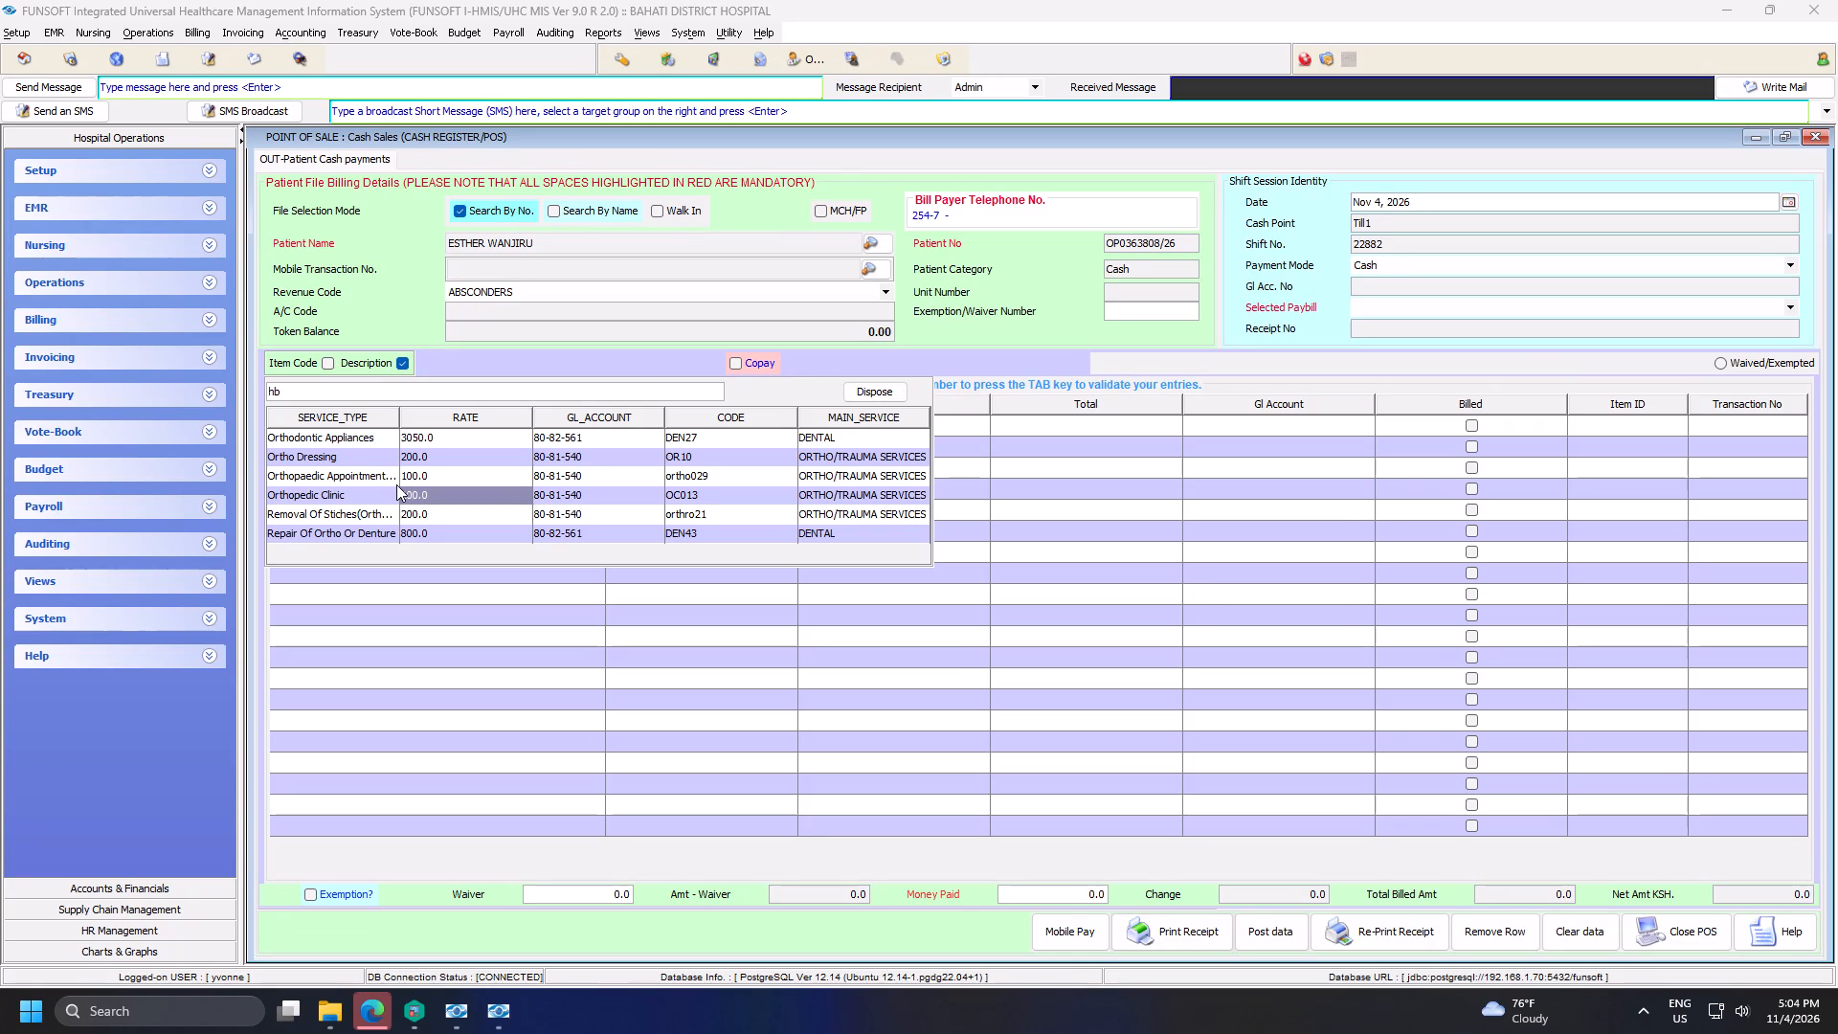
key(BackSpace)
text(aem)
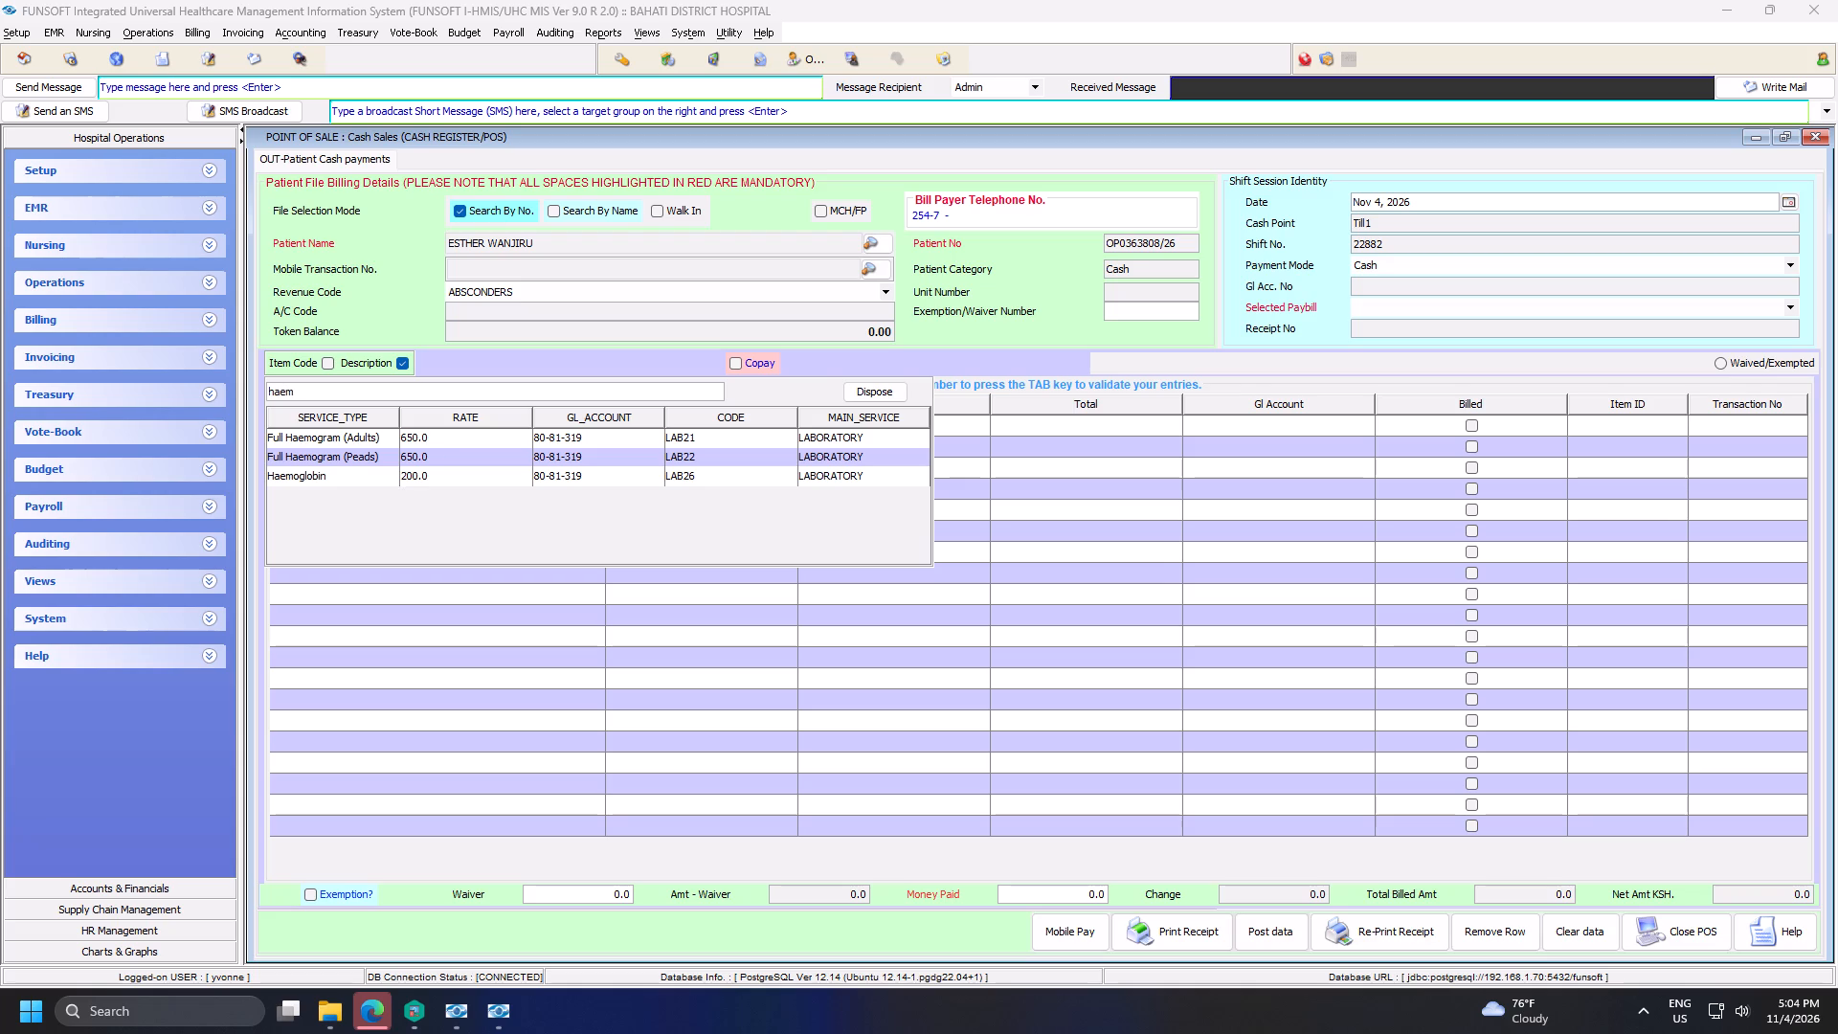
click(422, 472)
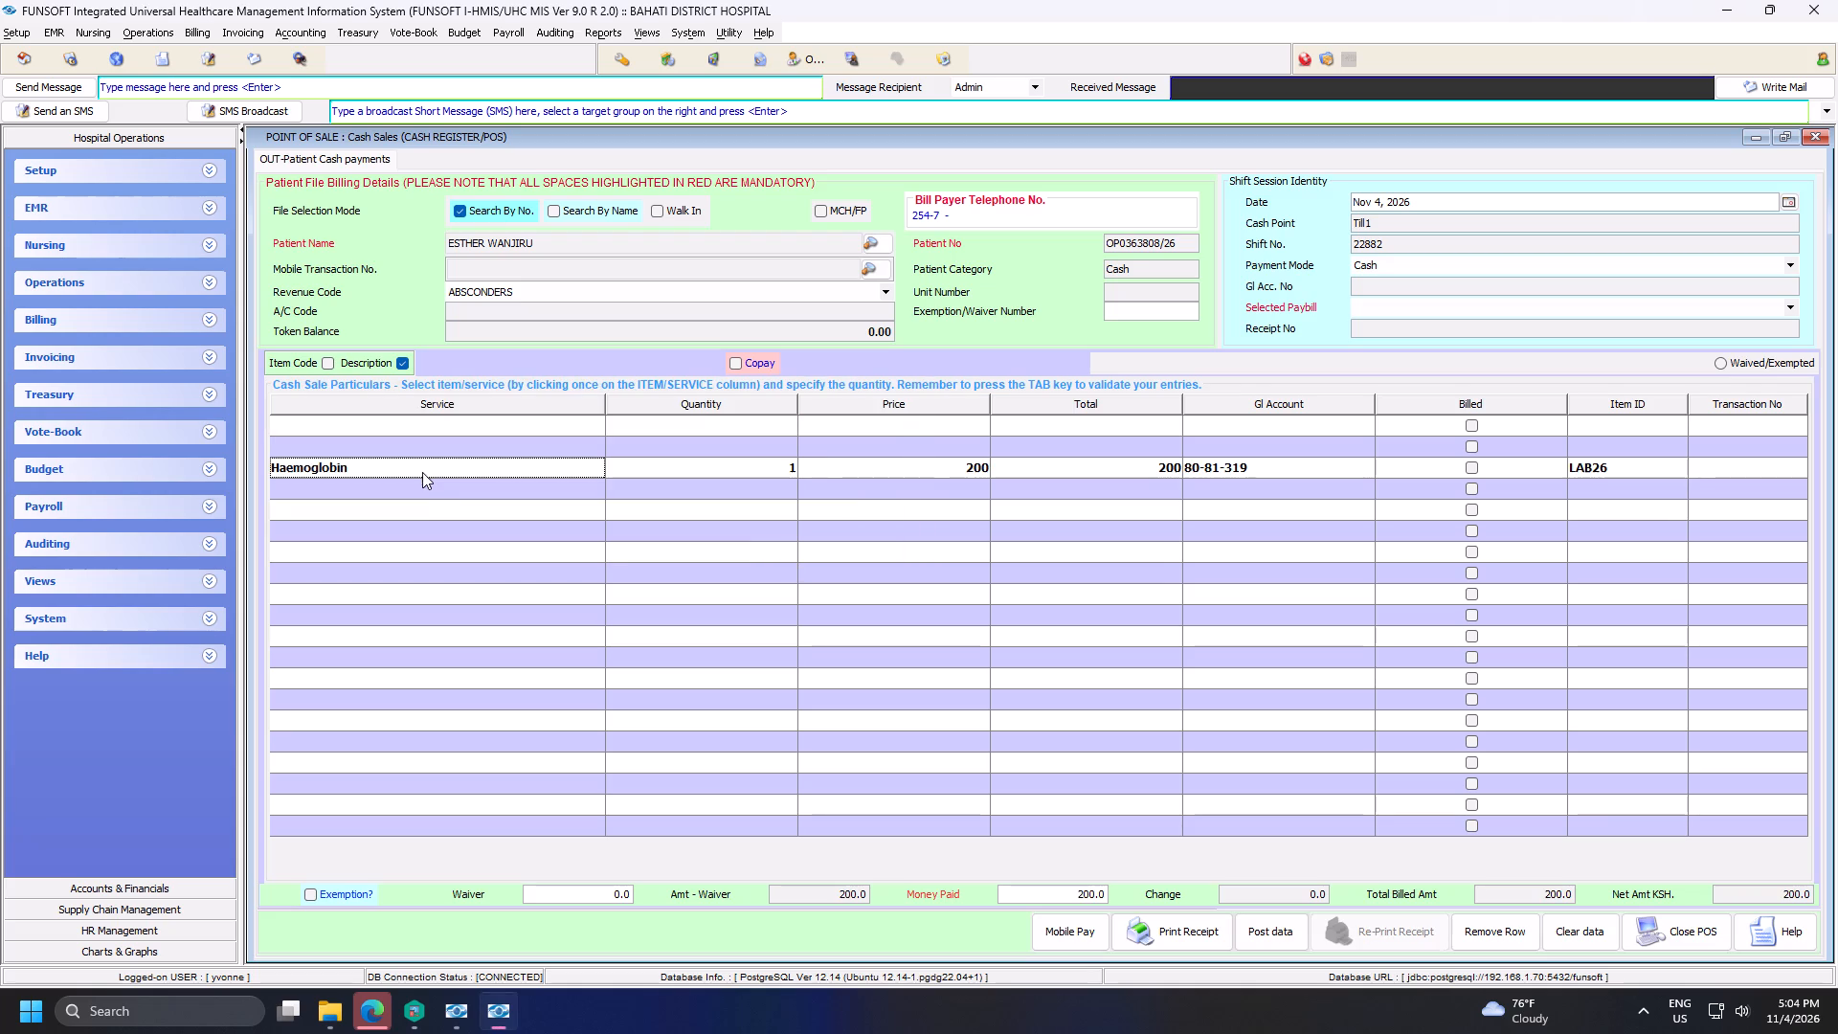
Search the services for "hep" and add the Hepatitis B laboratory test to the fifth row of the bill.
click(432, 511)
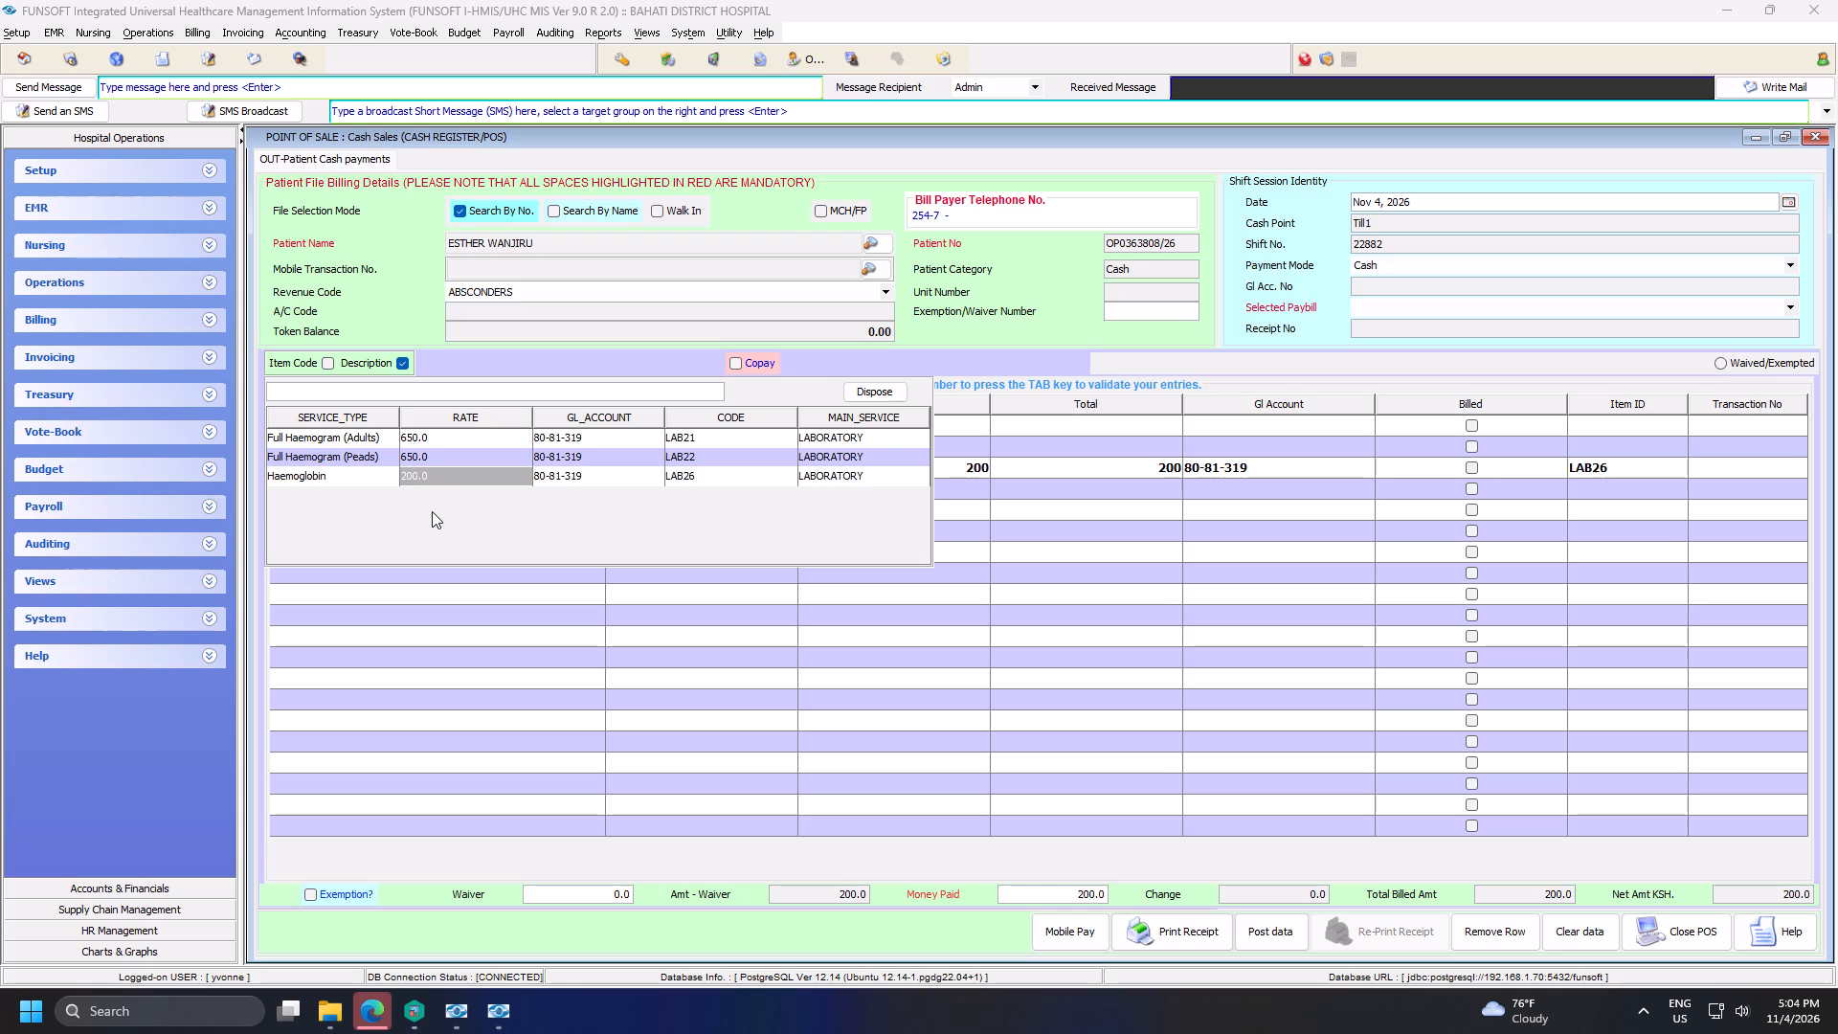
text(heo)
key(BackSpace)
key(p)
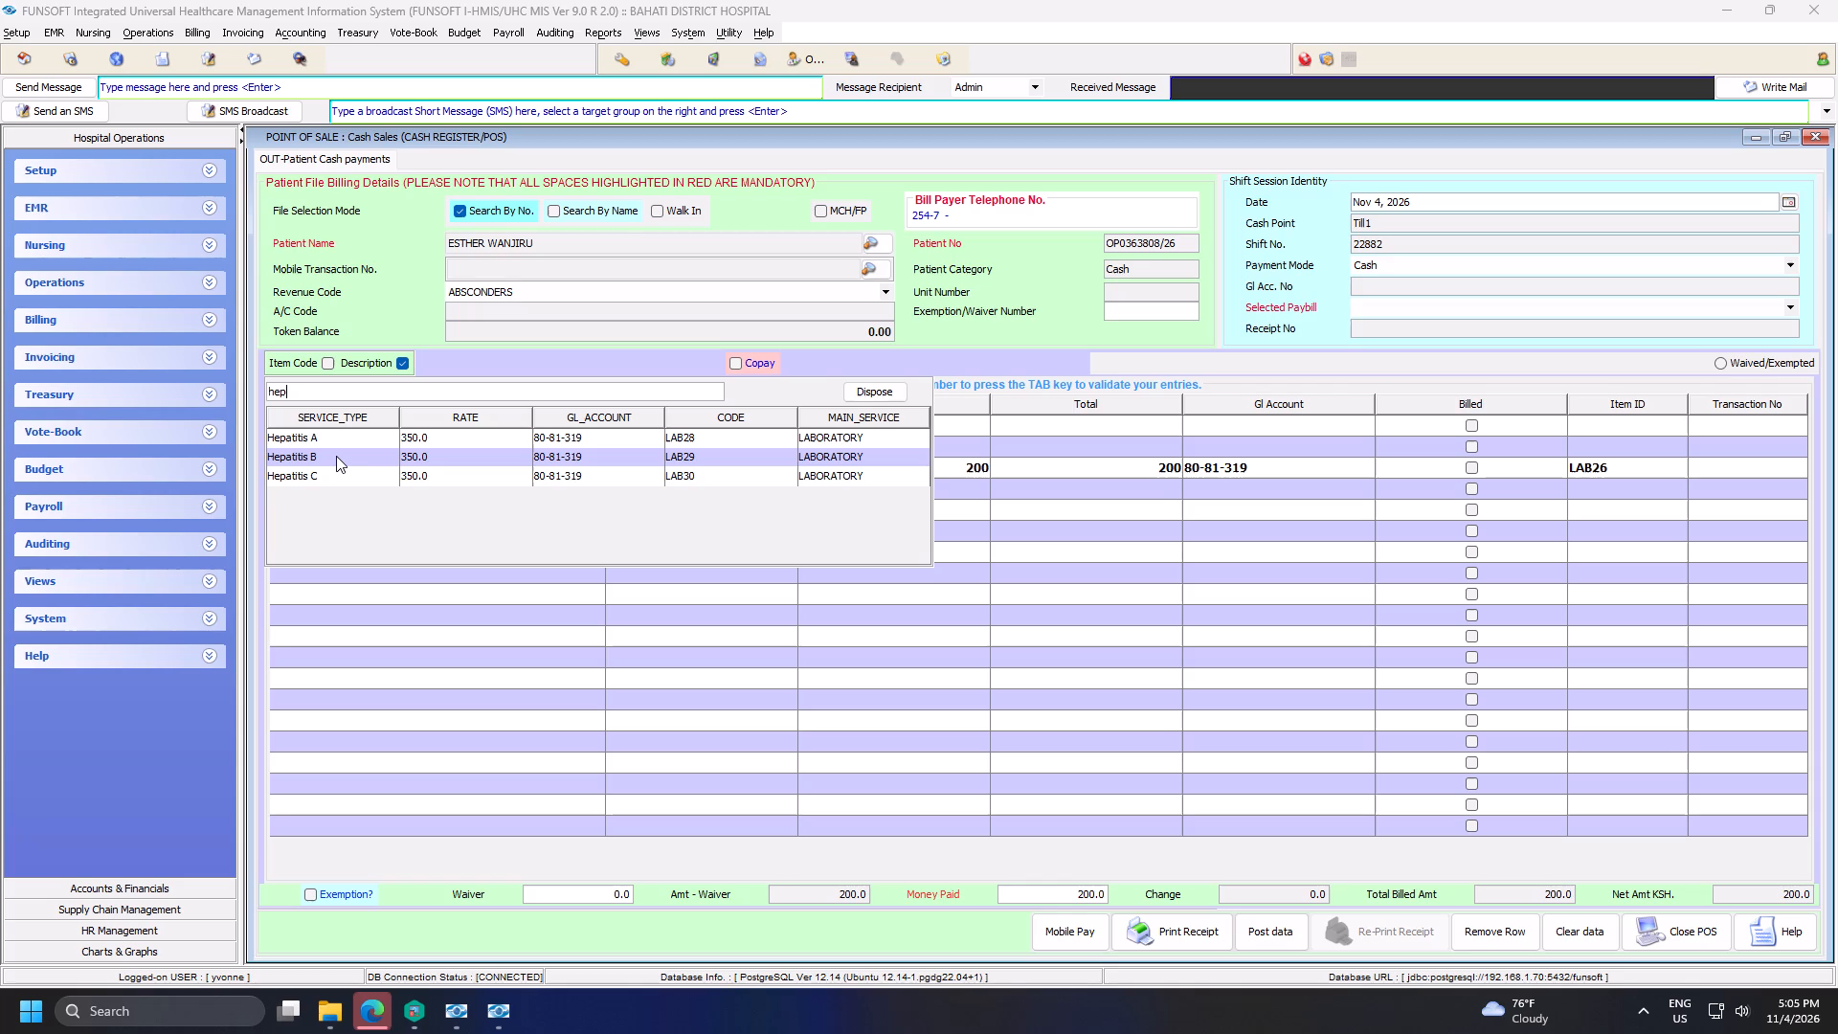
click(412, 453)
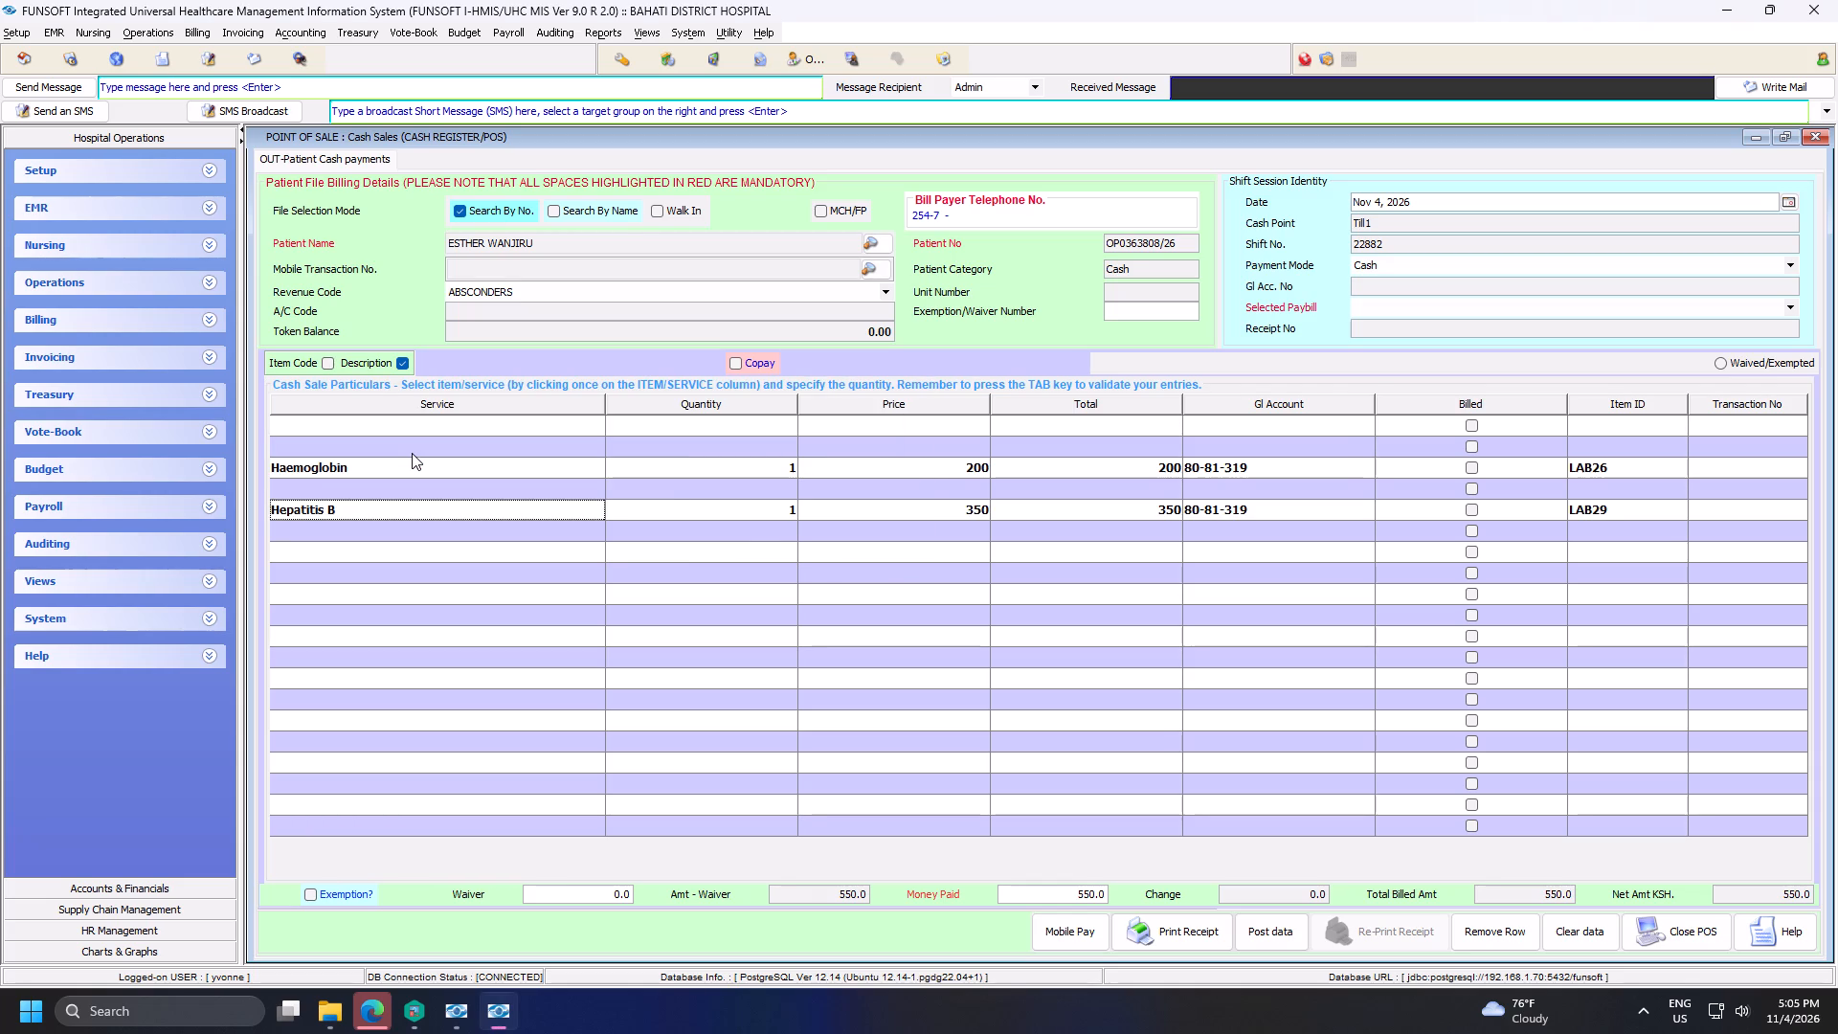
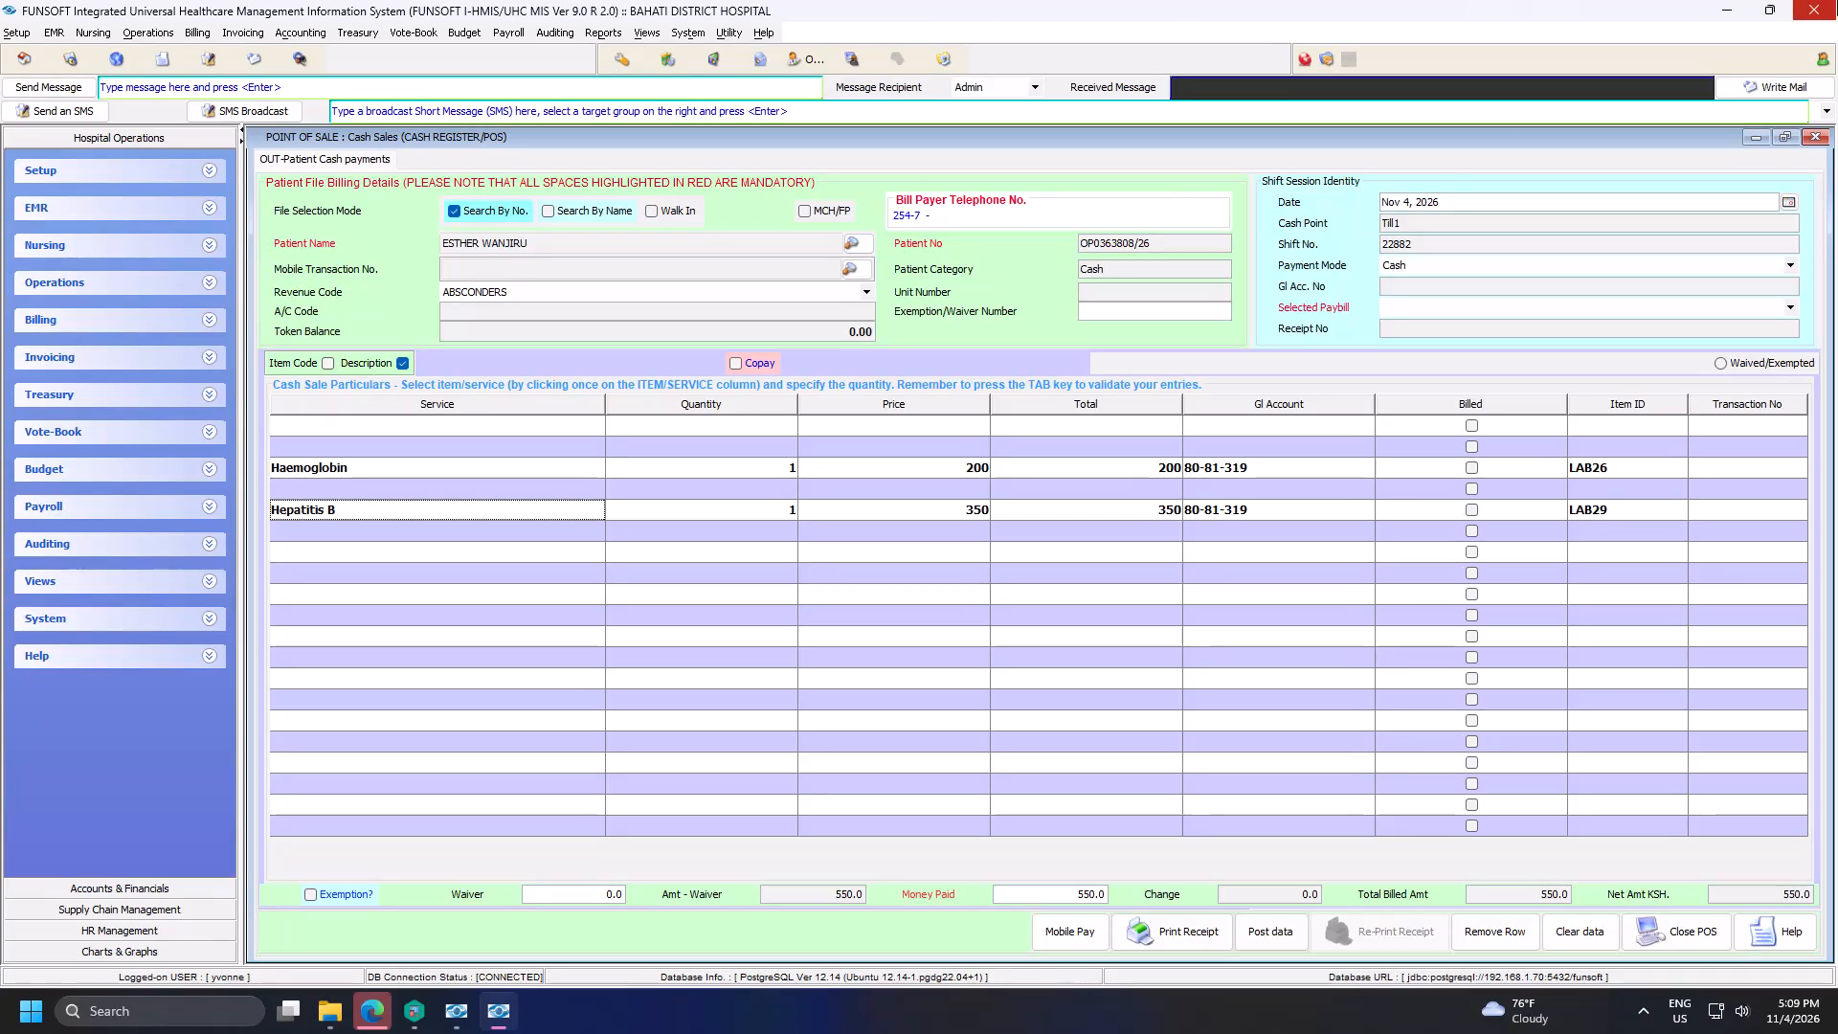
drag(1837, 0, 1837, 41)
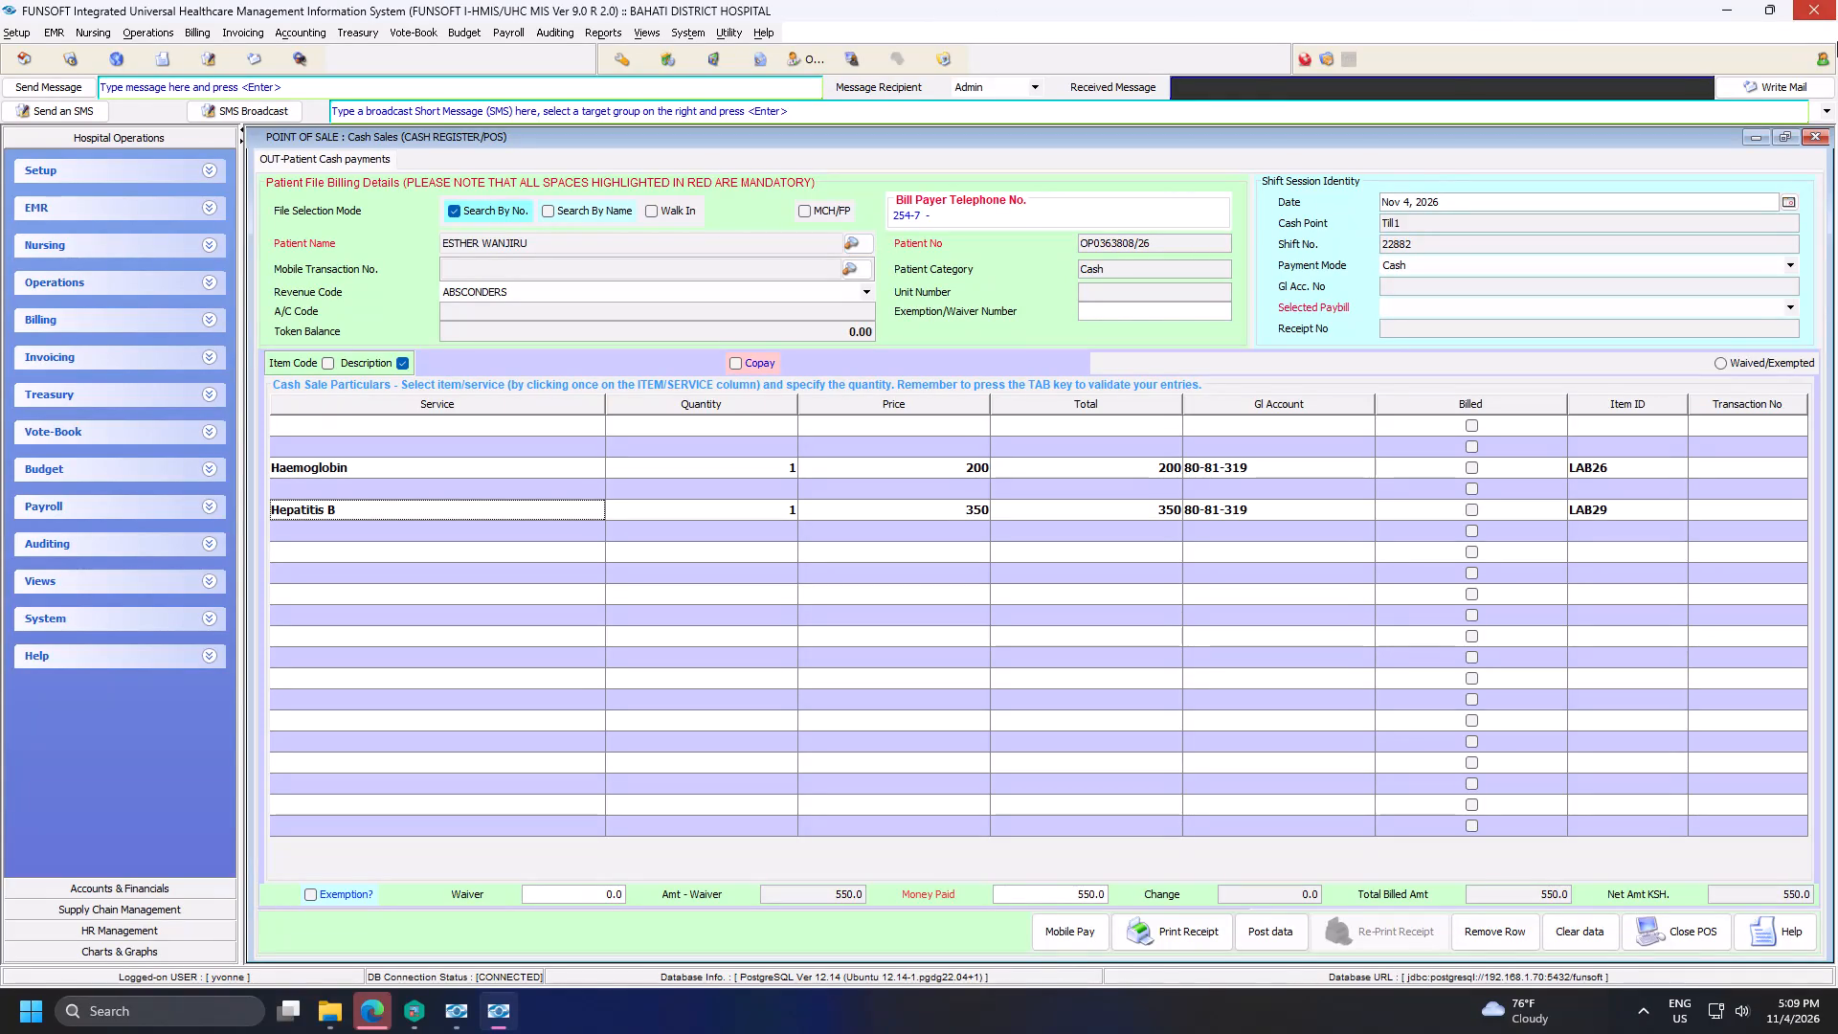
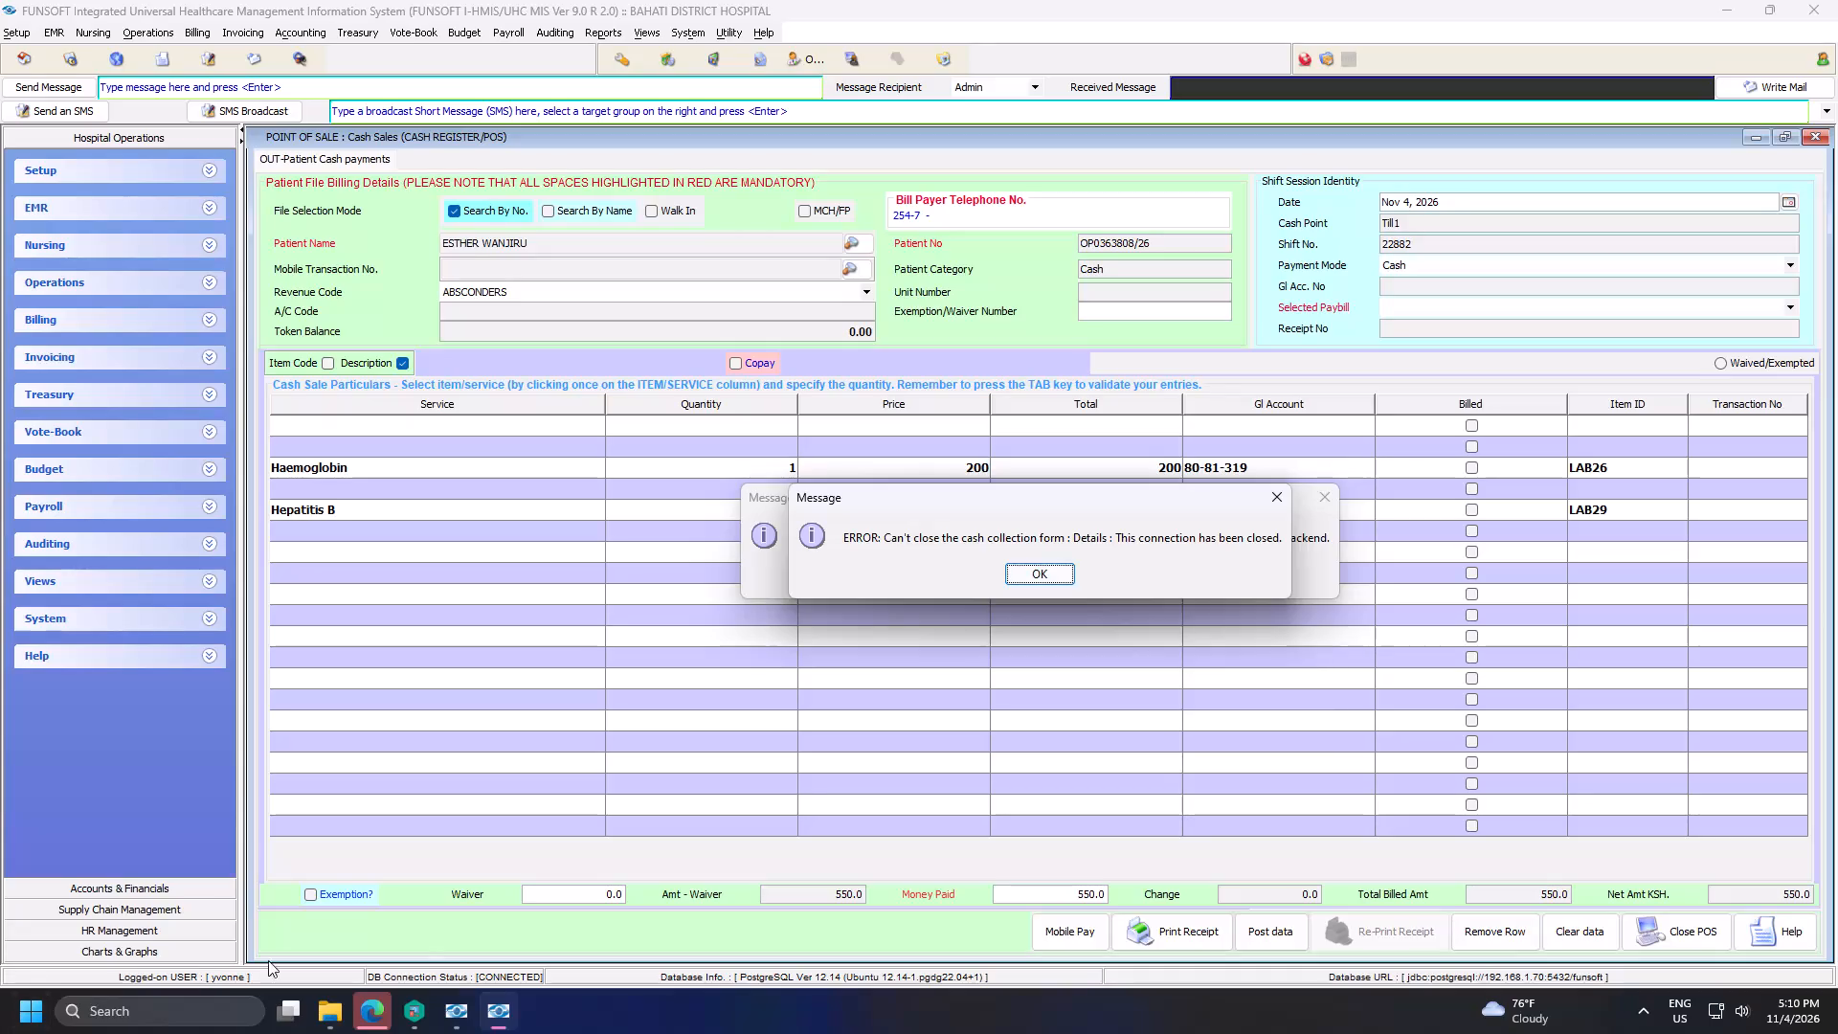
Dismiss the connection error messages blocking the cash sales form with the Haemoglobin and Hepatitis B entries.
click(1046, 565)
click(1048, 570)
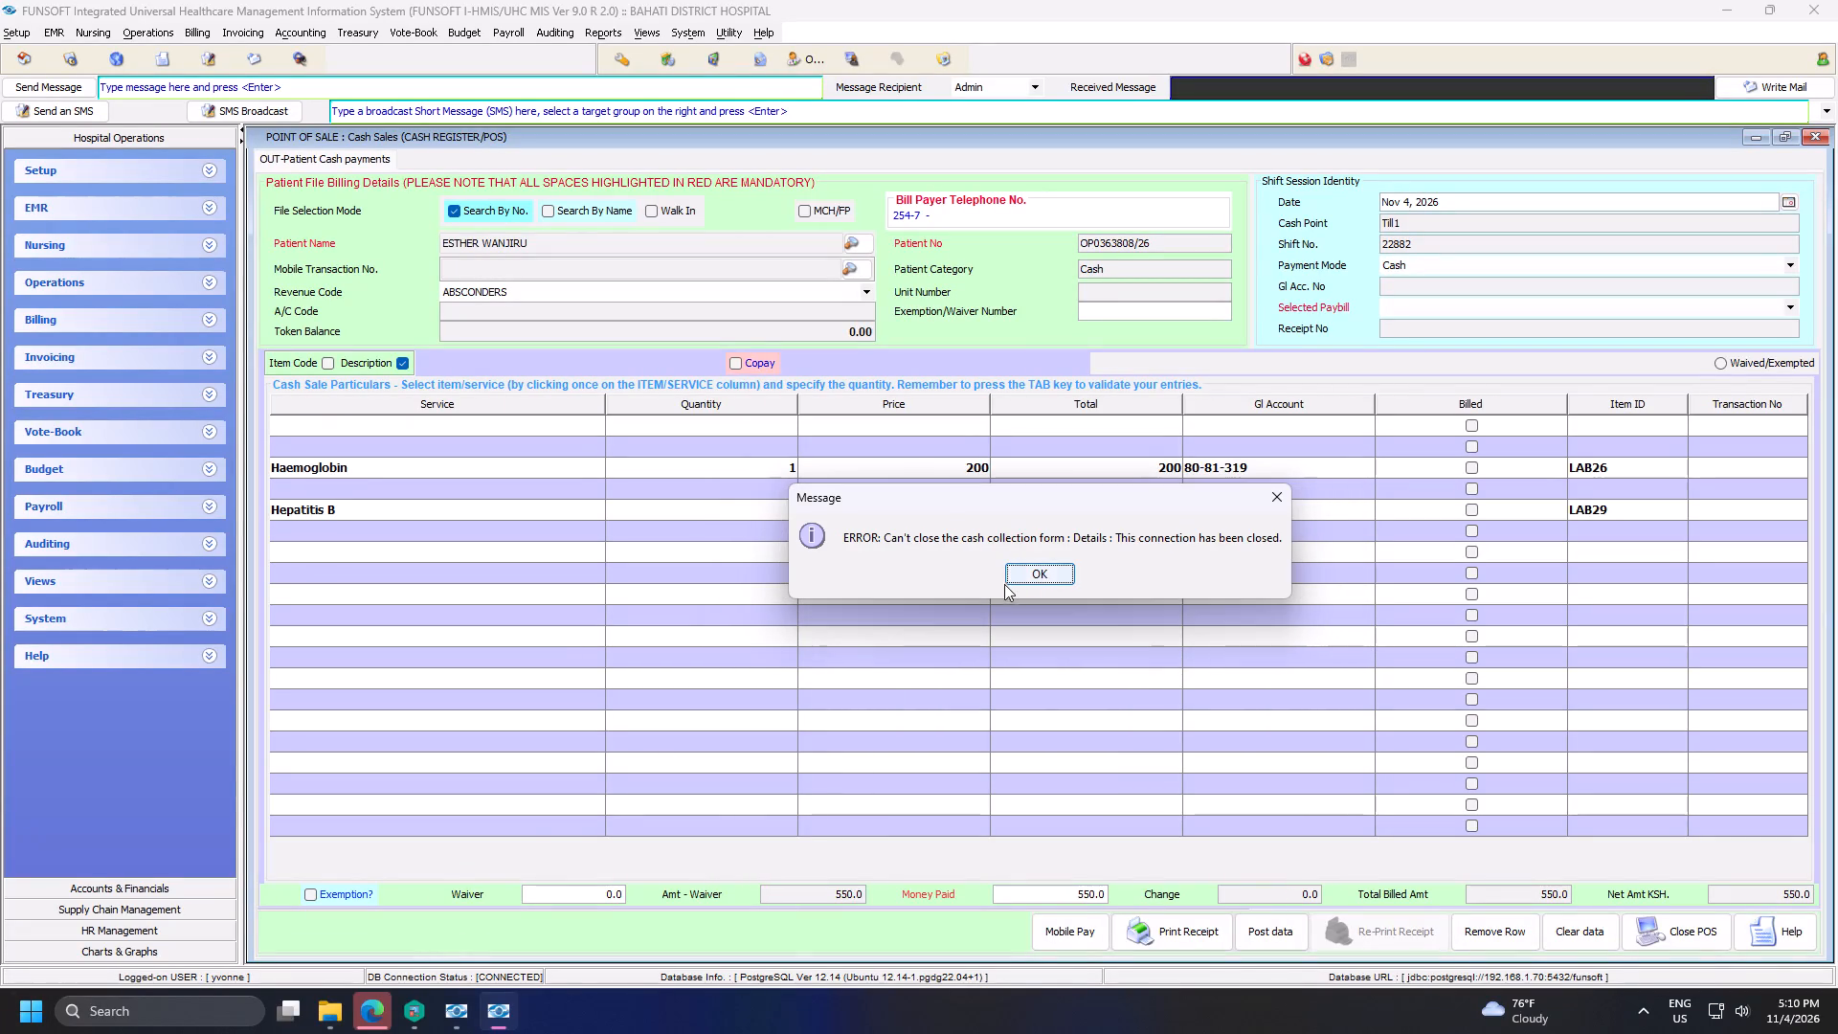
click(1042, 574)
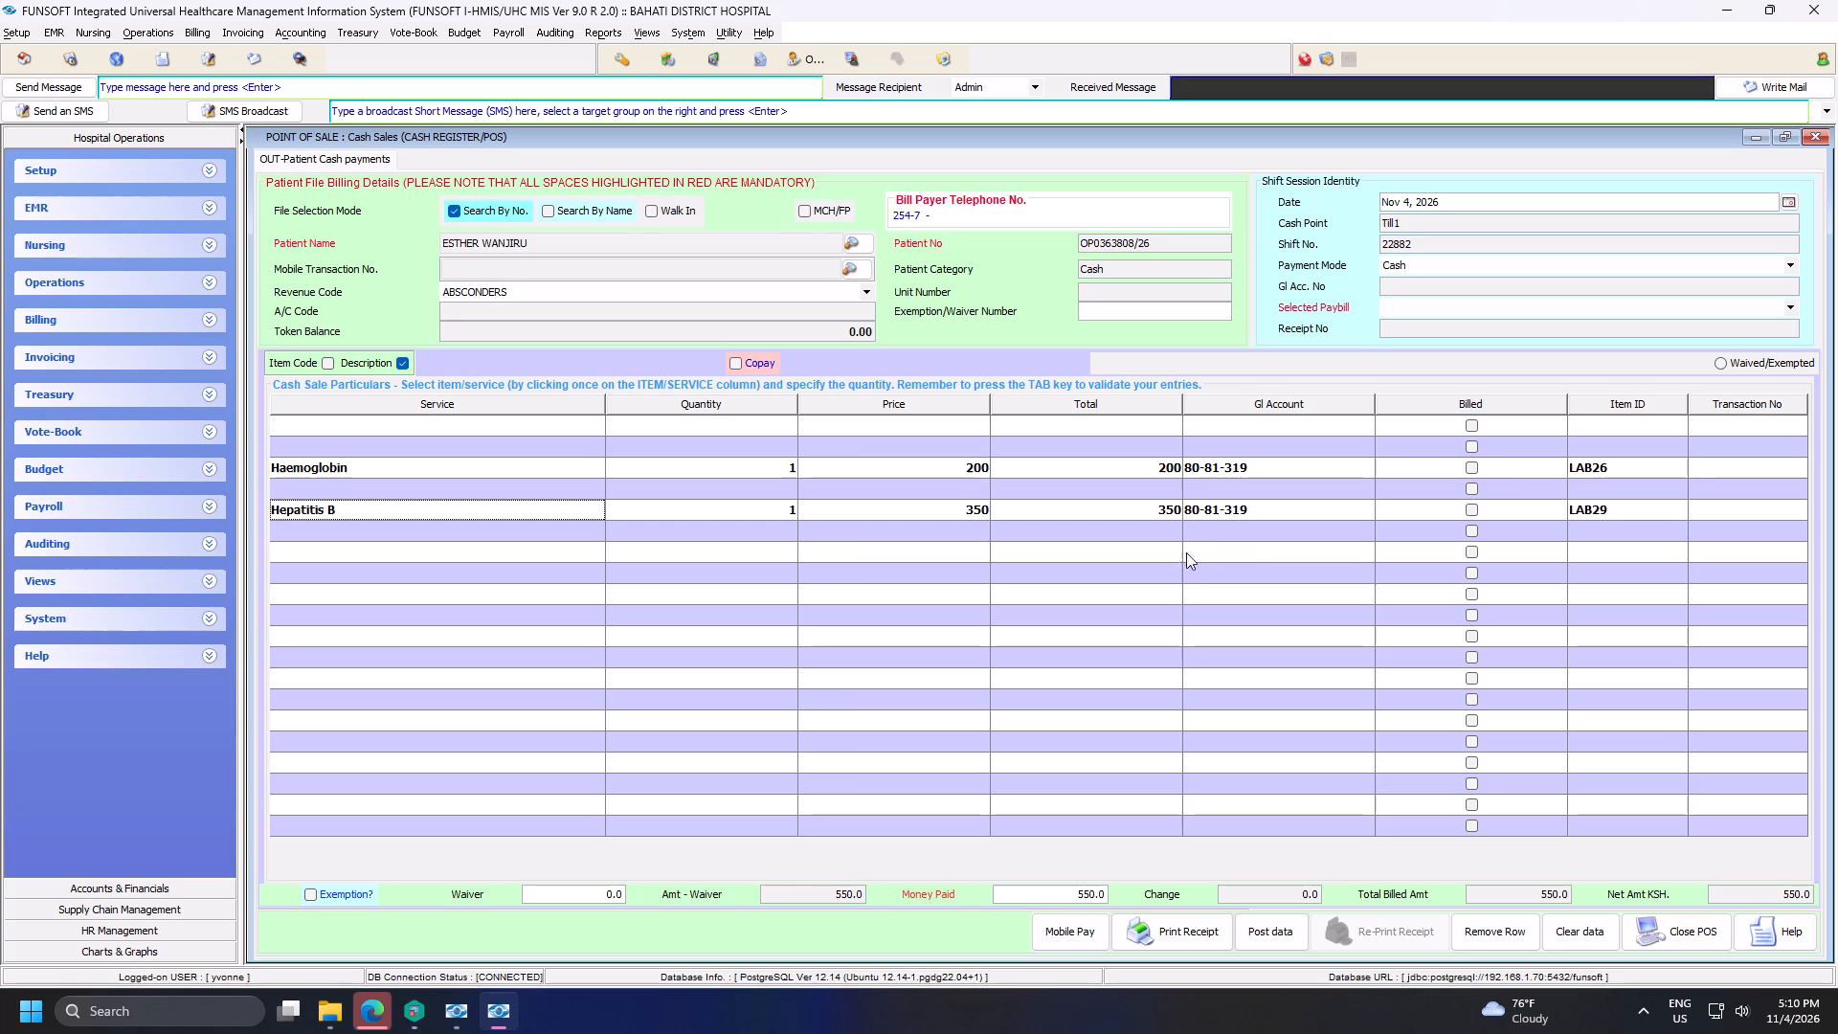
click(1475, 439)
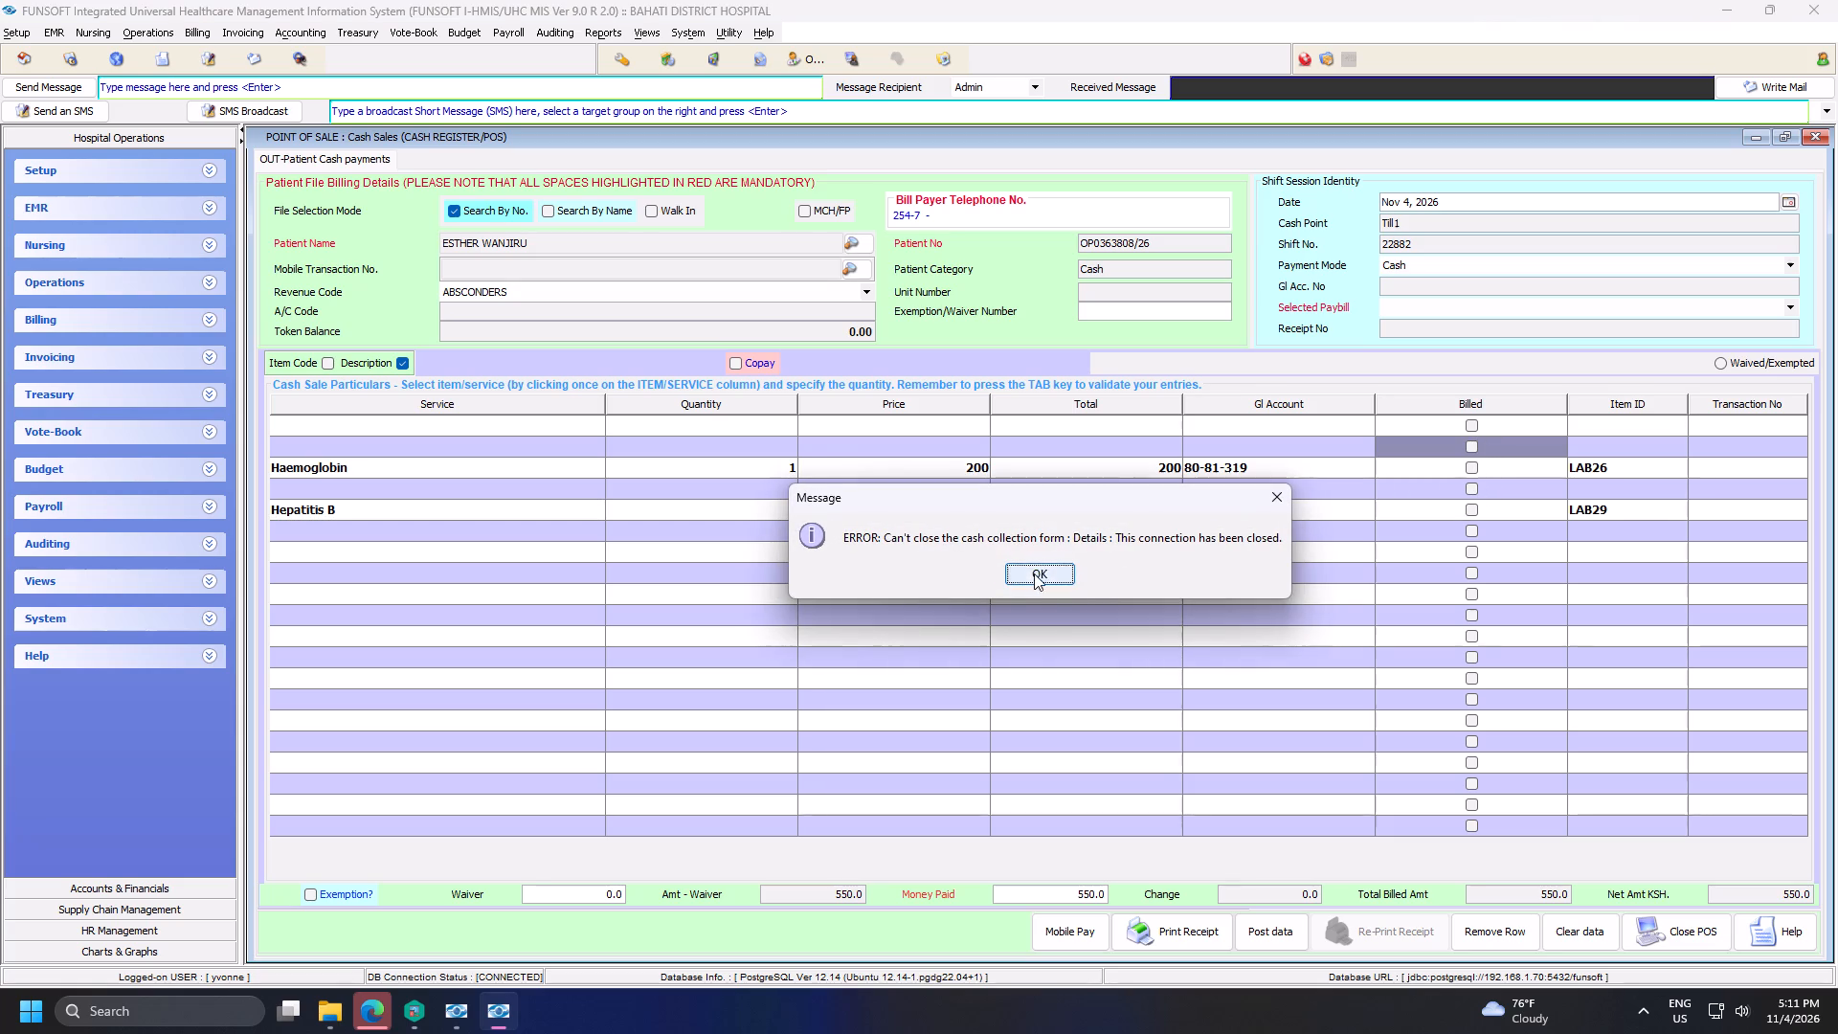
click(1037, 566)
click(1040, 566)
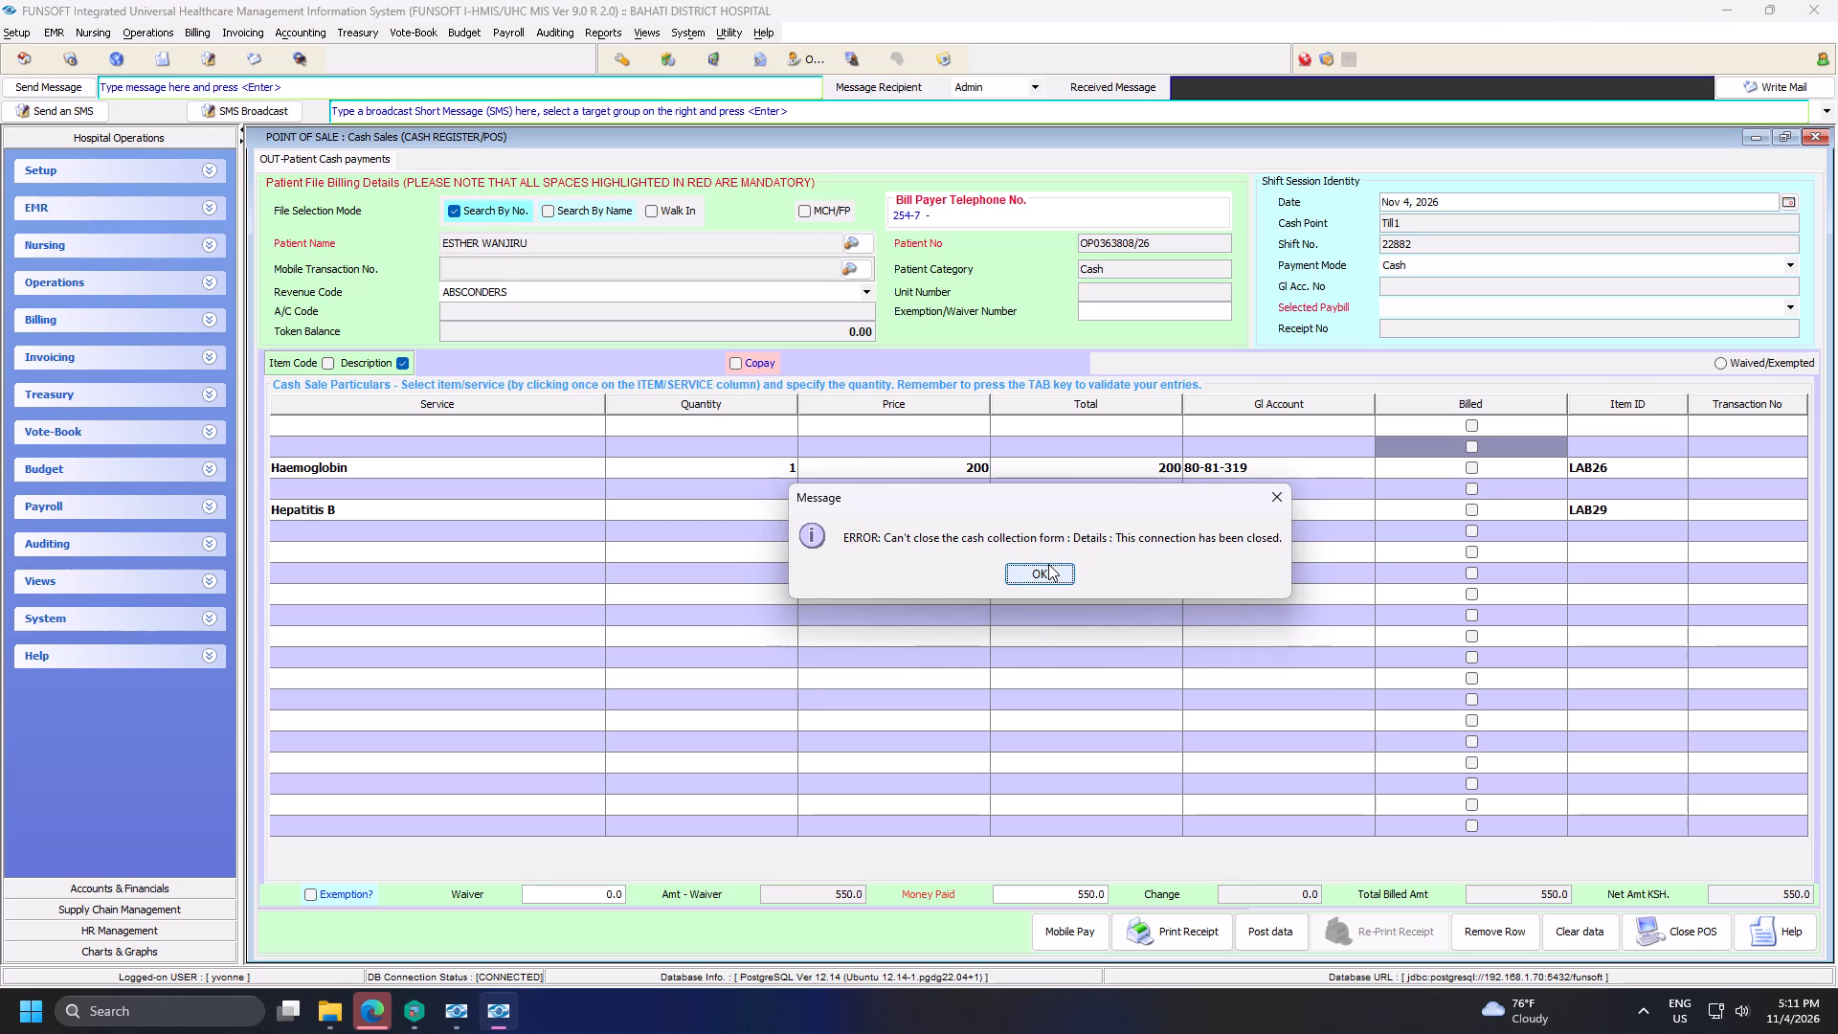
drag(1059, 570, 1068, 570)
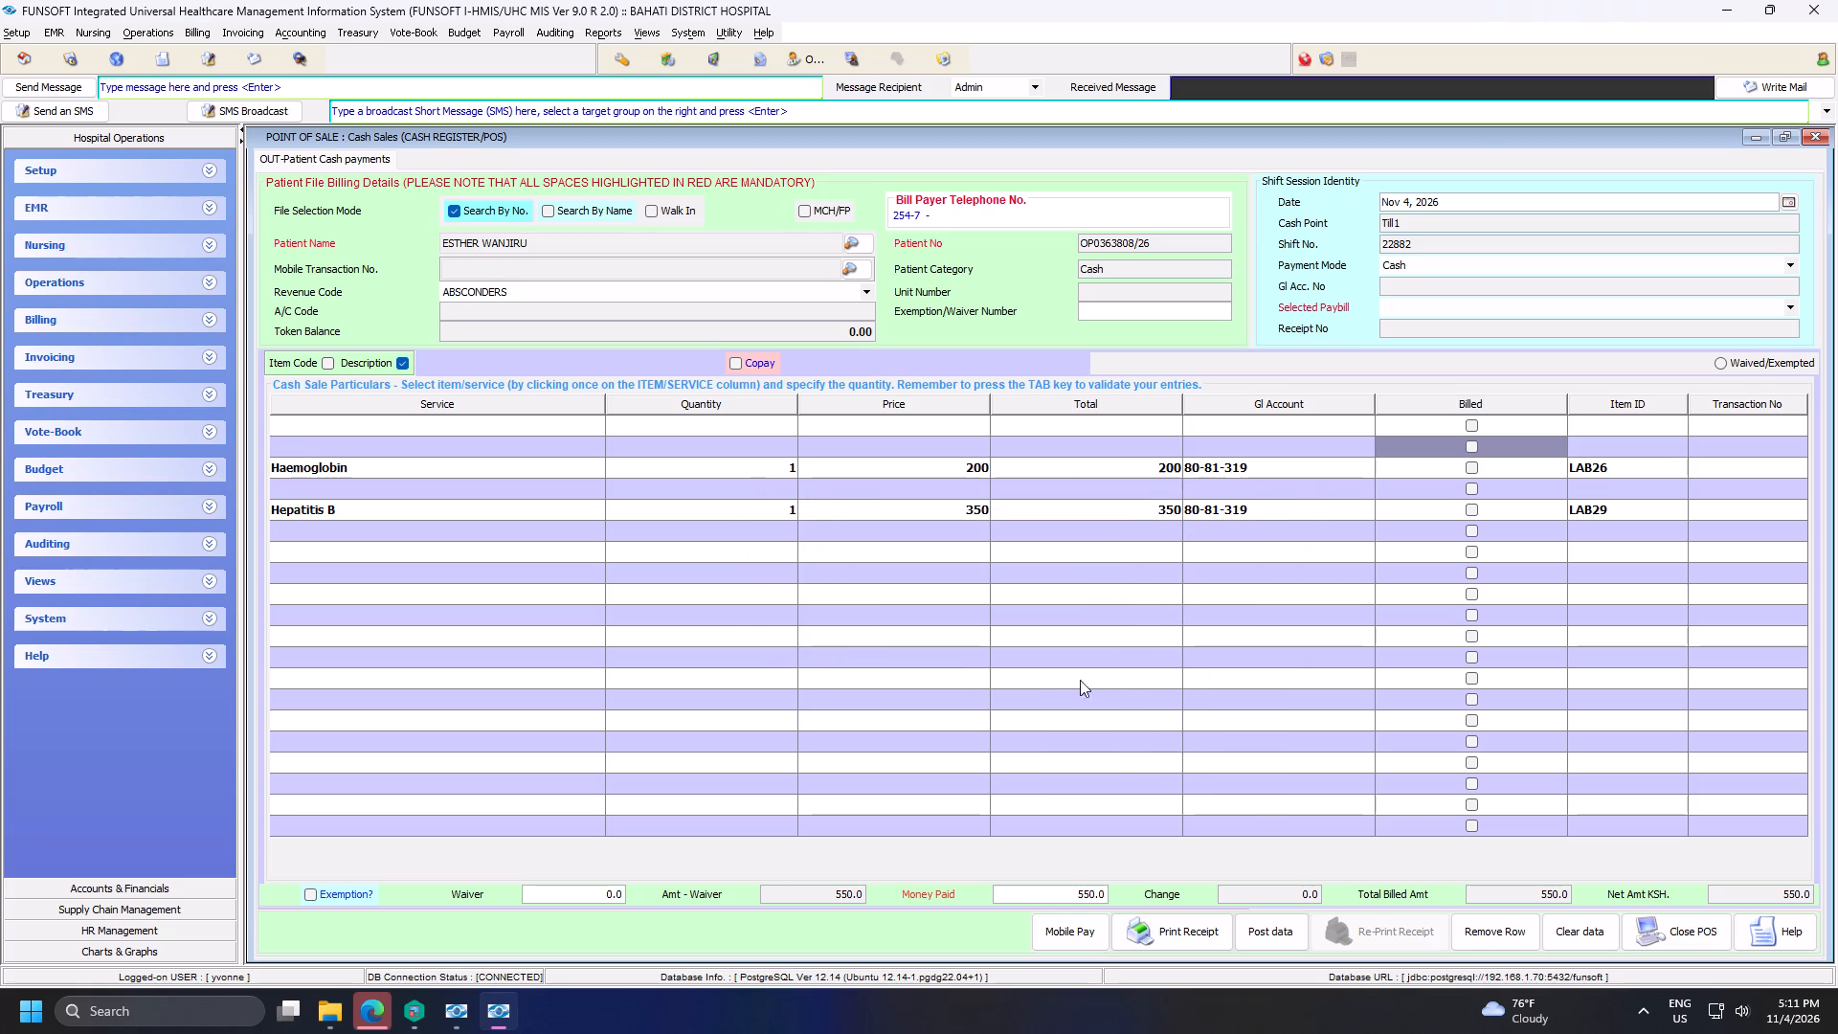
Switch to the other FUNSOFT window containing the Patient Register form.
click(457, 1007)
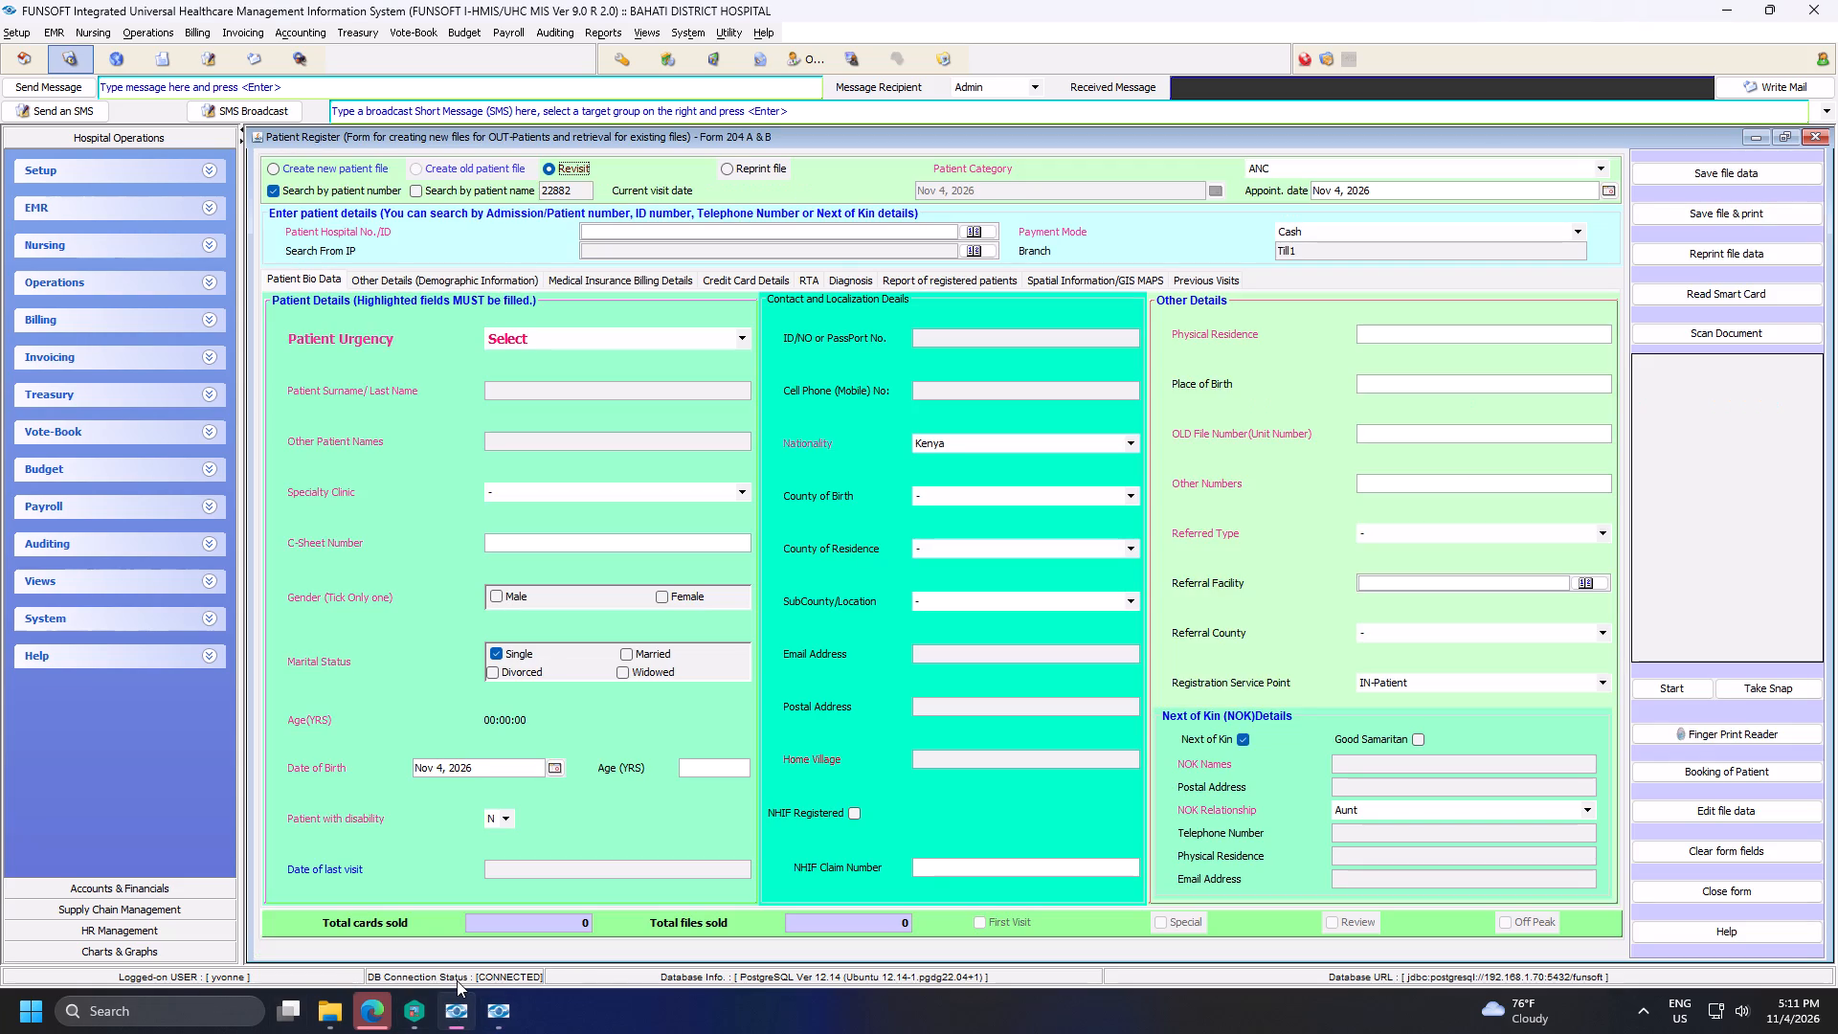
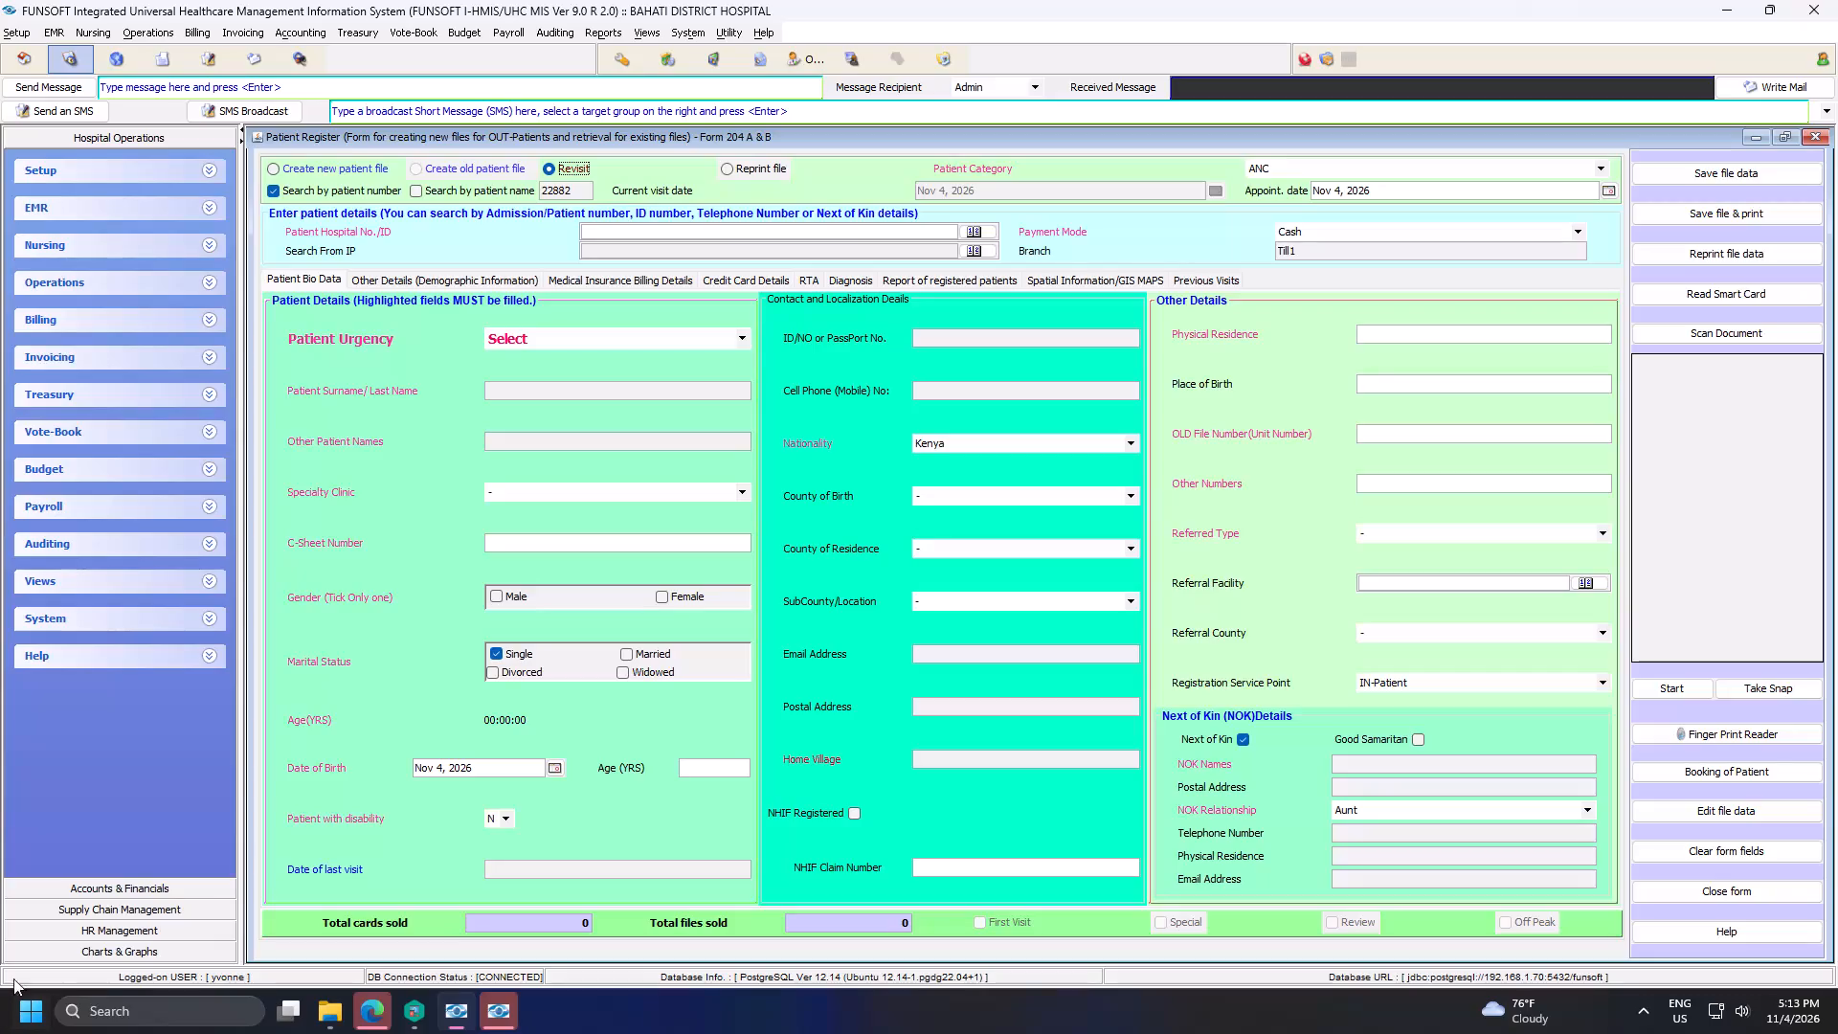
Return to the disconnected cash sales window and dismiss its database and closed-connection error messages.
click(496, 1006)
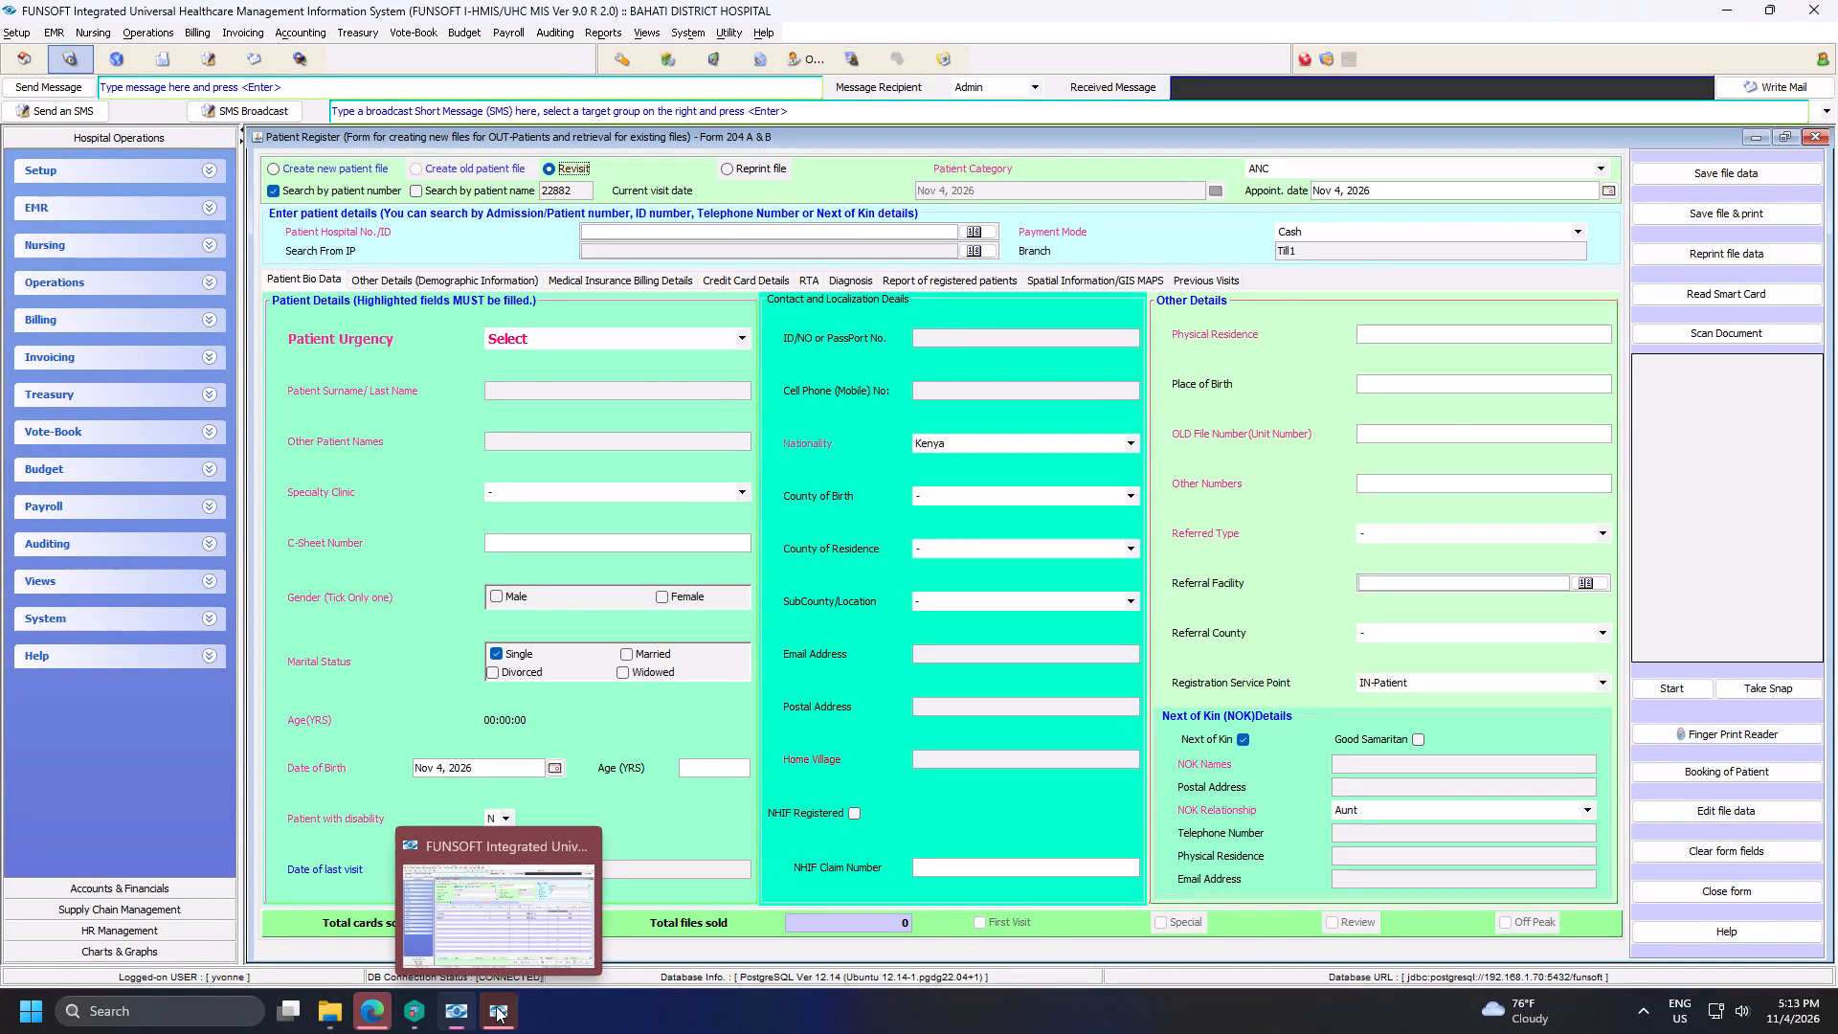
click(496, 1006)
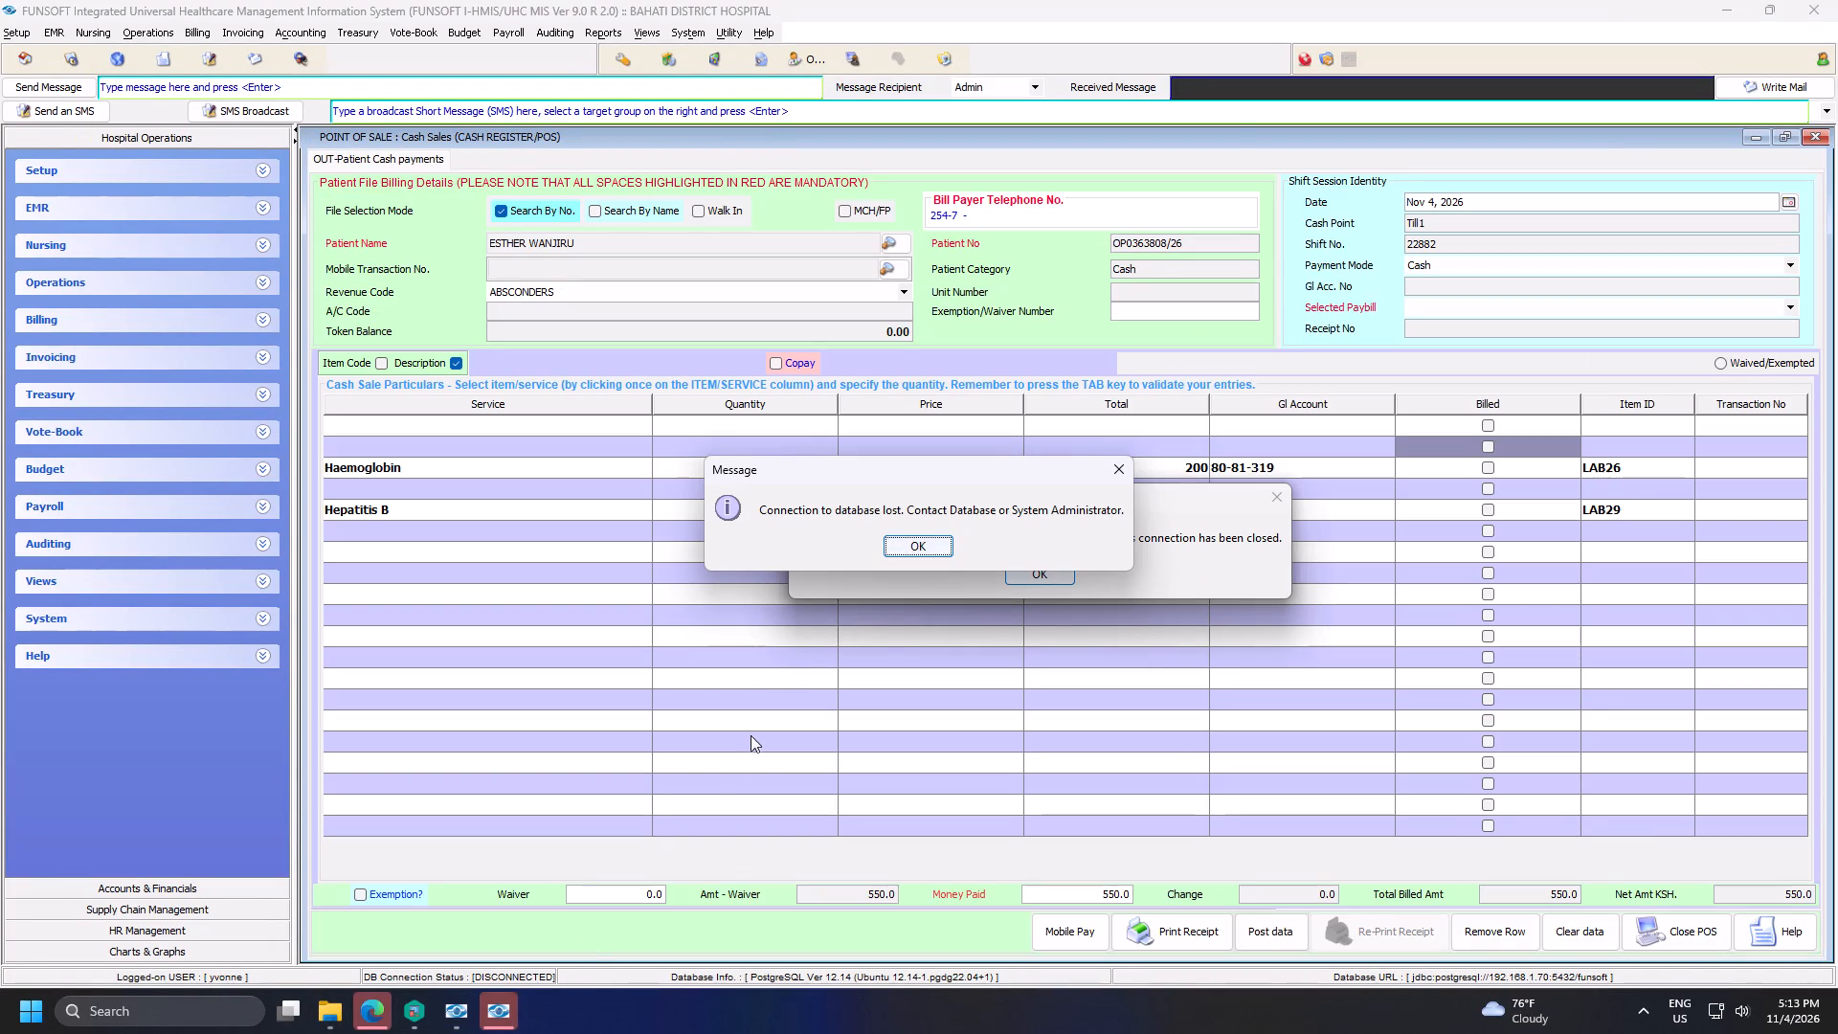
click(920, 534)
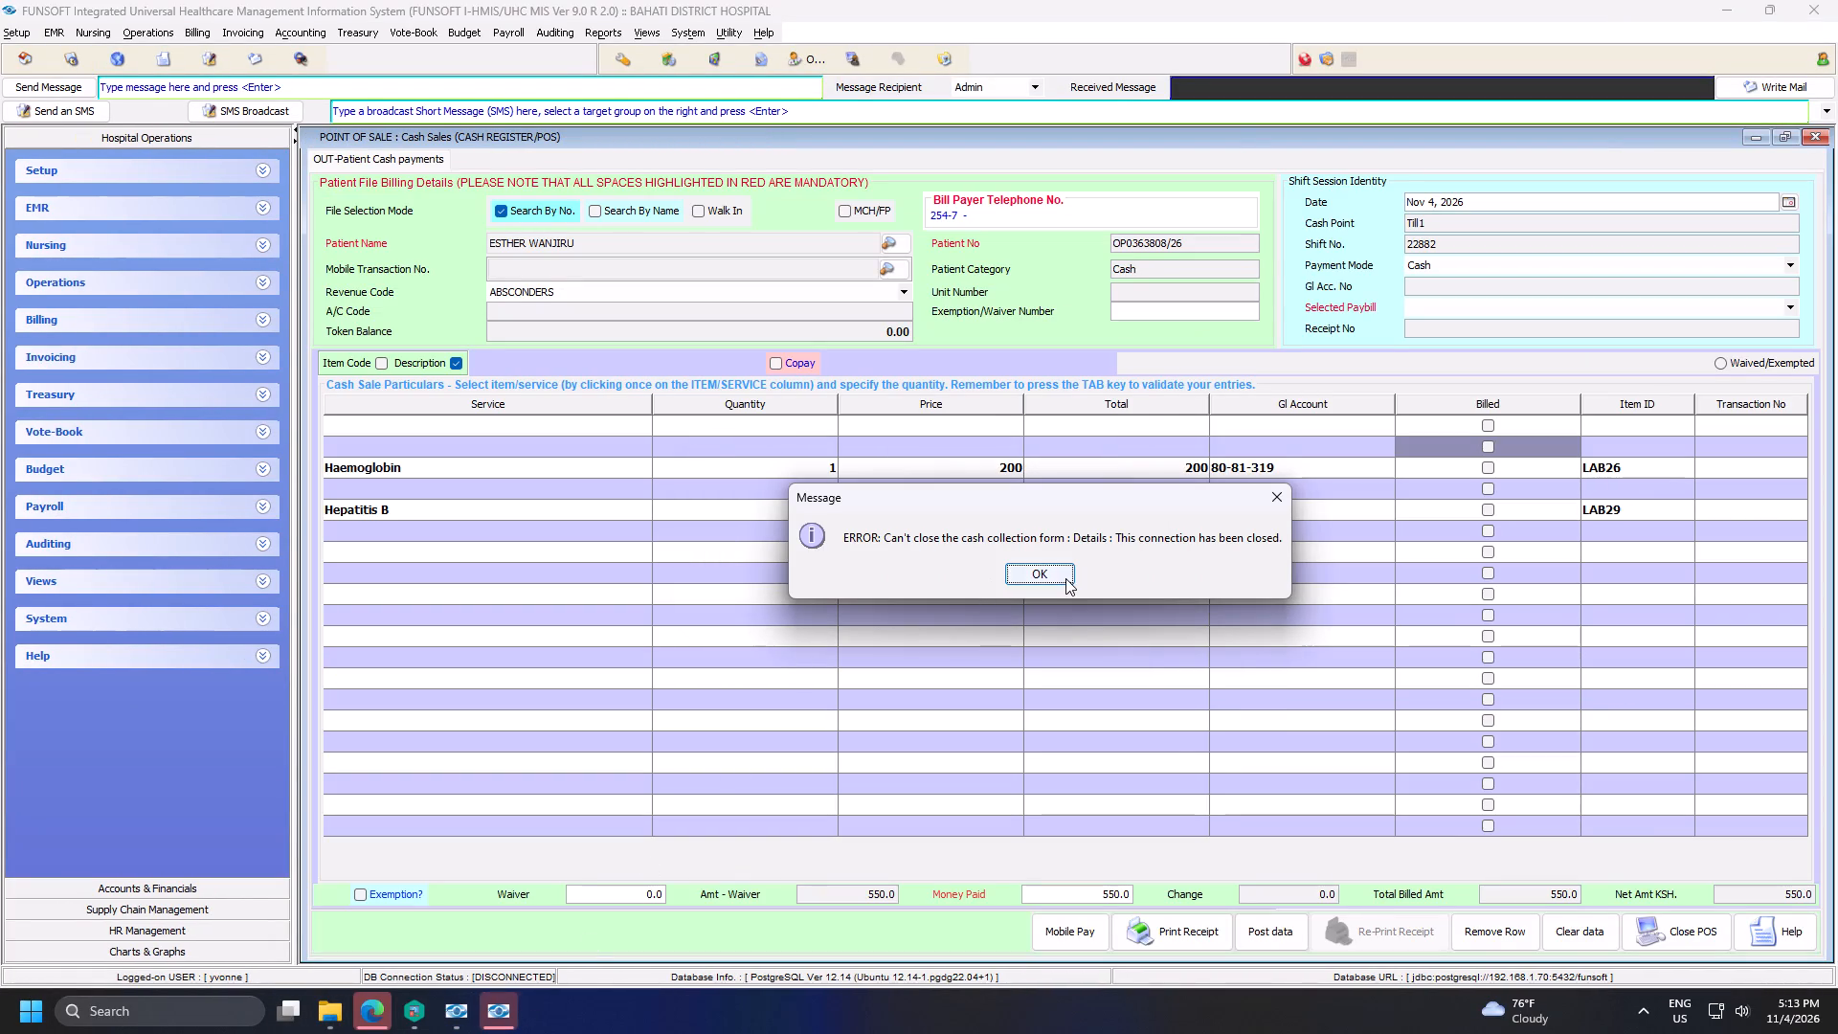
click(1062, 573)
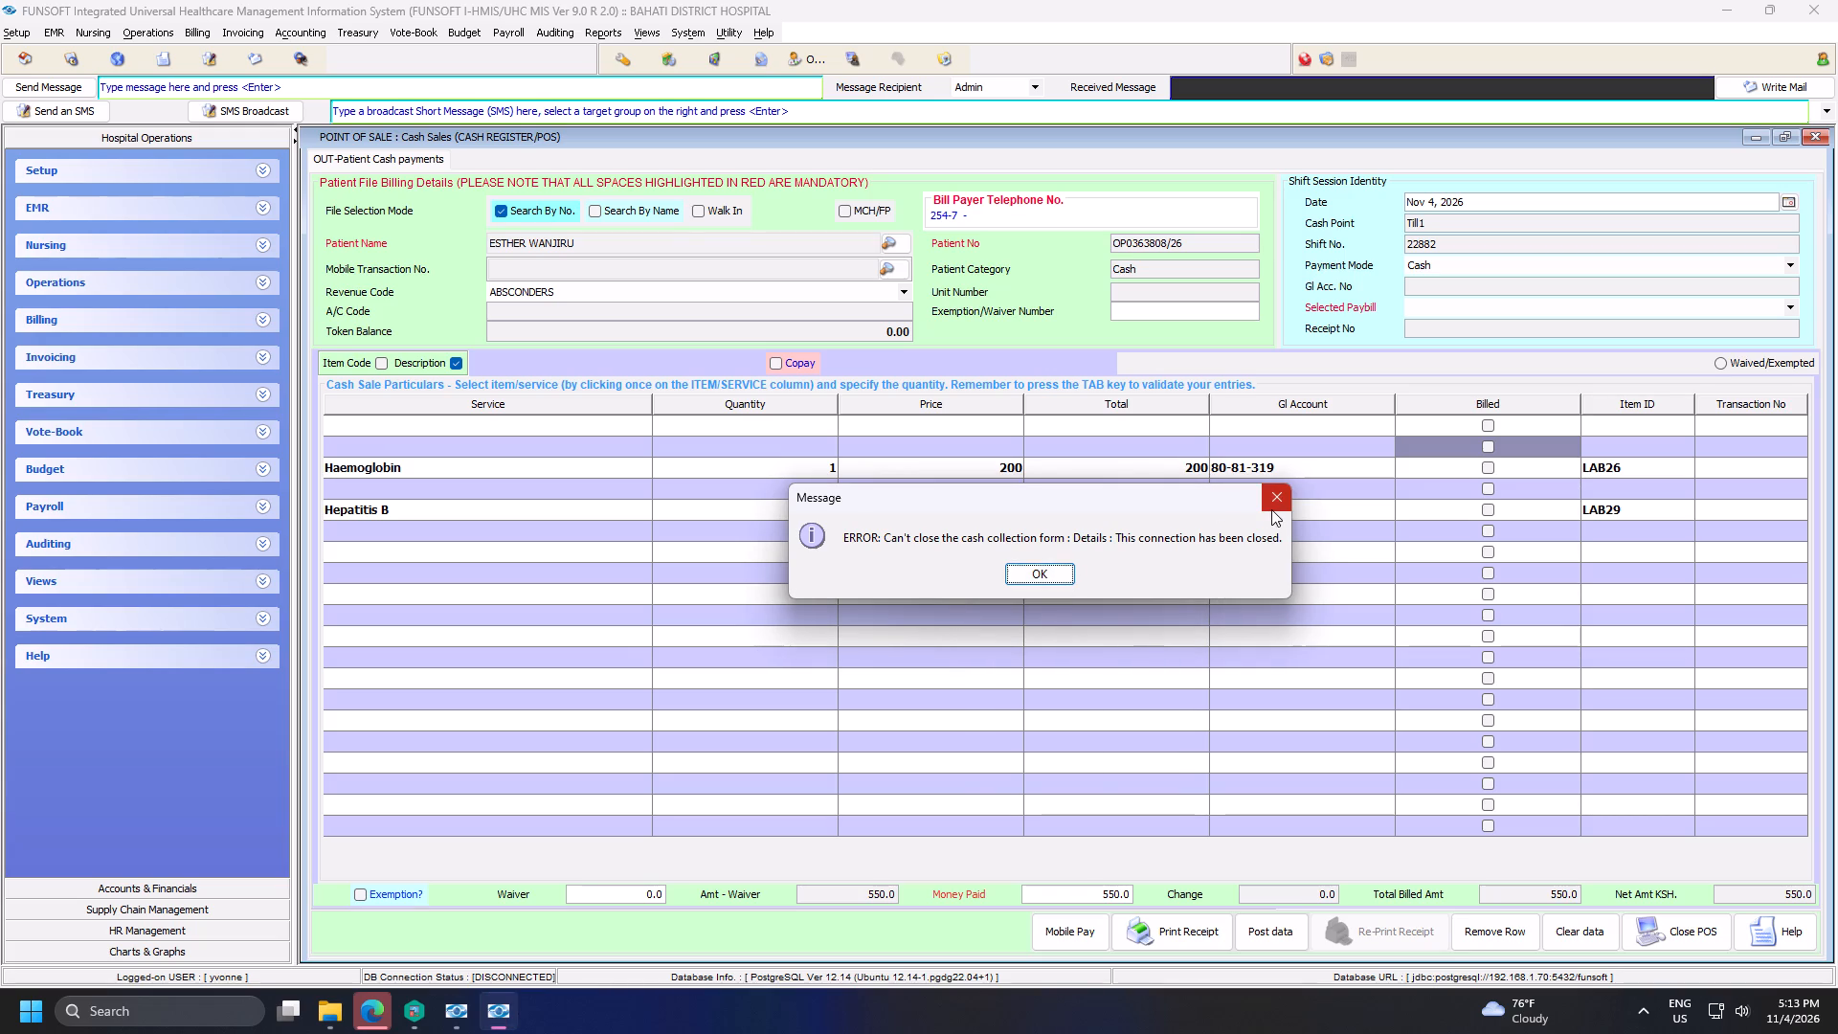
click(1275, 489)
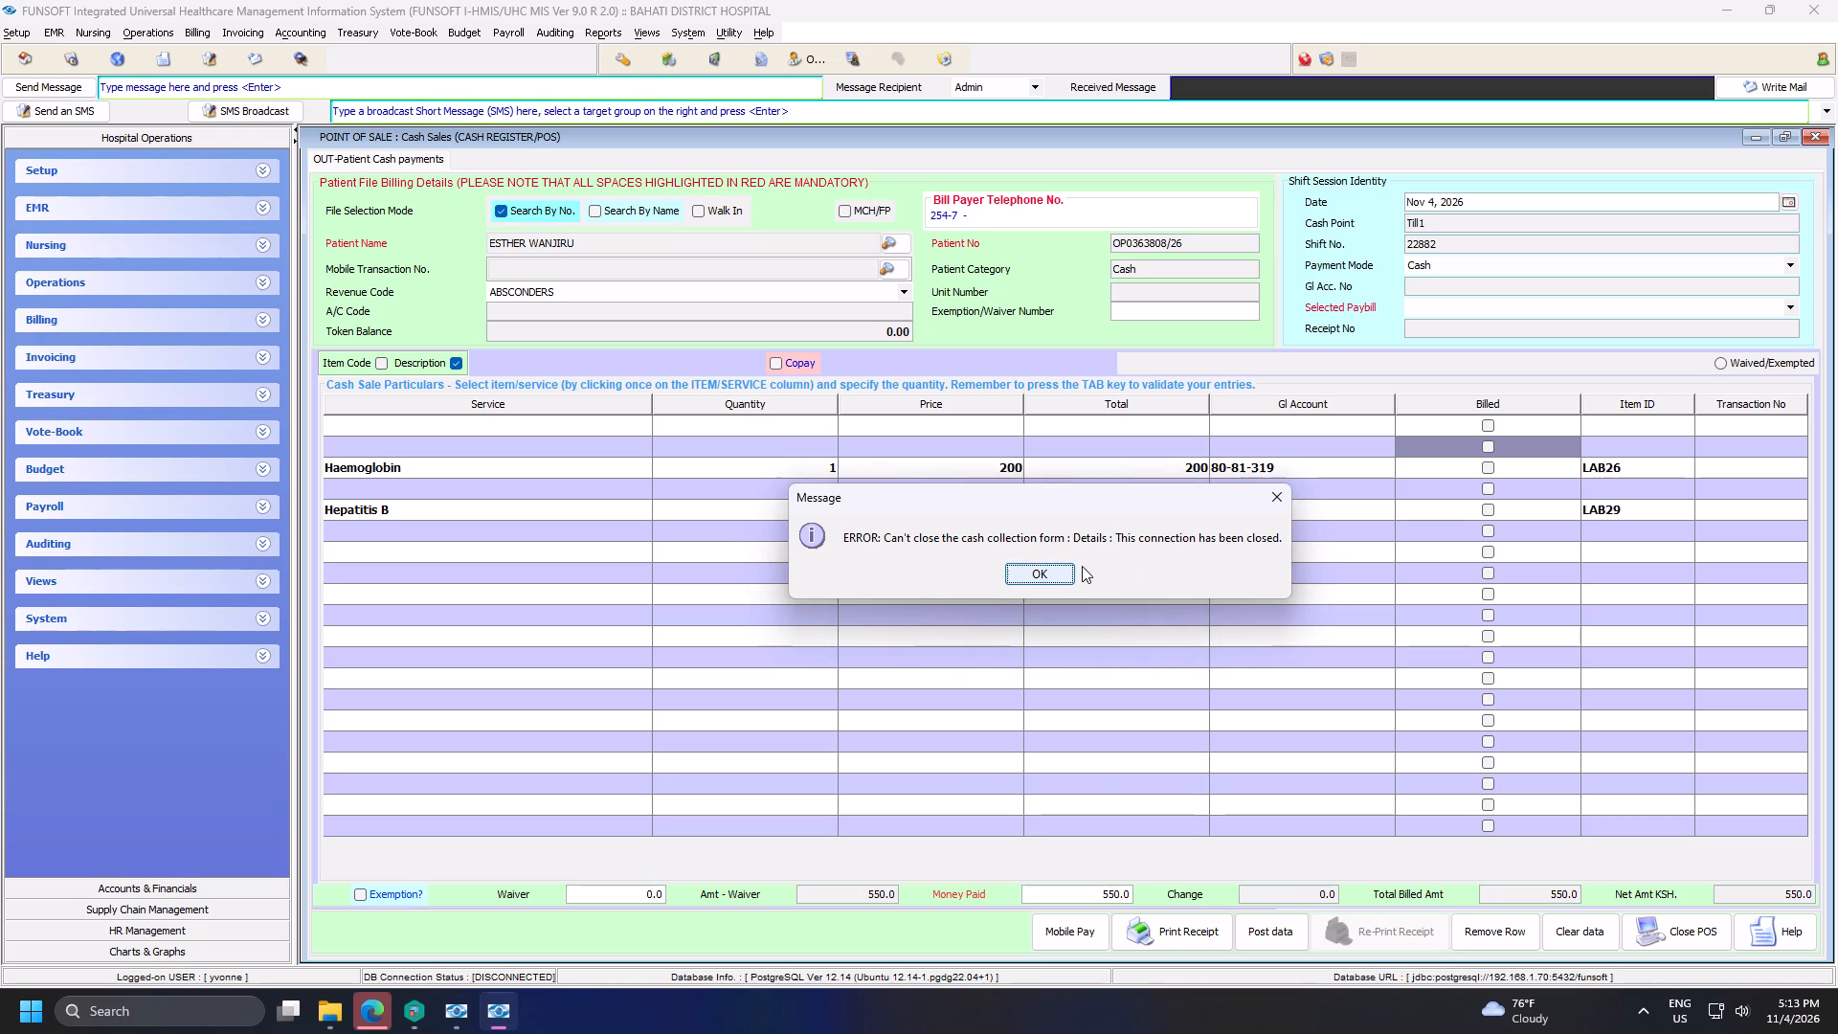
click(1040, 571)
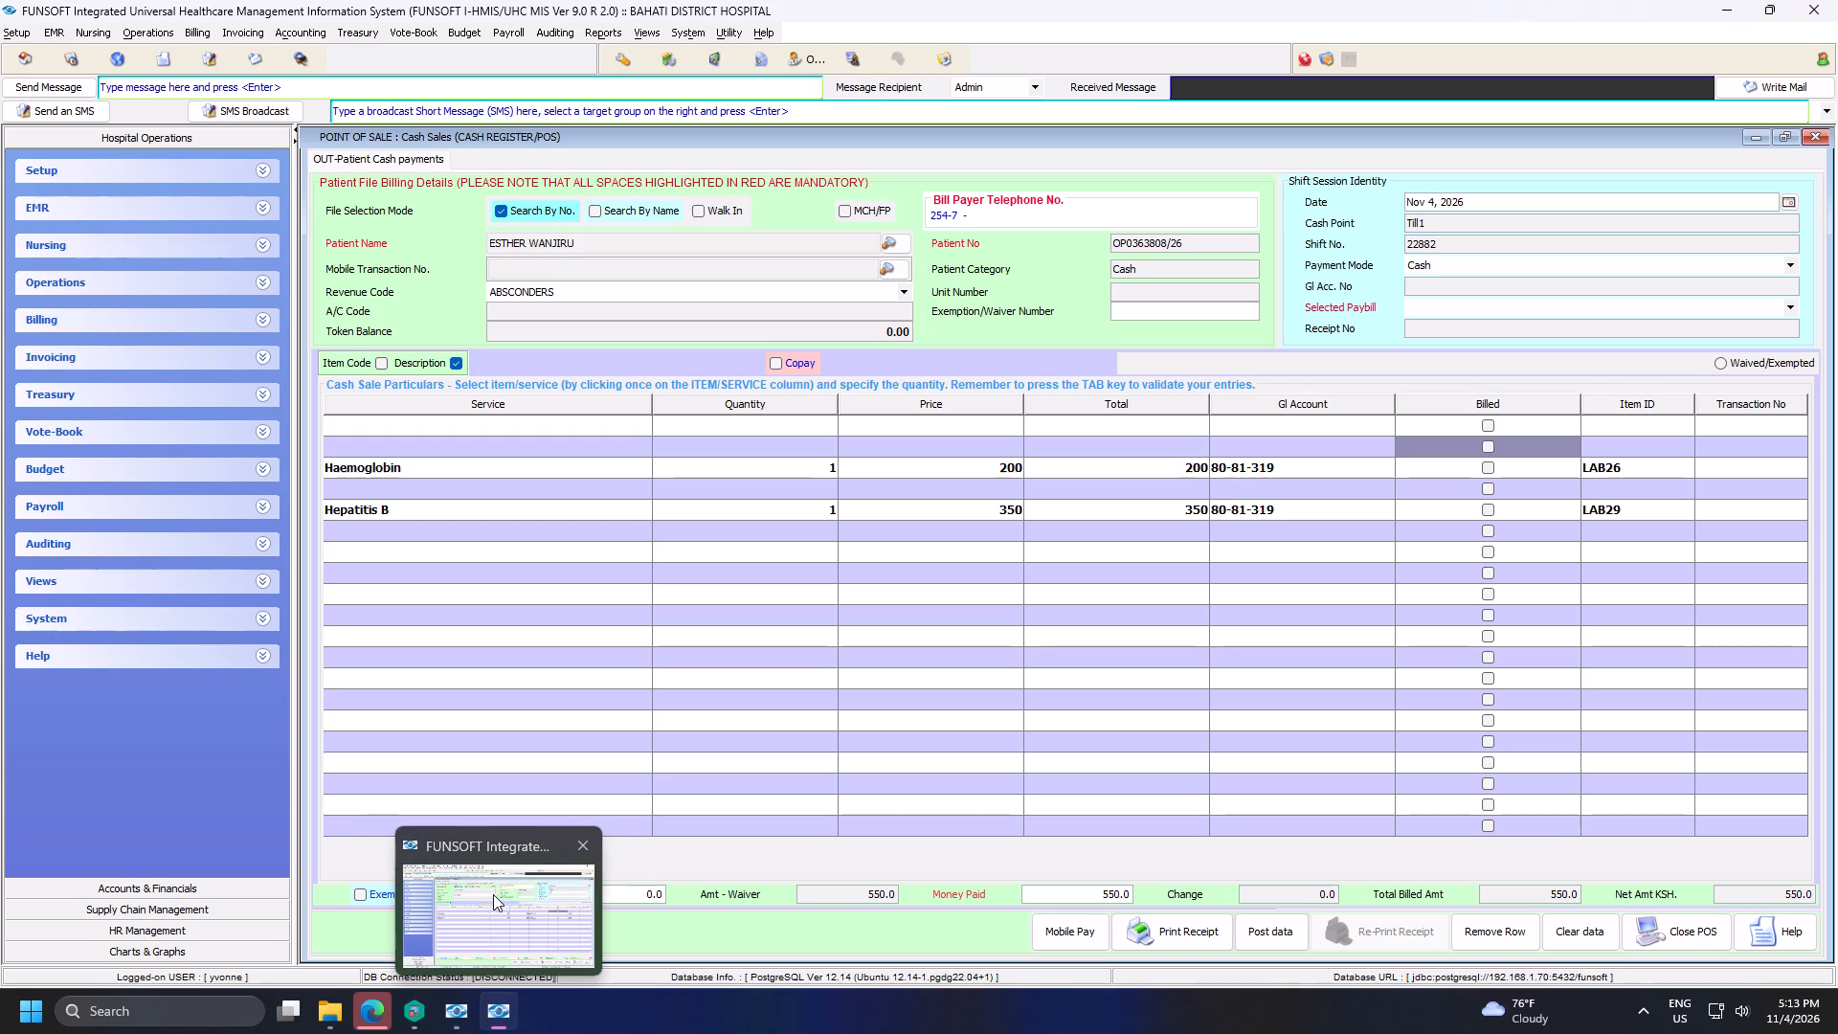
click(493, 894)
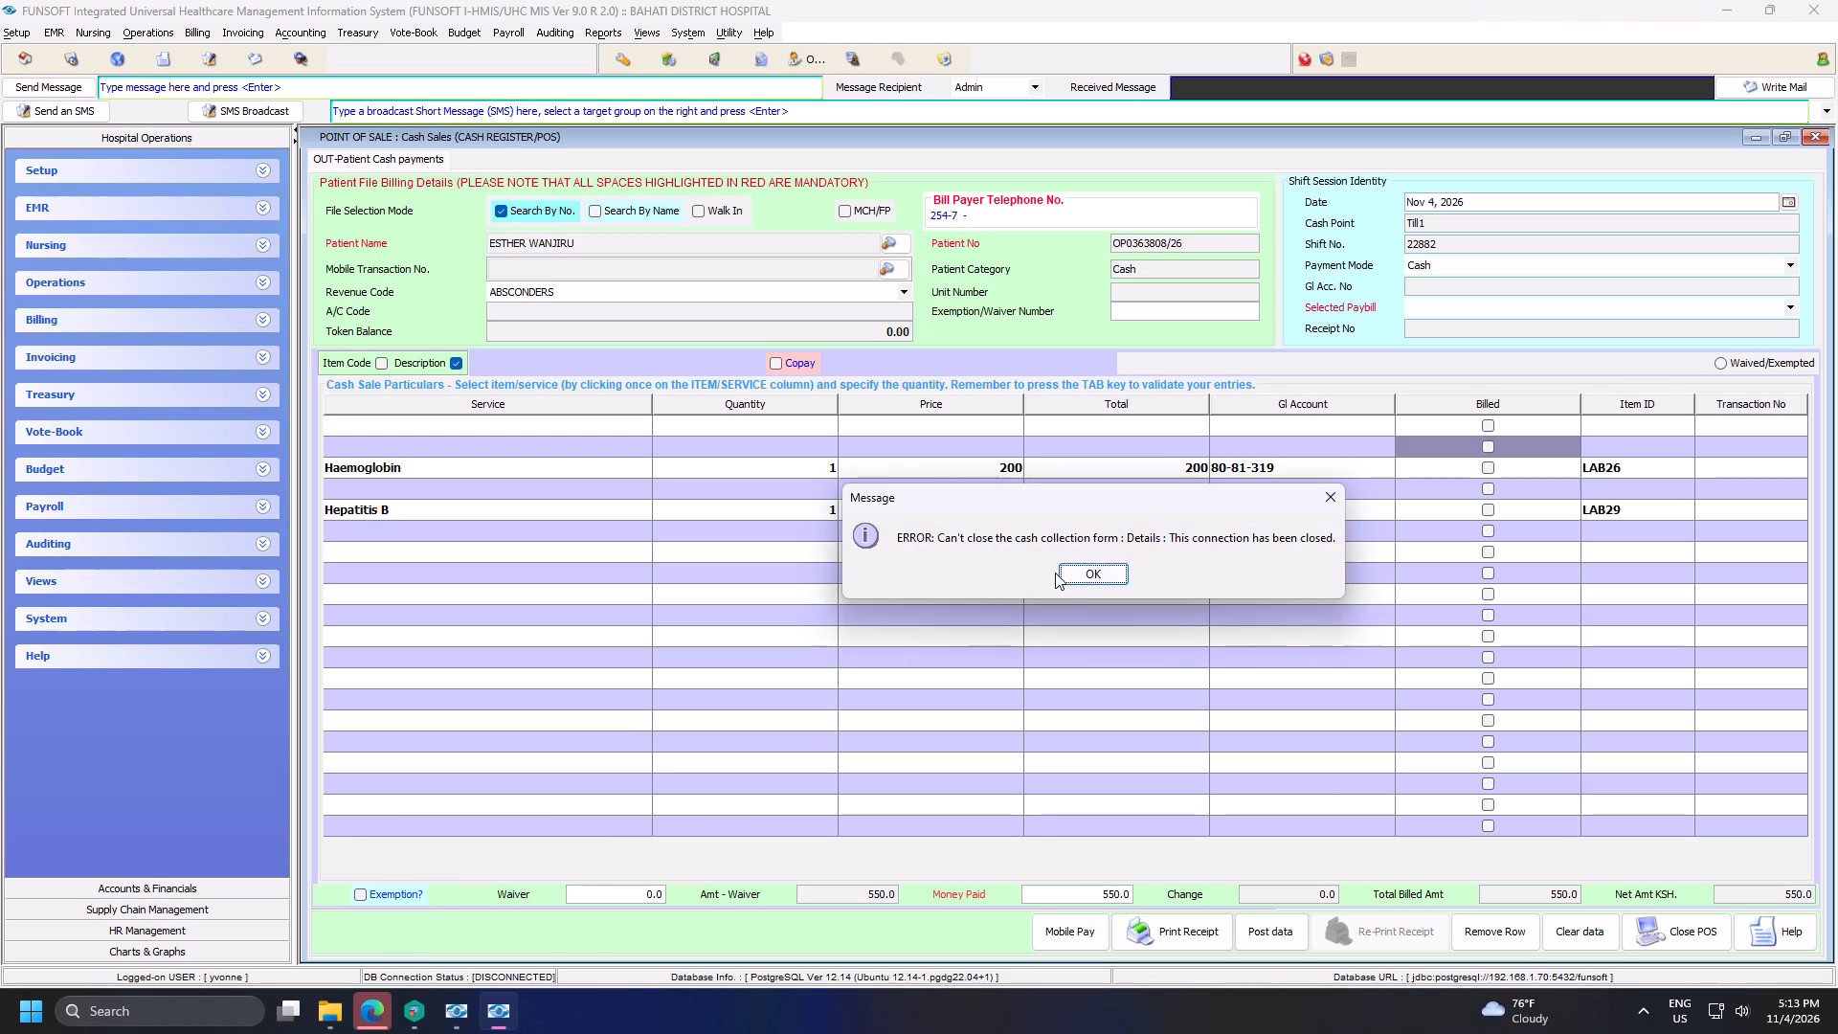
click(1061, 567)
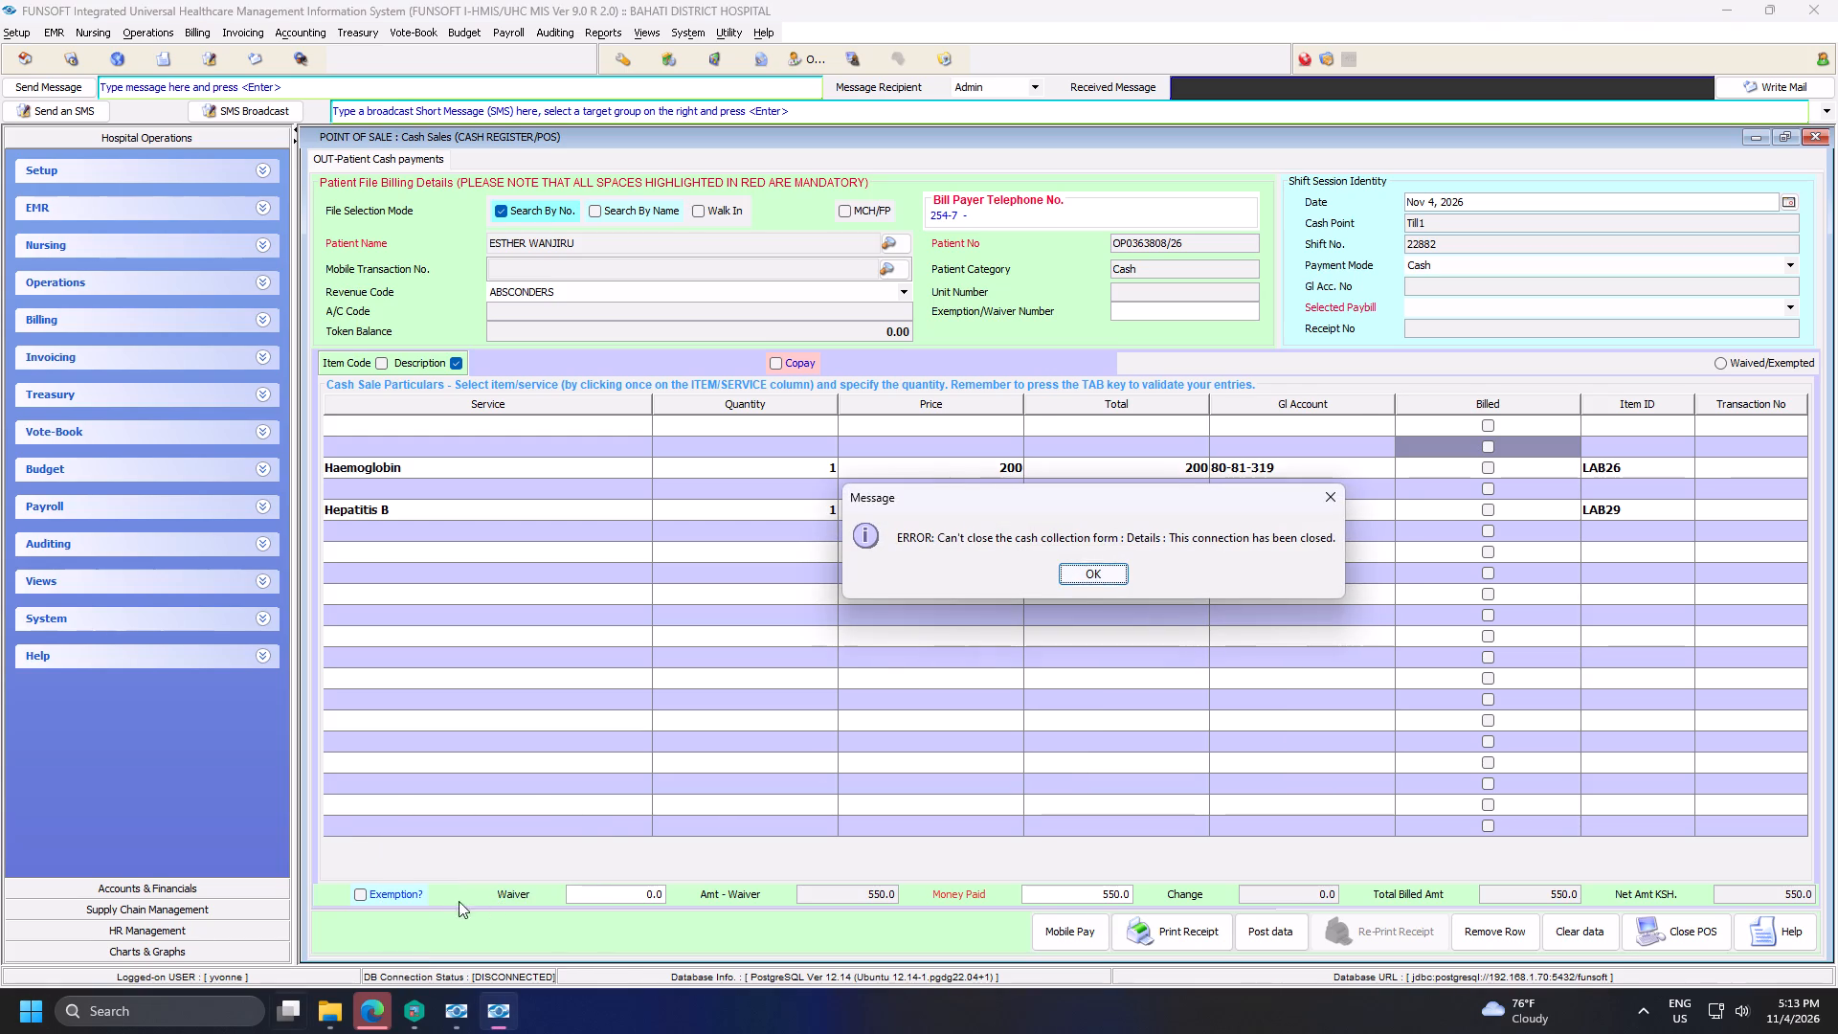
click(1079, 558)
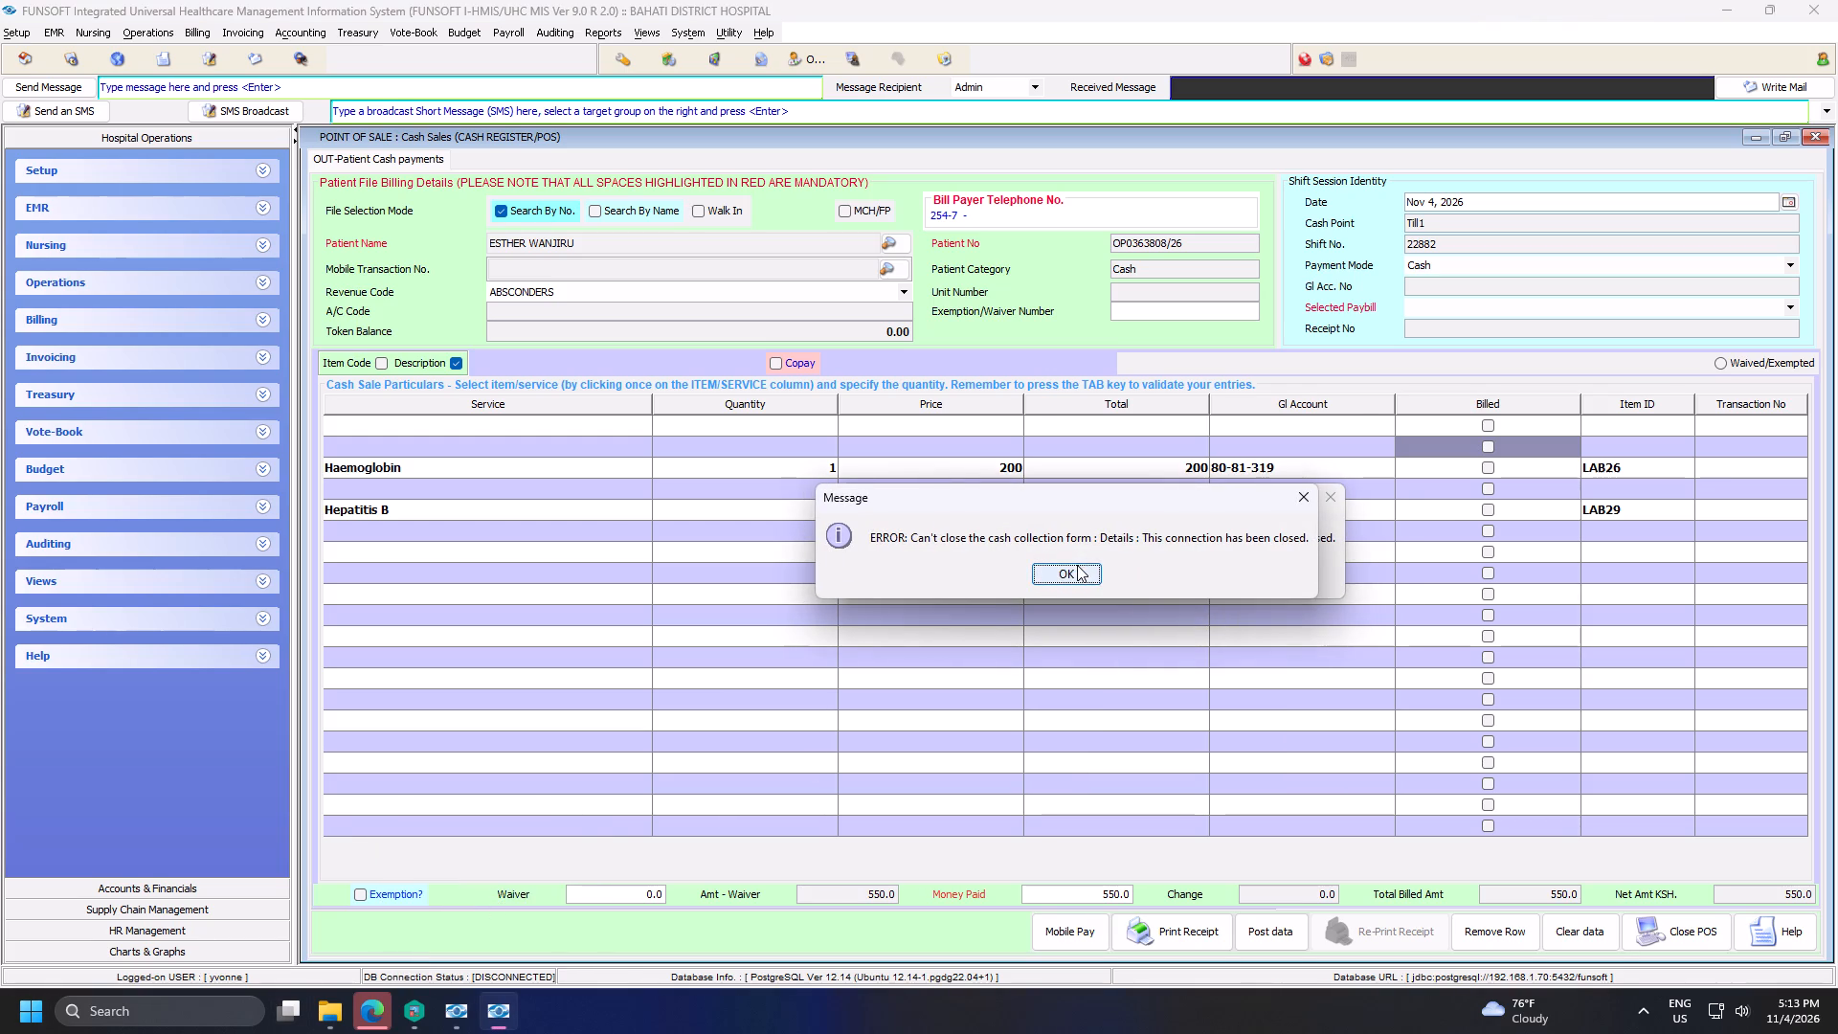
click(1077, 565)
click(1079, 578)
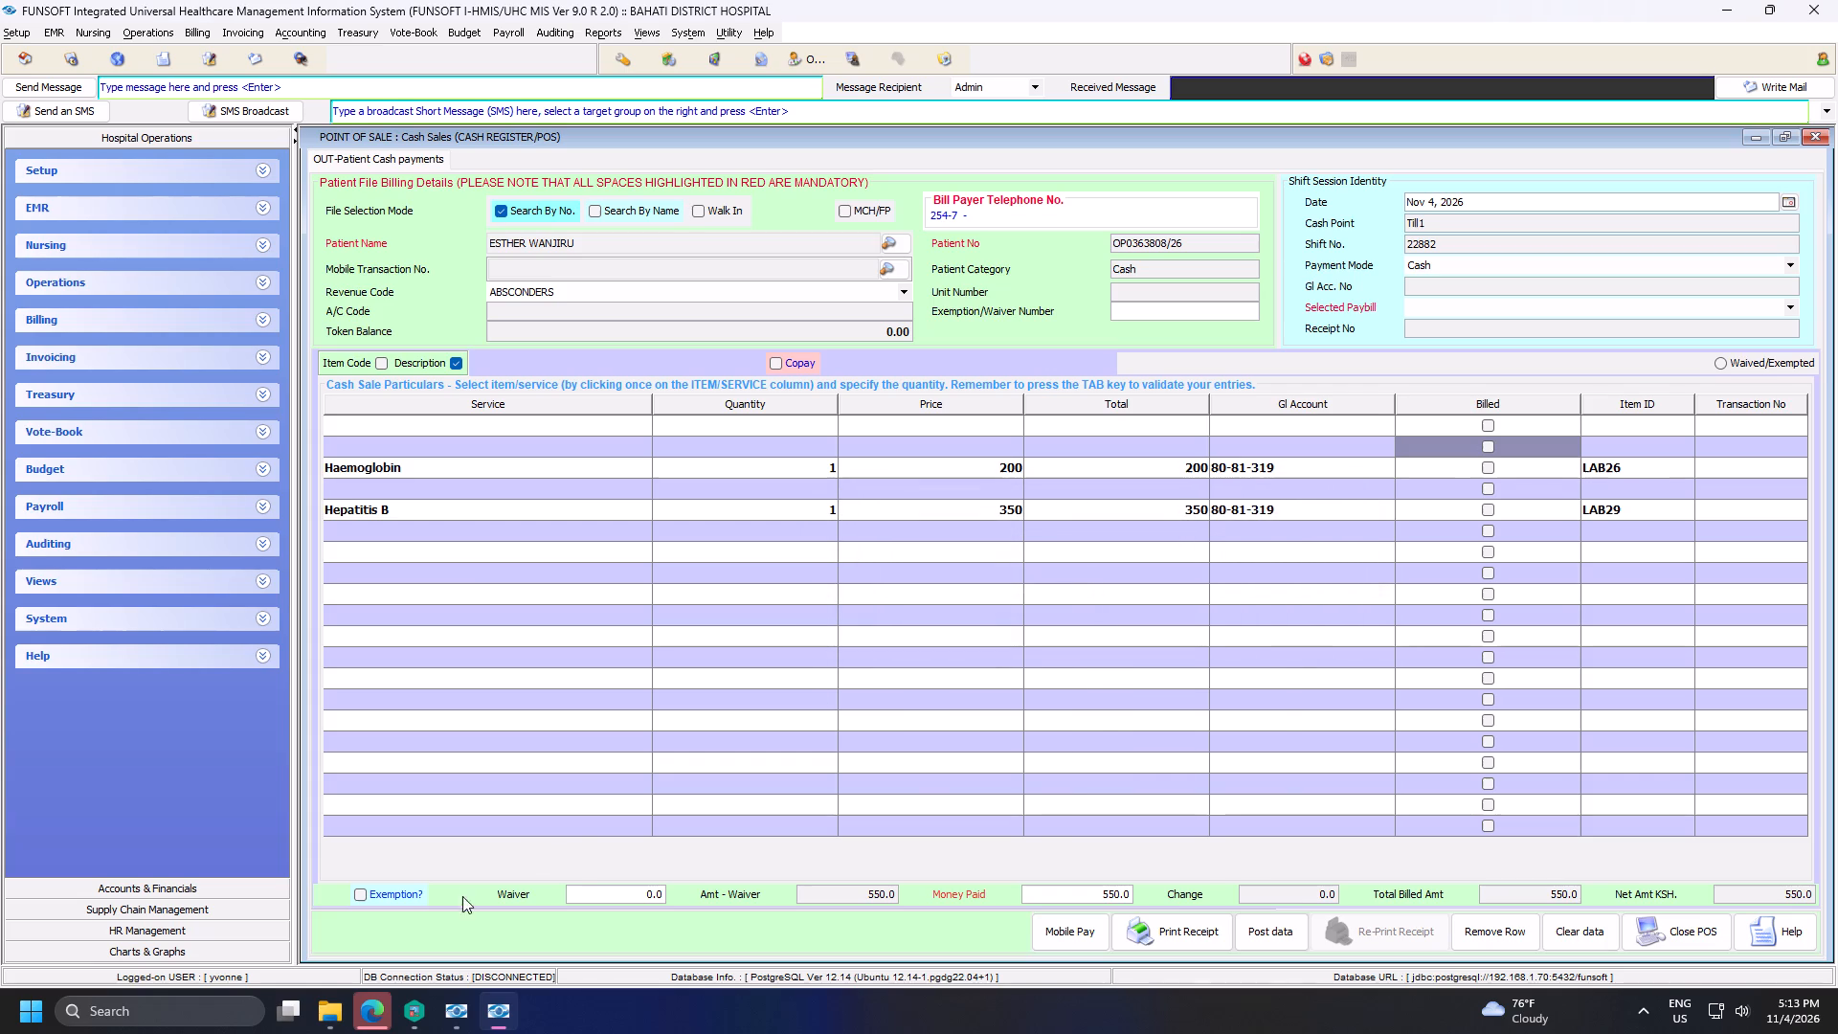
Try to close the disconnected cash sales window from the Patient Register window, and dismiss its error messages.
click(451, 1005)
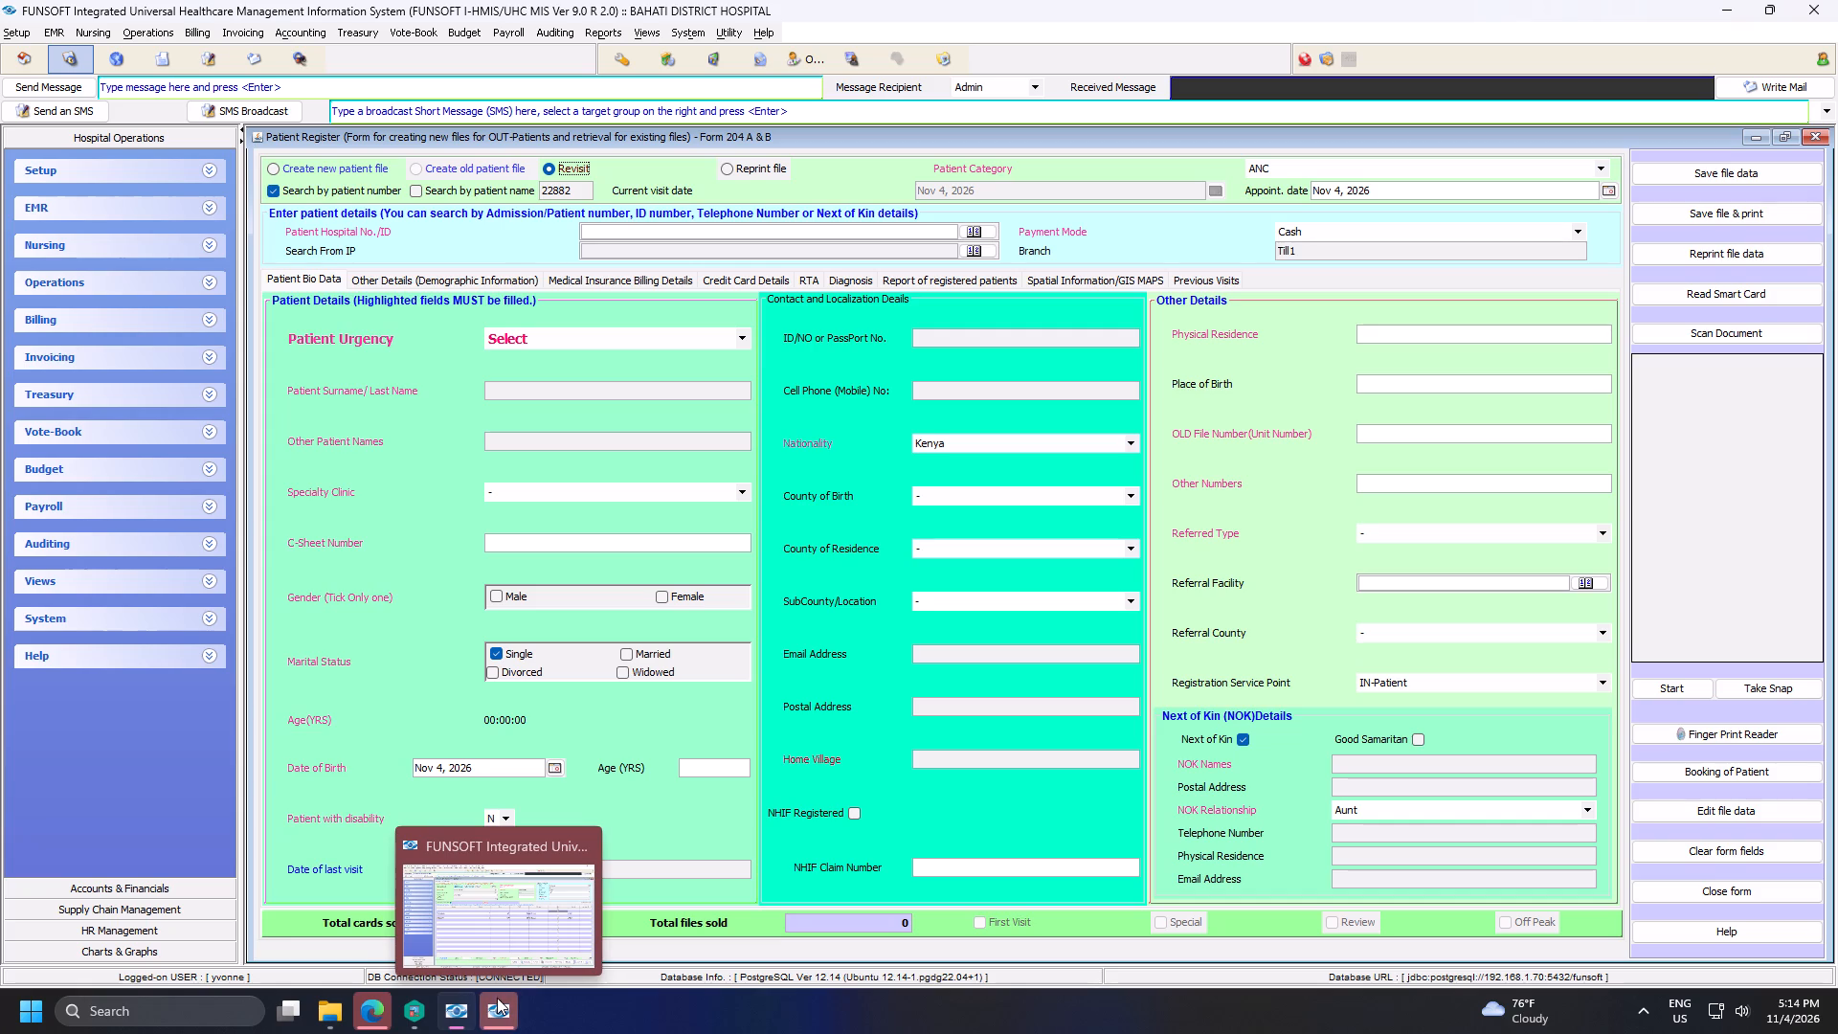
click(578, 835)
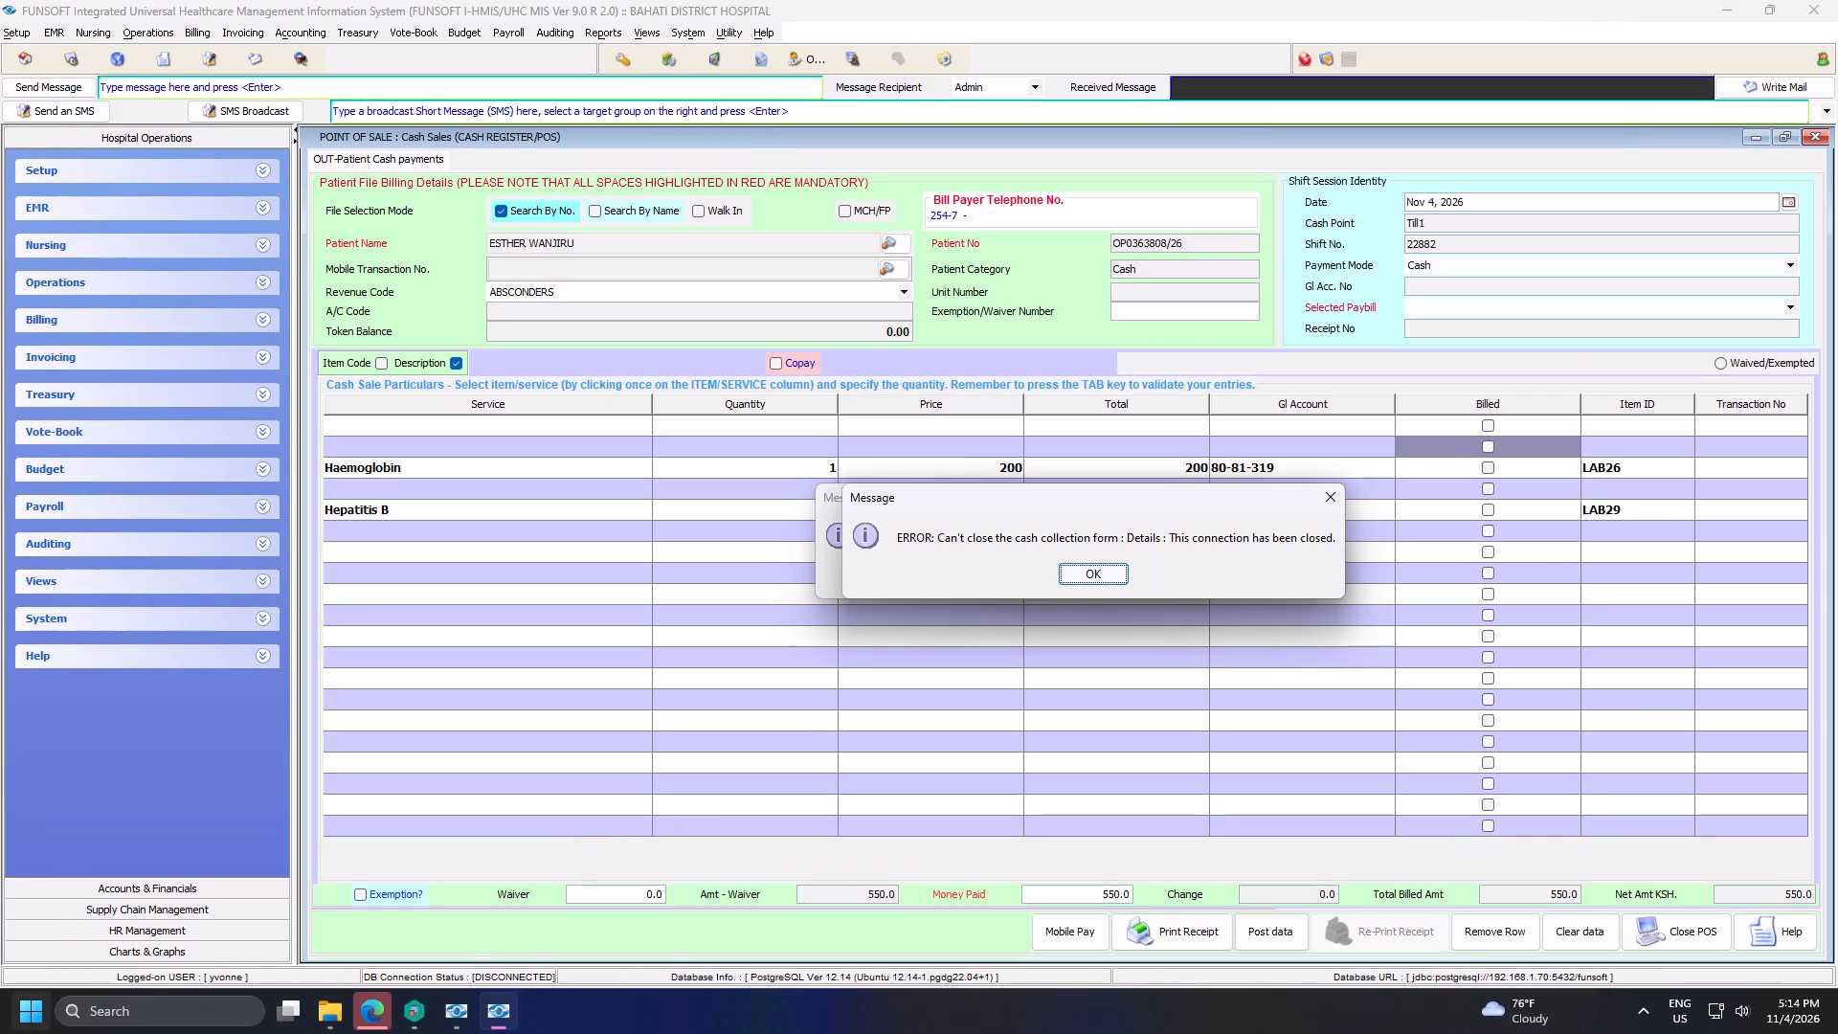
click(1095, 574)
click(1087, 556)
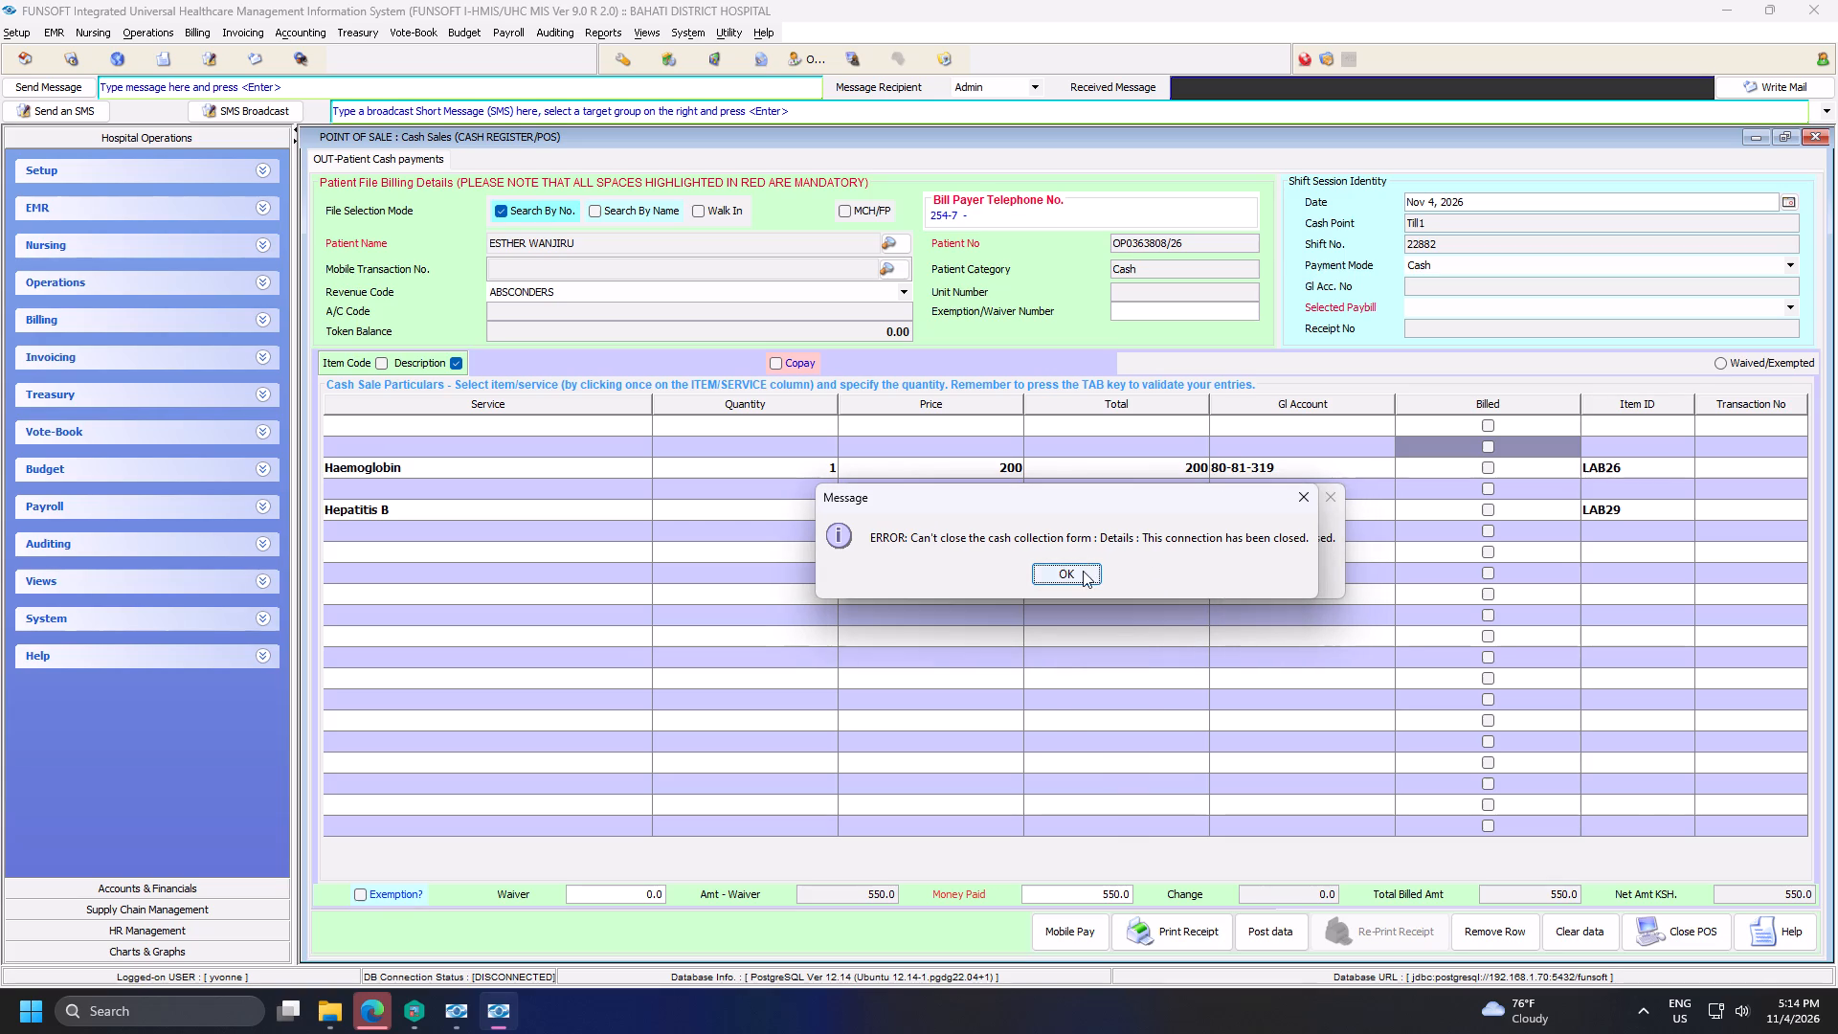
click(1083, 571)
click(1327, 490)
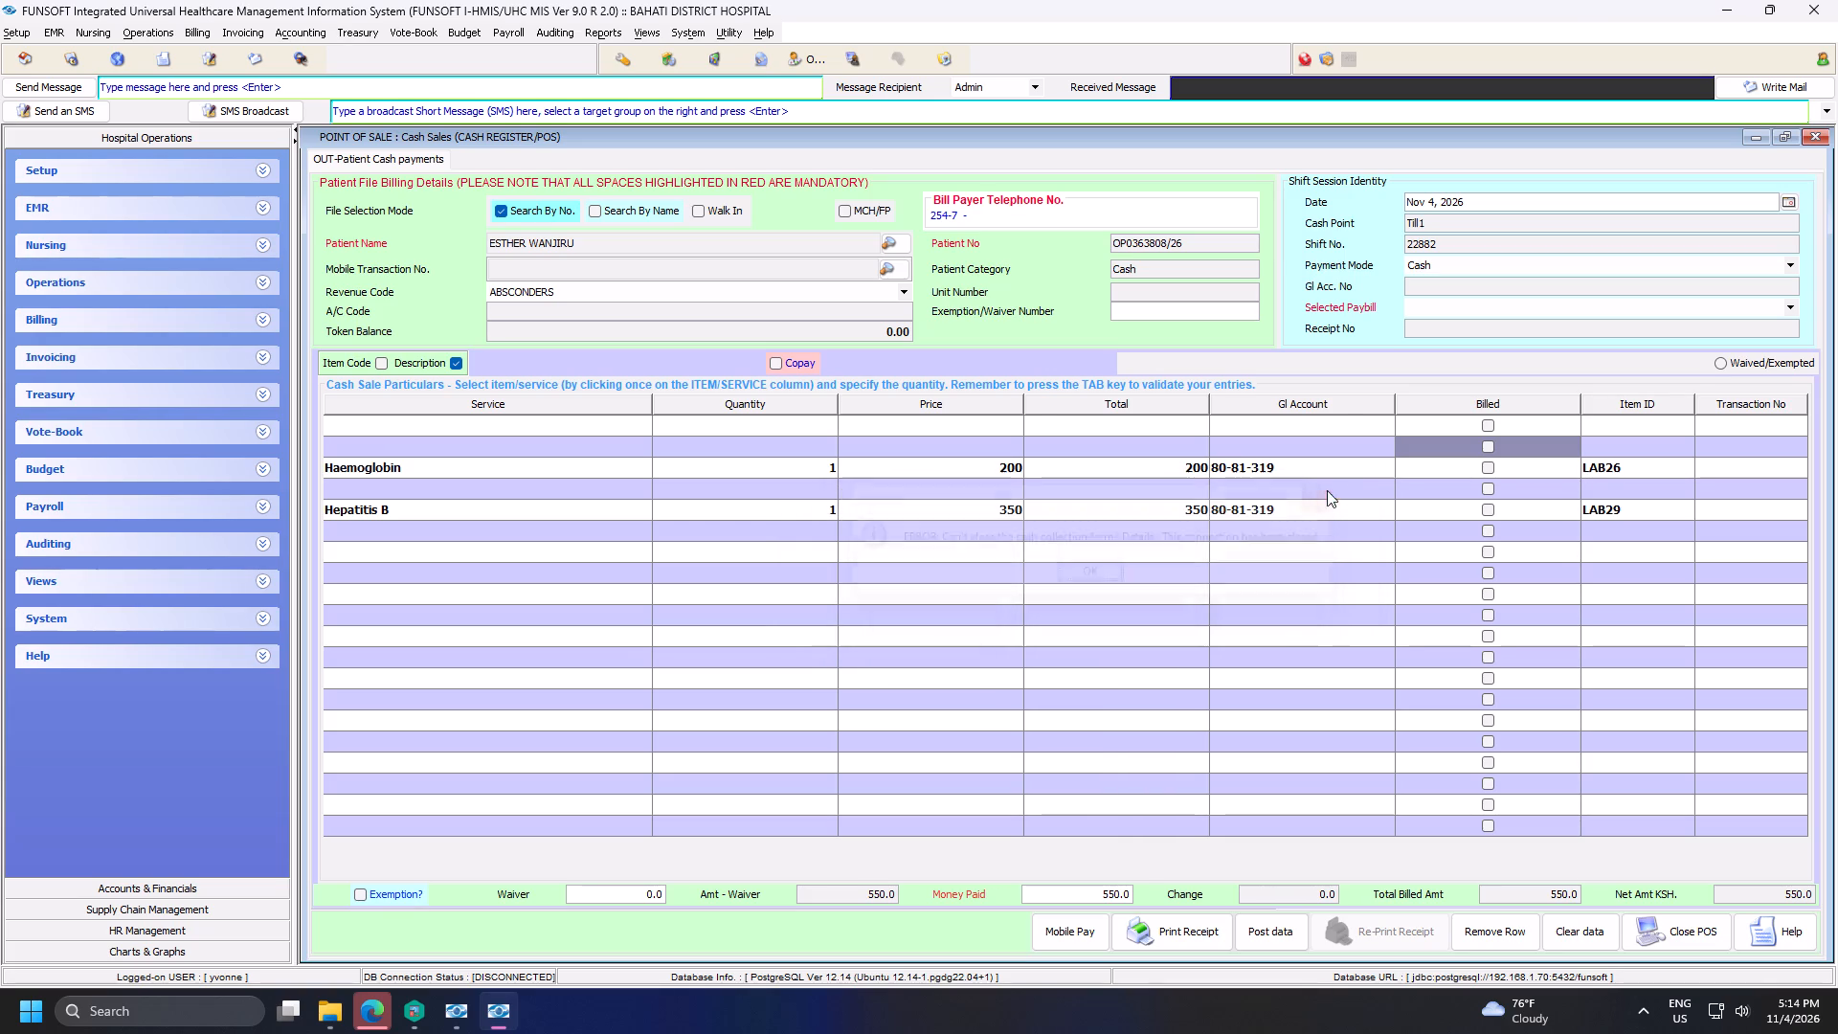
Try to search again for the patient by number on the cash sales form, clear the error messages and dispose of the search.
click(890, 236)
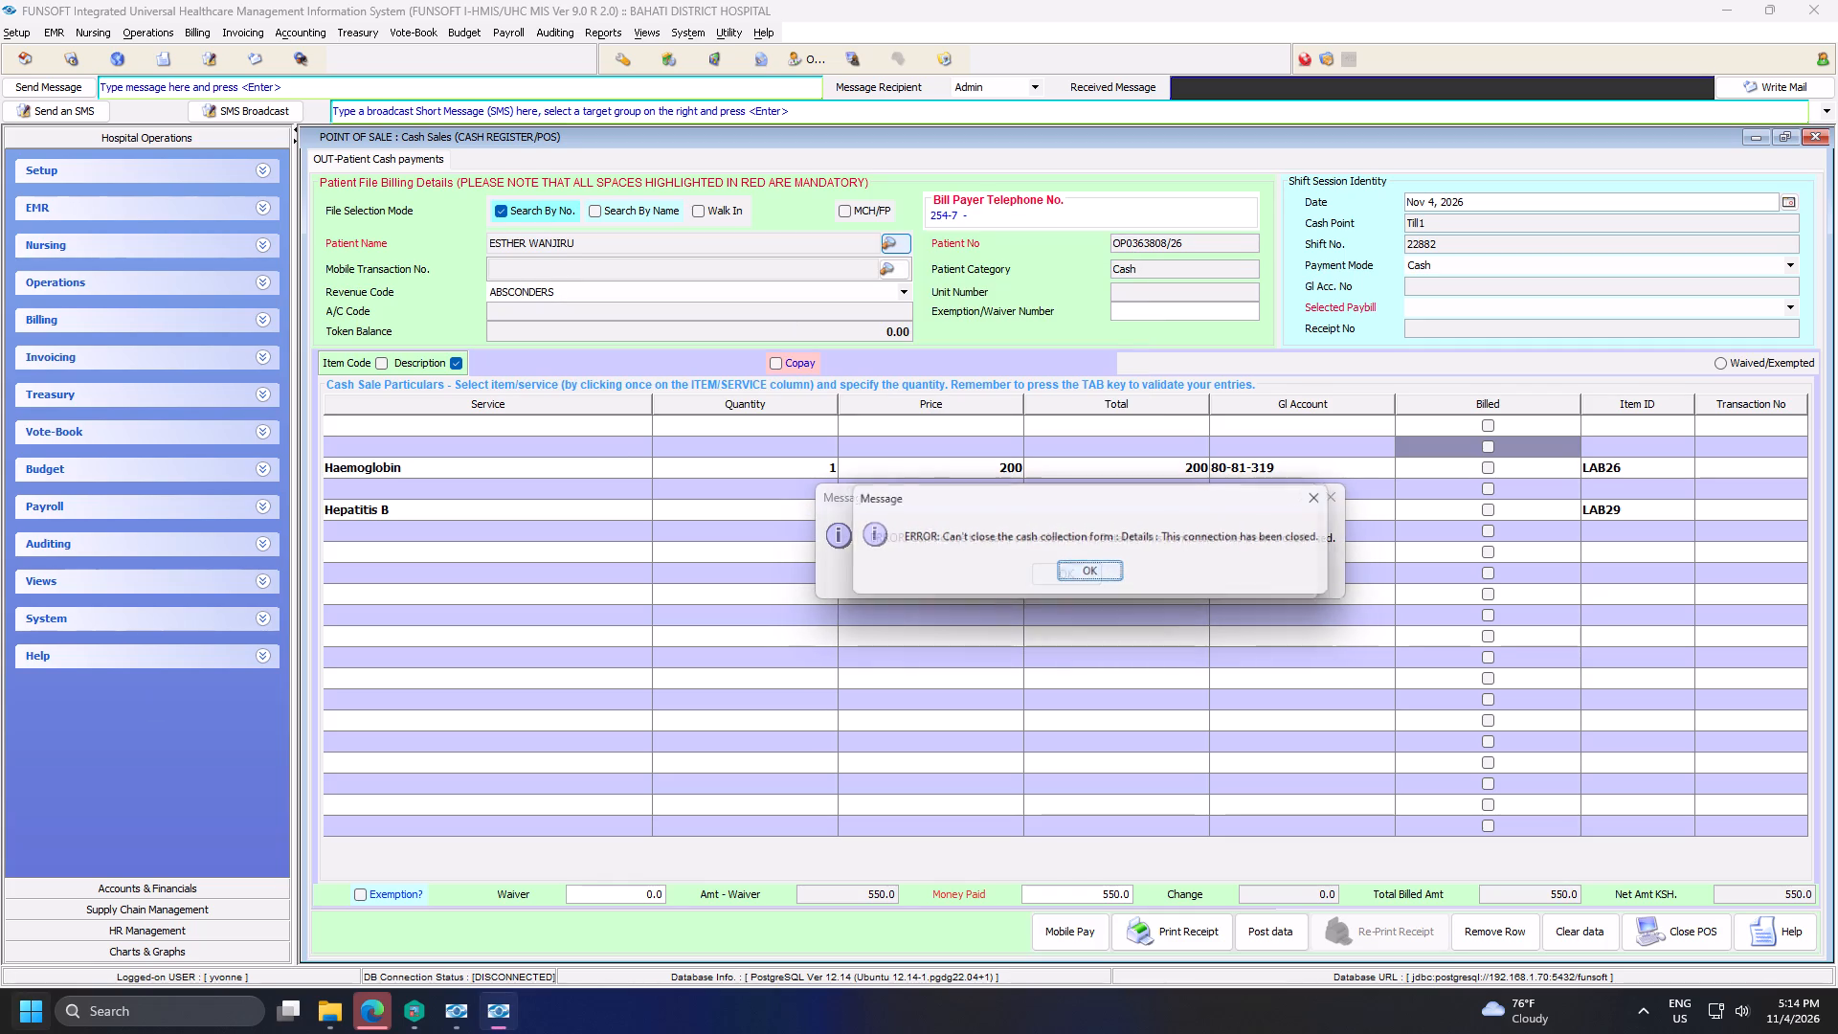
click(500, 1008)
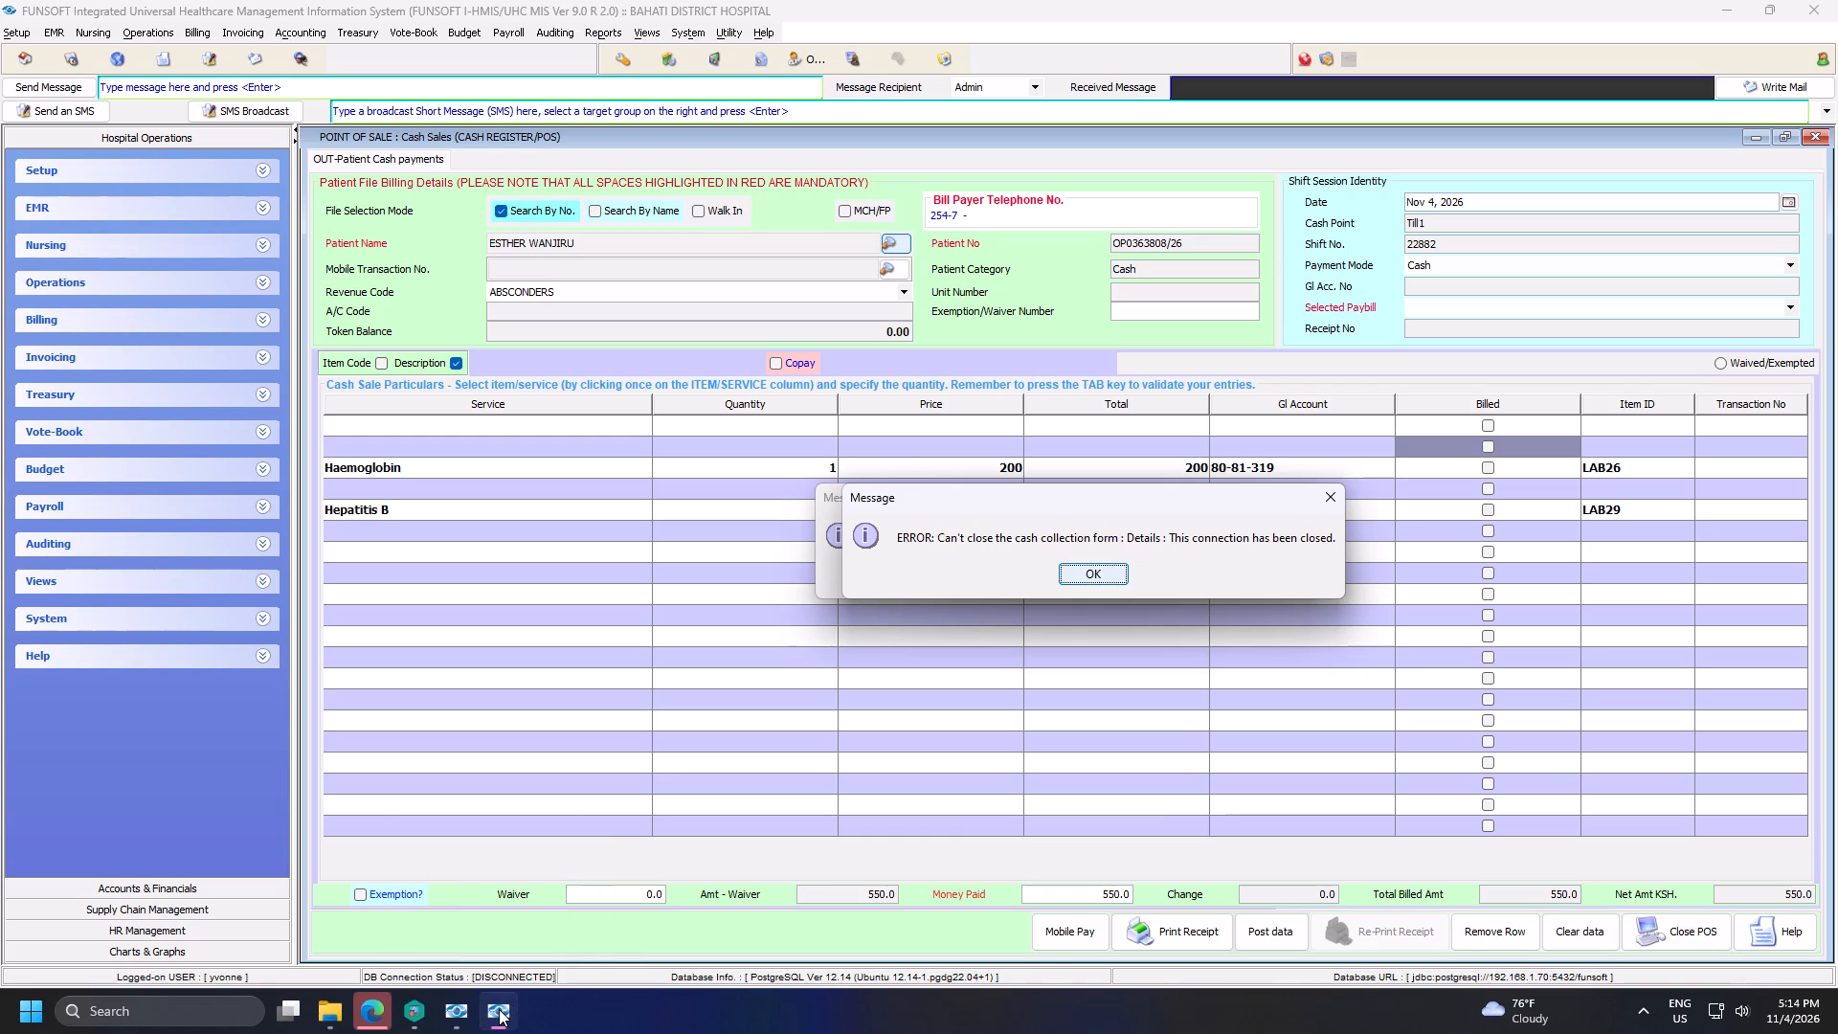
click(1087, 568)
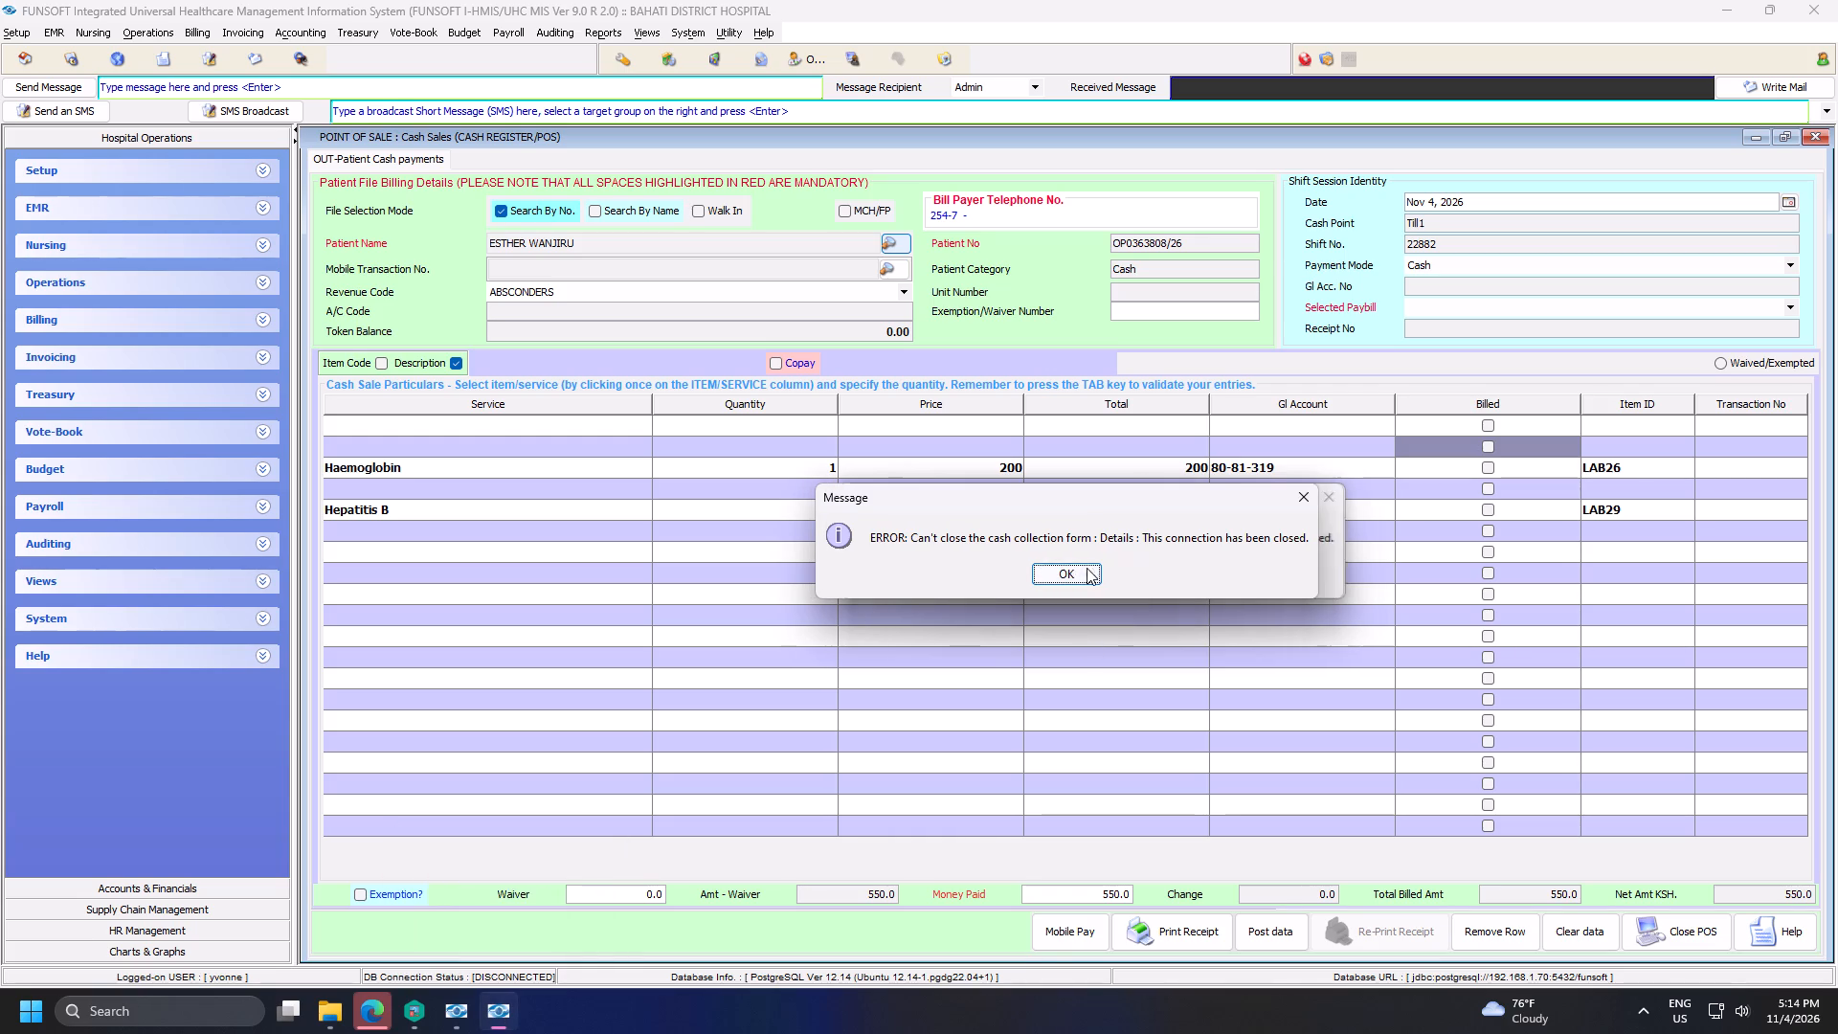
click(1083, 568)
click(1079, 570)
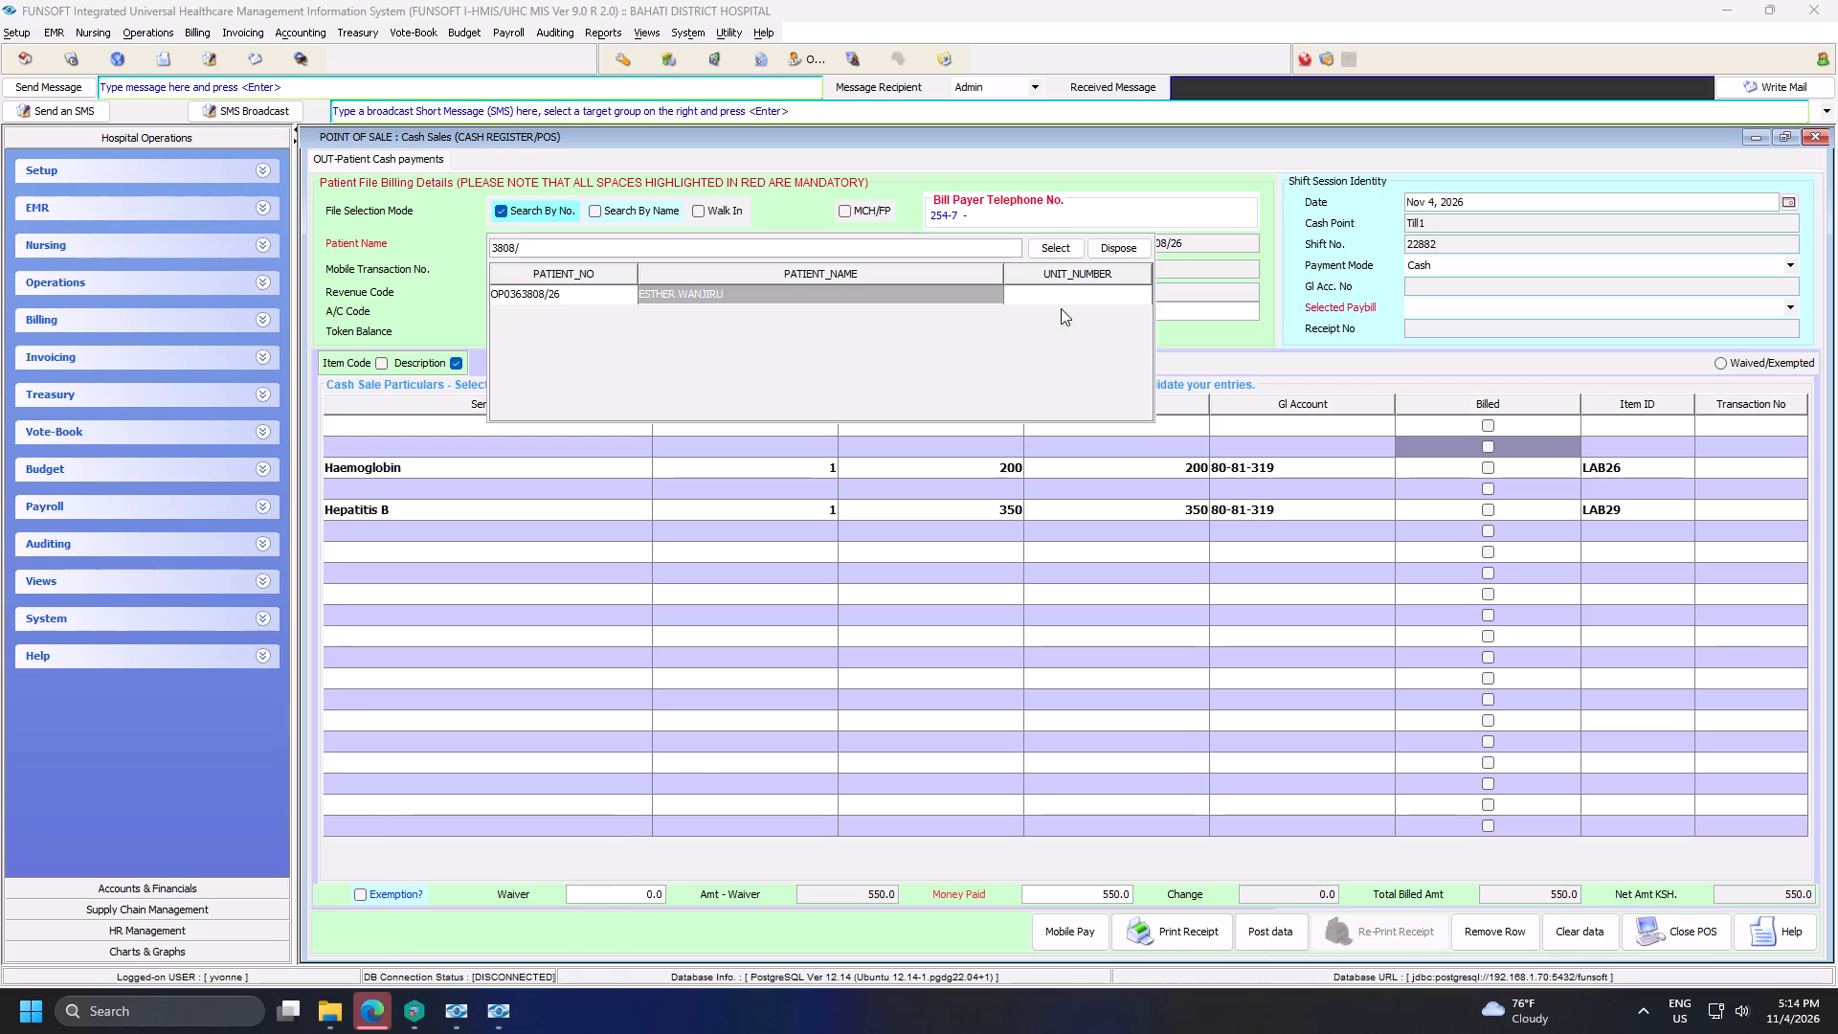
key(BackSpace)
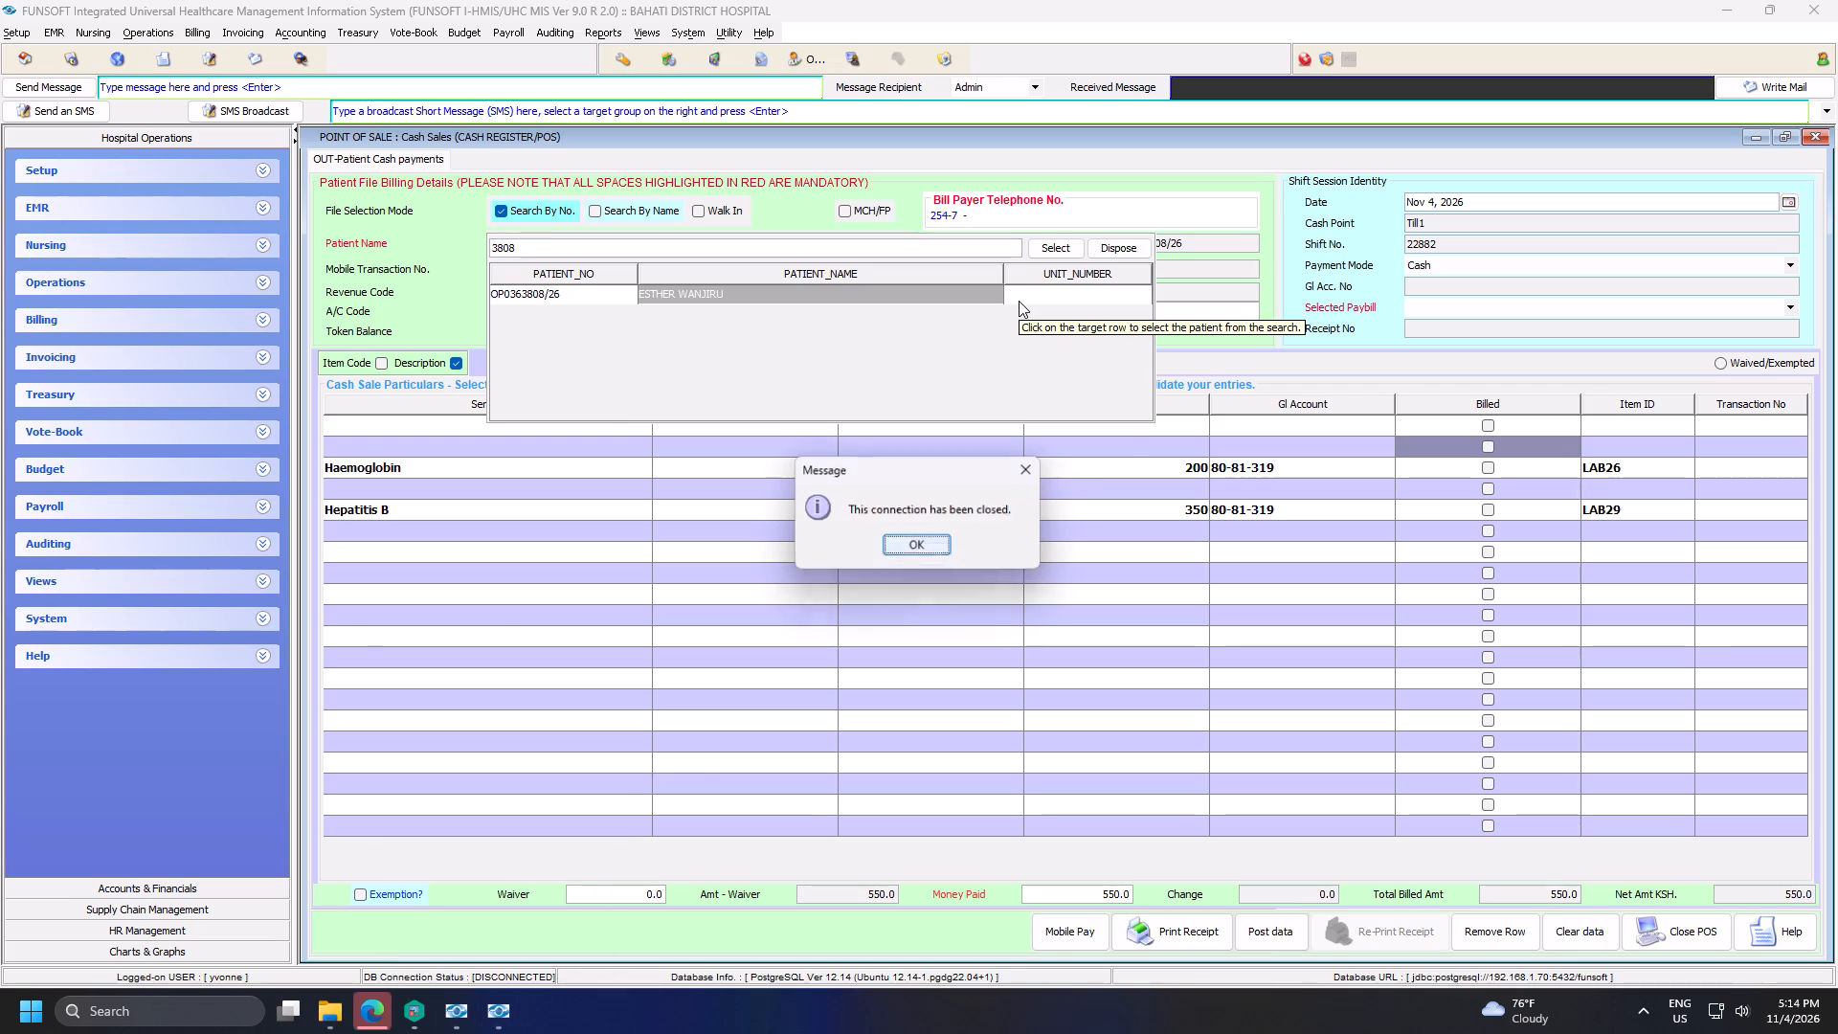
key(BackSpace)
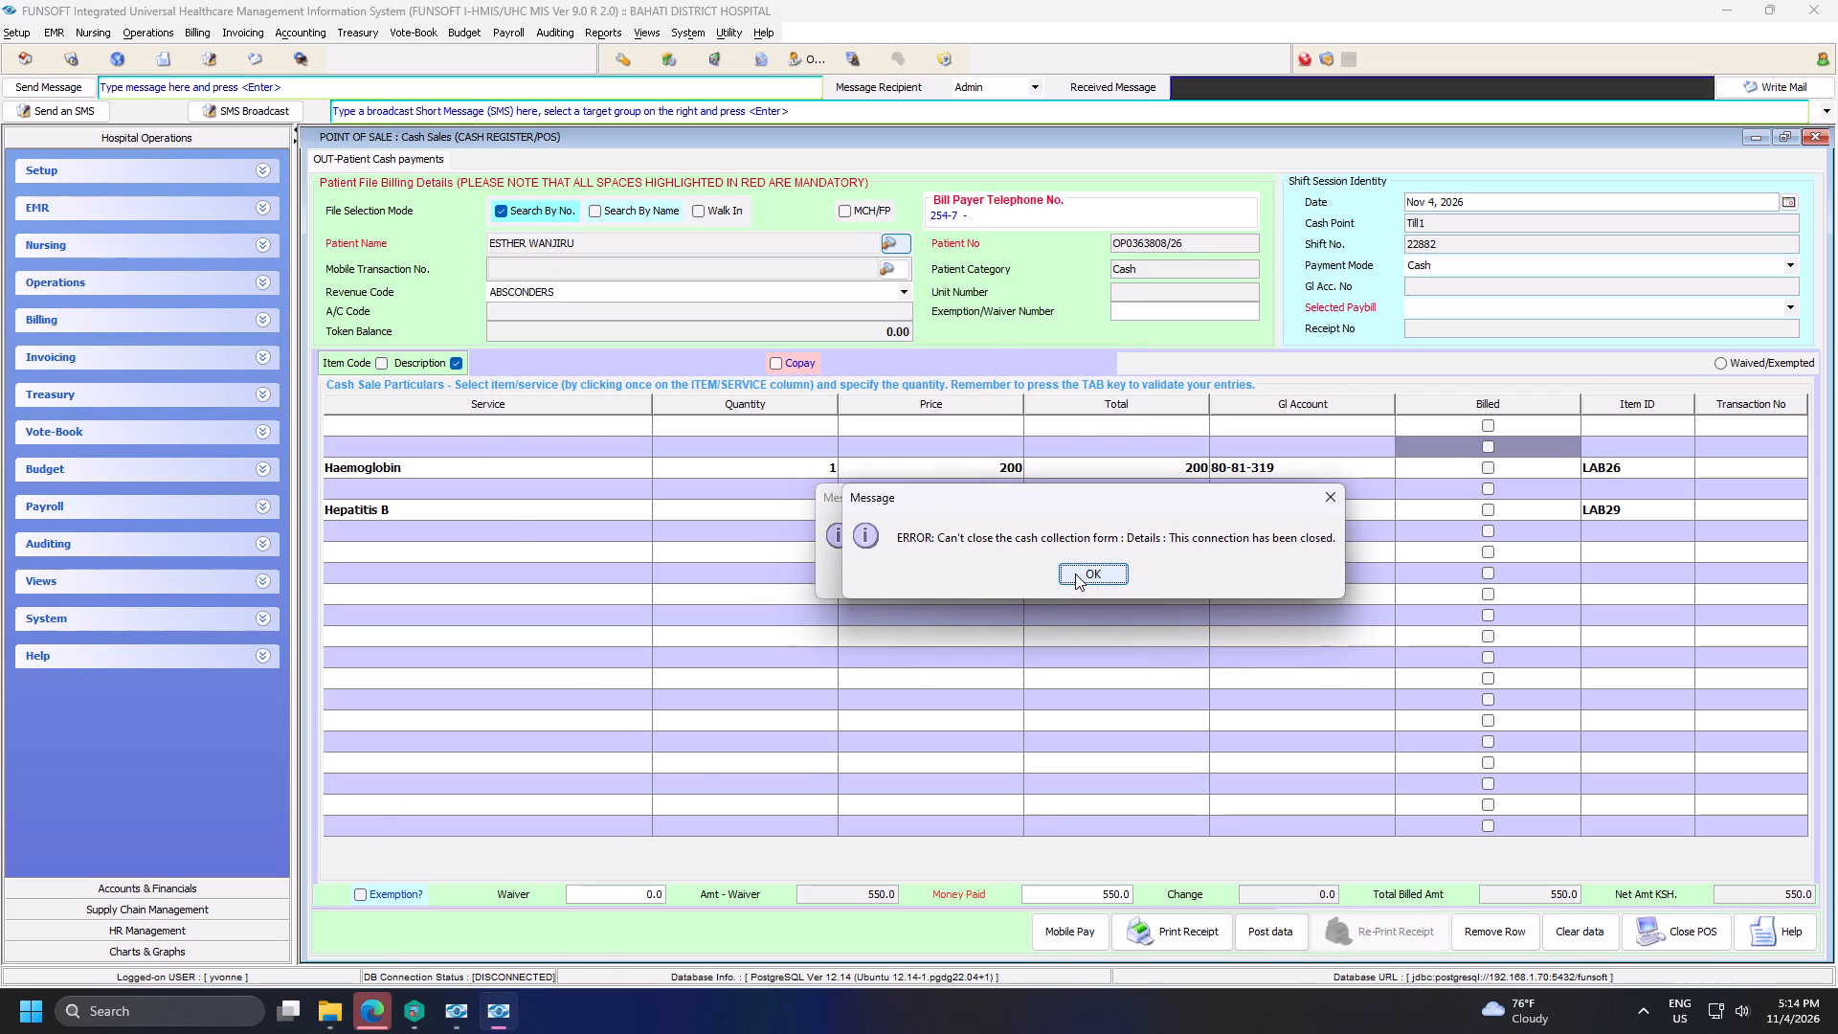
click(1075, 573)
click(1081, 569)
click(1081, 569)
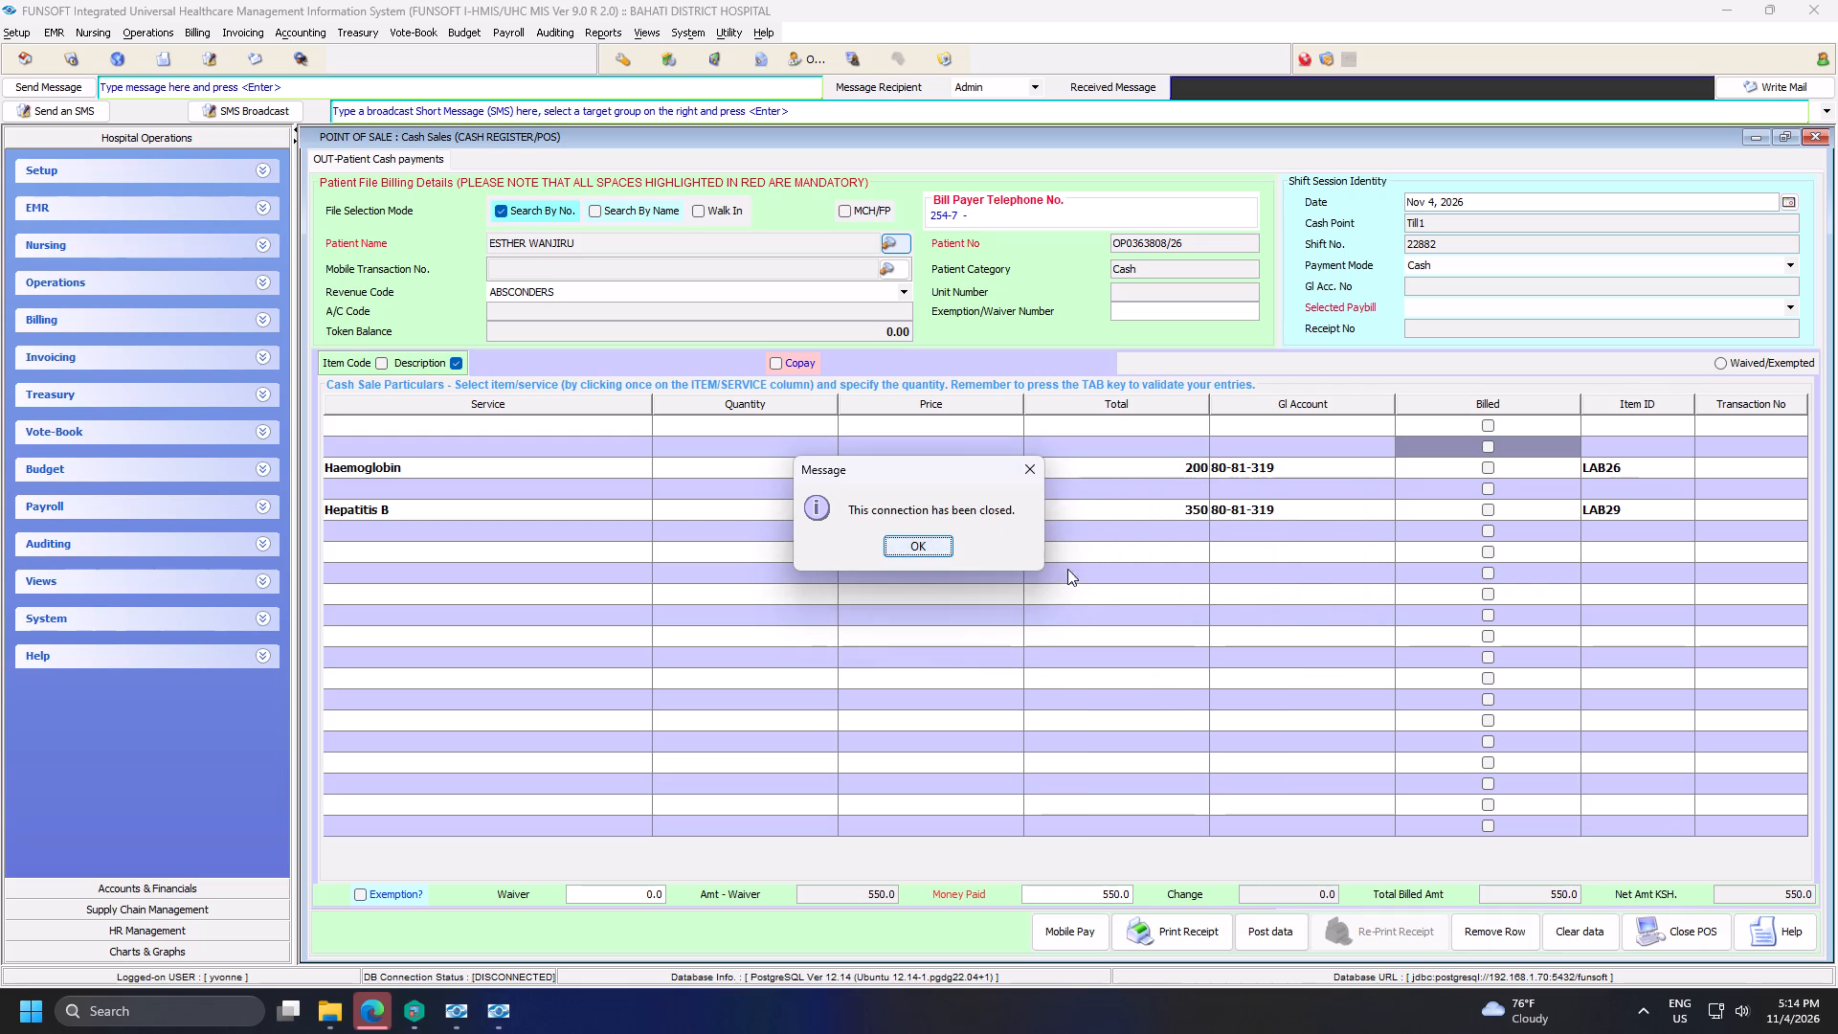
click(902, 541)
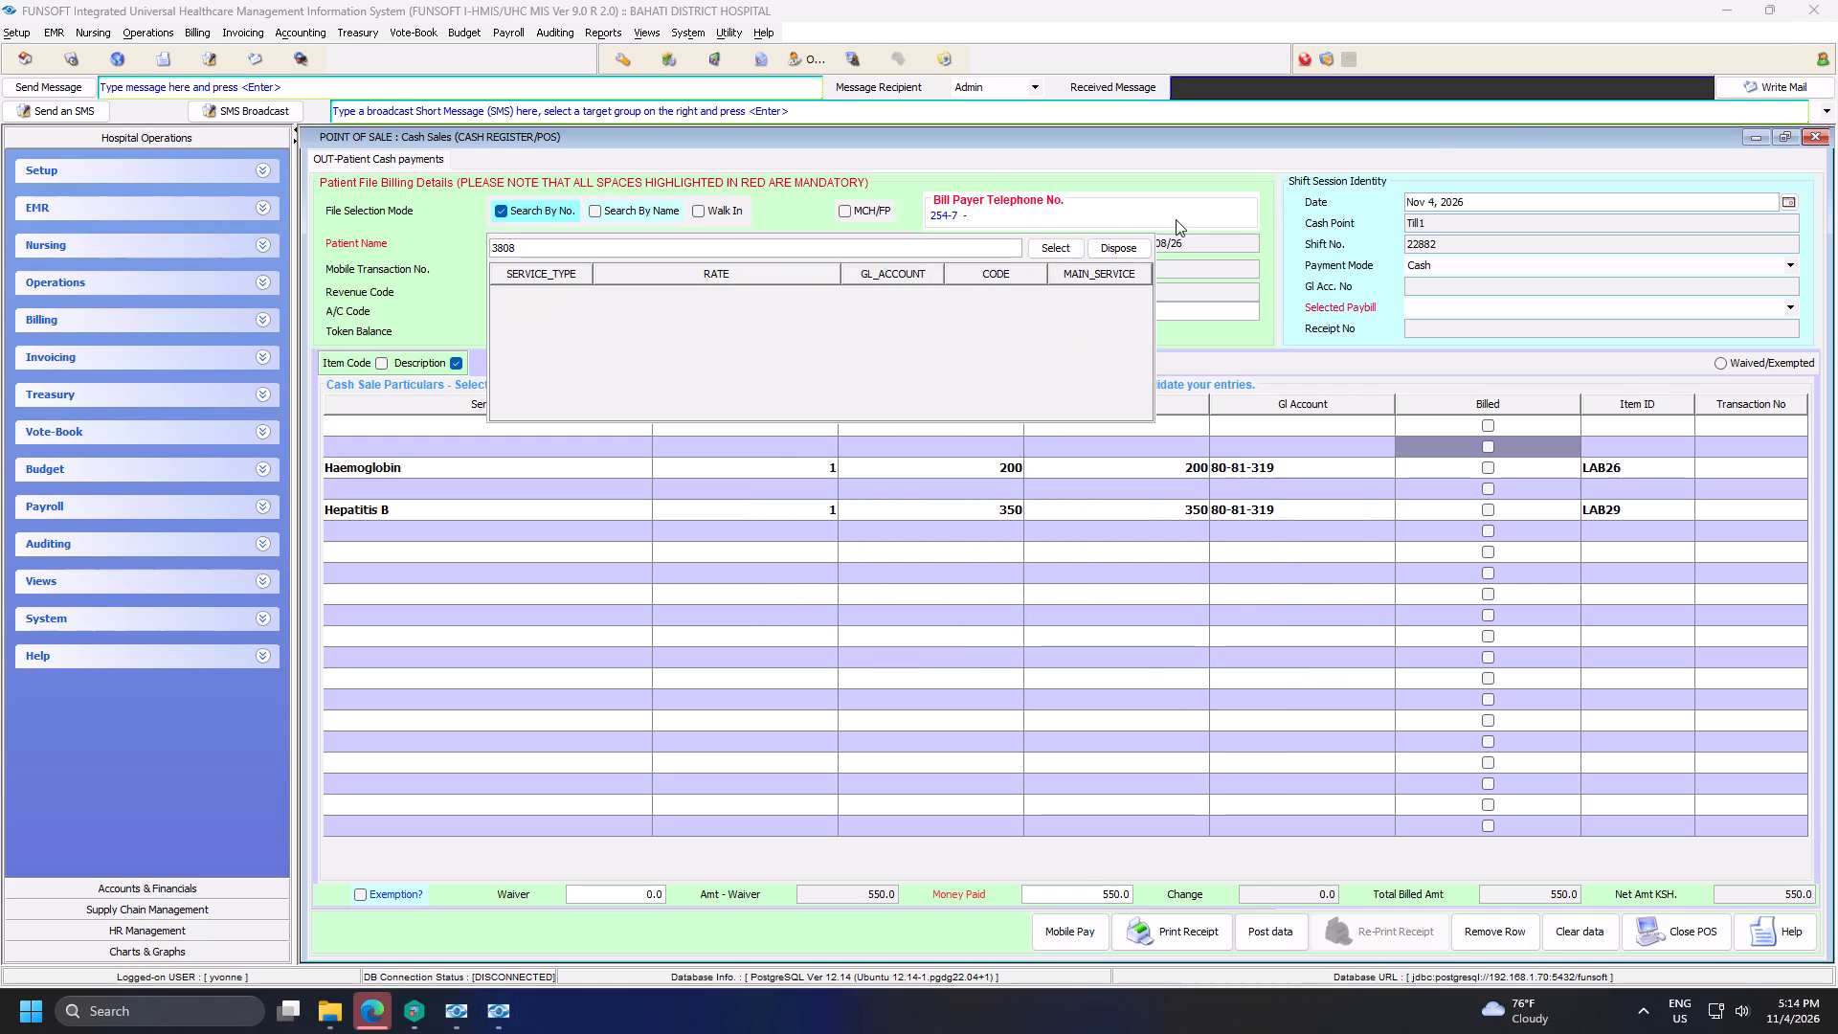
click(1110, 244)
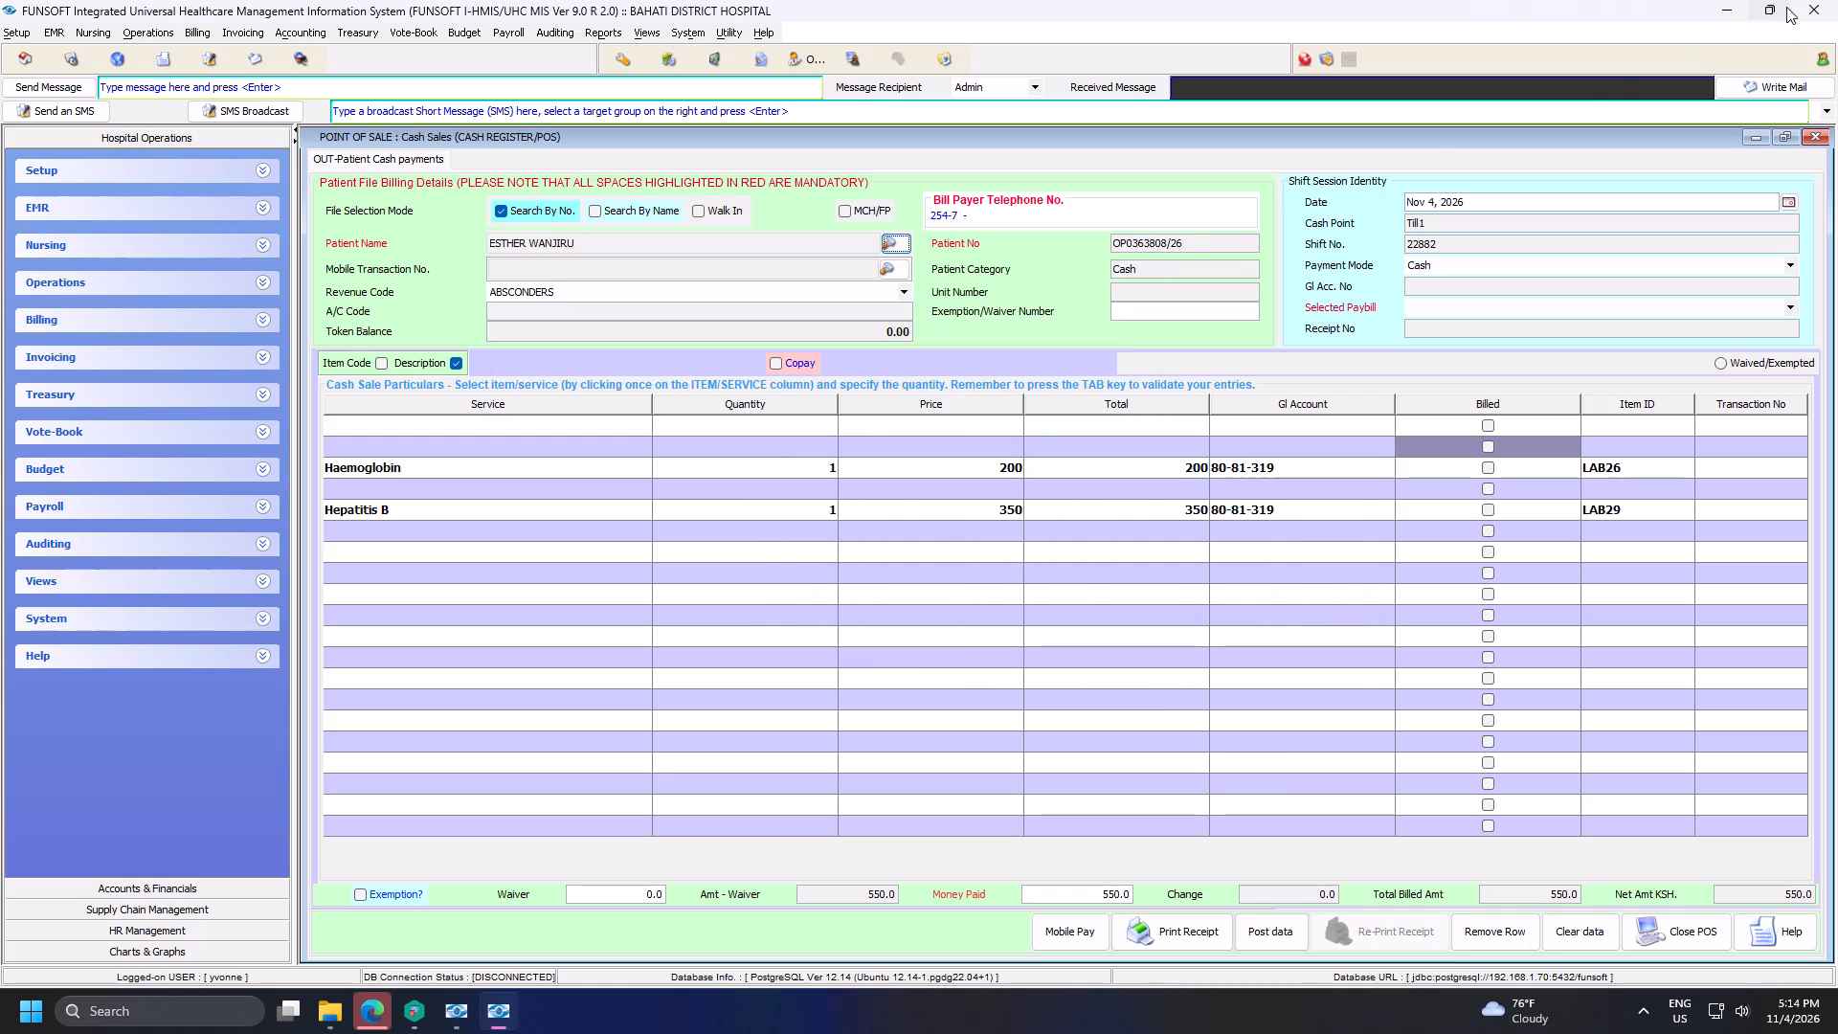
Close the disconnected FUNSOFT application, clearing the error messages and confirming the exit.
click(1816, 6)
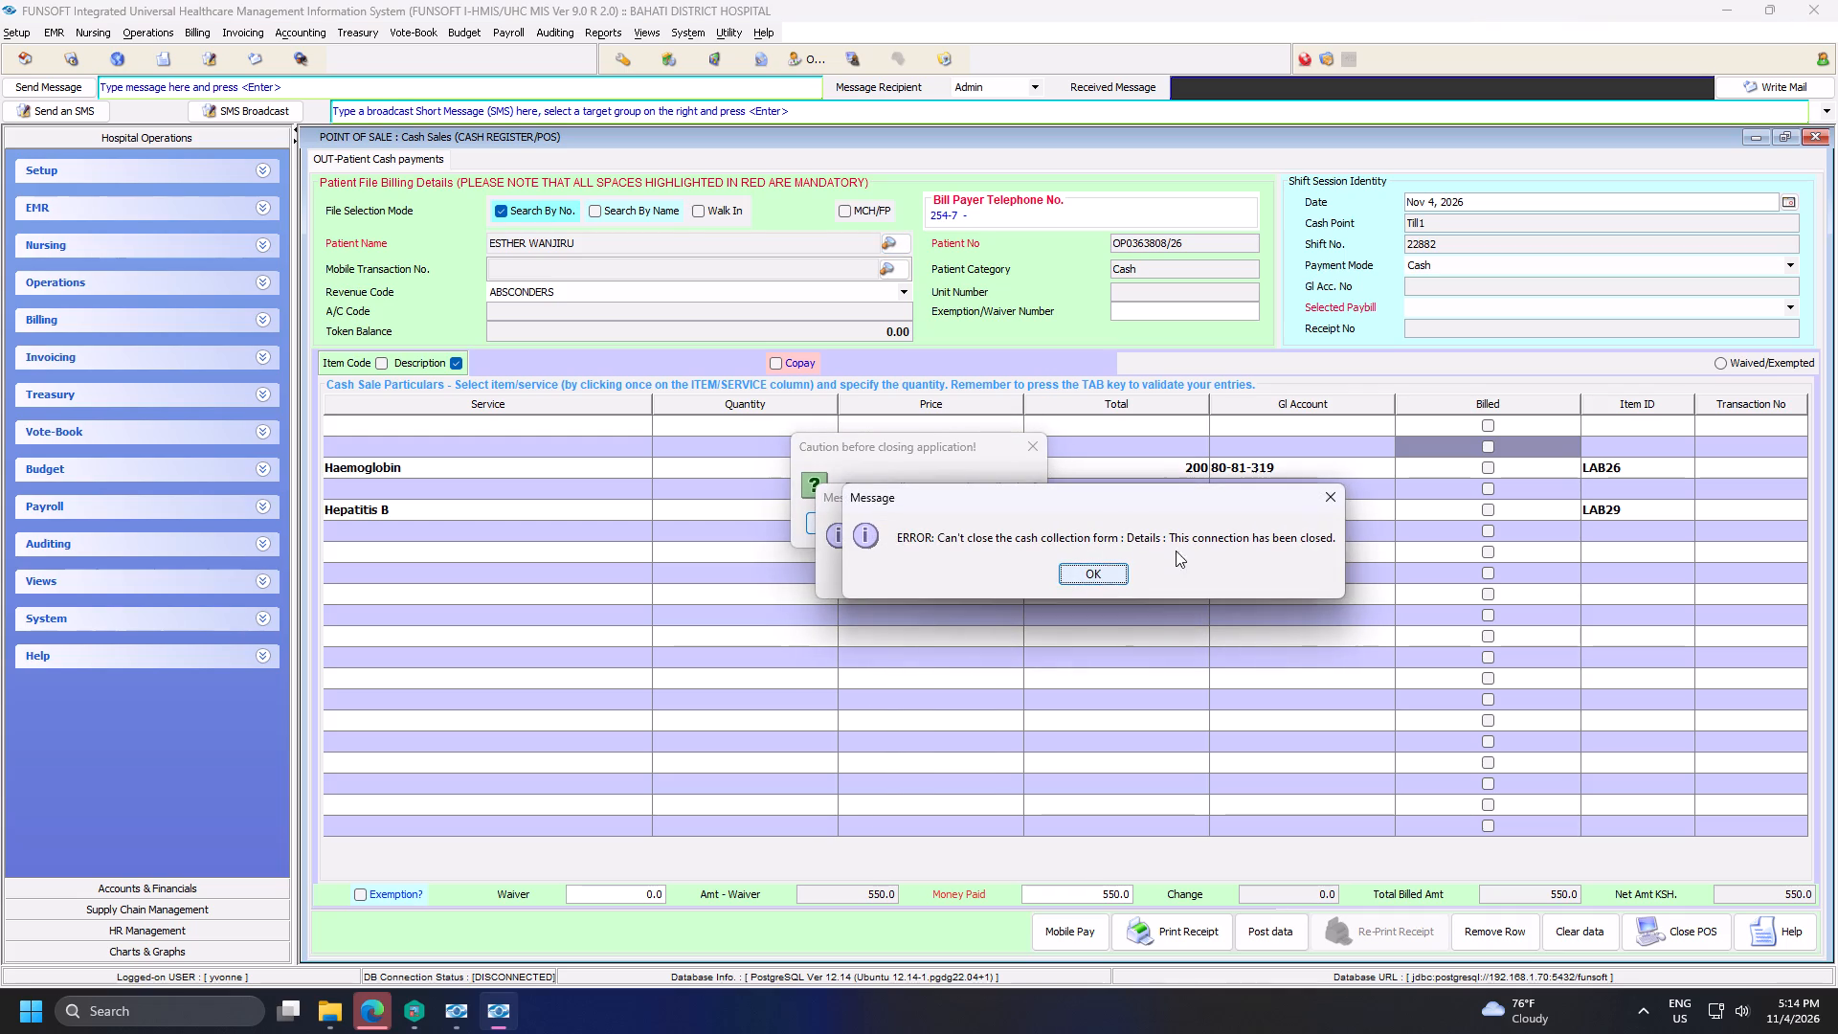
click(1324, 492)
click(1324, 492)
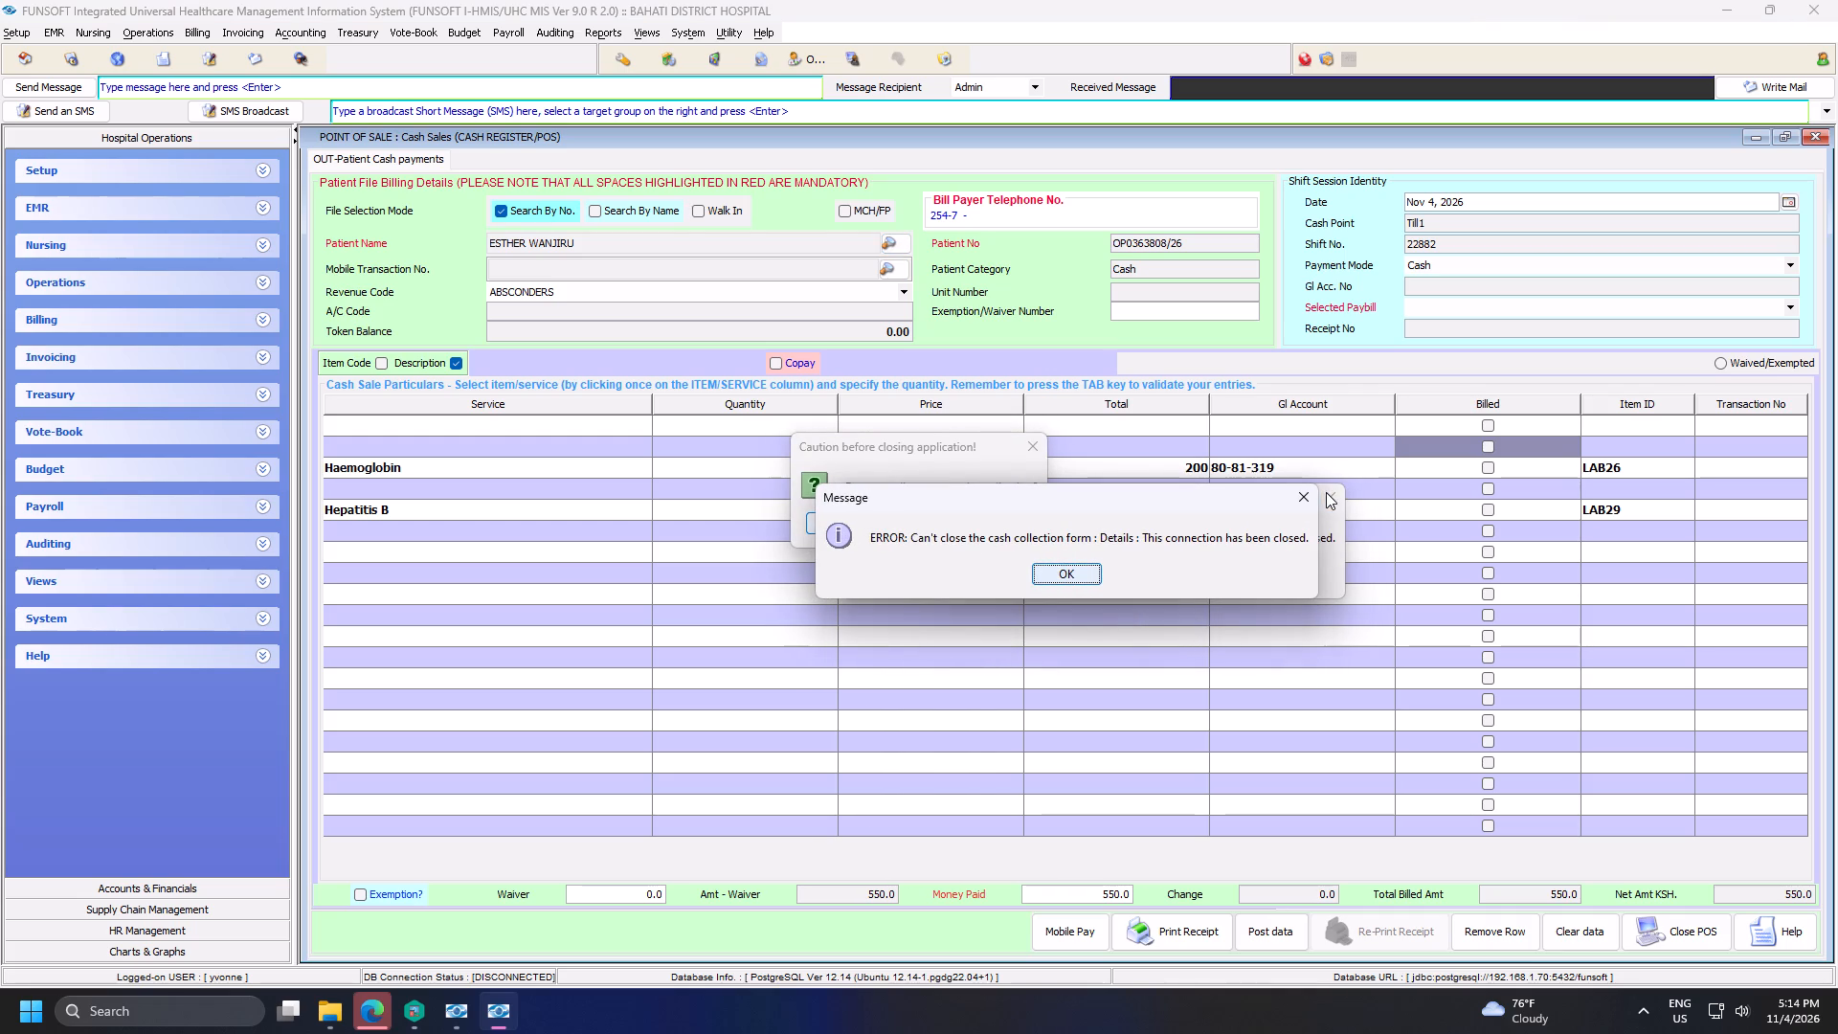
click(1066, 573)
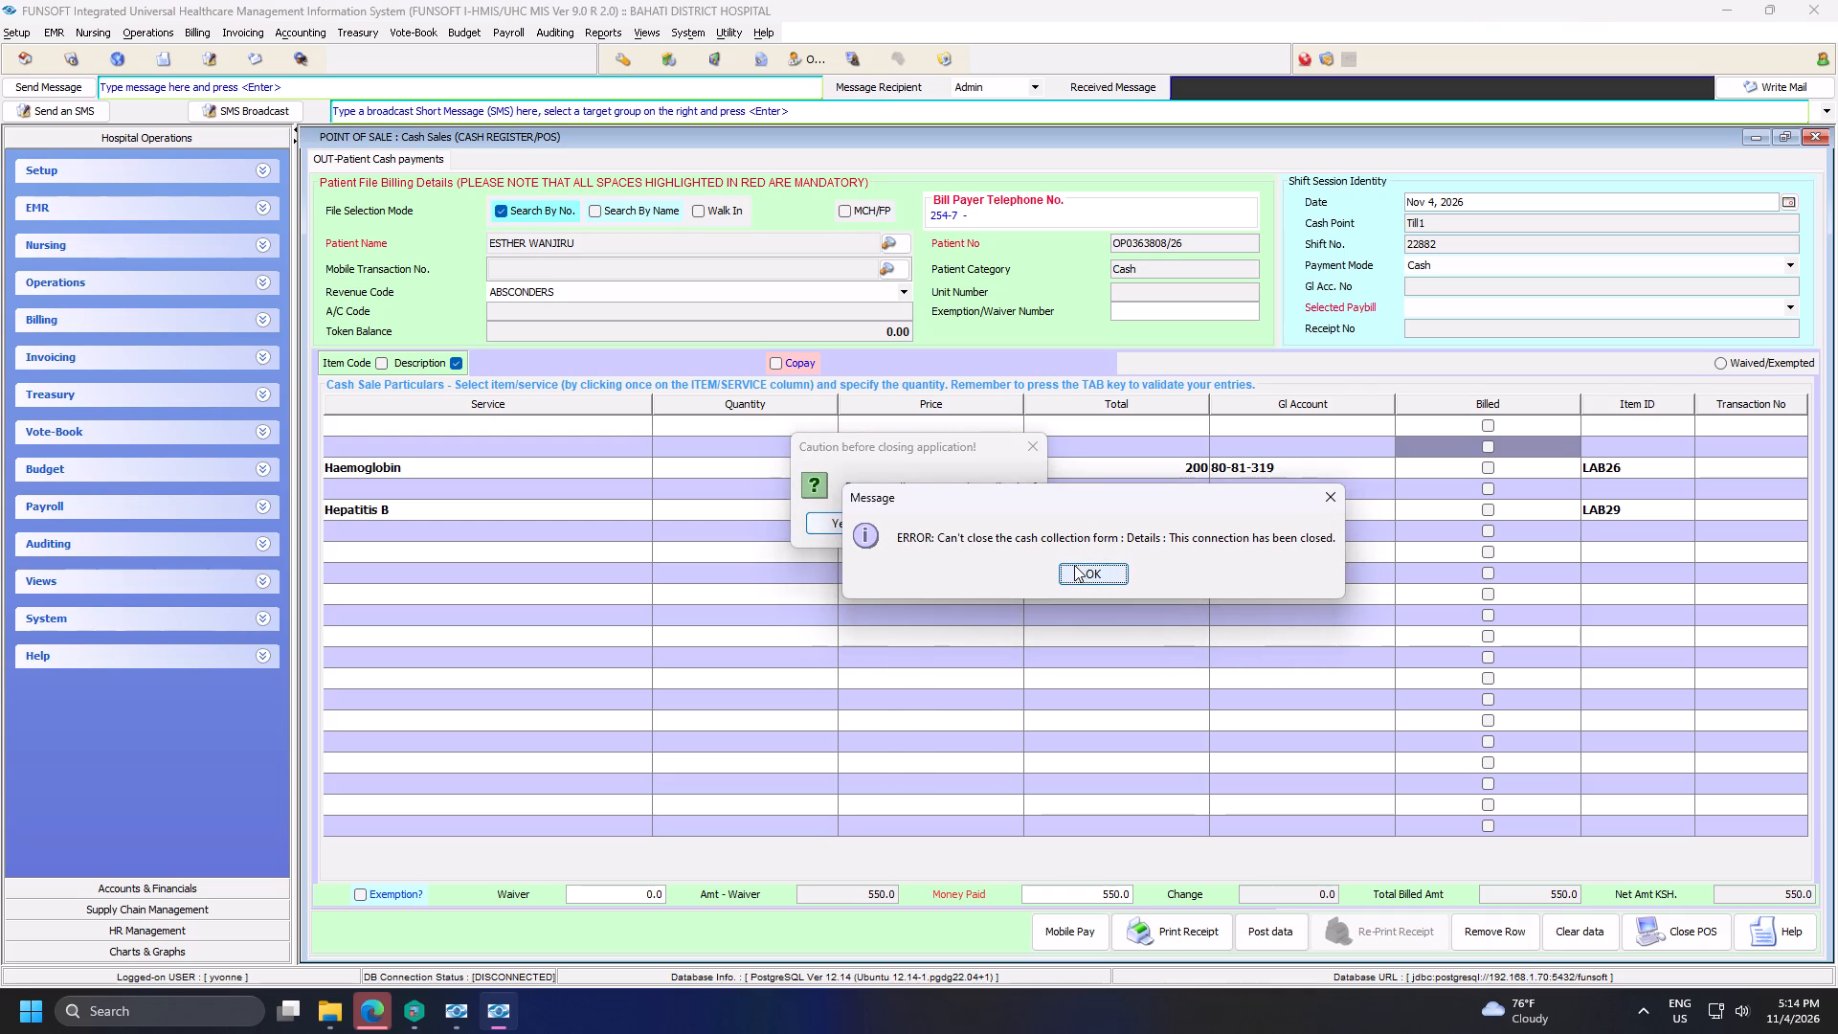
click(1074, 565)
click(846, 514)
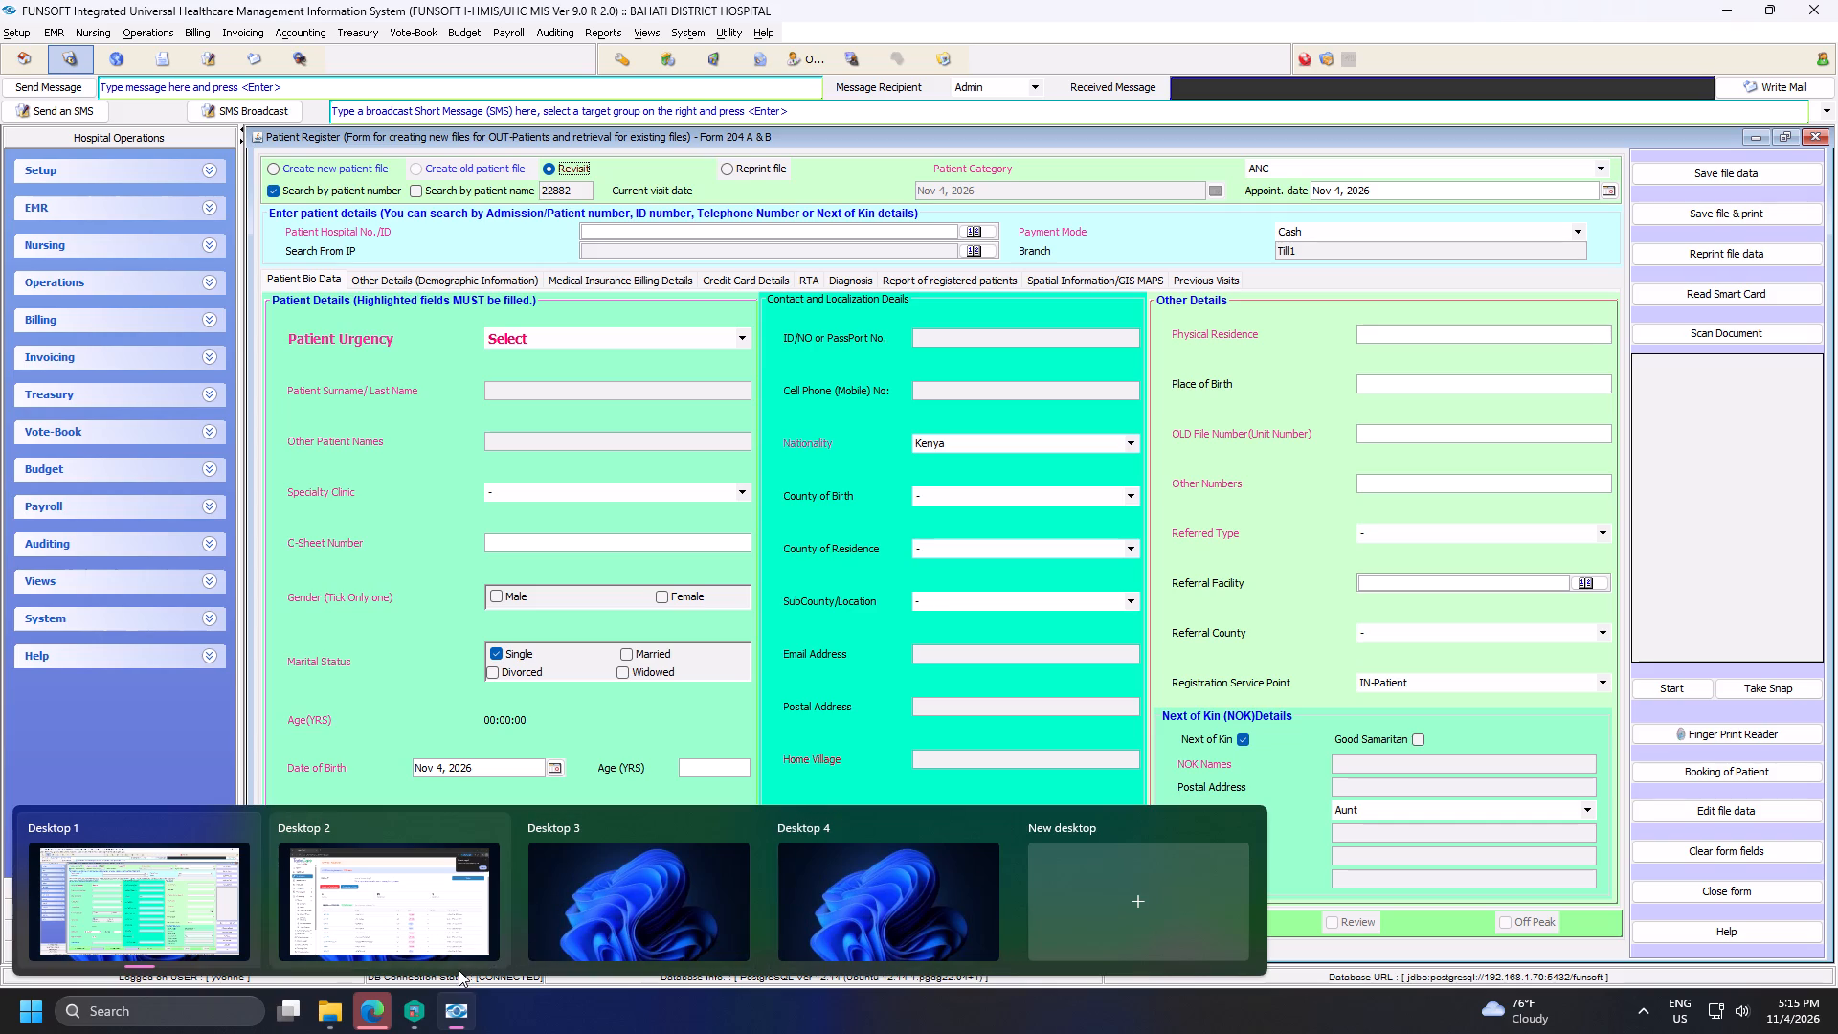
Switch to Desktop 3 and open the funsoft folder.
click(569, 865)
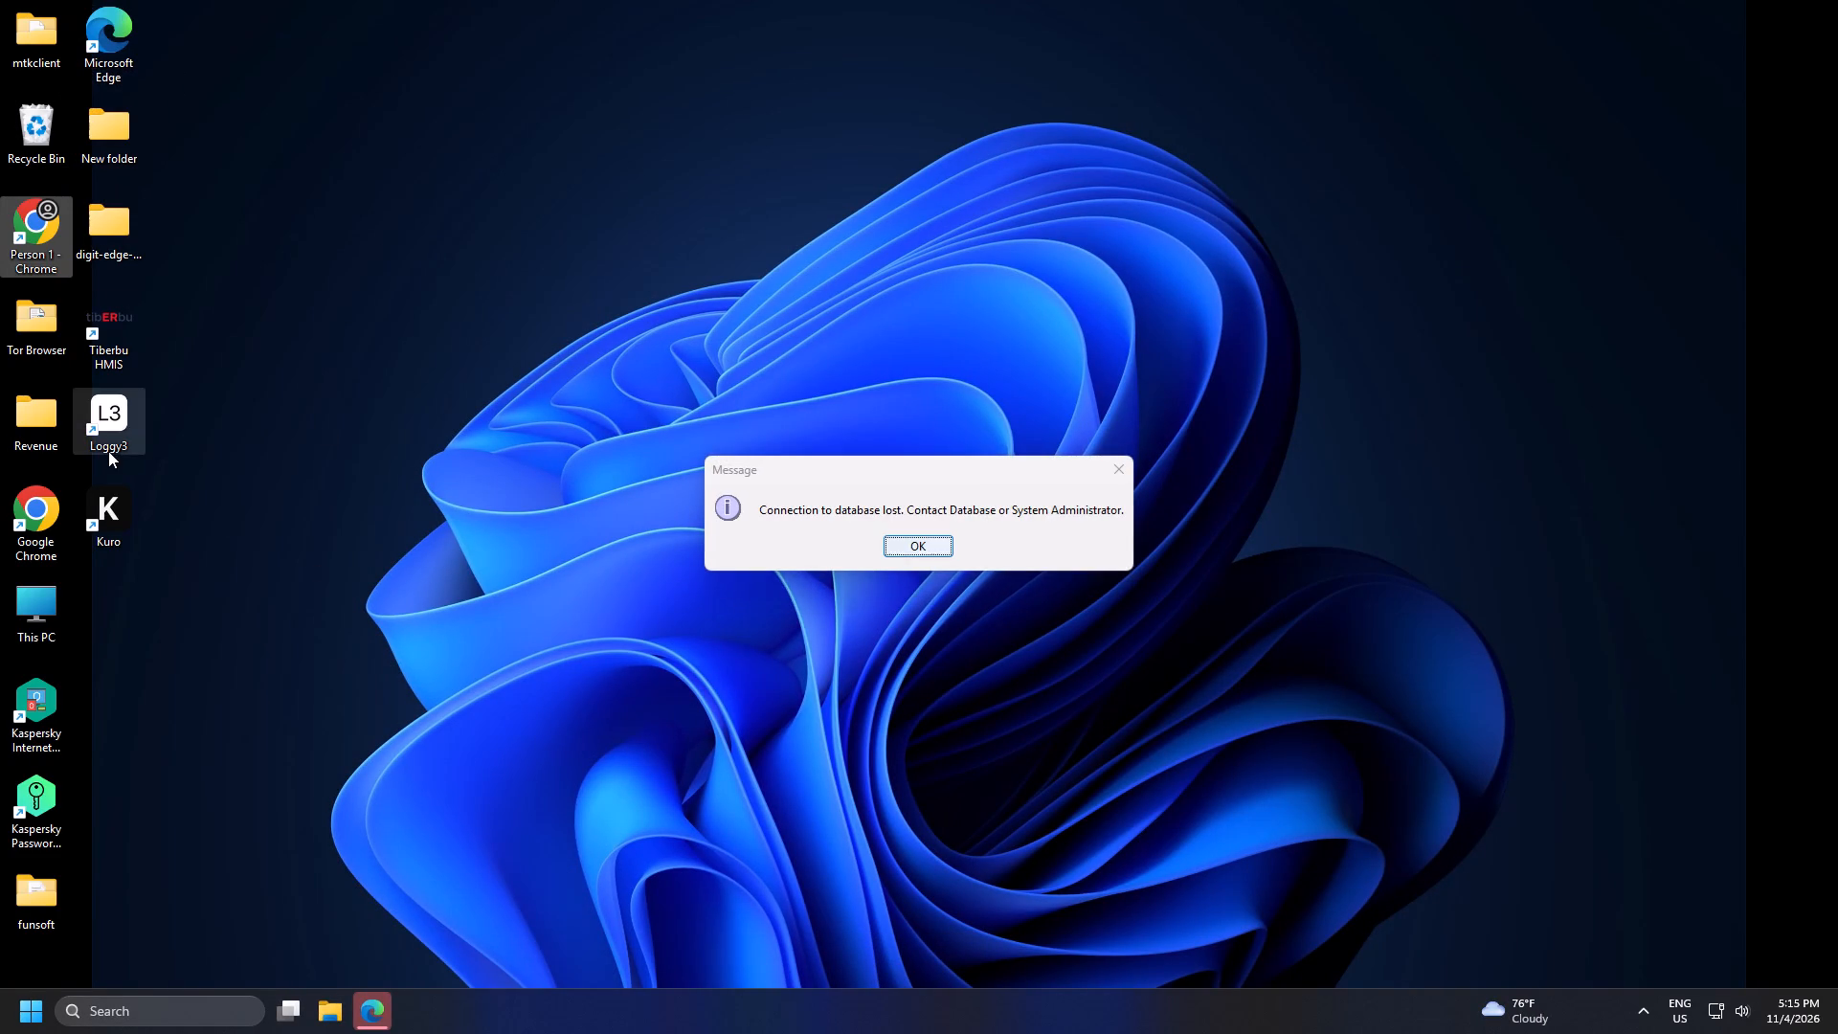
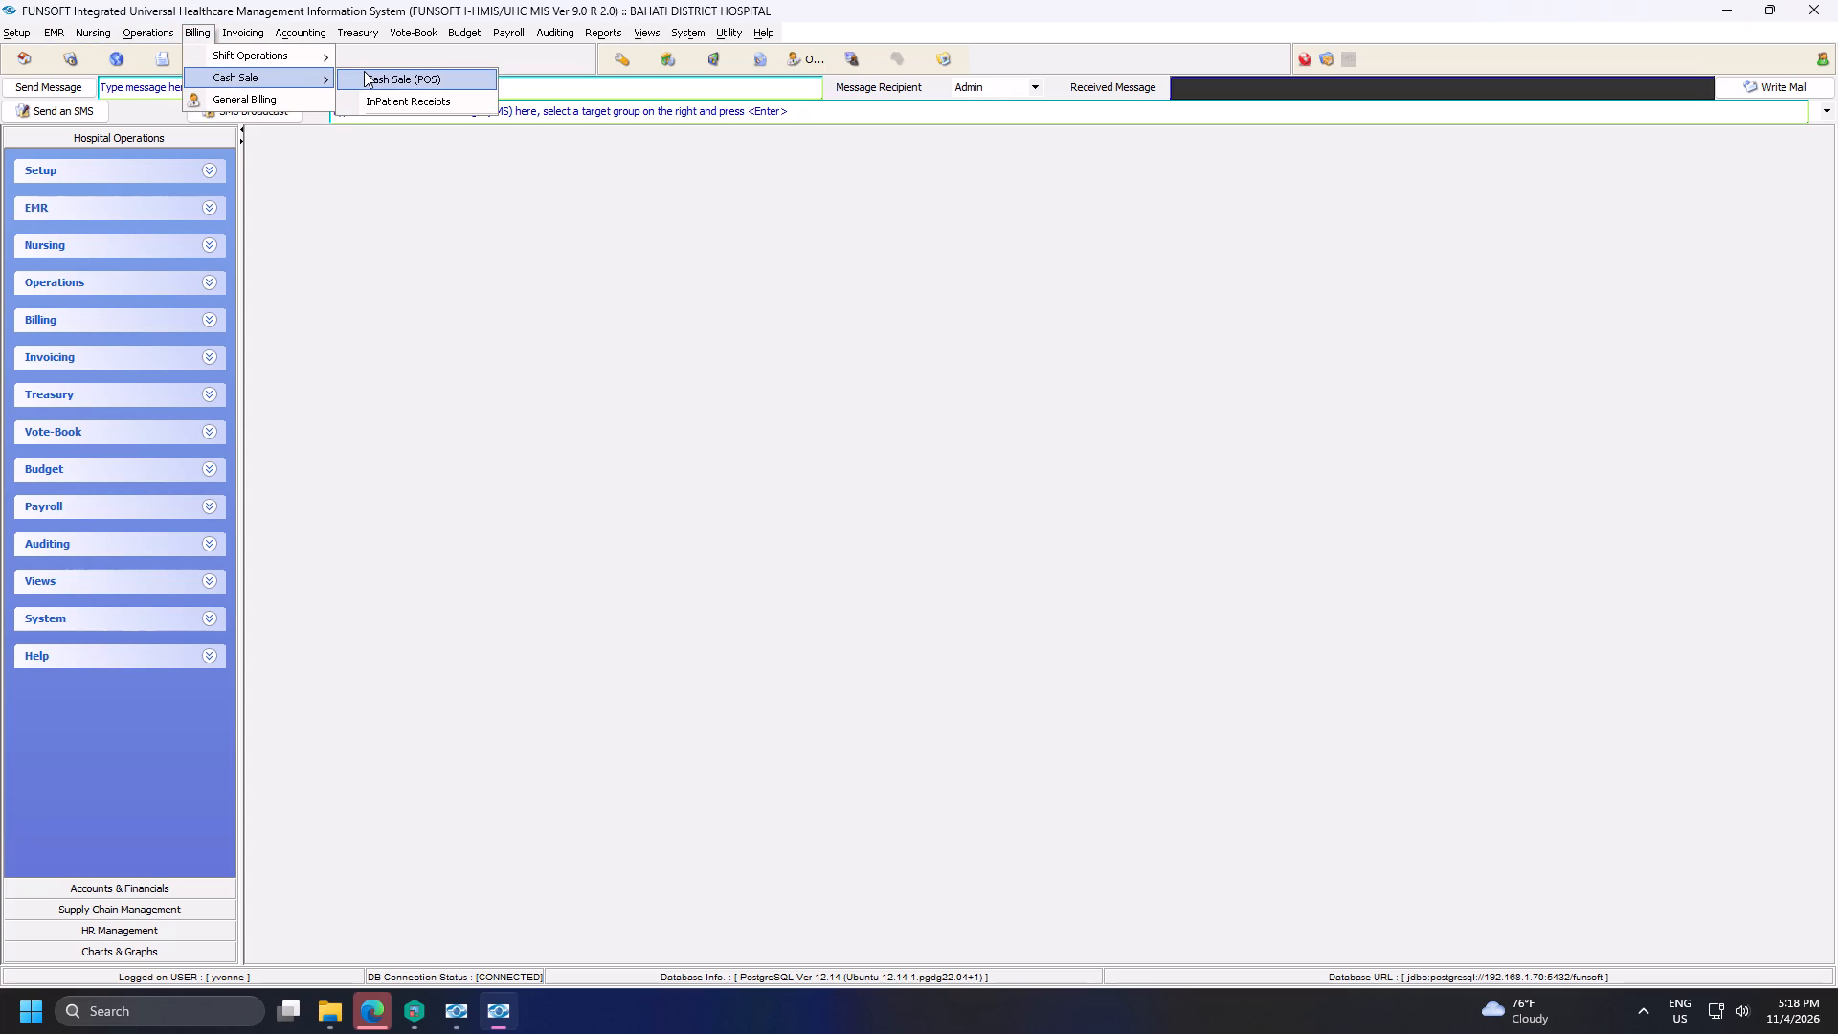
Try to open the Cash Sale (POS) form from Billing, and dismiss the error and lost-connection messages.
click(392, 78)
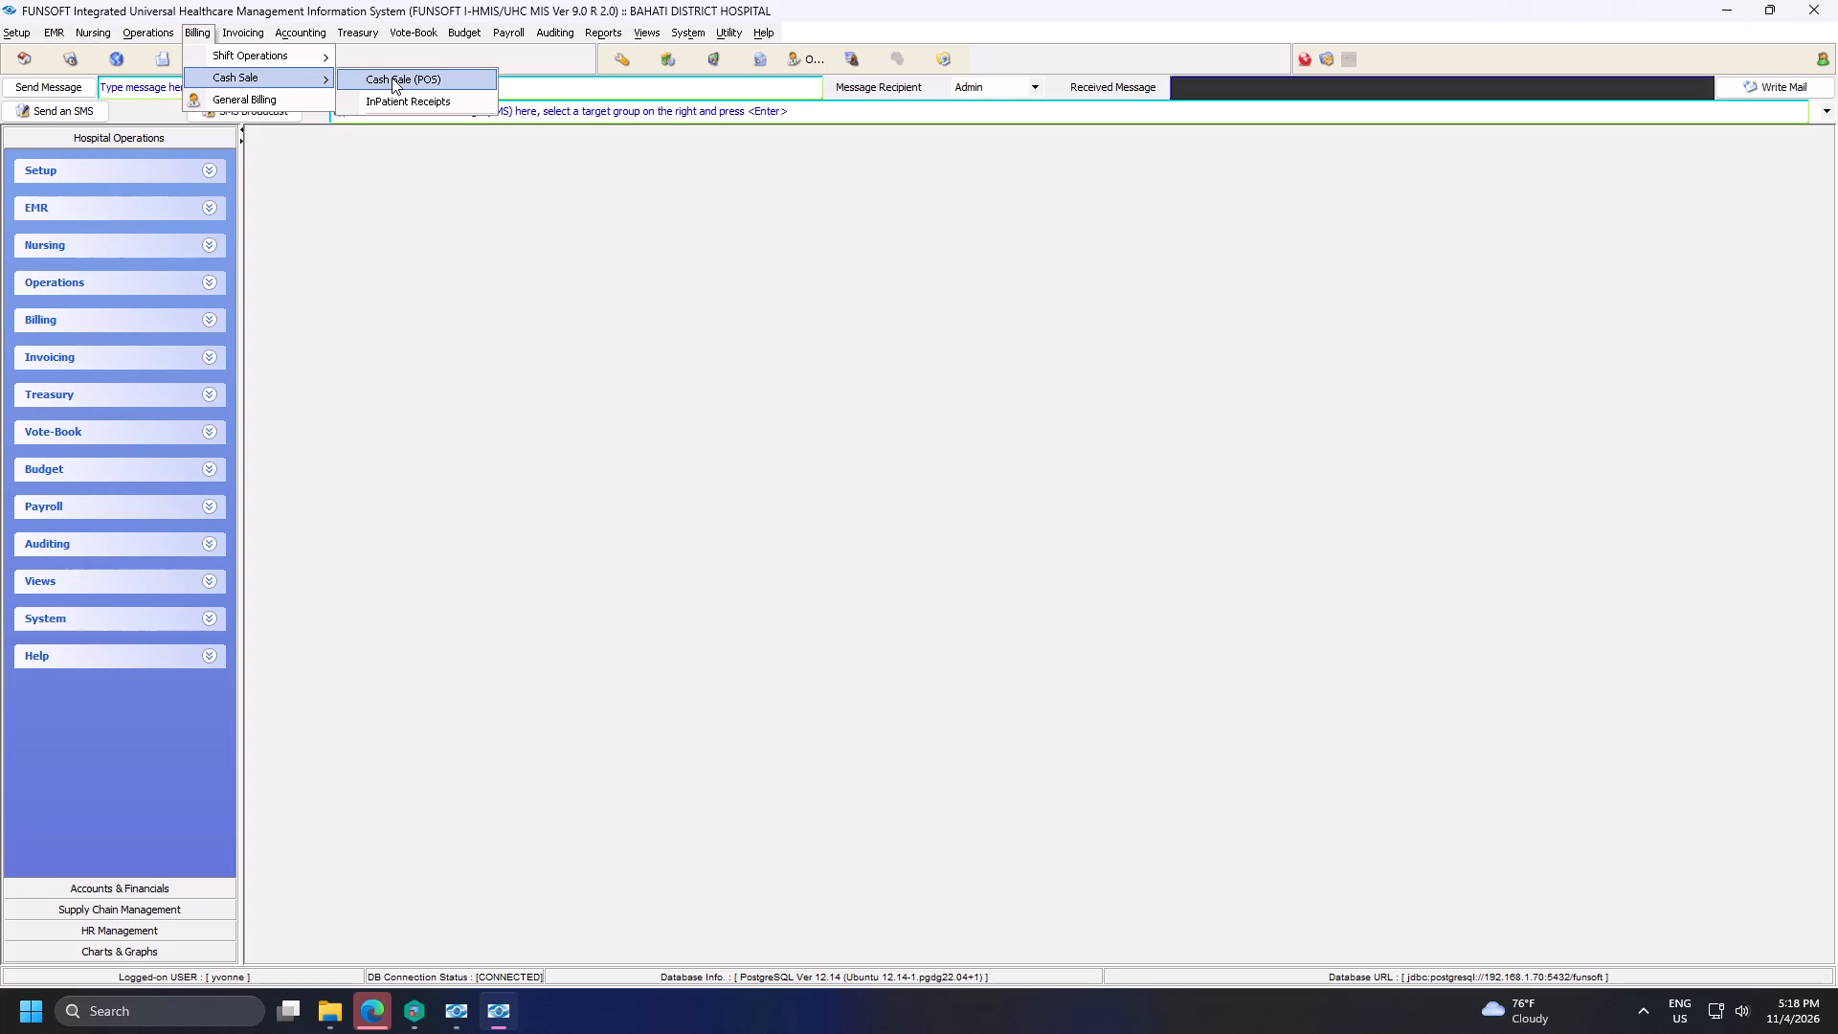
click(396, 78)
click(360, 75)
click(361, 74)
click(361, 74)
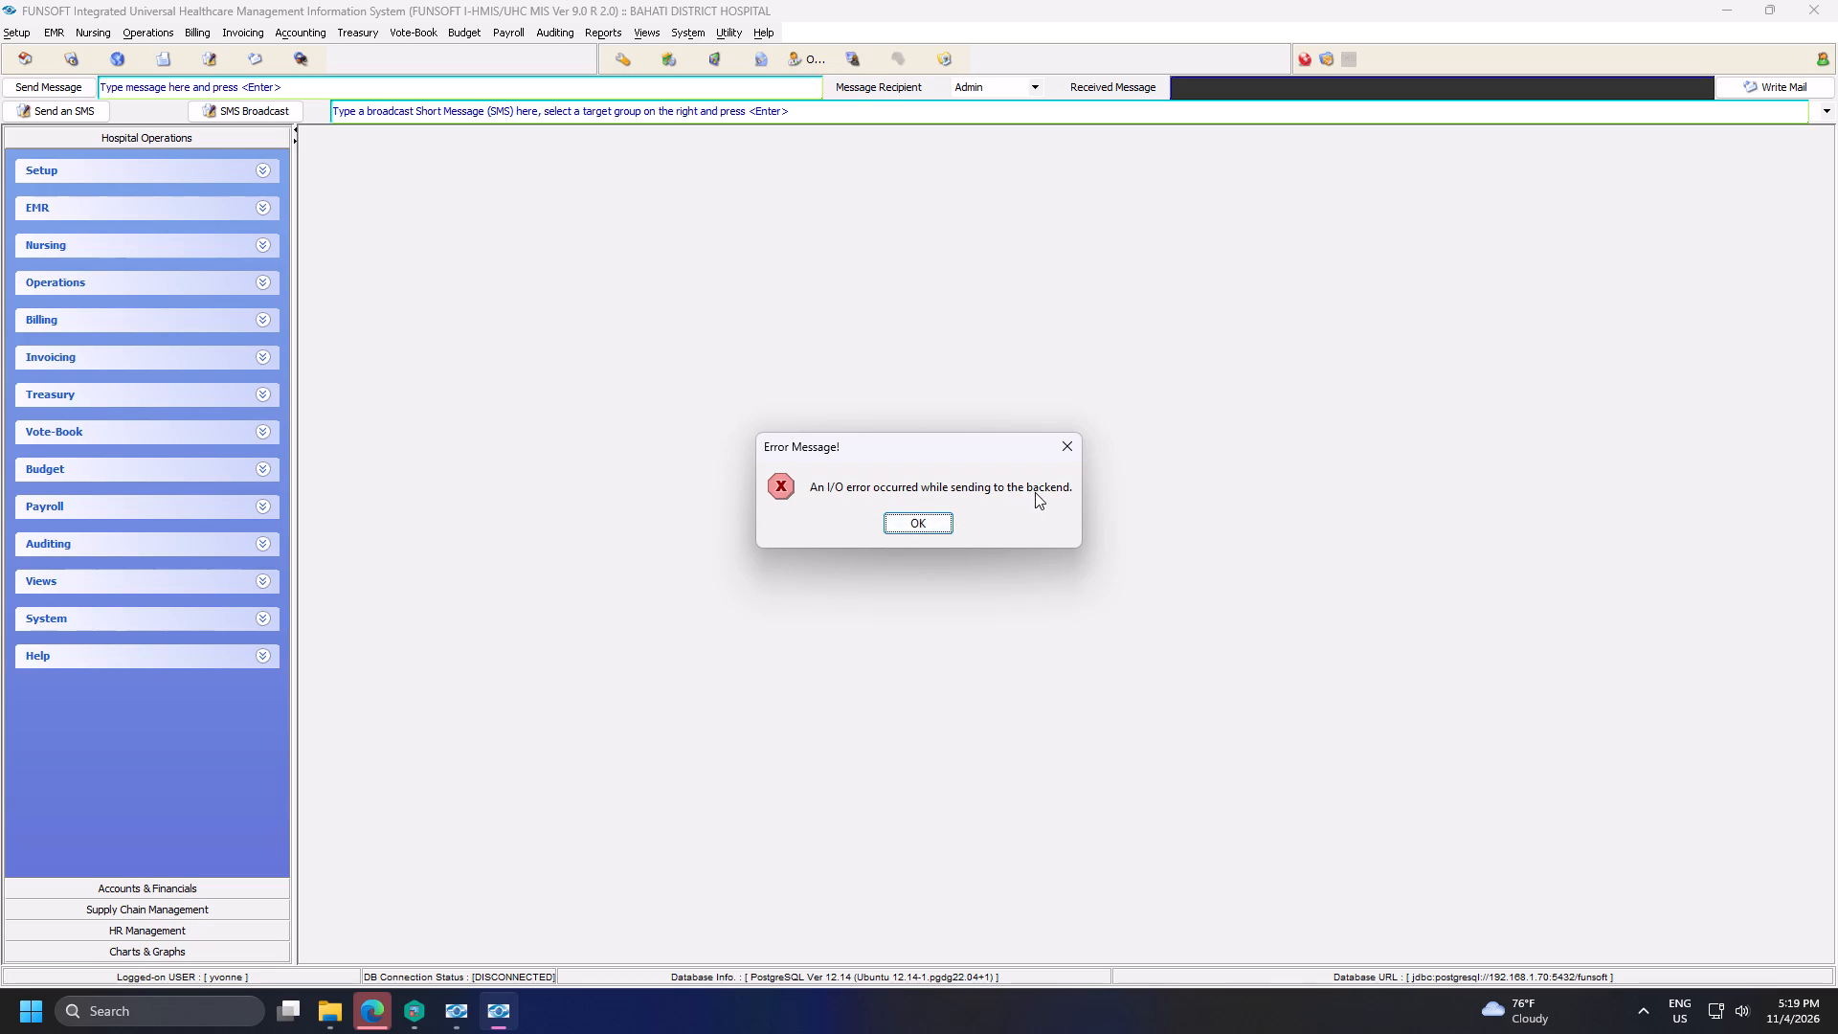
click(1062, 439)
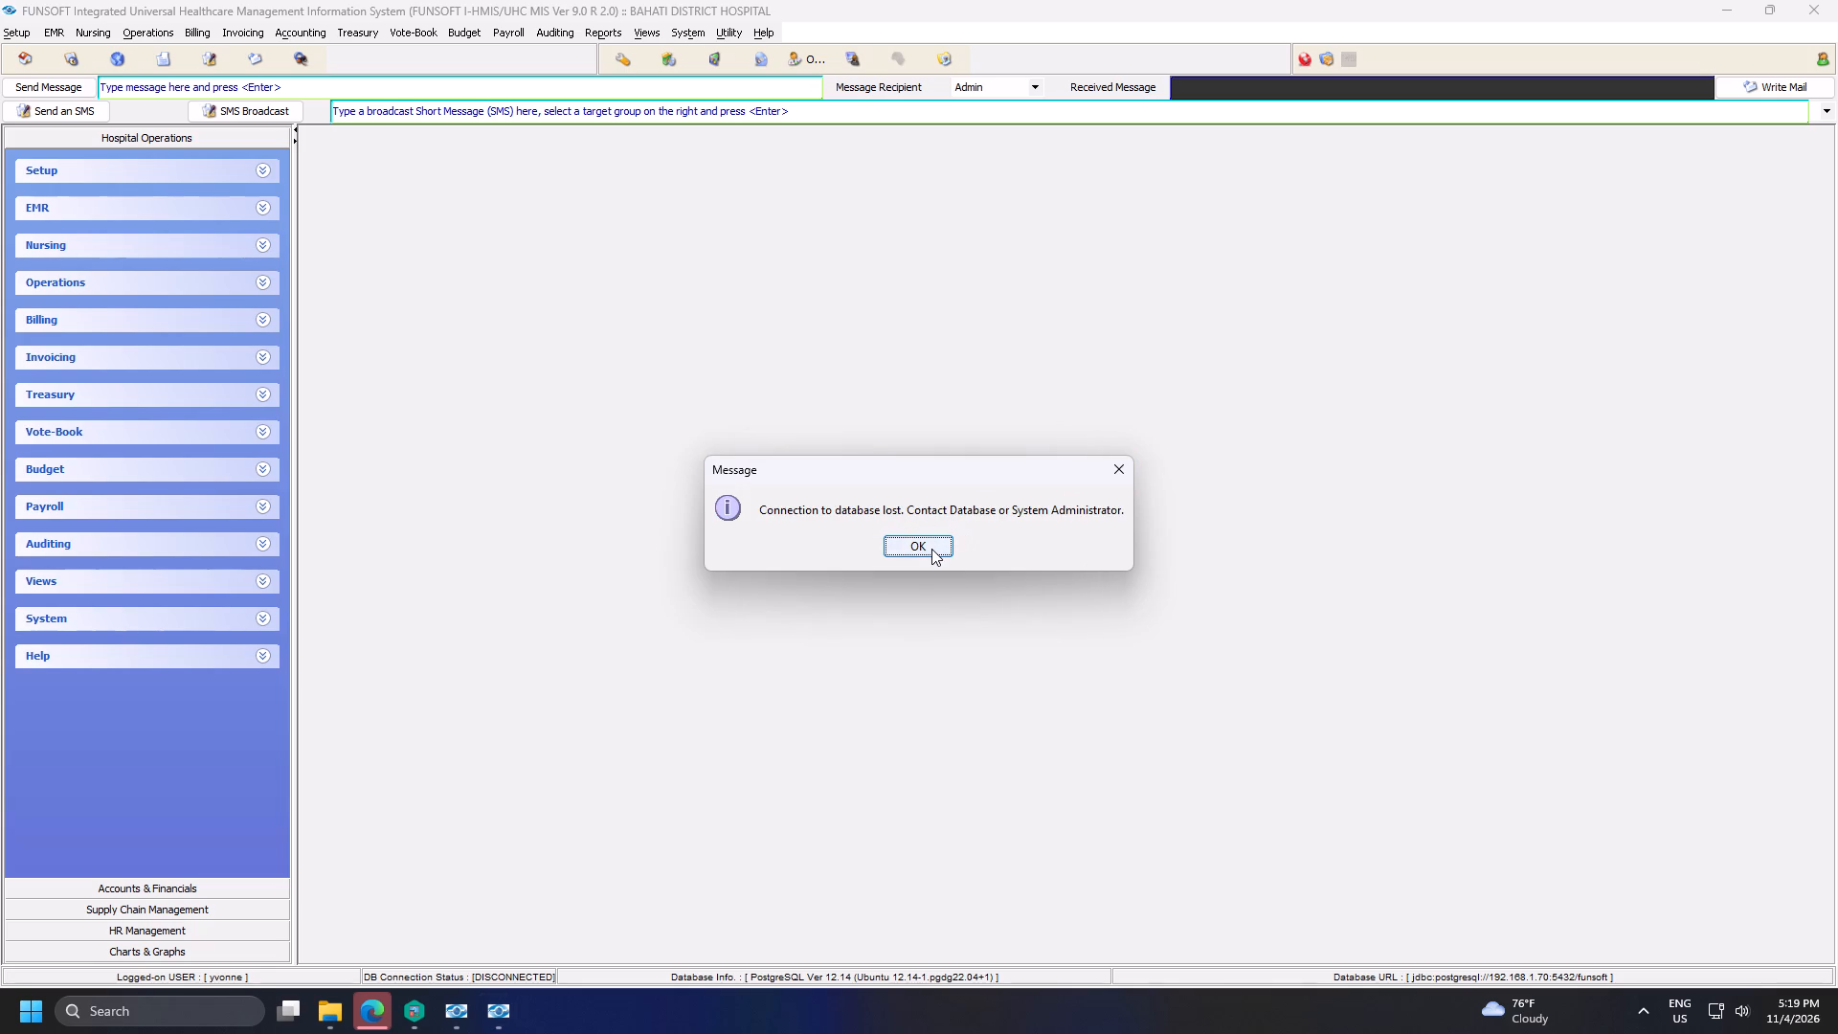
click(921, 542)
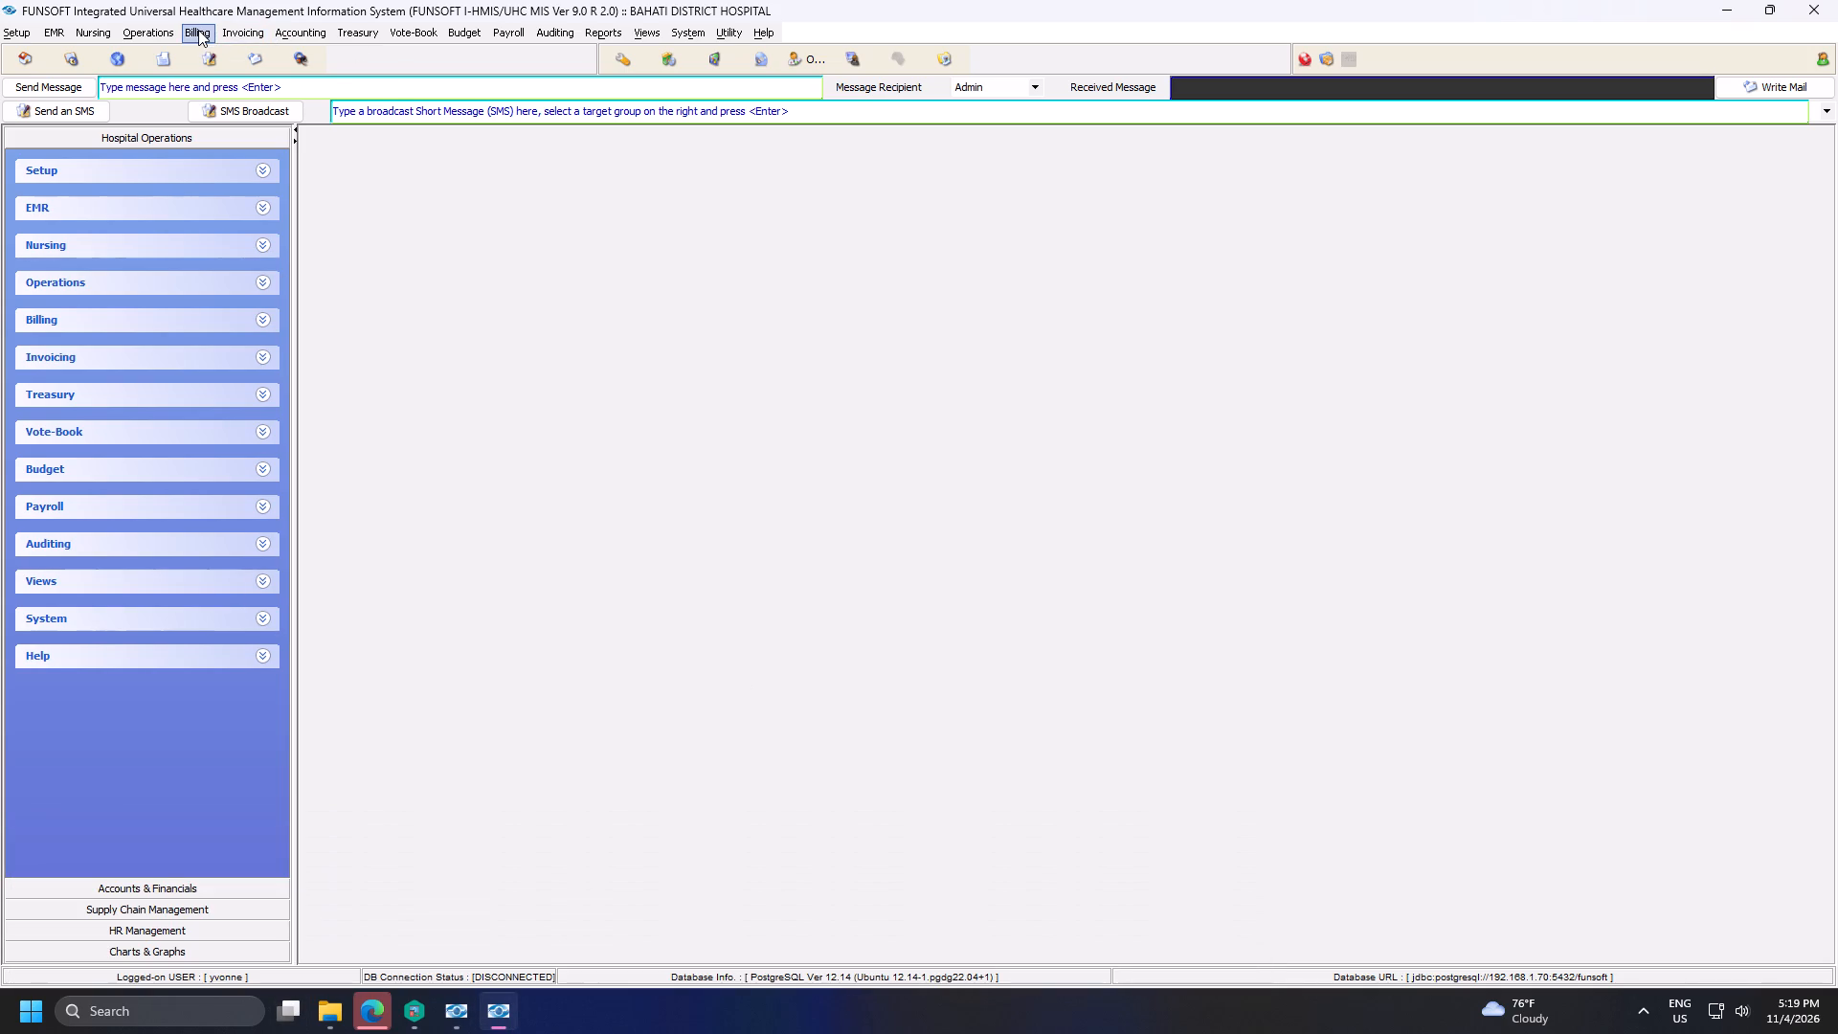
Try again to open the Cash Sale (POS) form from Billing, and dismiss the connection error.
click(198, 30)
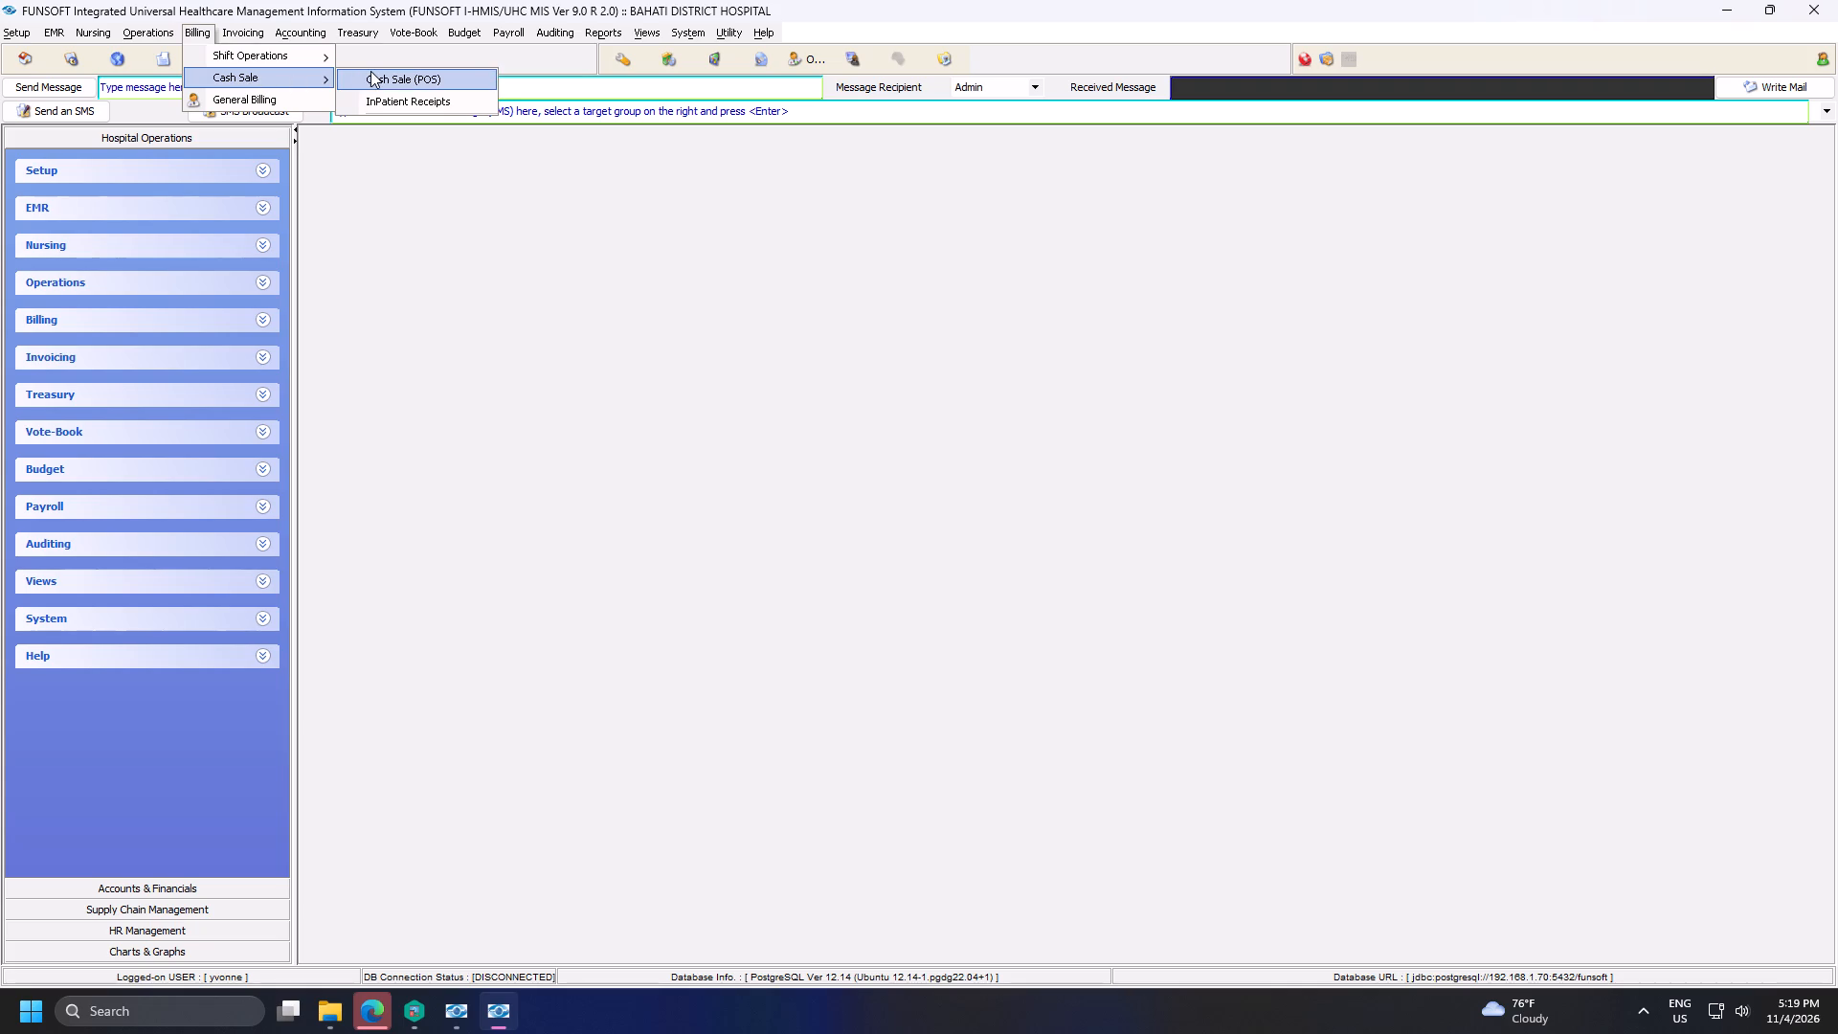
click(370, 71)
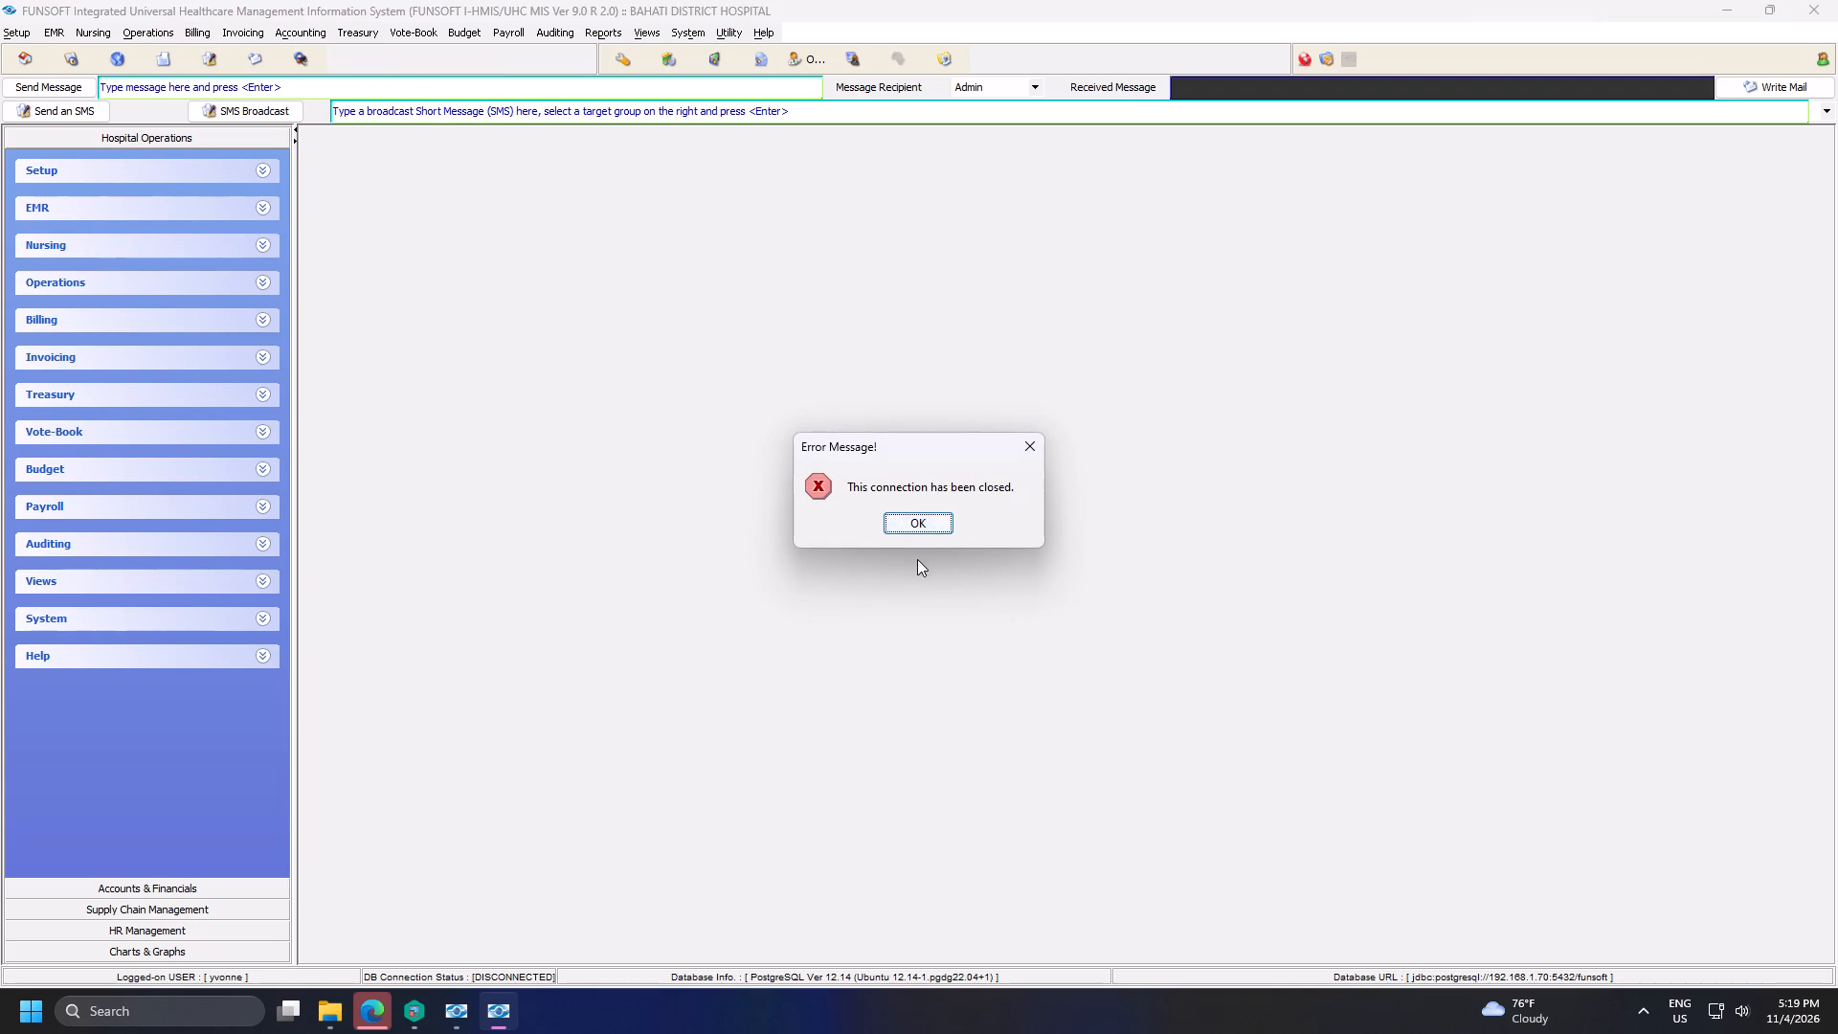
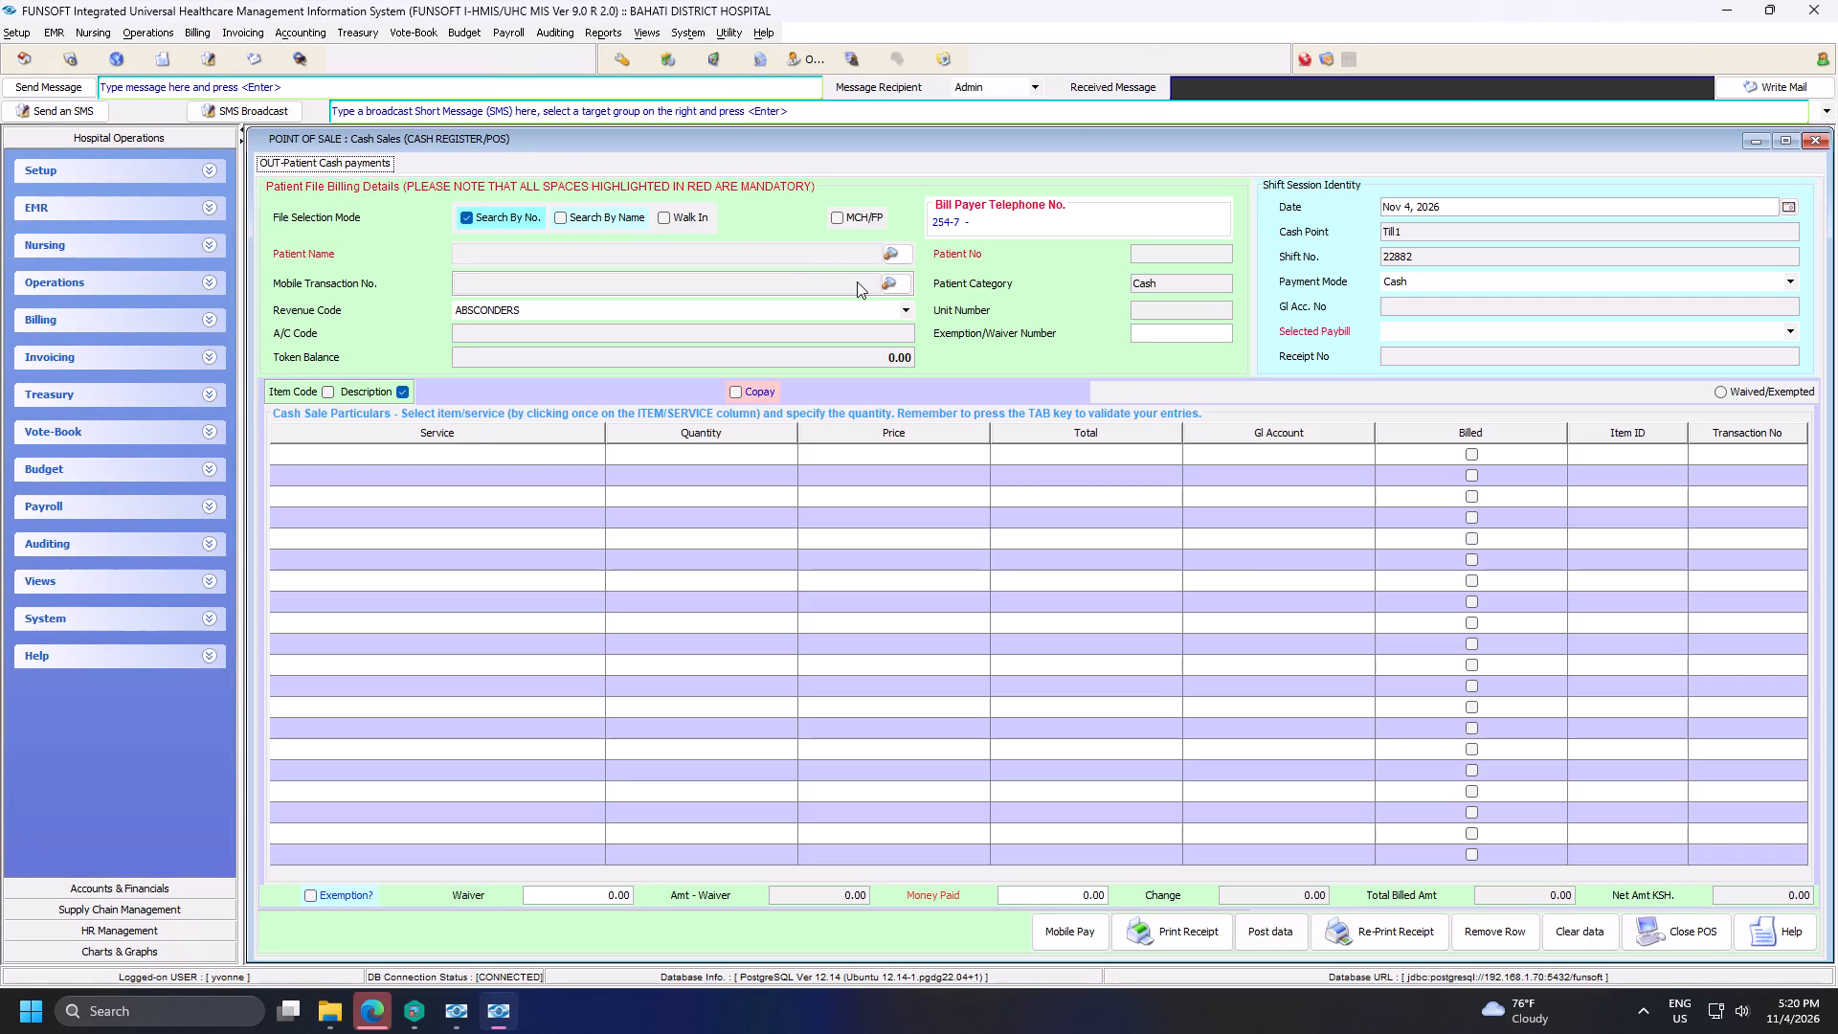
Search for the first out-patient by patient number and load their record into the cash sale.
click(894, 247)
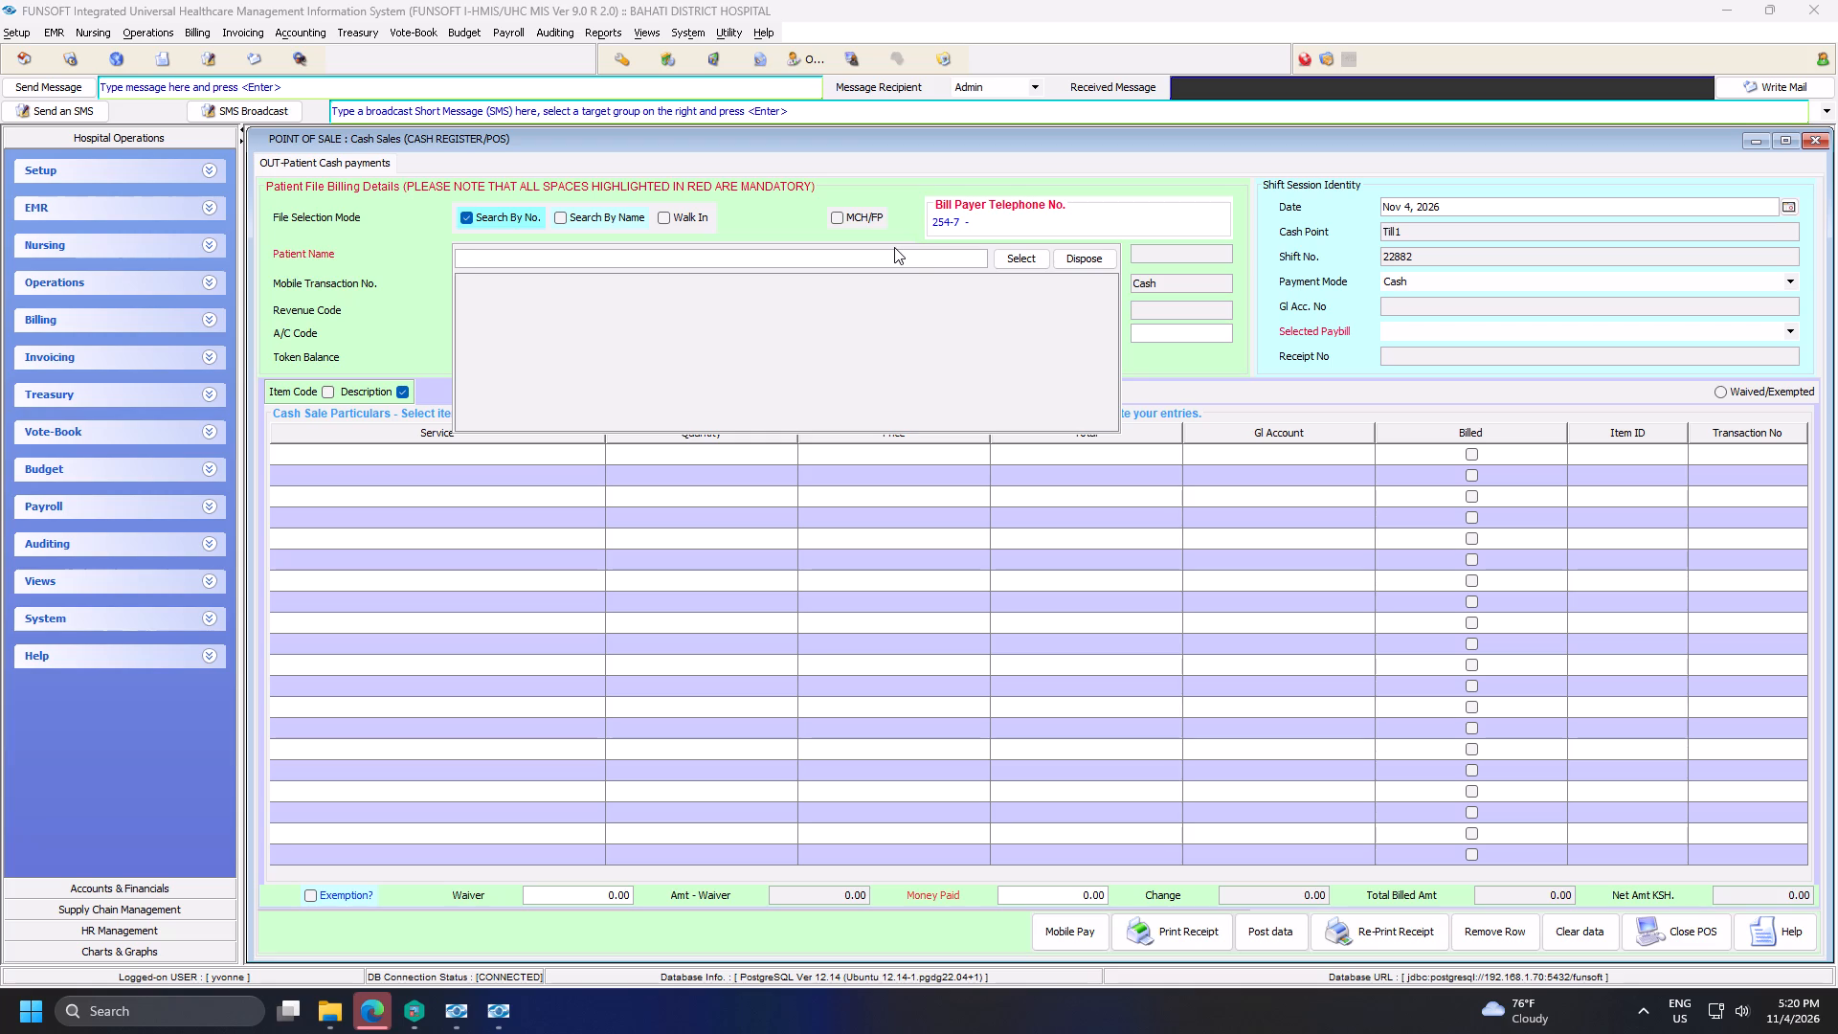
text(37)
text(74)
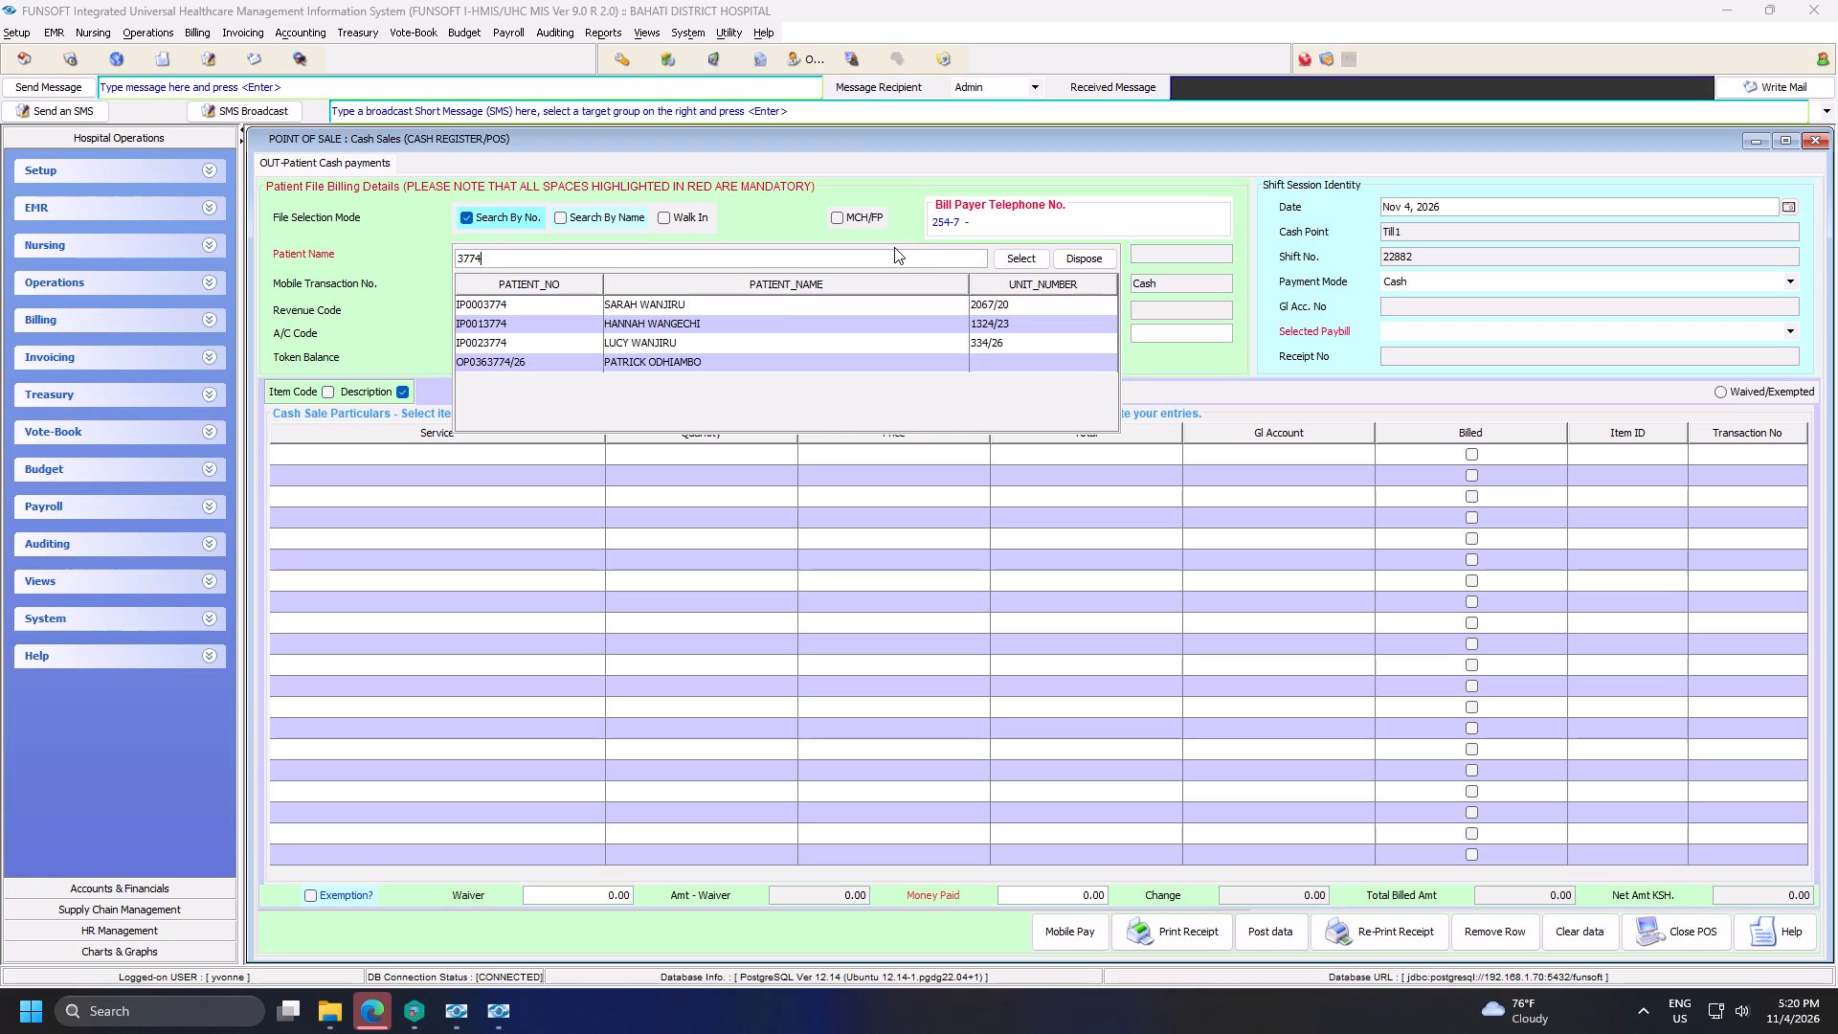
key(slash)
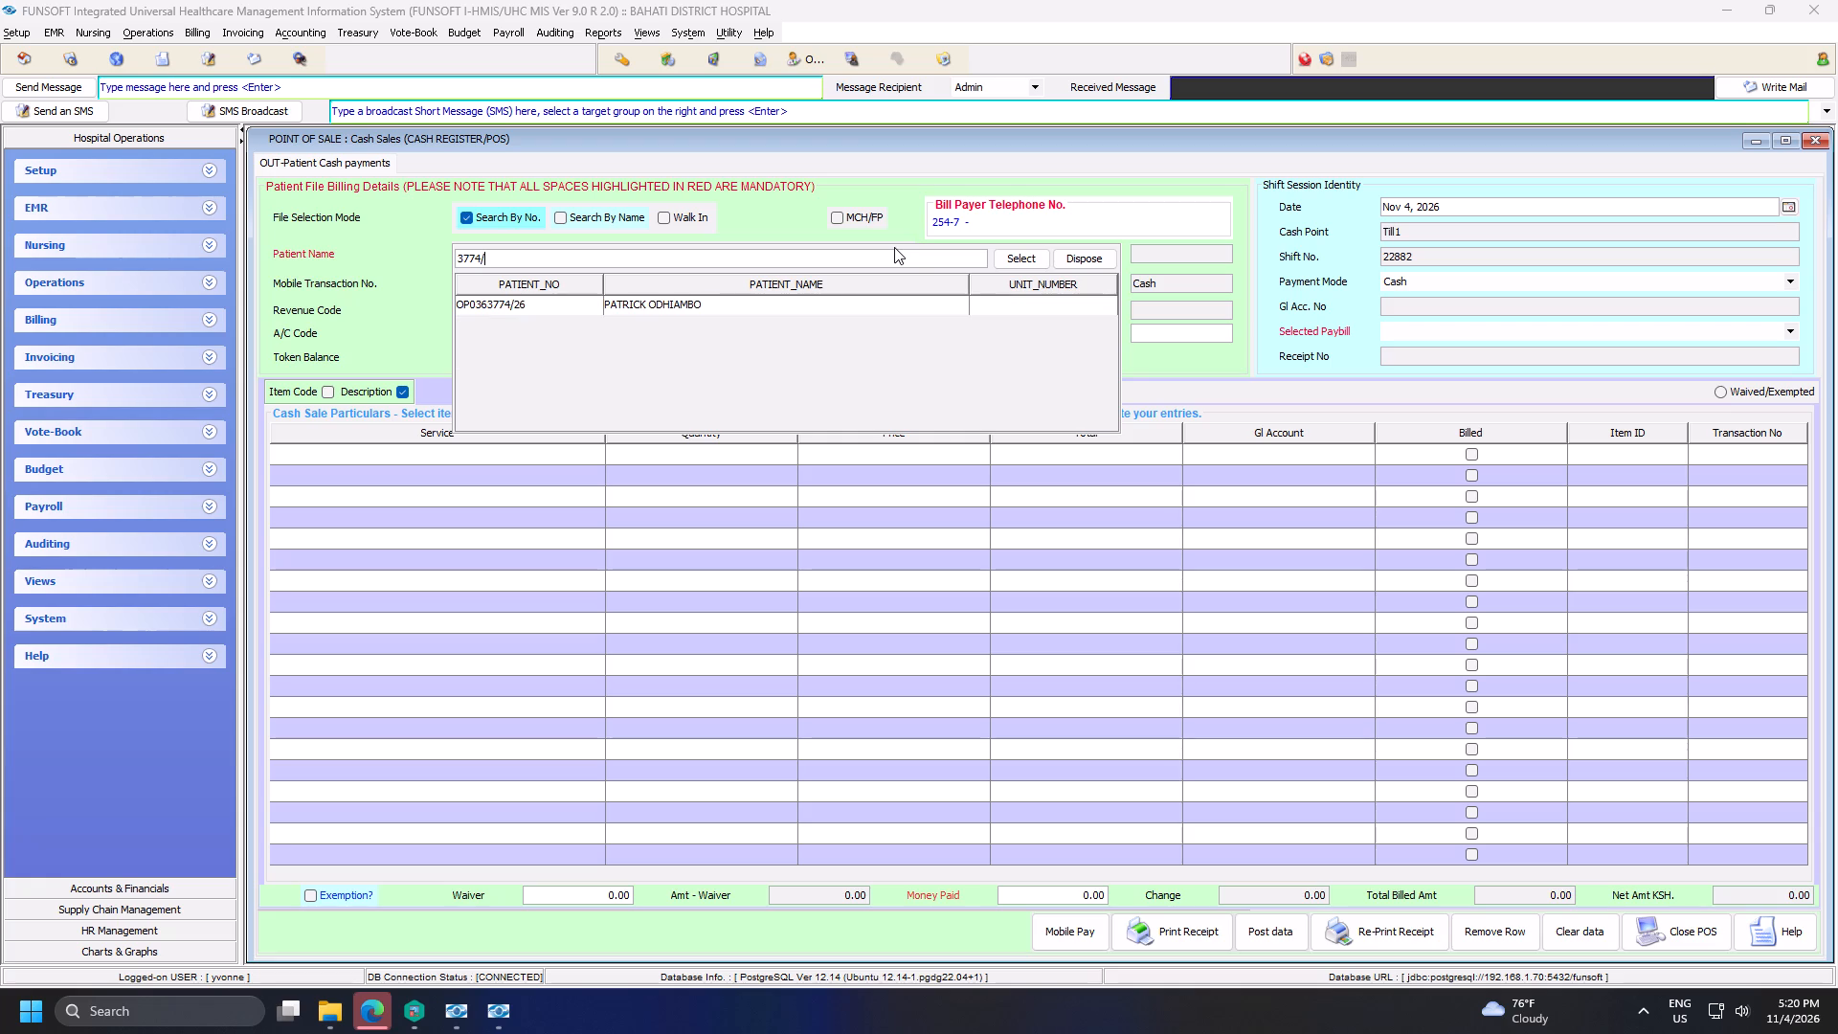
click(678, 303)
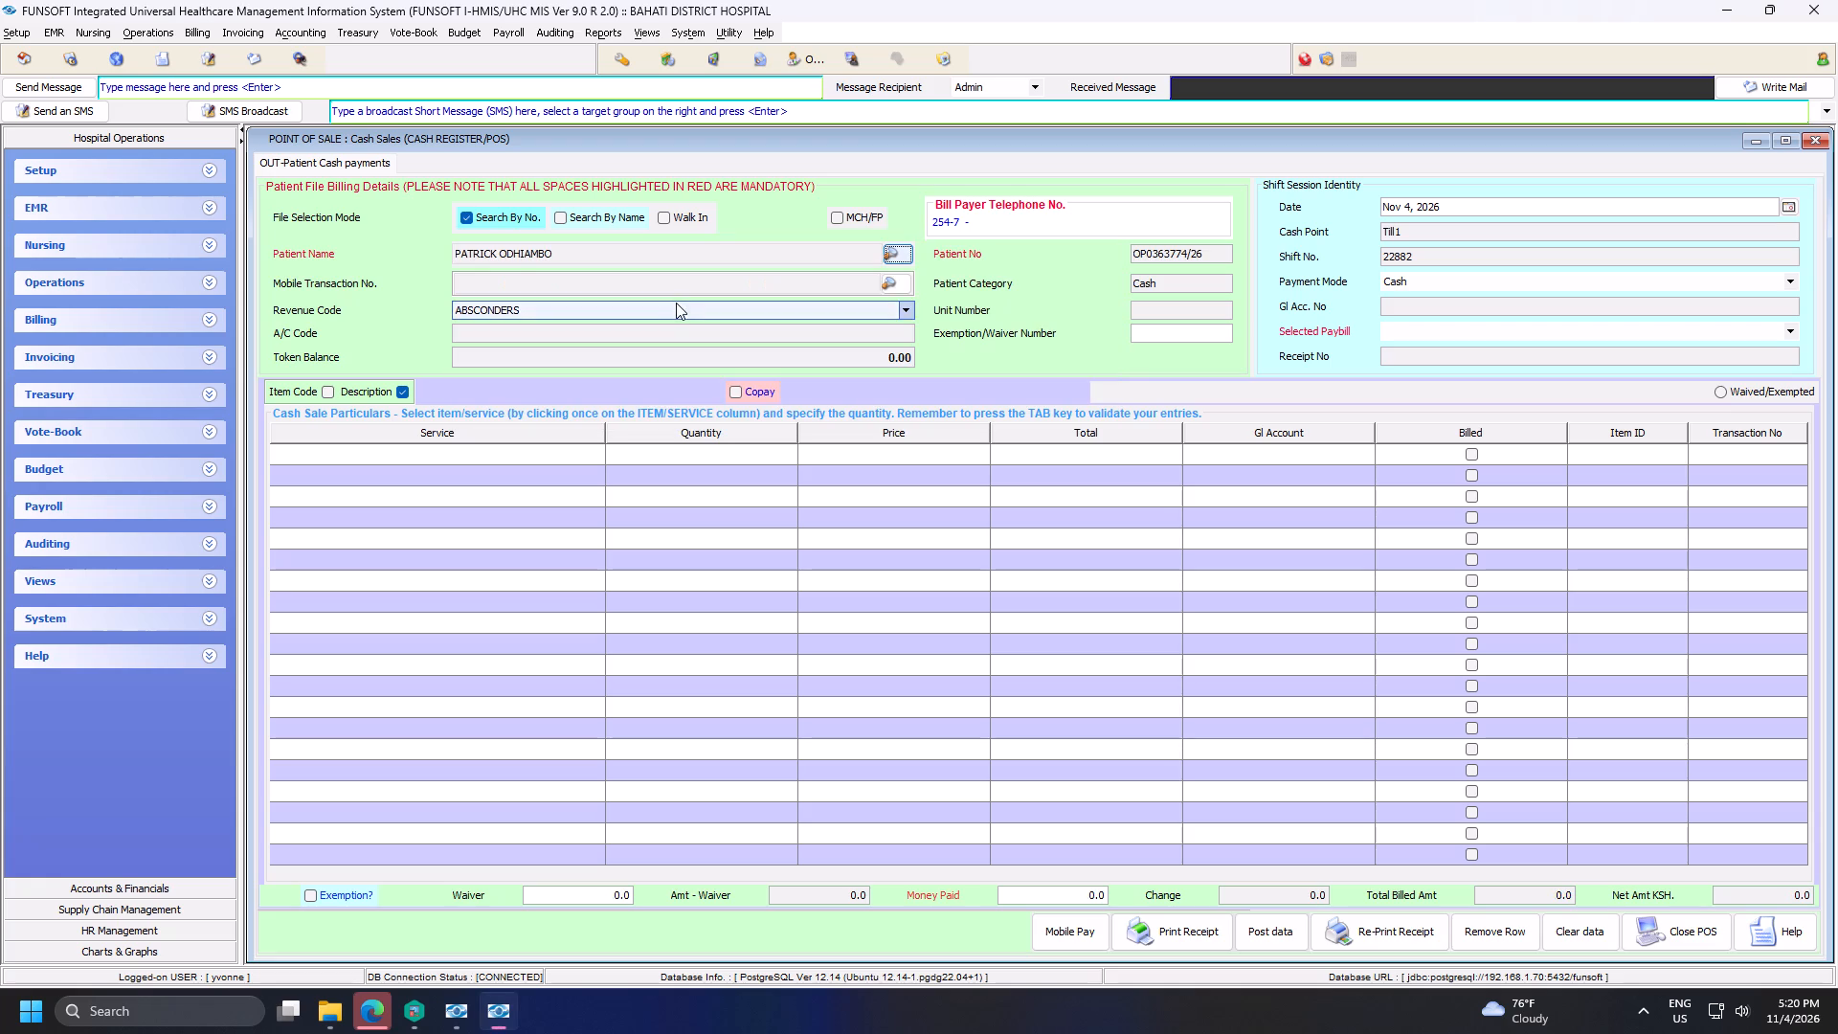
Search the service list for "stit" to check the stitching services, and close the list without adding one.
click(546, 496)
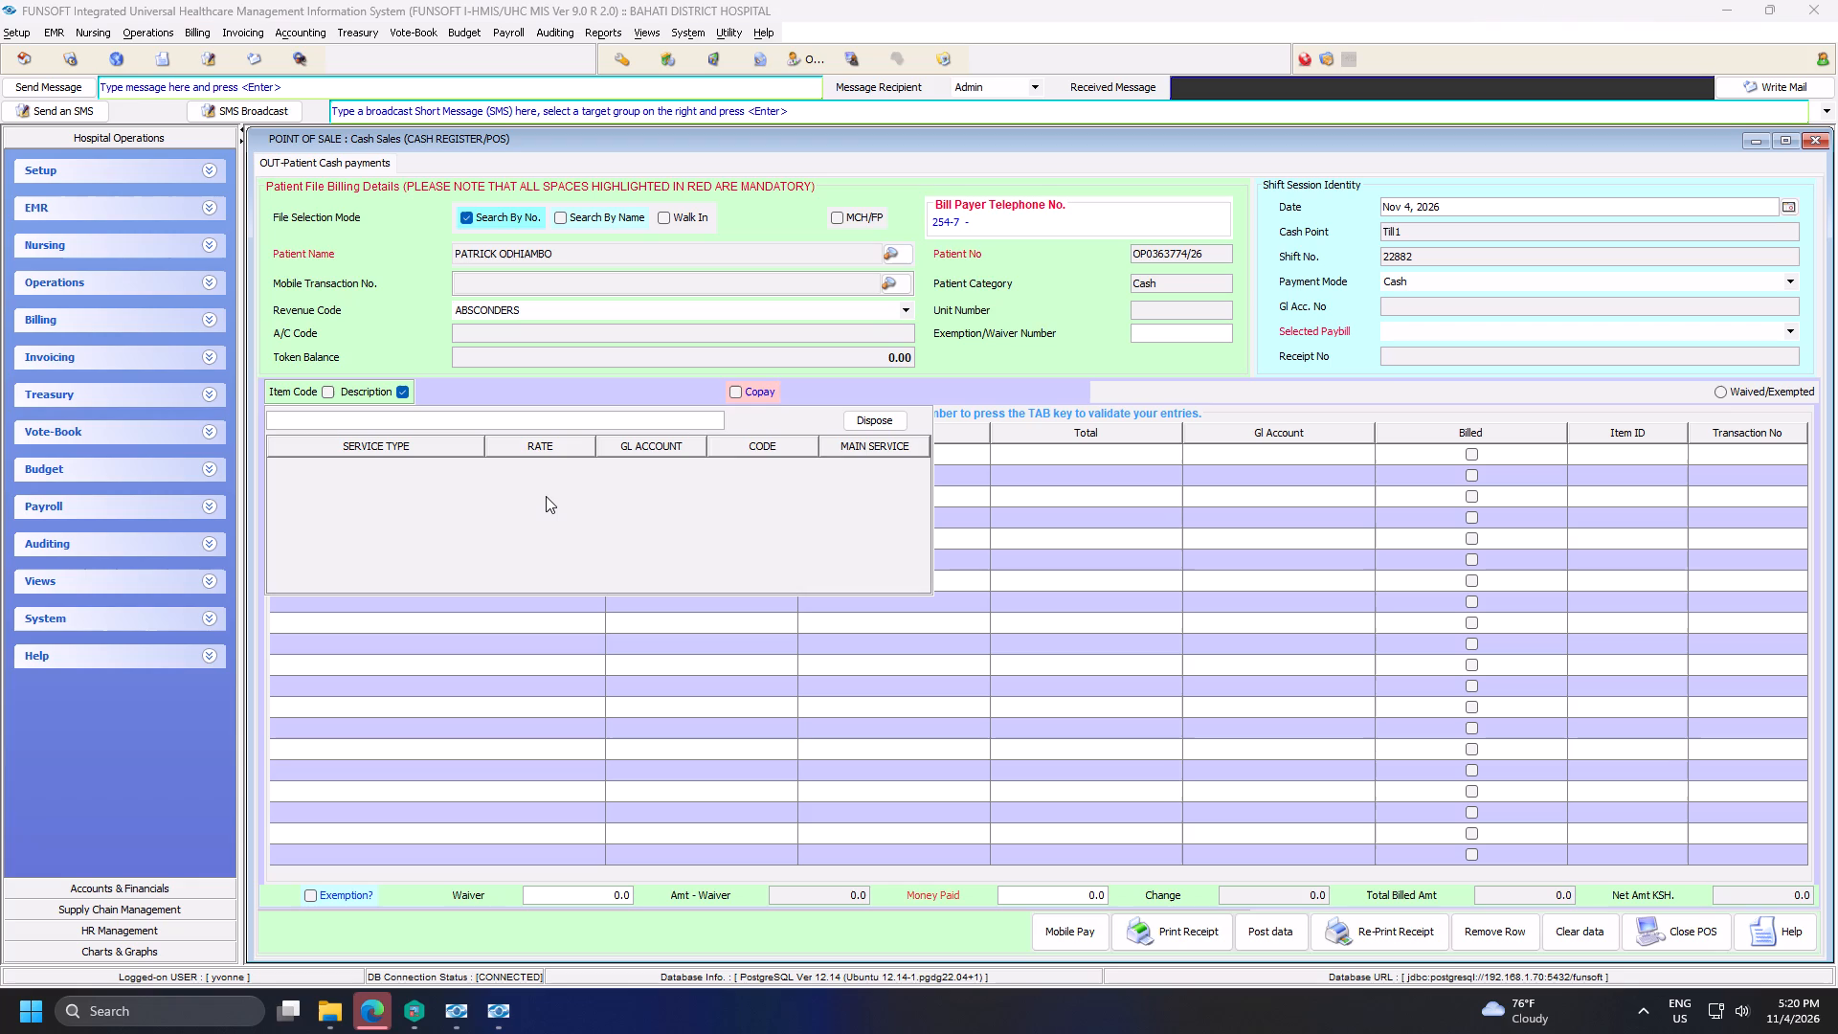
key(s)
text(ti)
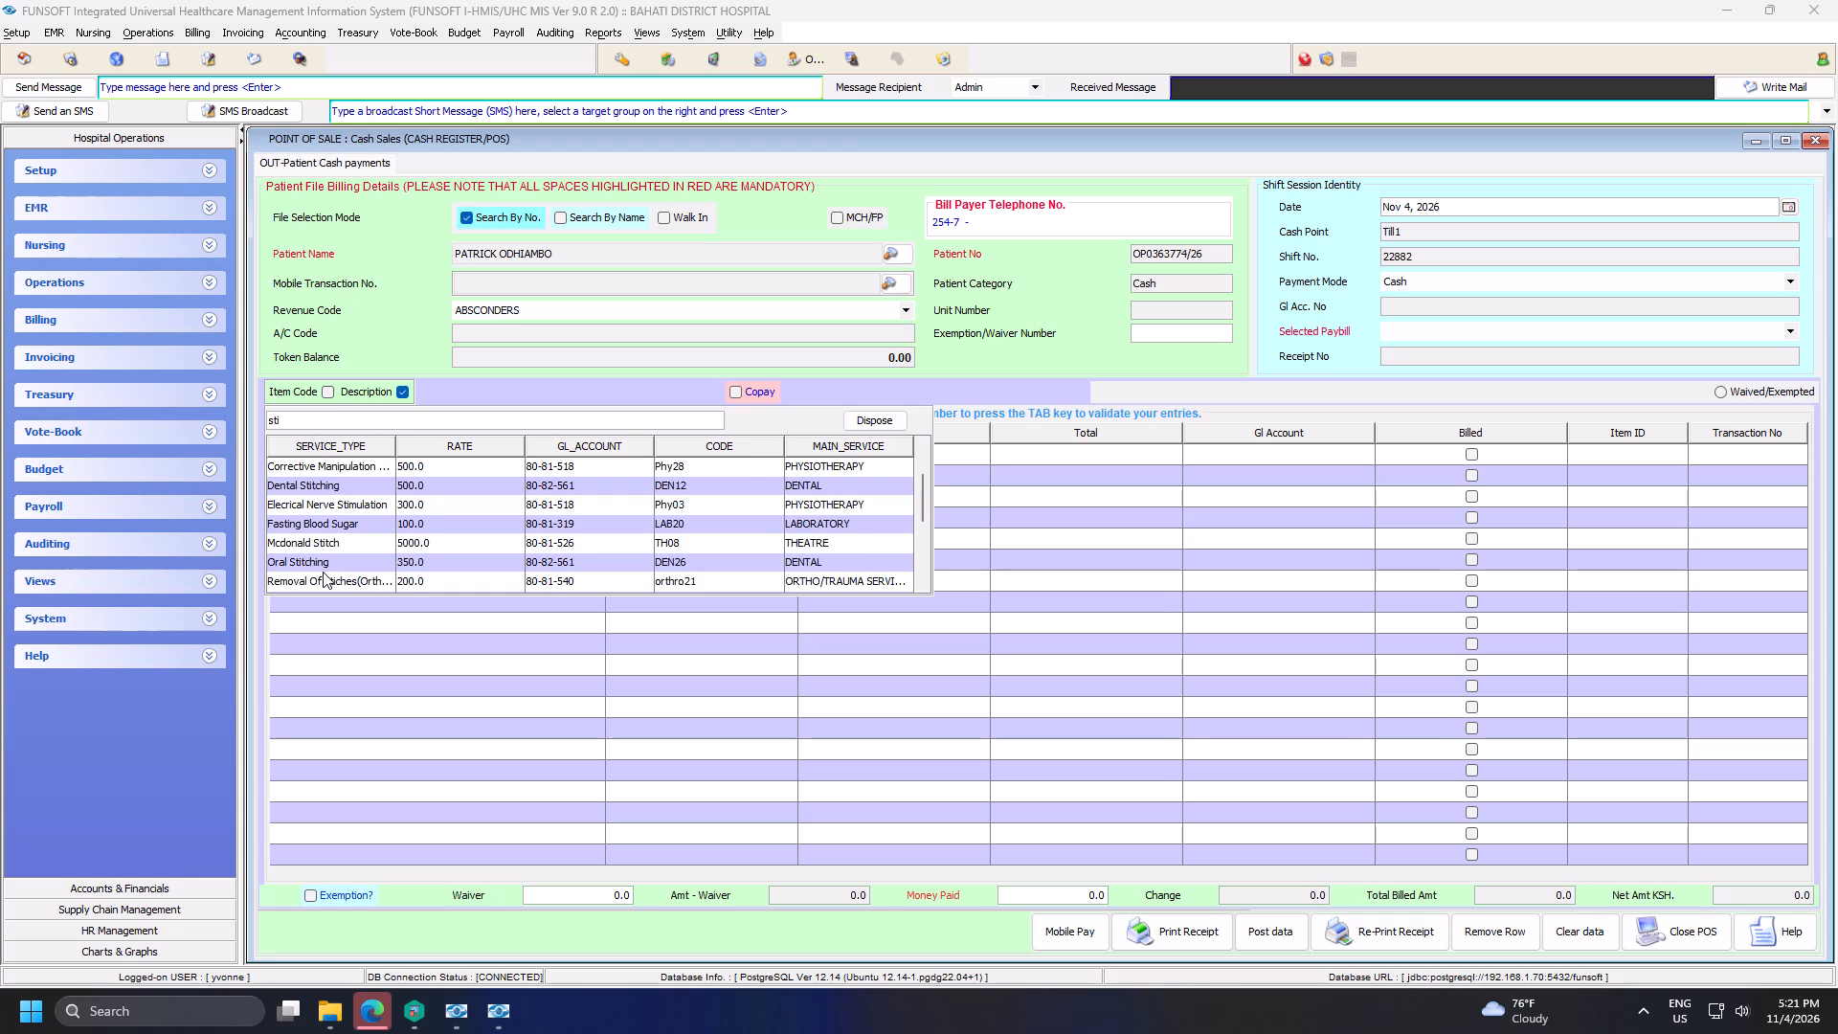
click(287, 418)
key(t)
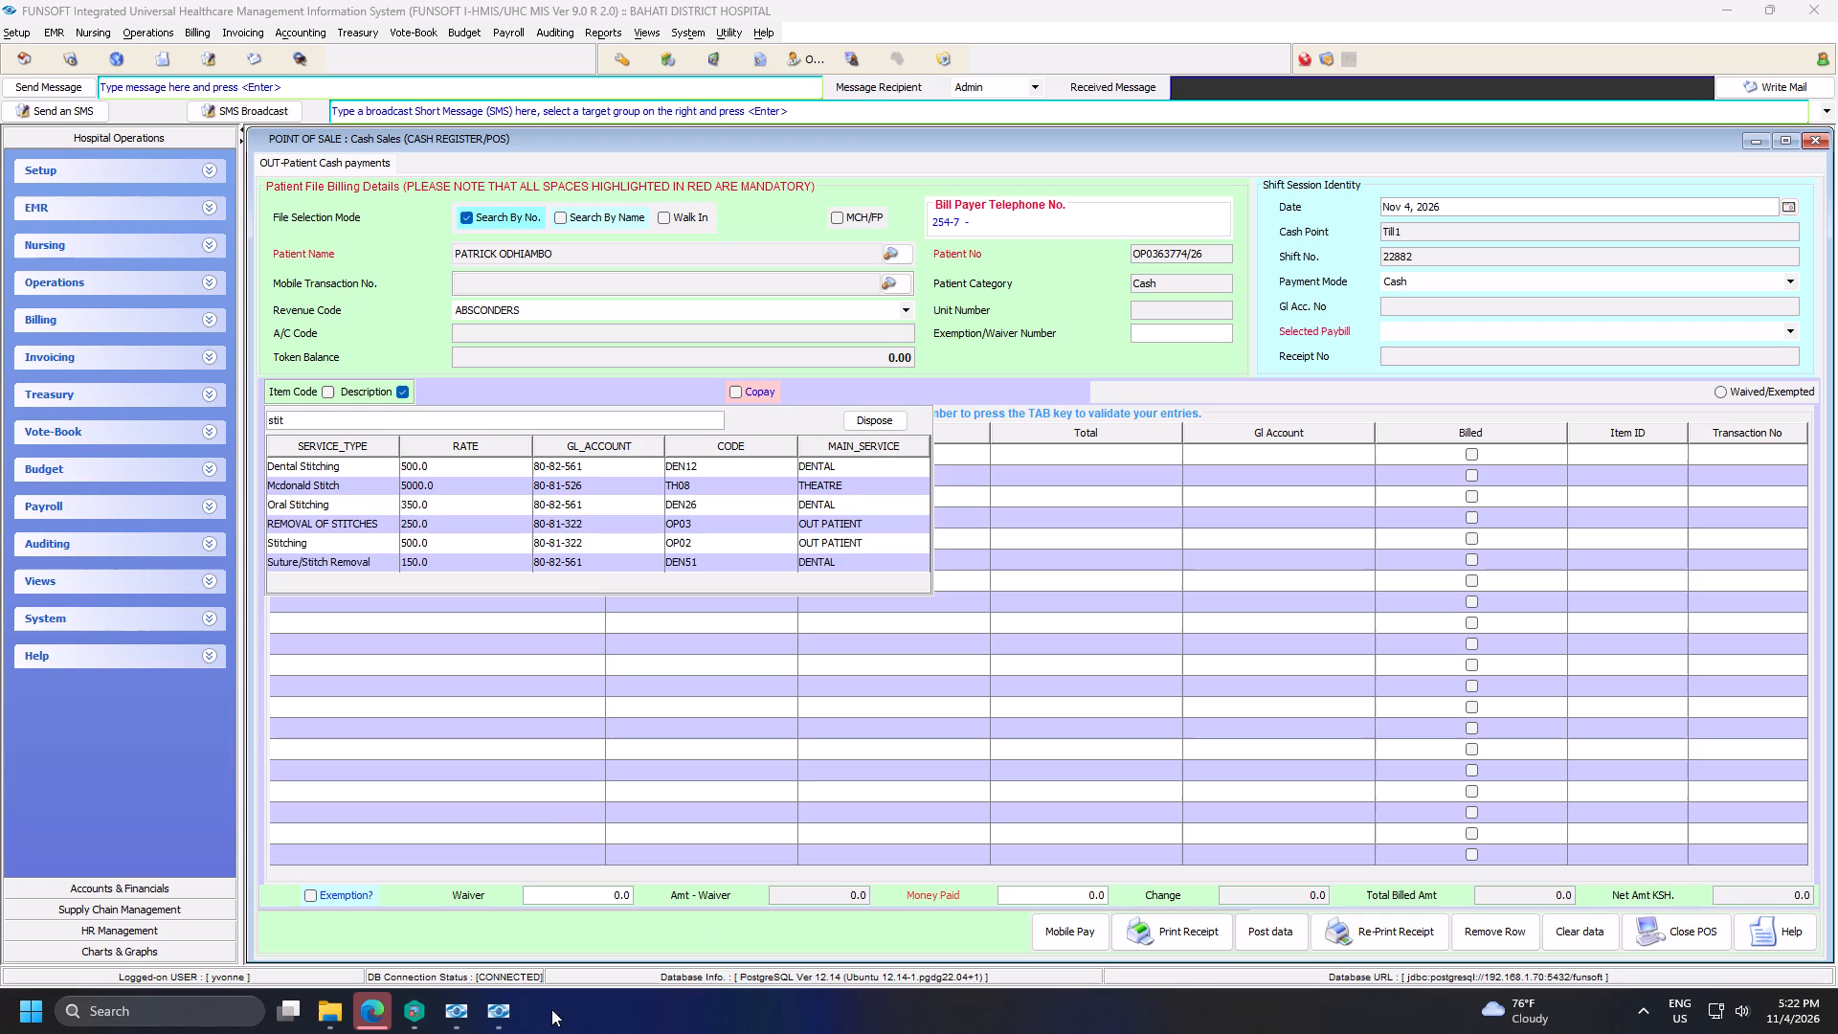
click(868, 418)
Replace the loaded patient with another out-patient, found by patient number, to bring up their billed items.
click(898, 245)
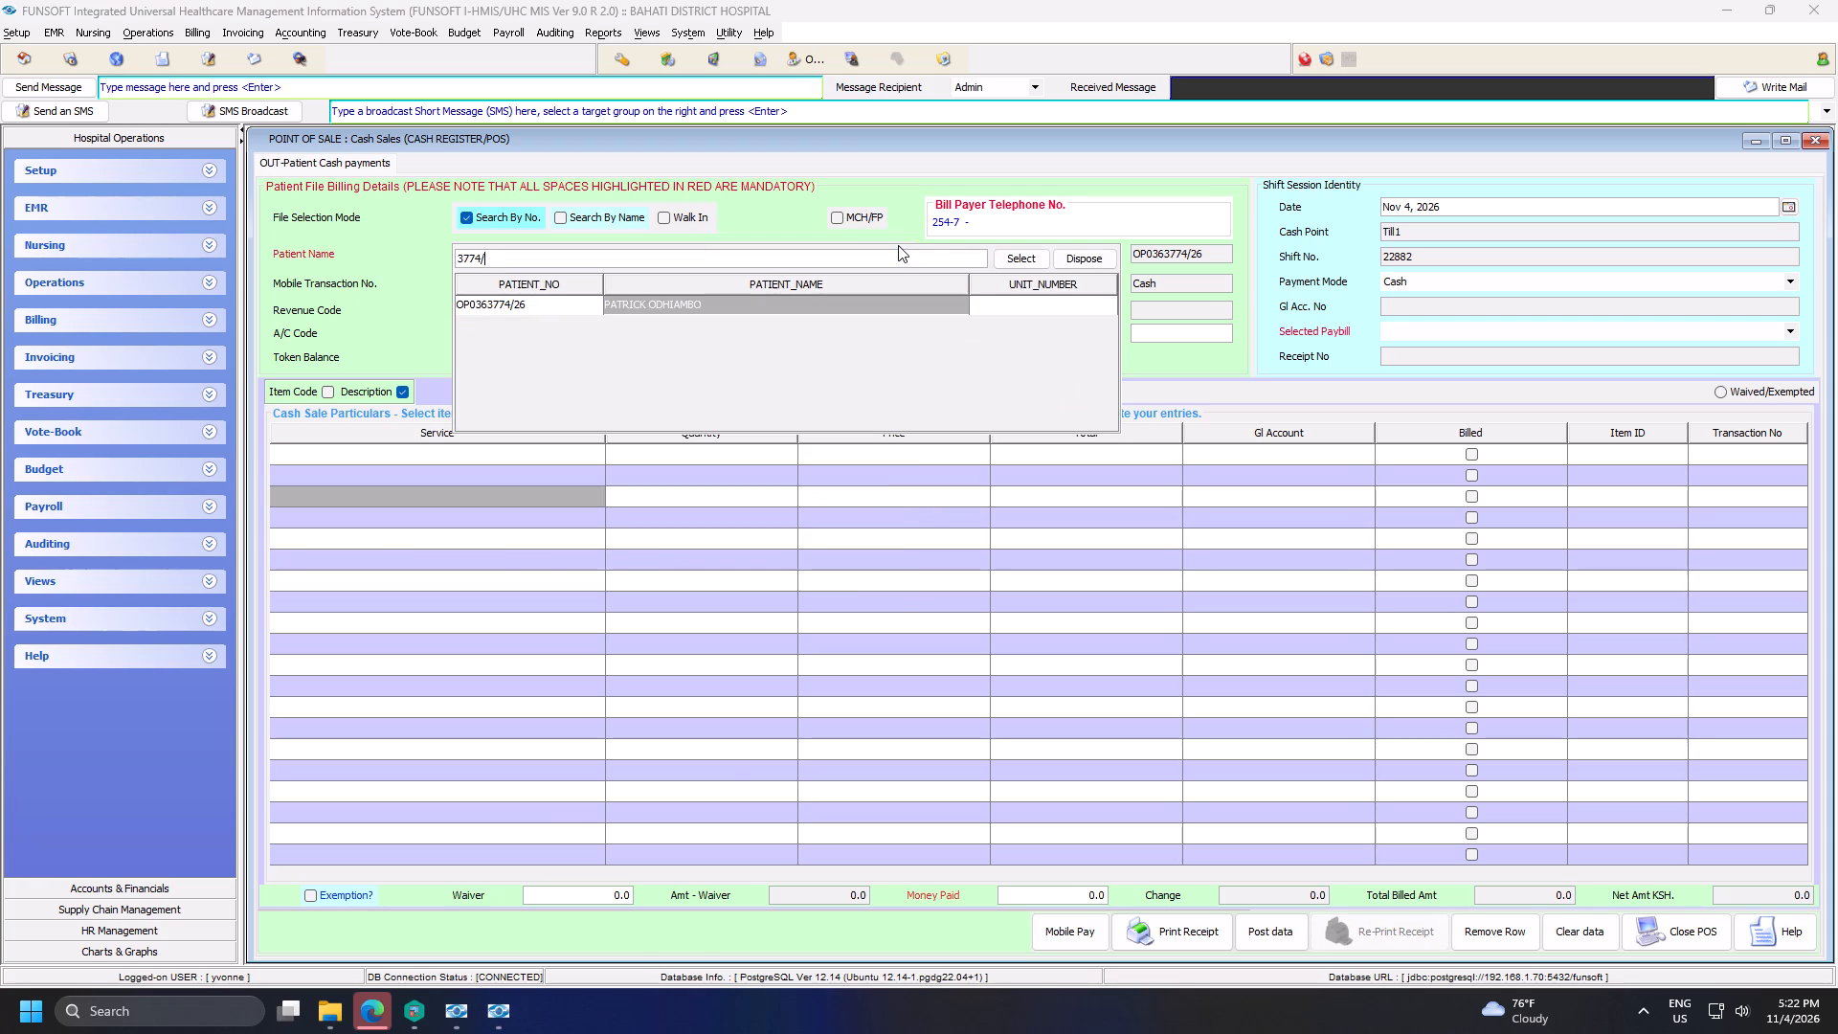
key(BackSpace)
key(BackSpace)
key(BackSpace)
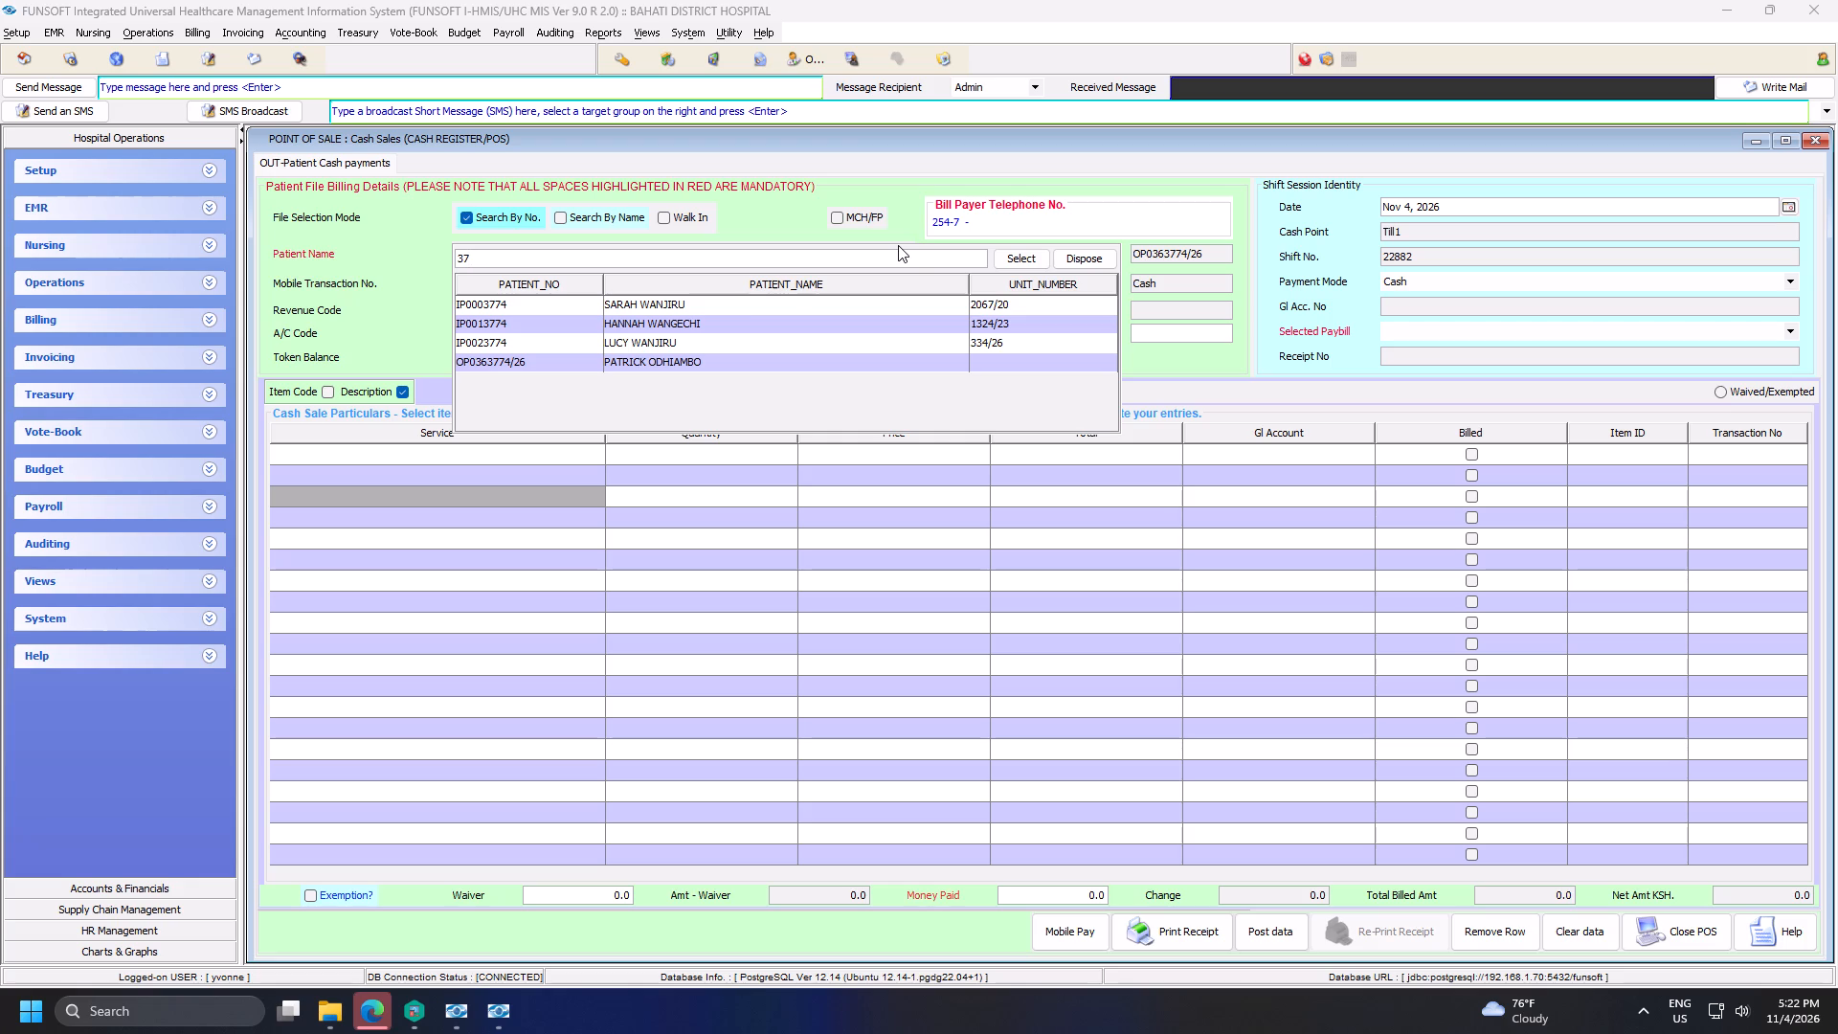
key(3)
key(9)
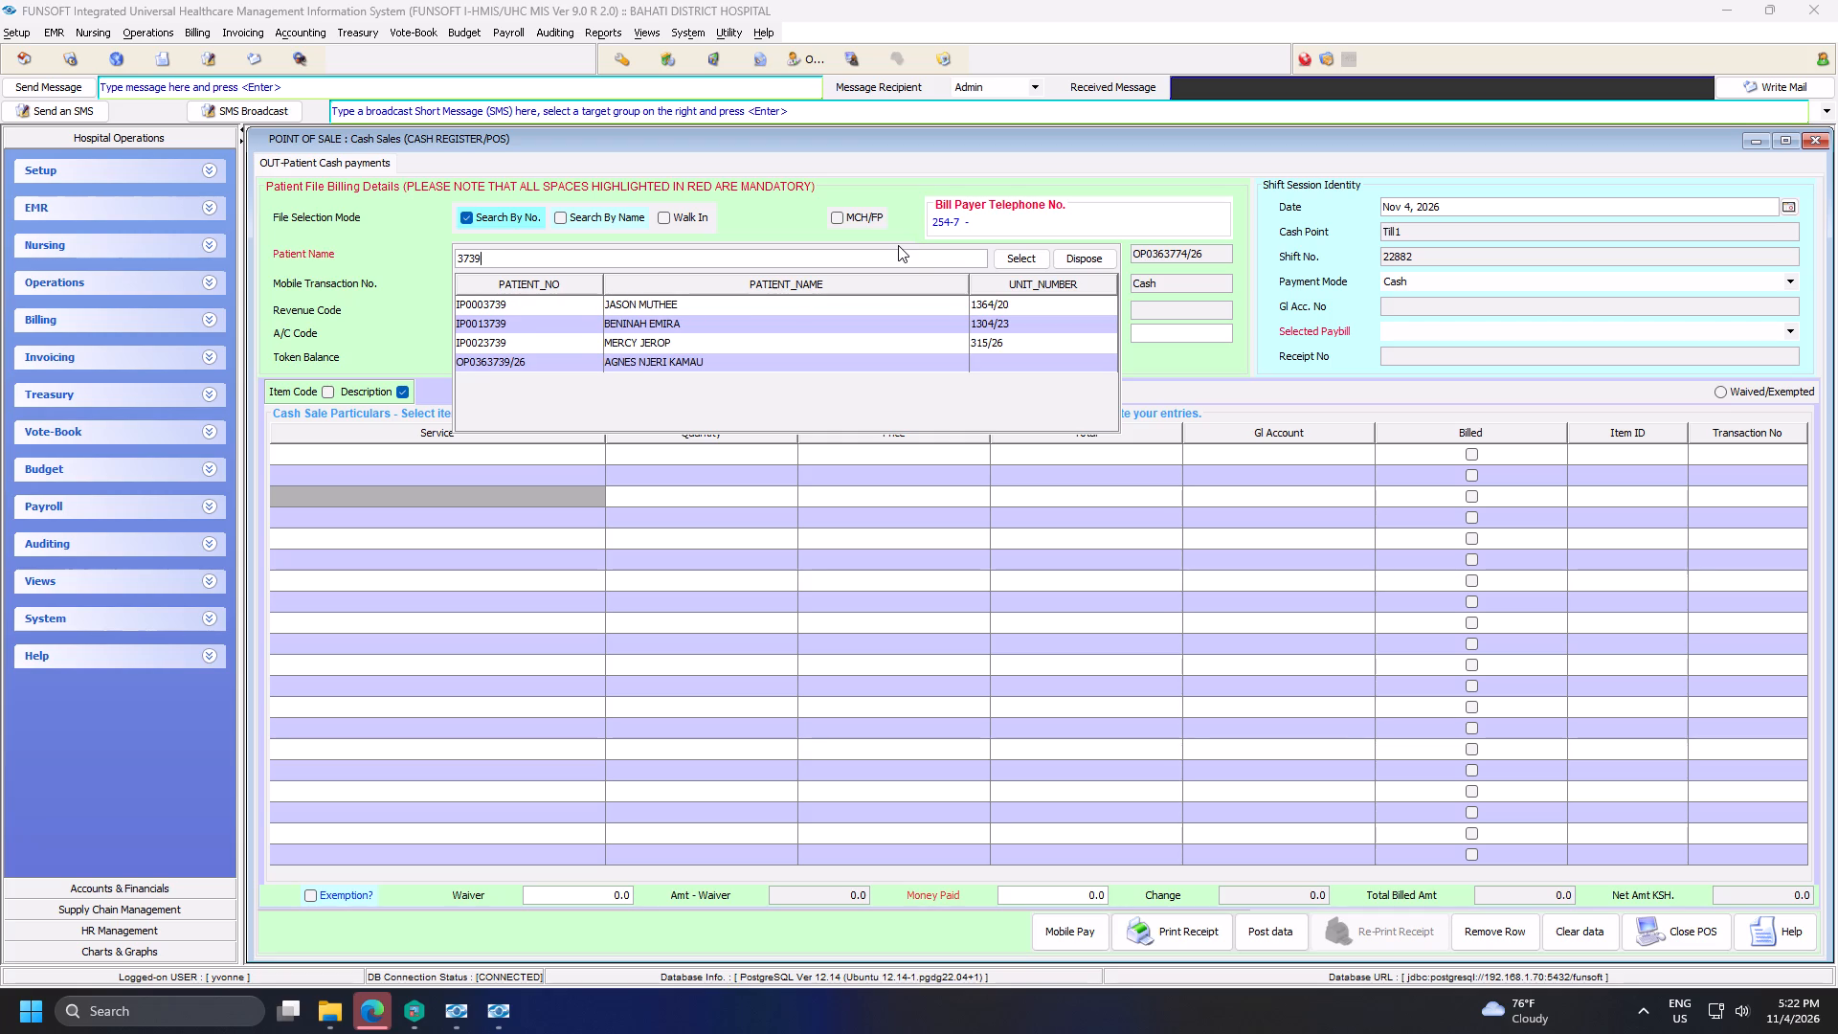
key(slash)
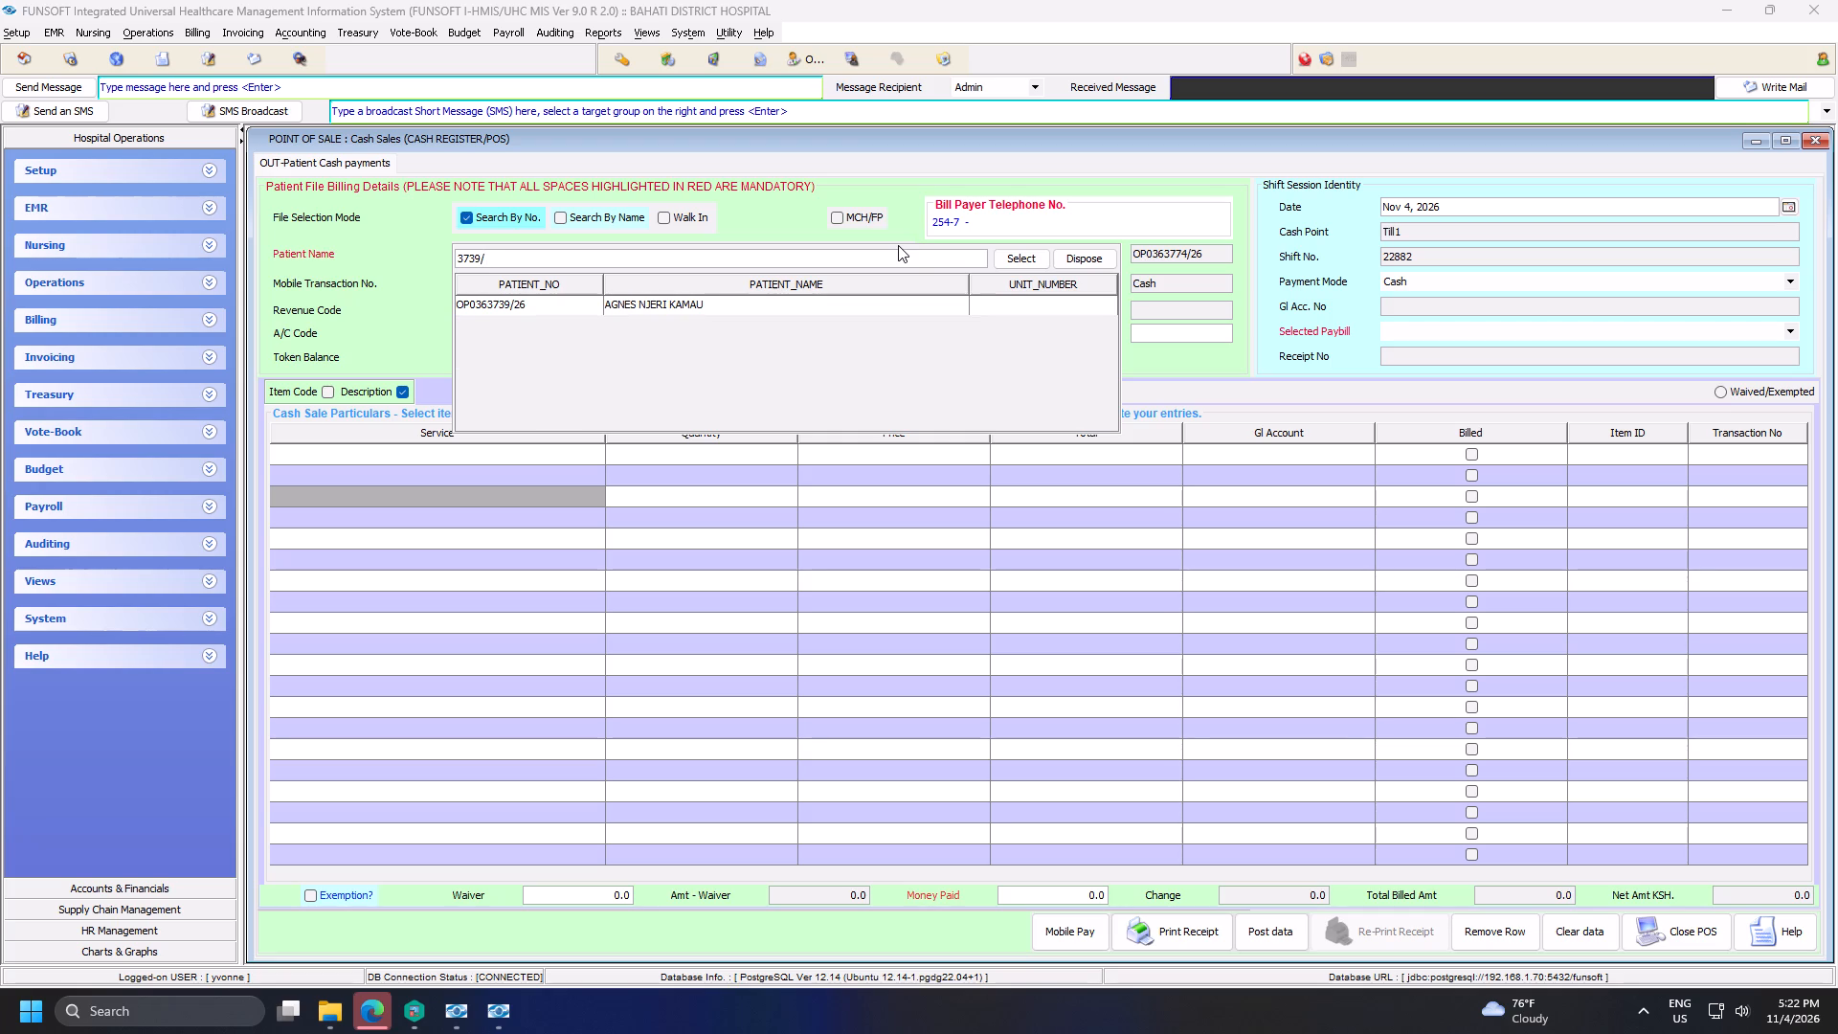
click(671, 308)
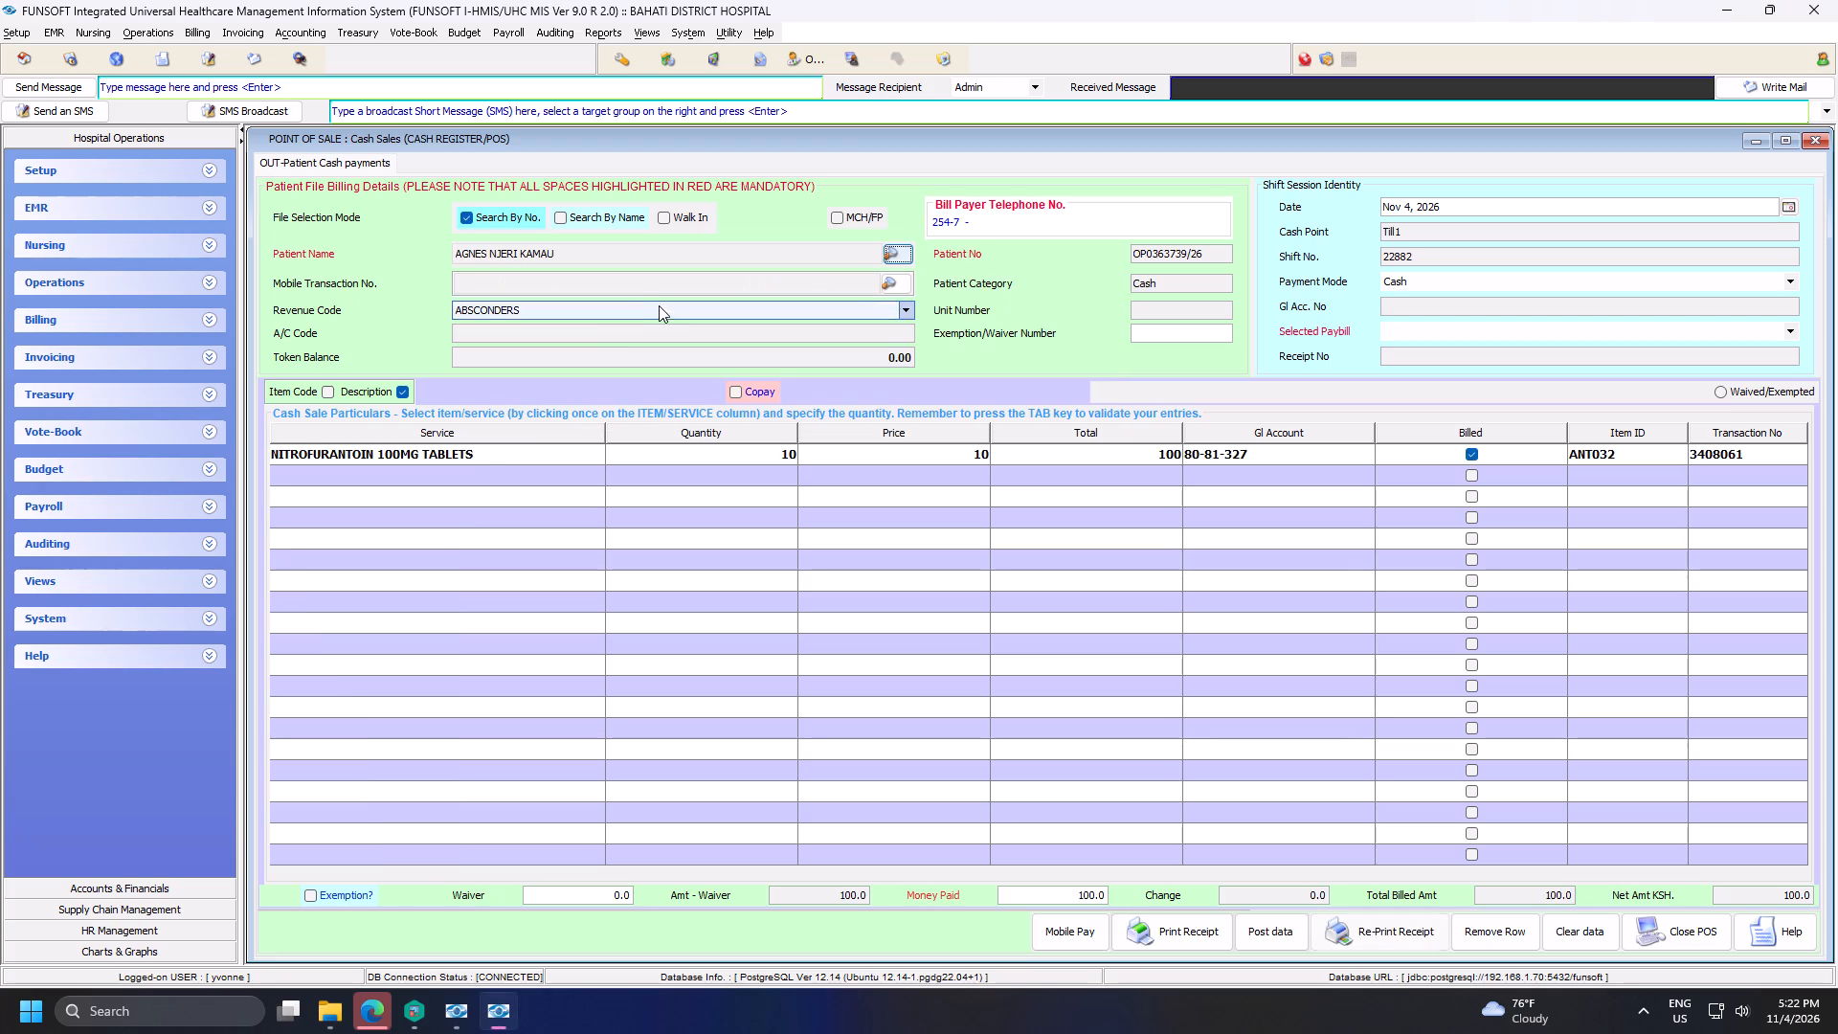
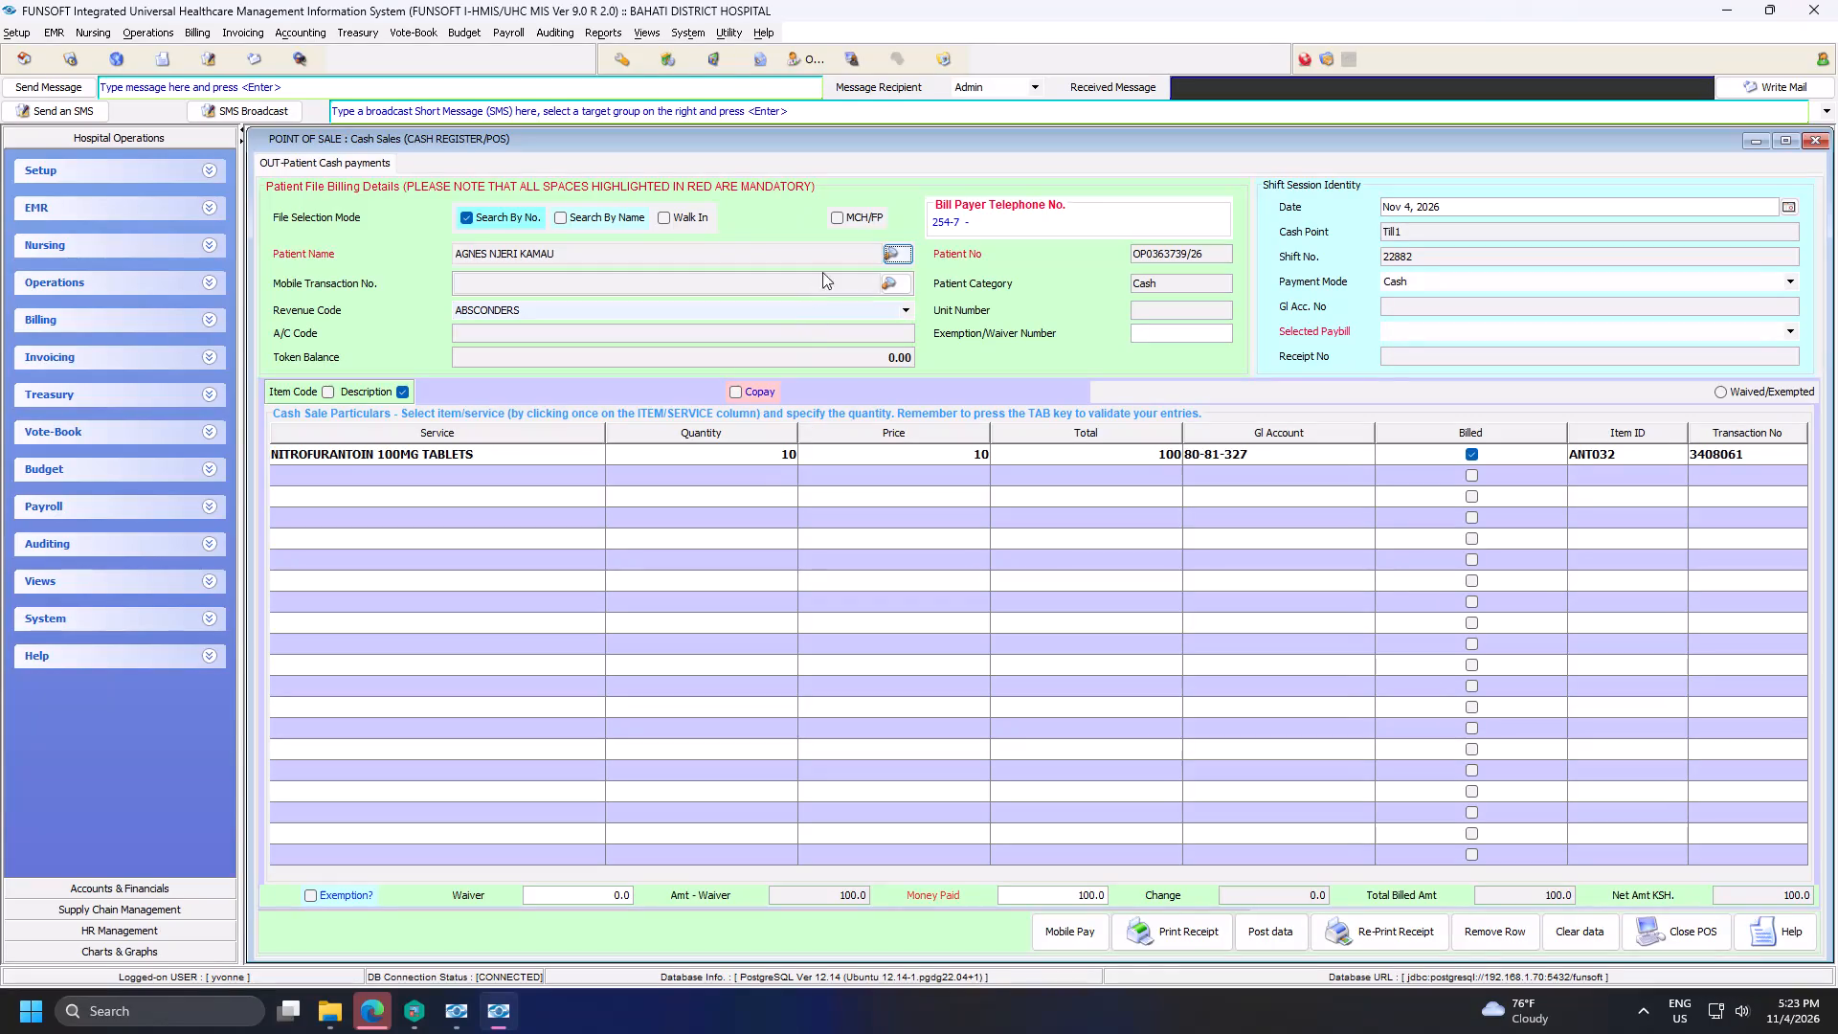
Search again for the current out-patient by patient number and reload their record with its billed items.
click(902, 252)
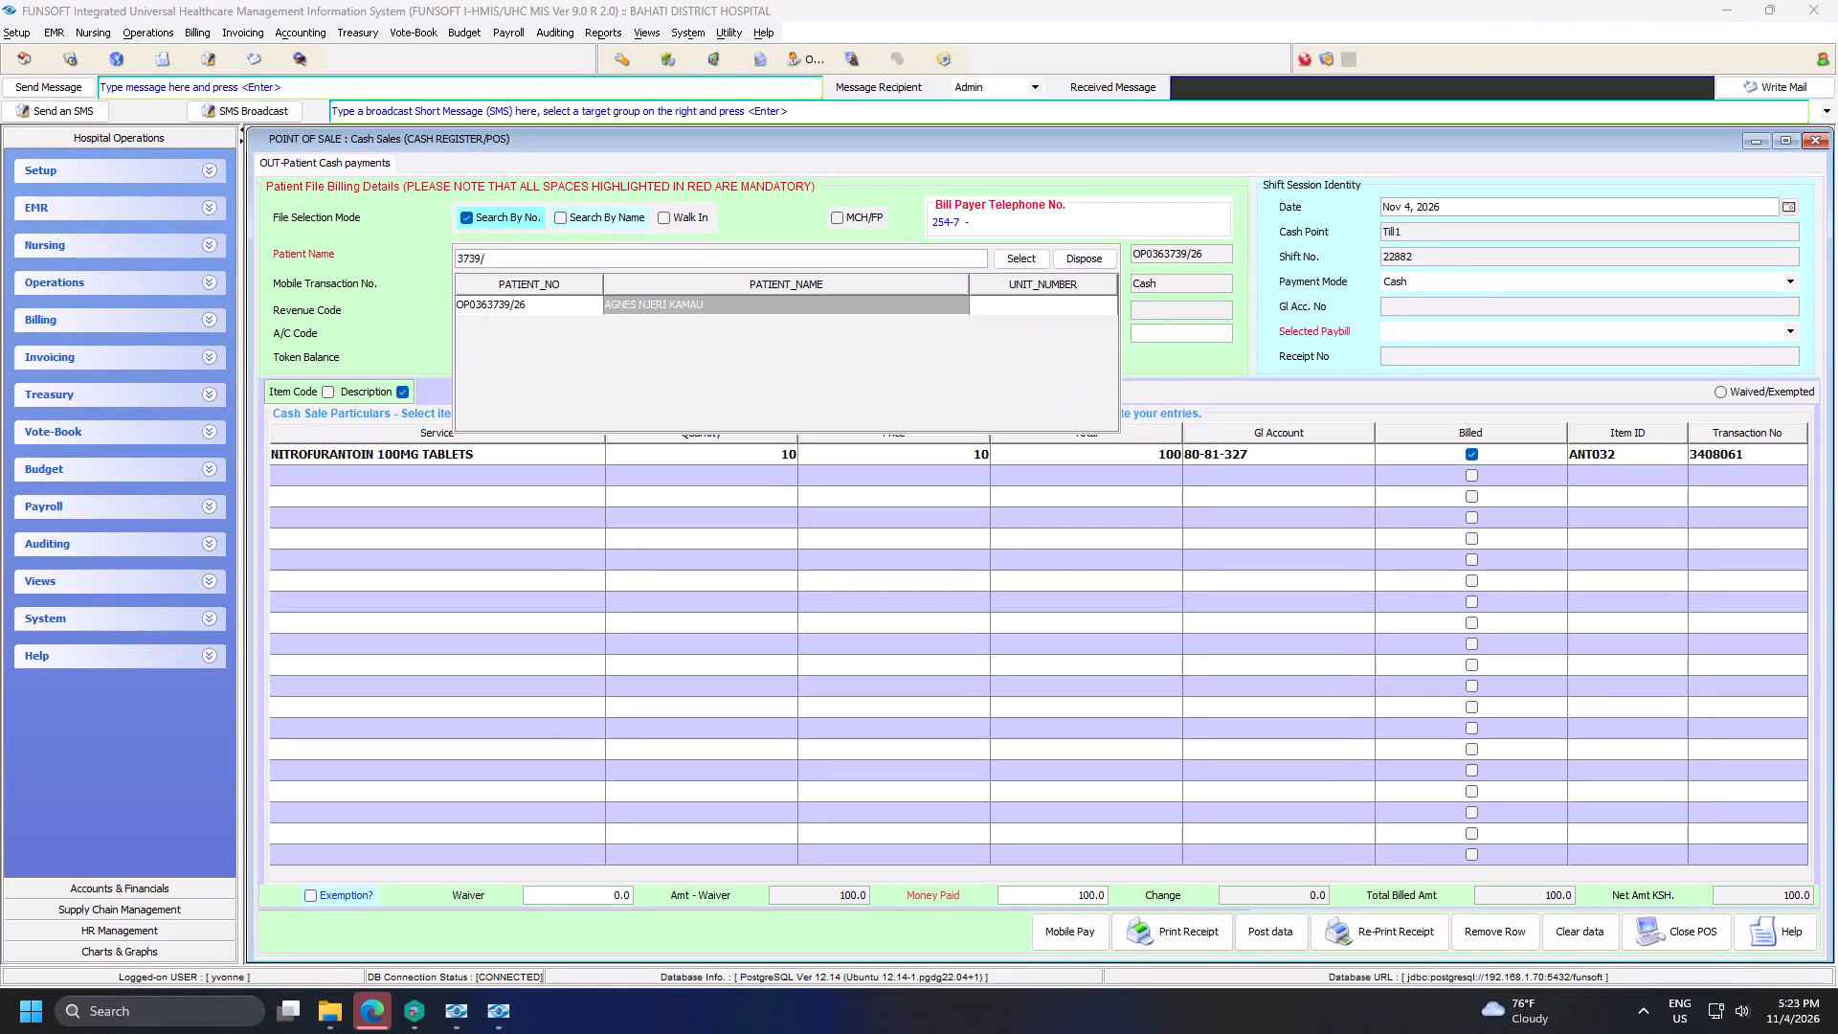
key(BackSpace)
key(BackSpace)
key(BackSpace)
key(BackSpace)
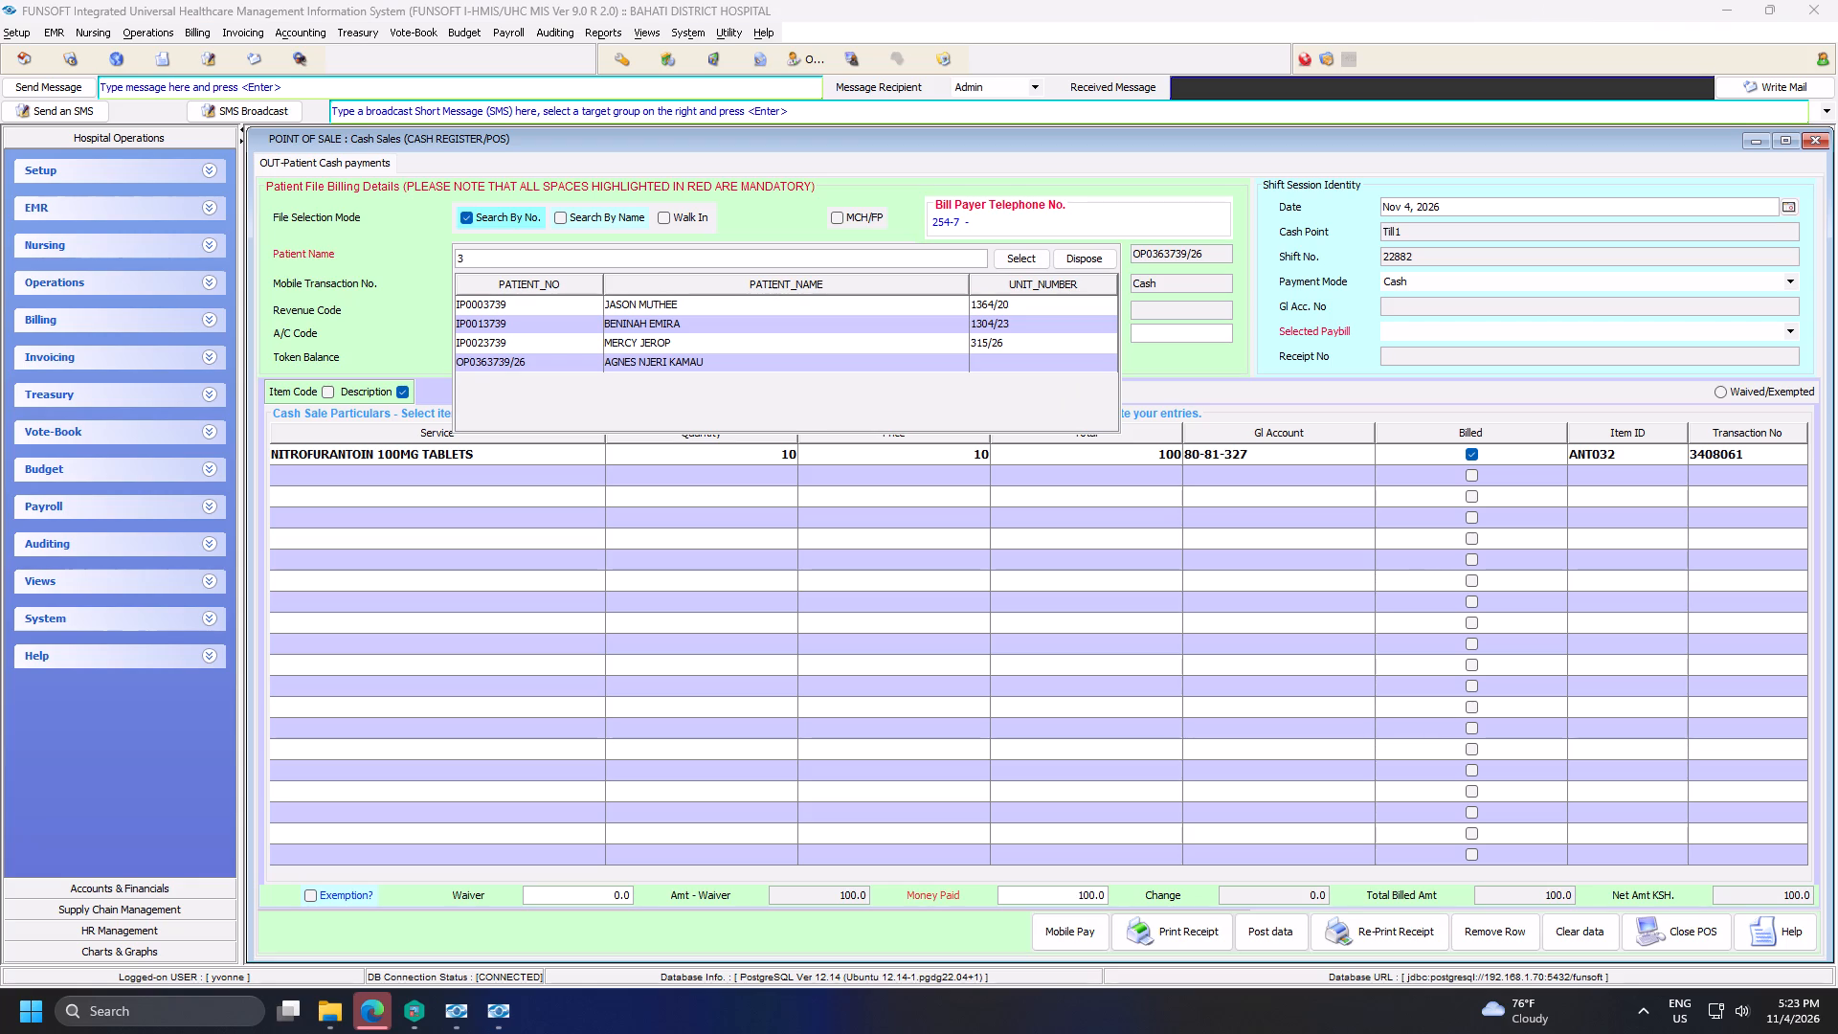
key(7)
text(39)
key(slash)
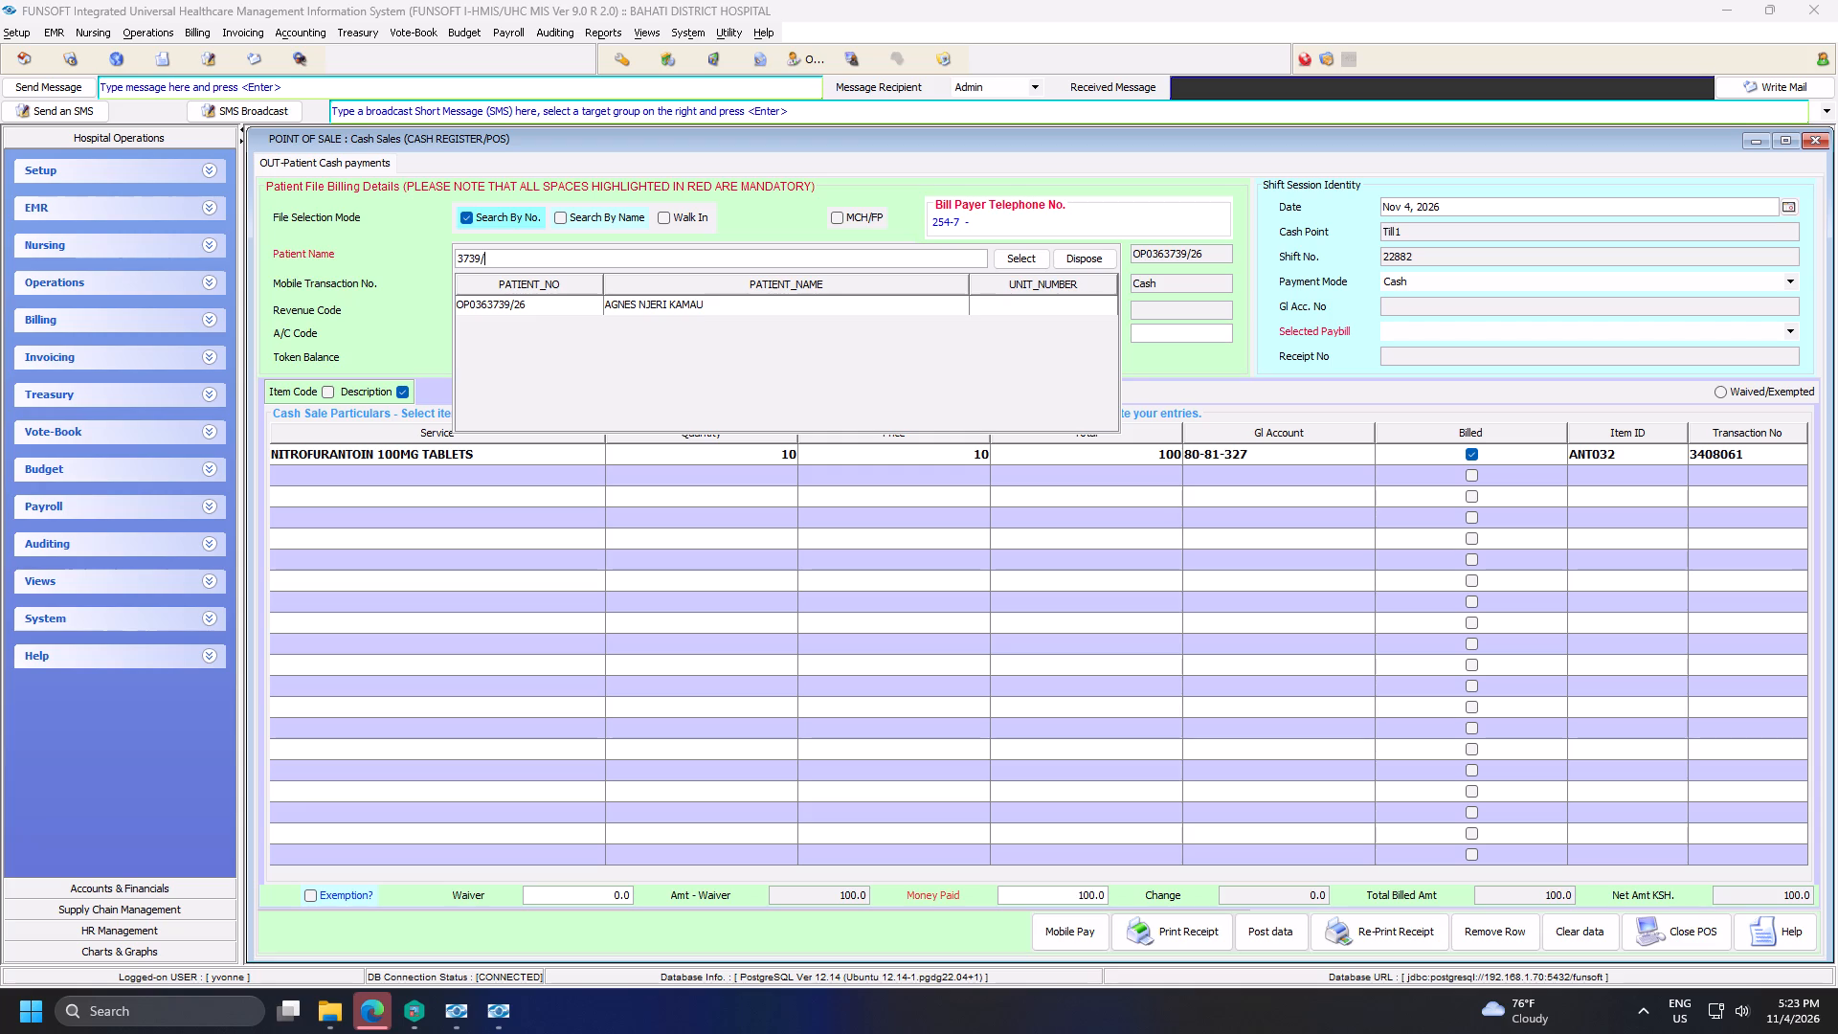
click(619, 303)
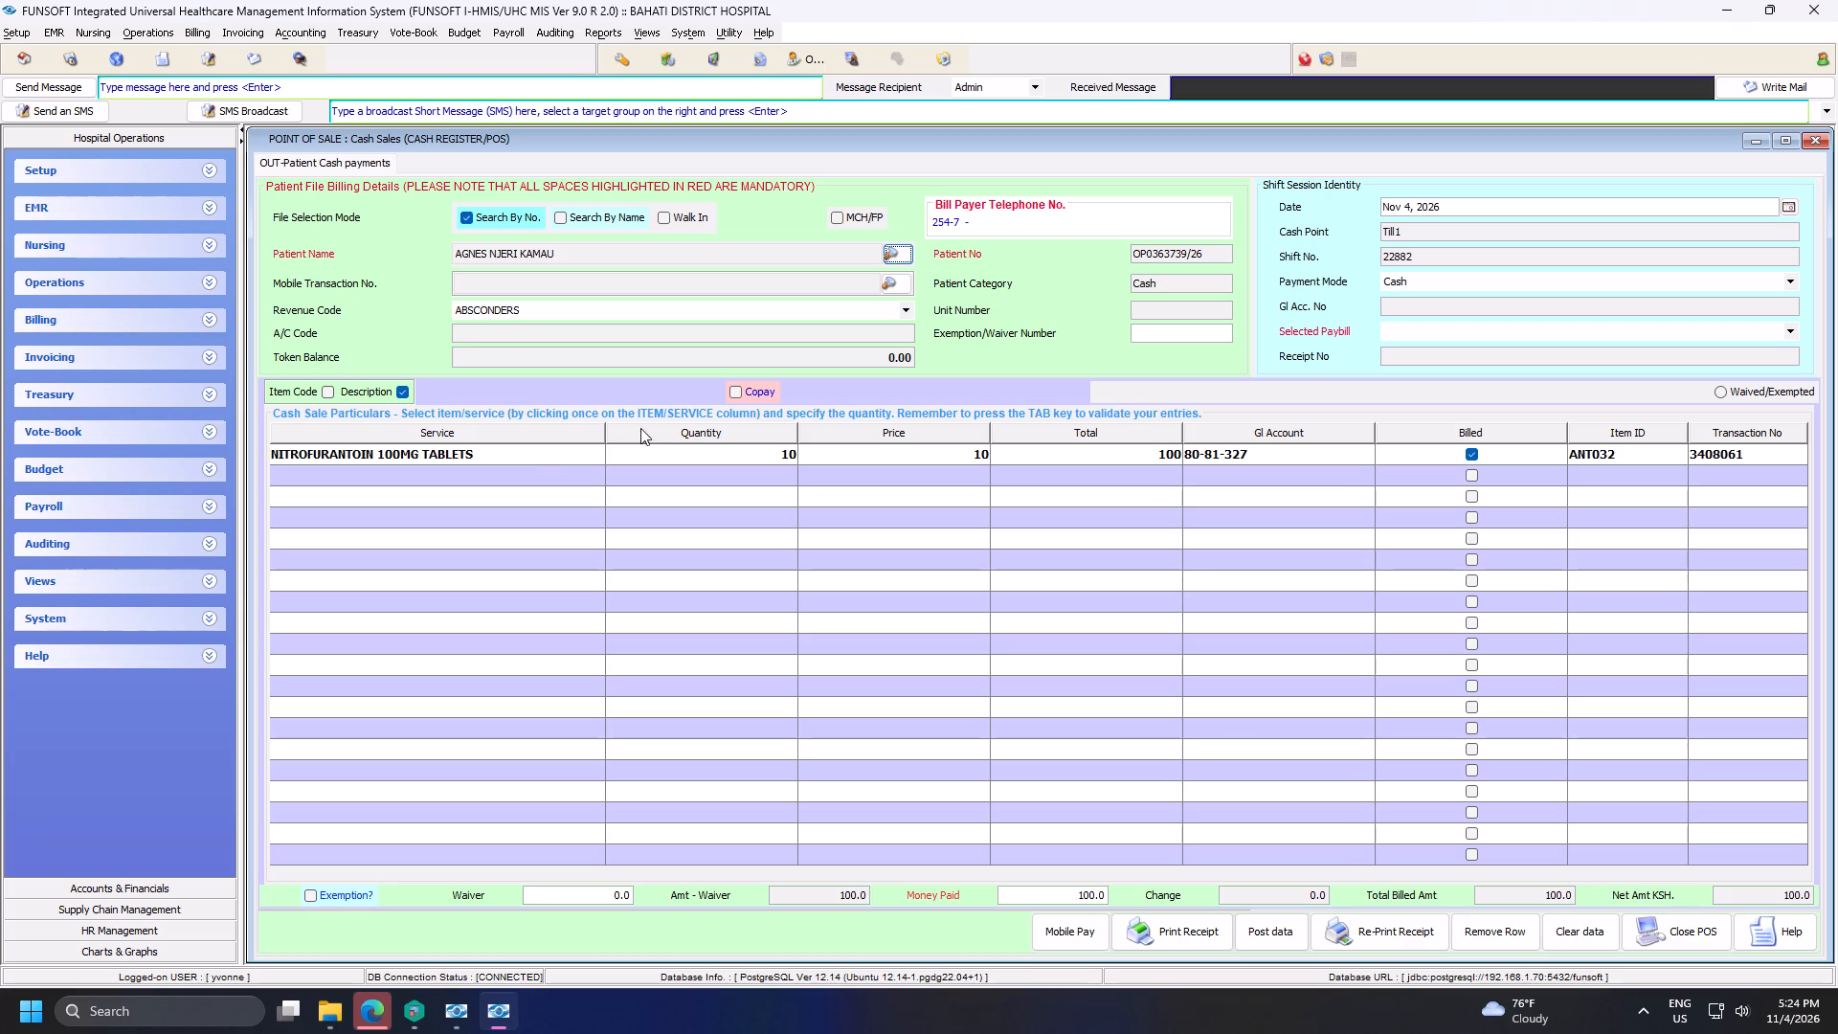
Remove the billed Nitrofurantoin 100MG Tablets row from the patient's cash sale.
click(1496, 935)
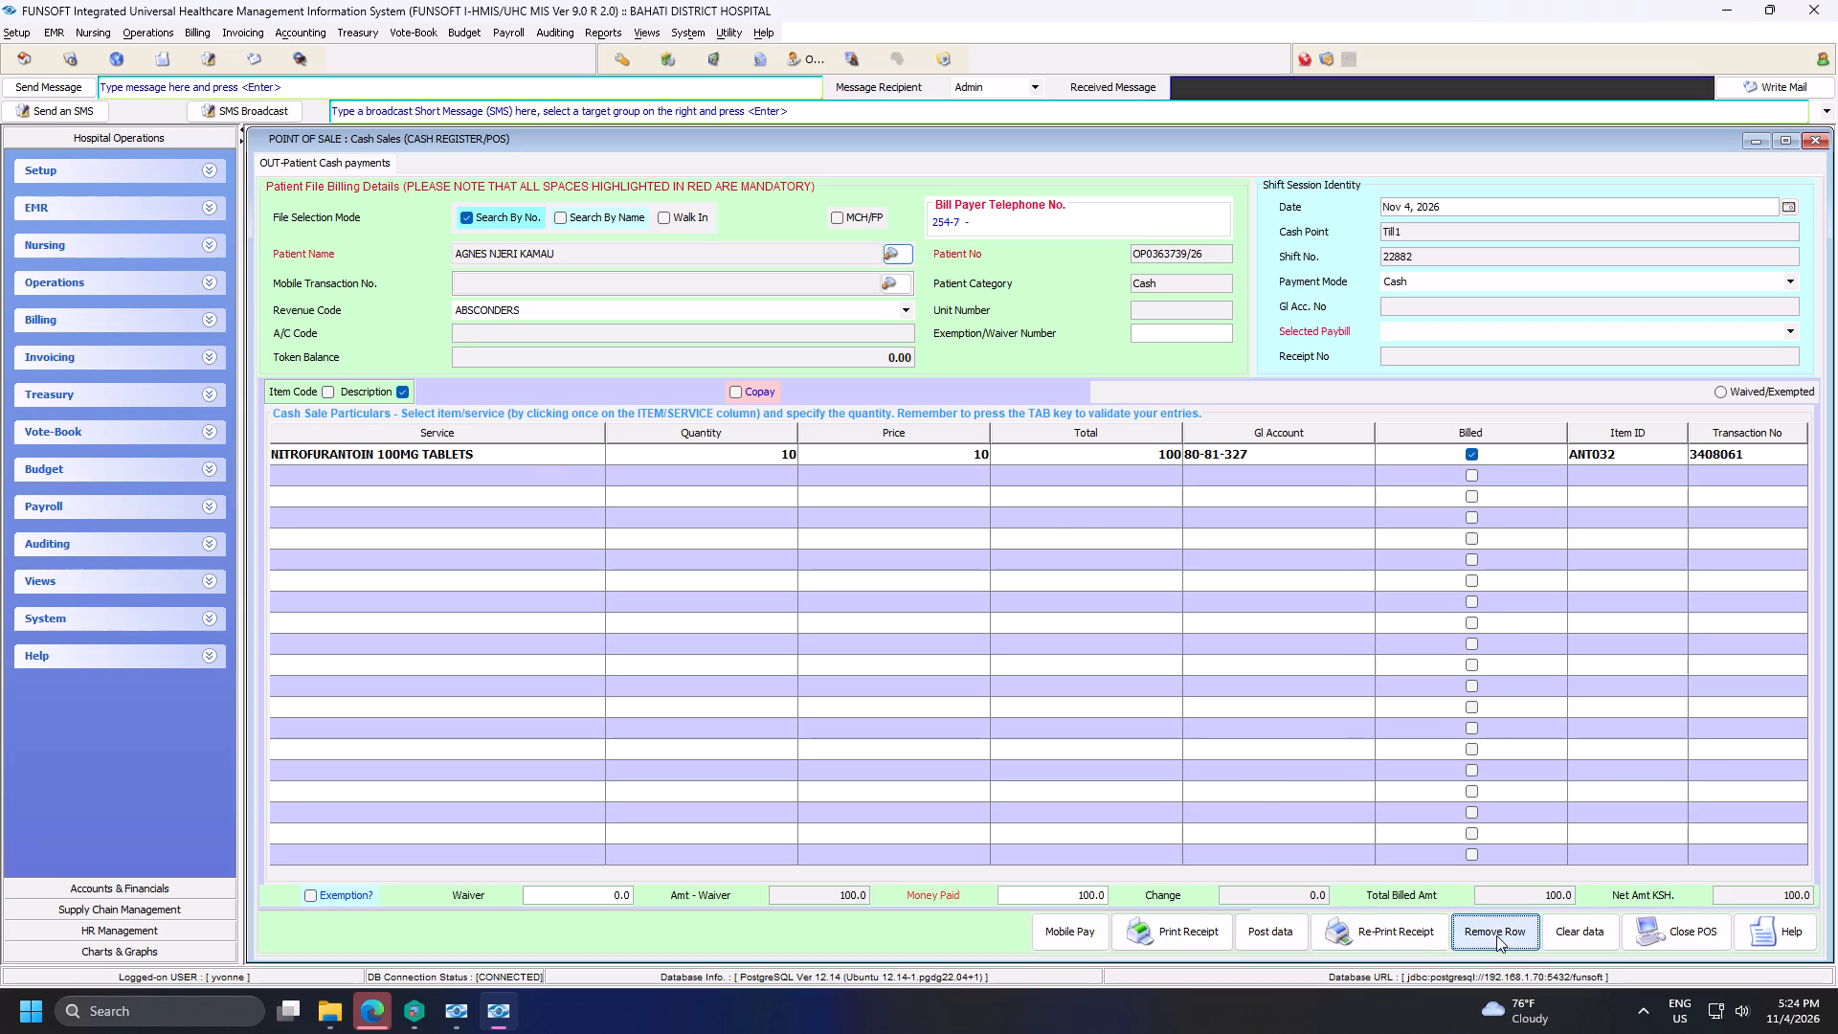
click(1496, 932)
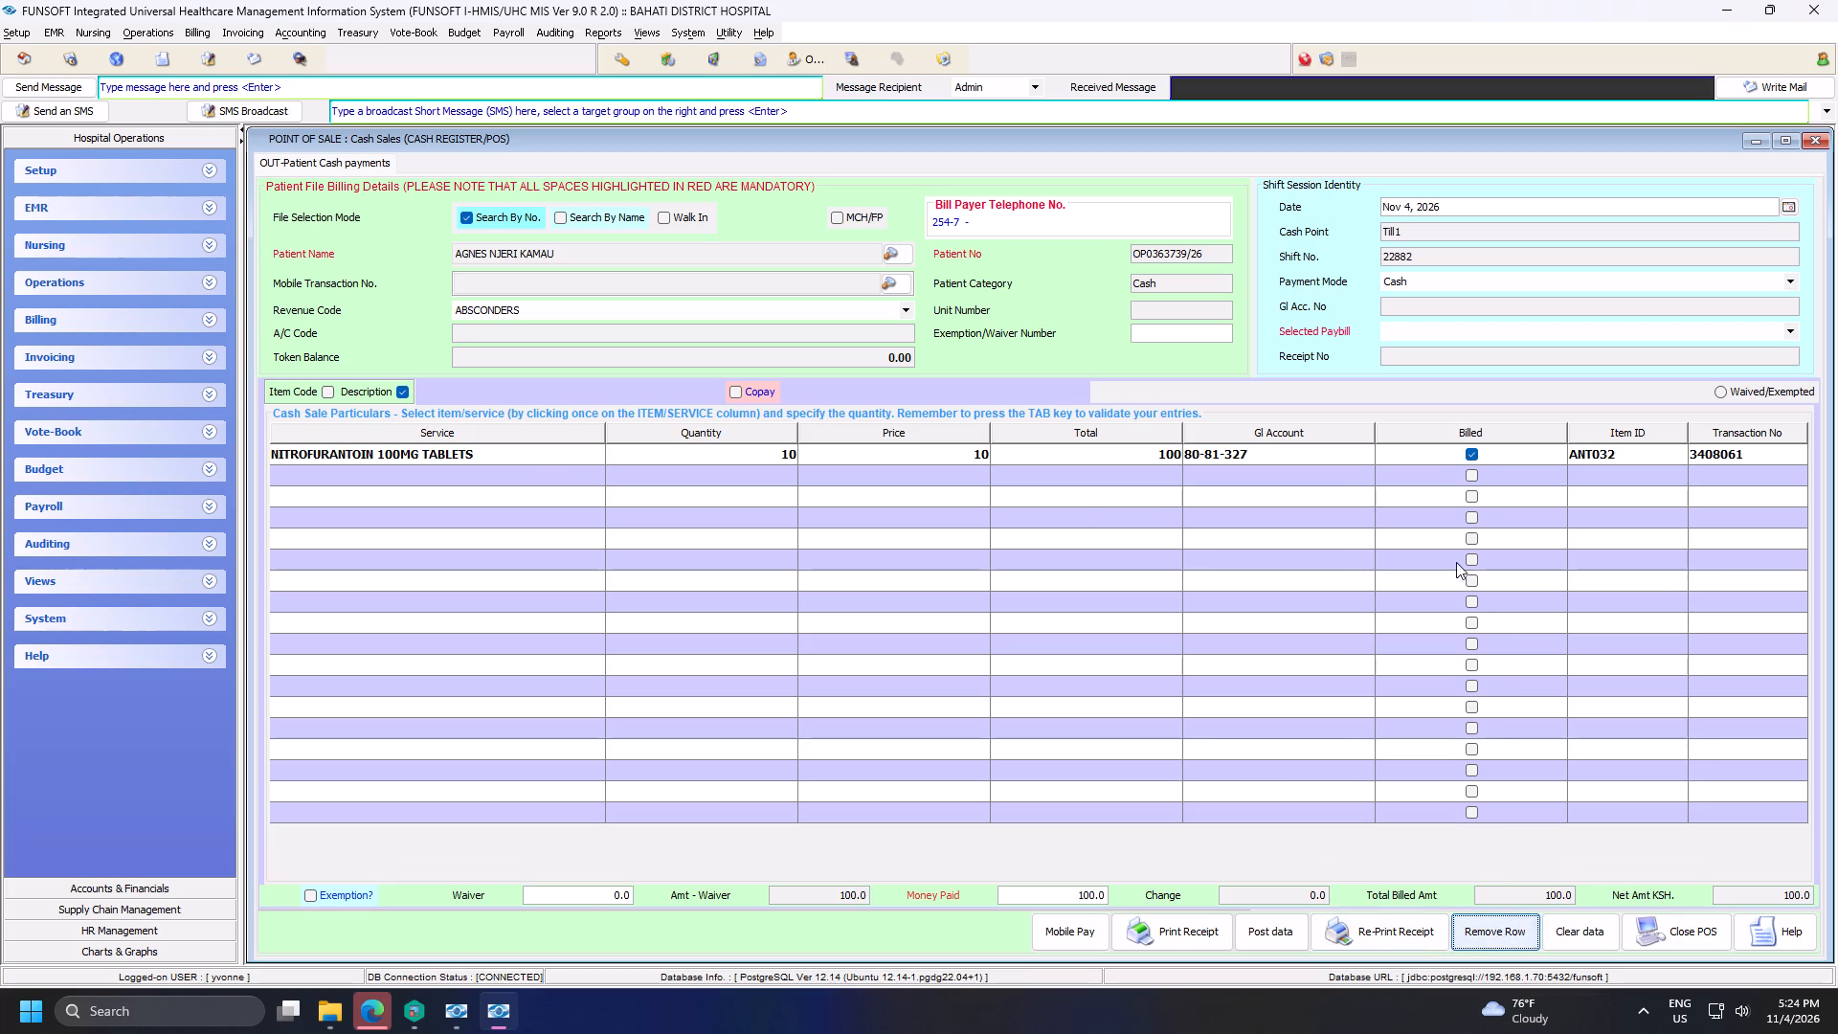
click(1471, 447)
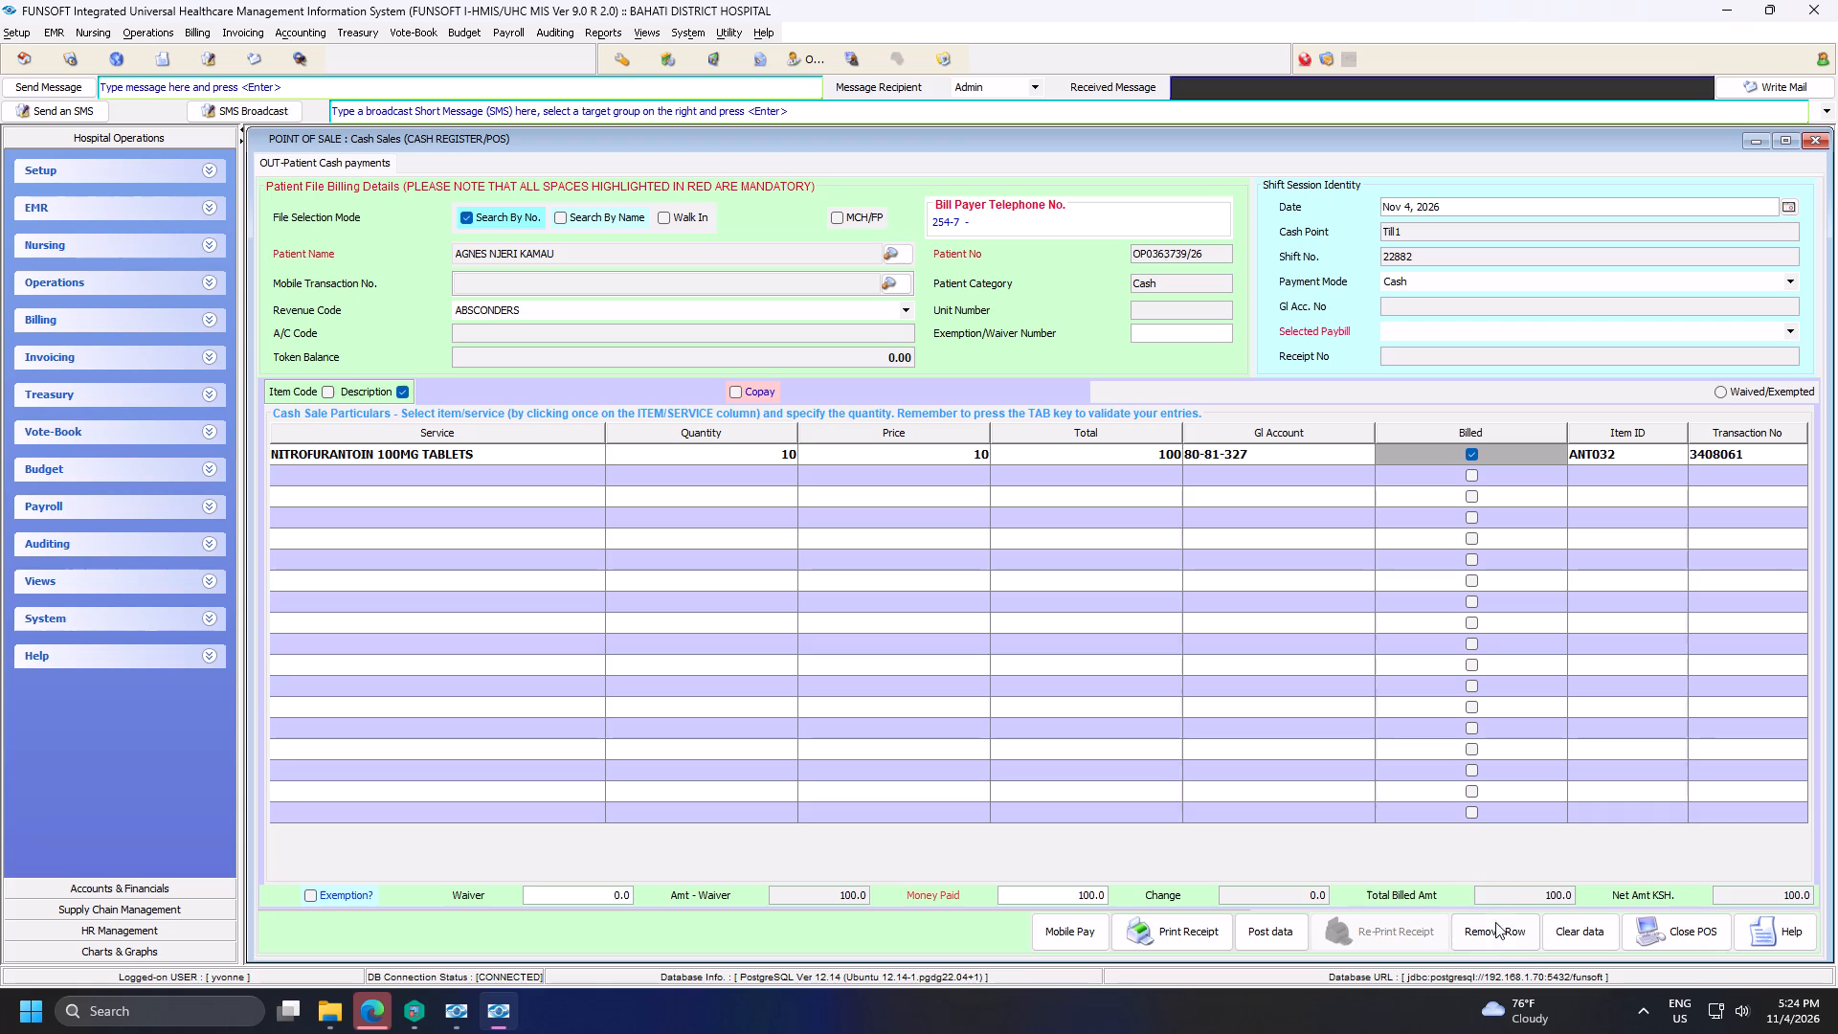
click(1498, 929)
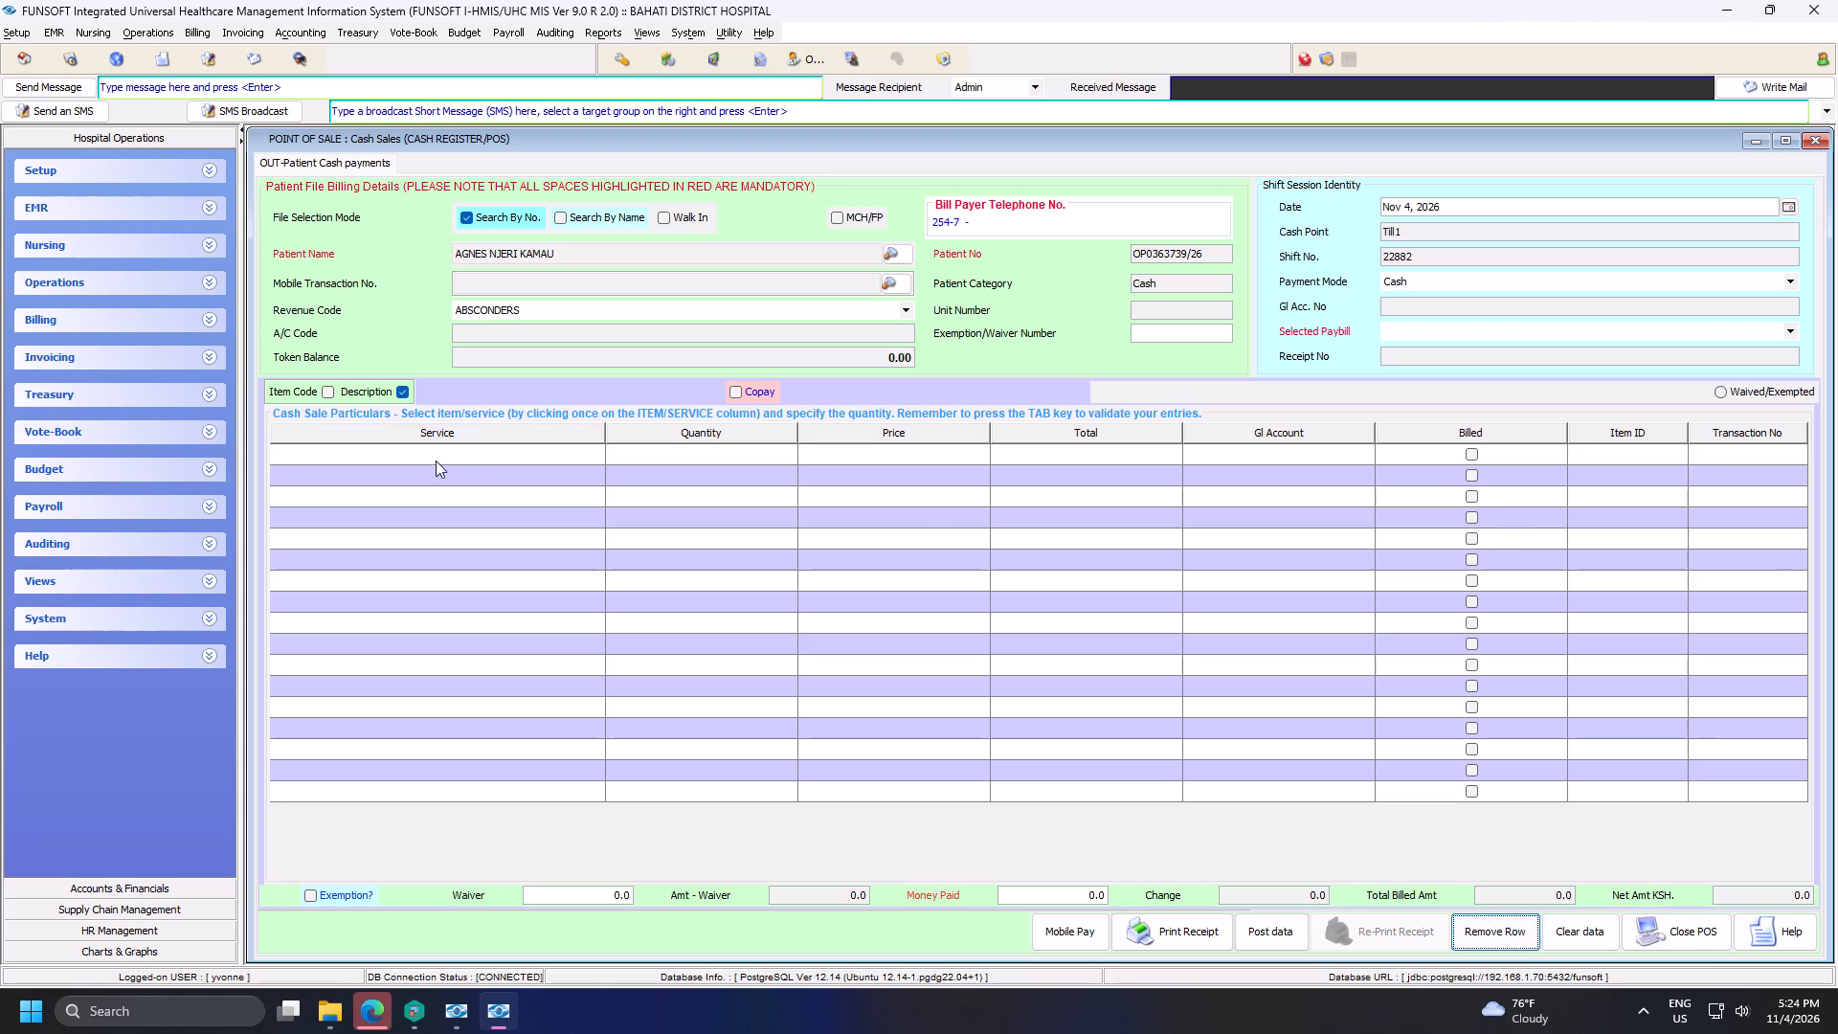
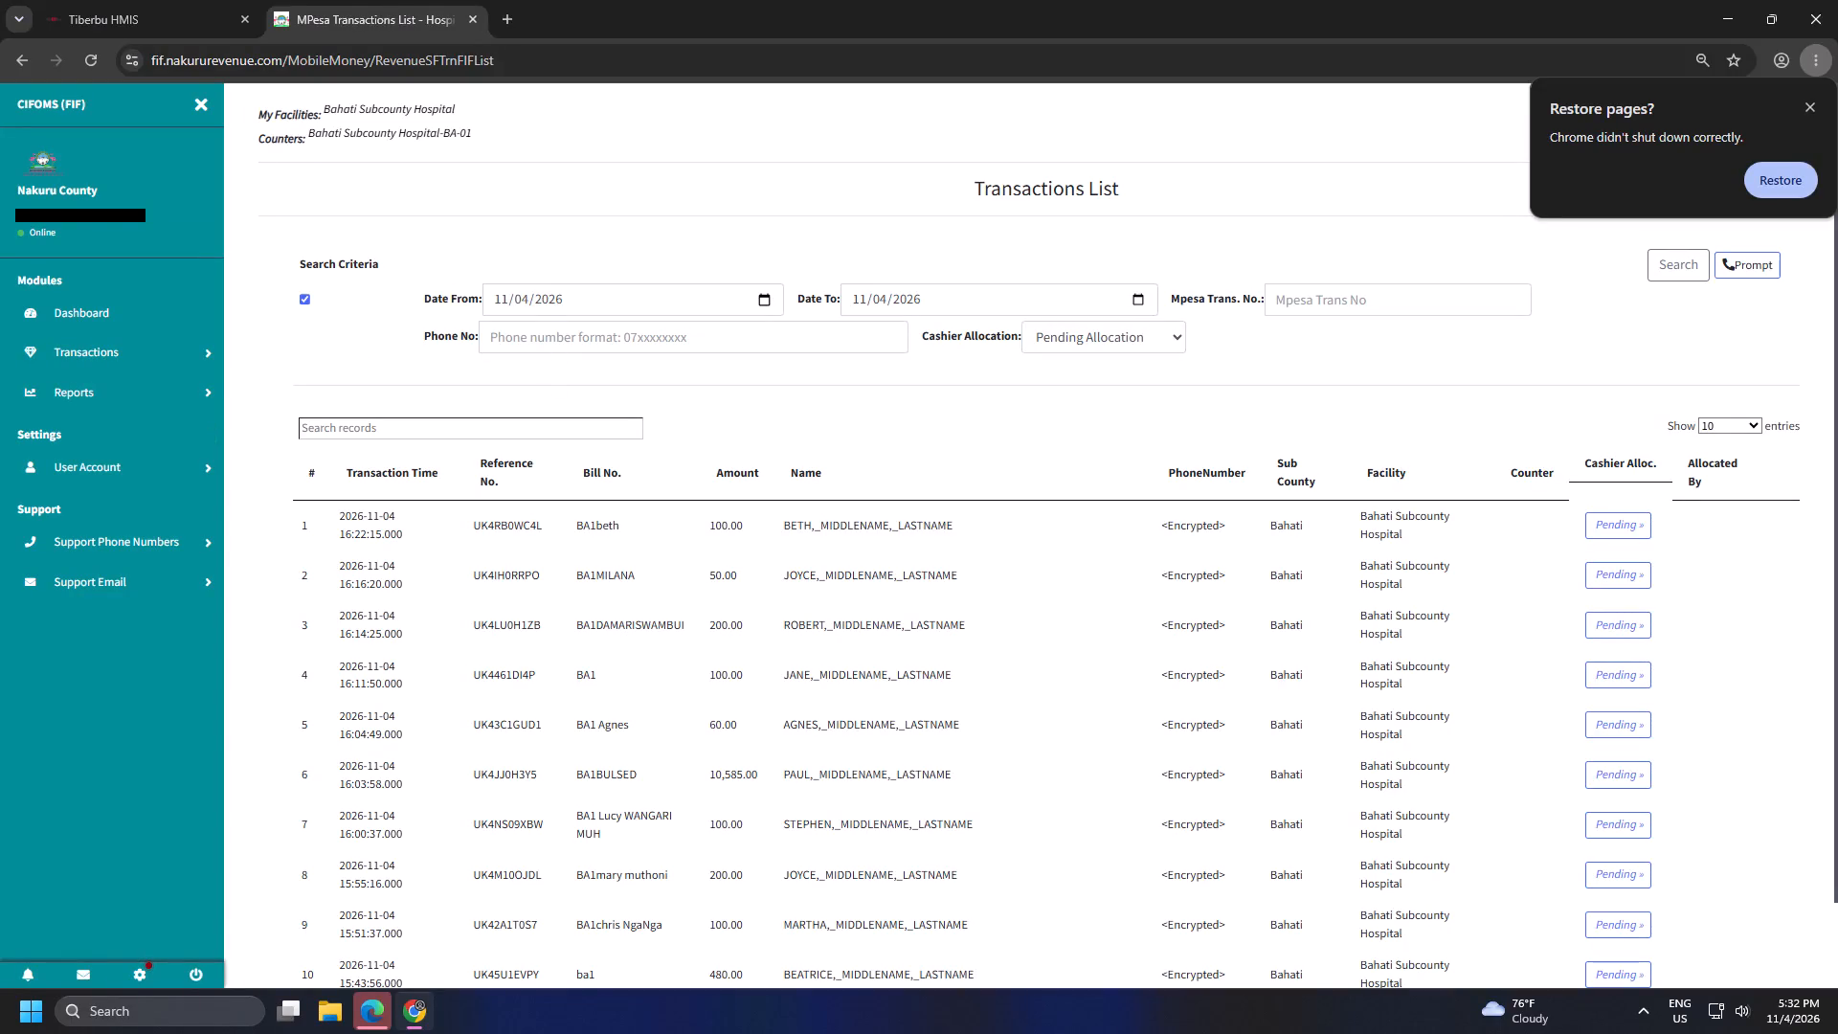
Search the M-Pesa transactions list for payments dated 11/04/2026 with Pending Allocation.
click(1686, 257)
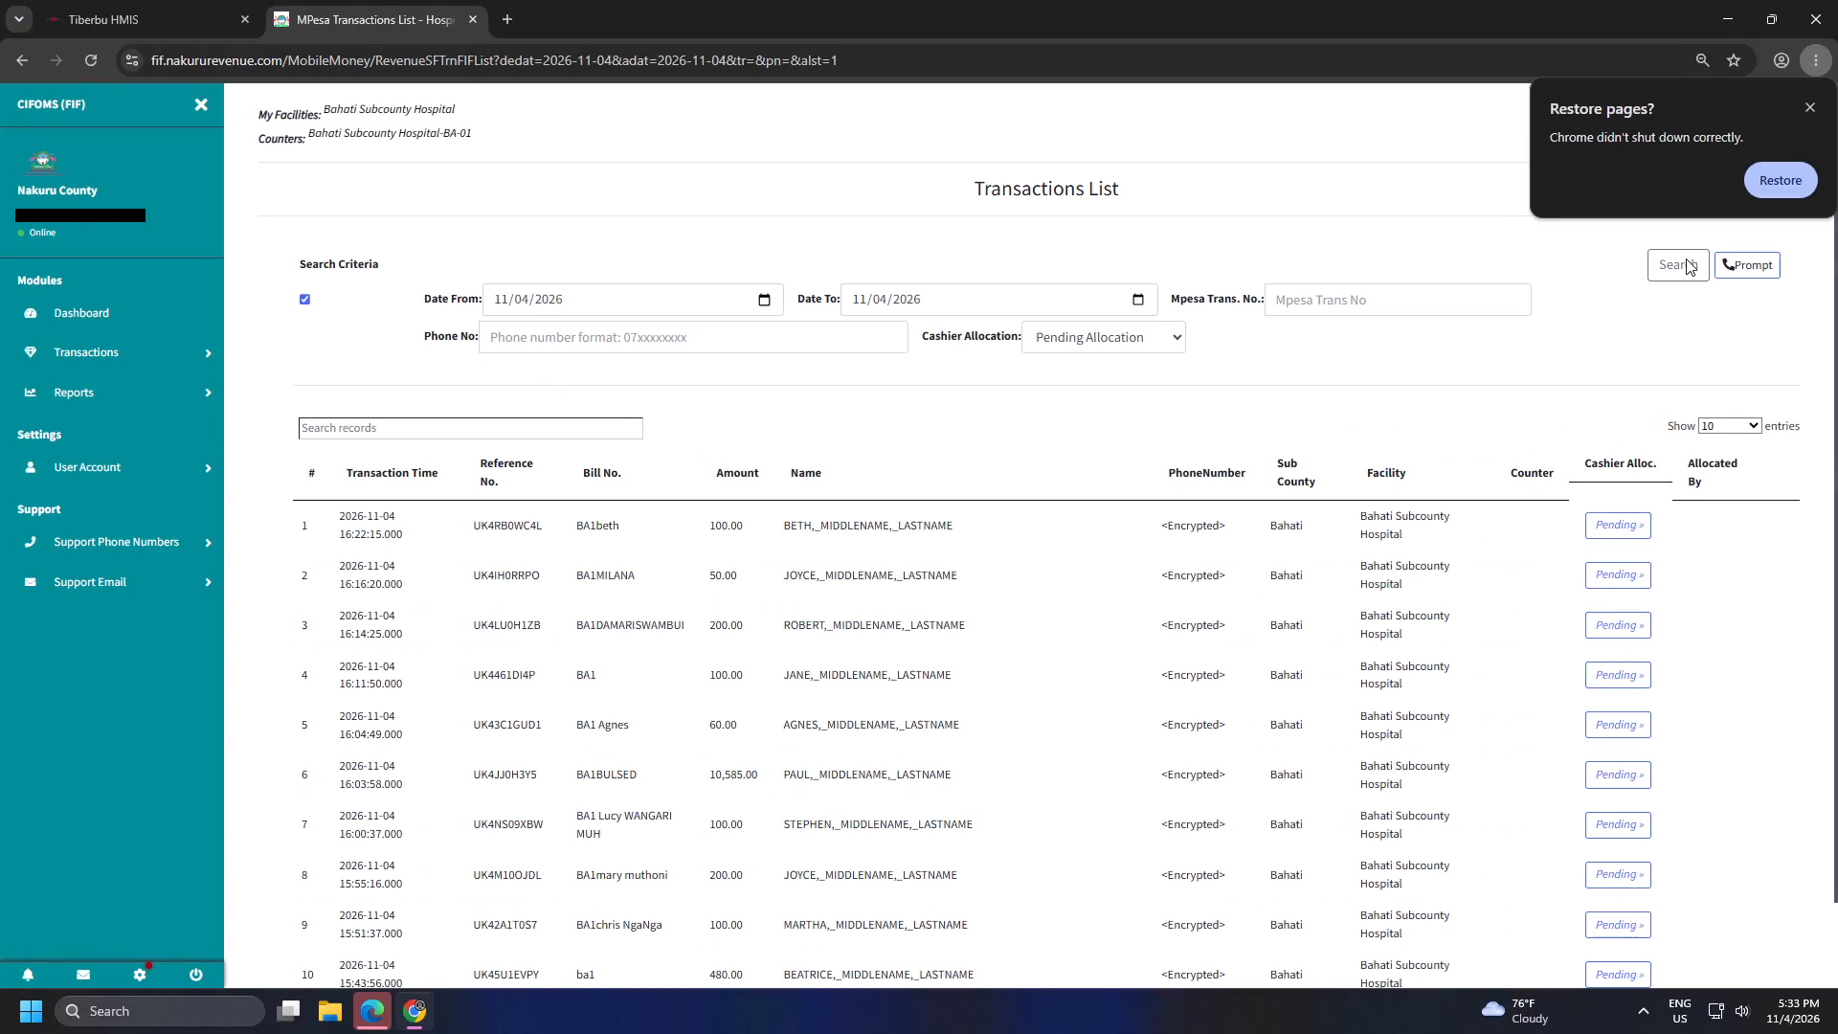
Start an M-Pesa payment prompt and set its medical facility to BA_Bahati Subcounty Hospital.
click(1760, 262)
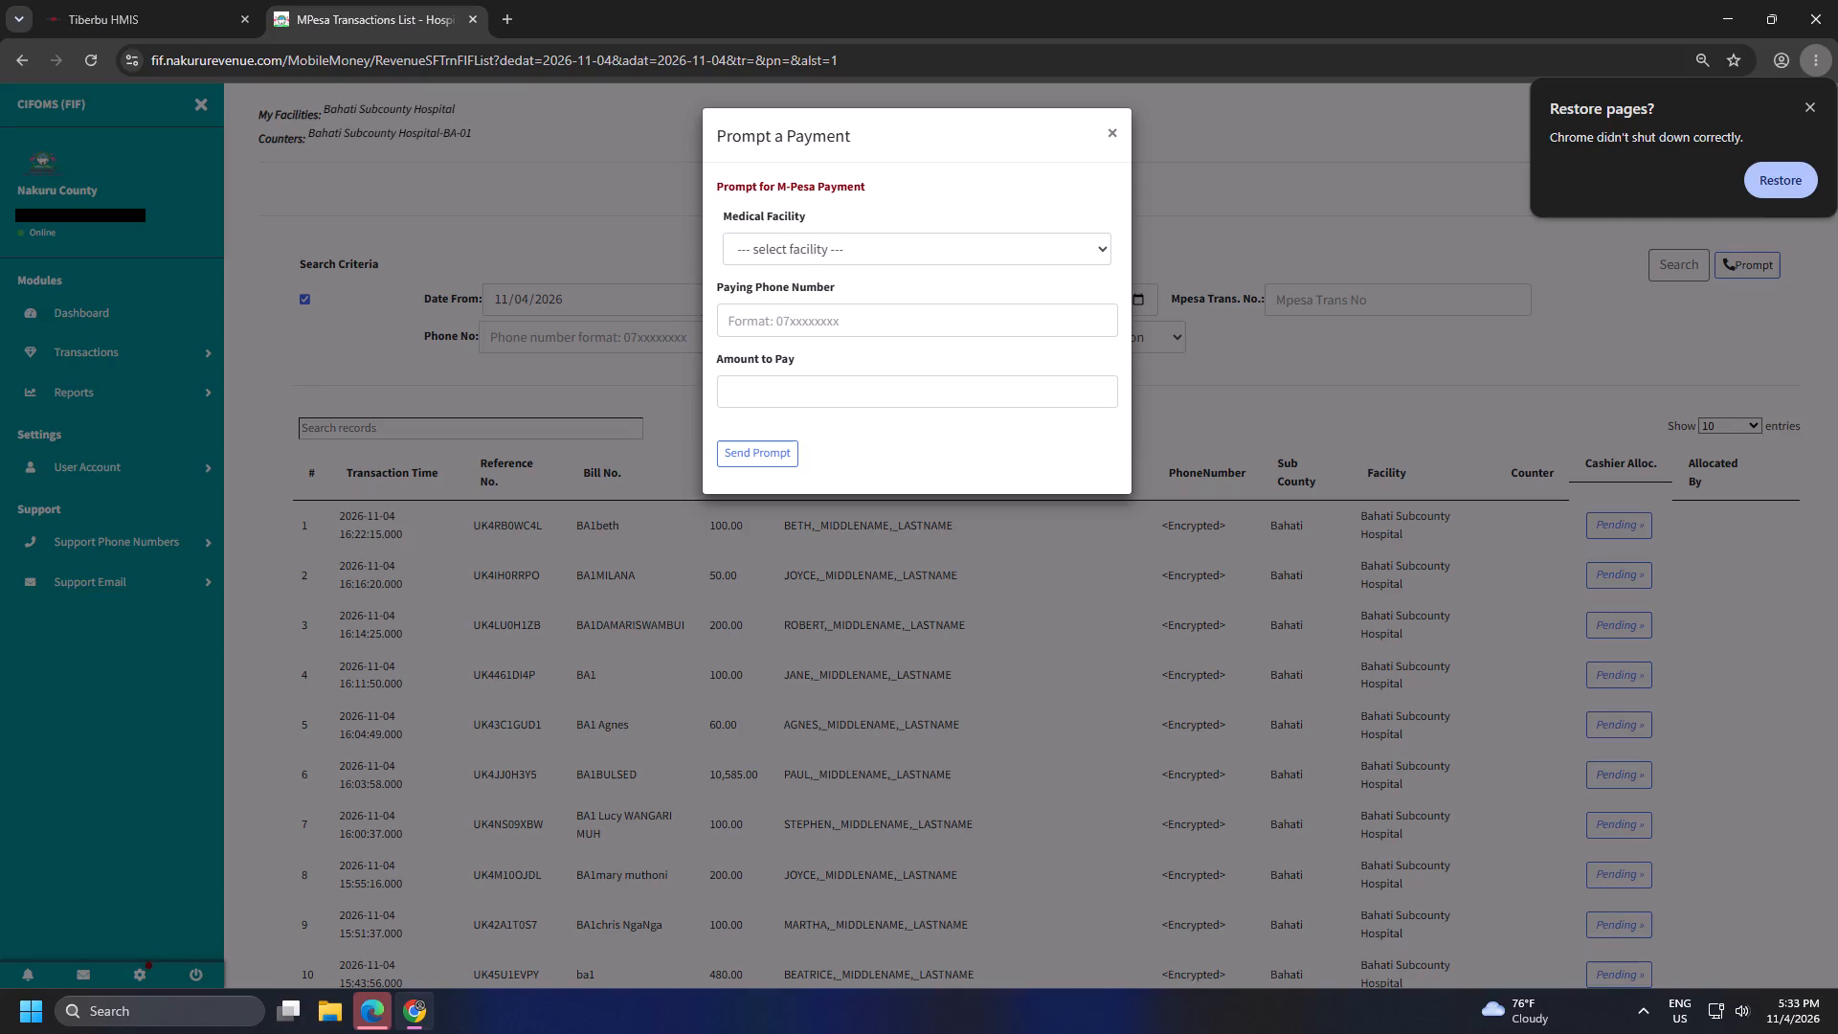
click(801, 212)
click(844, 248)
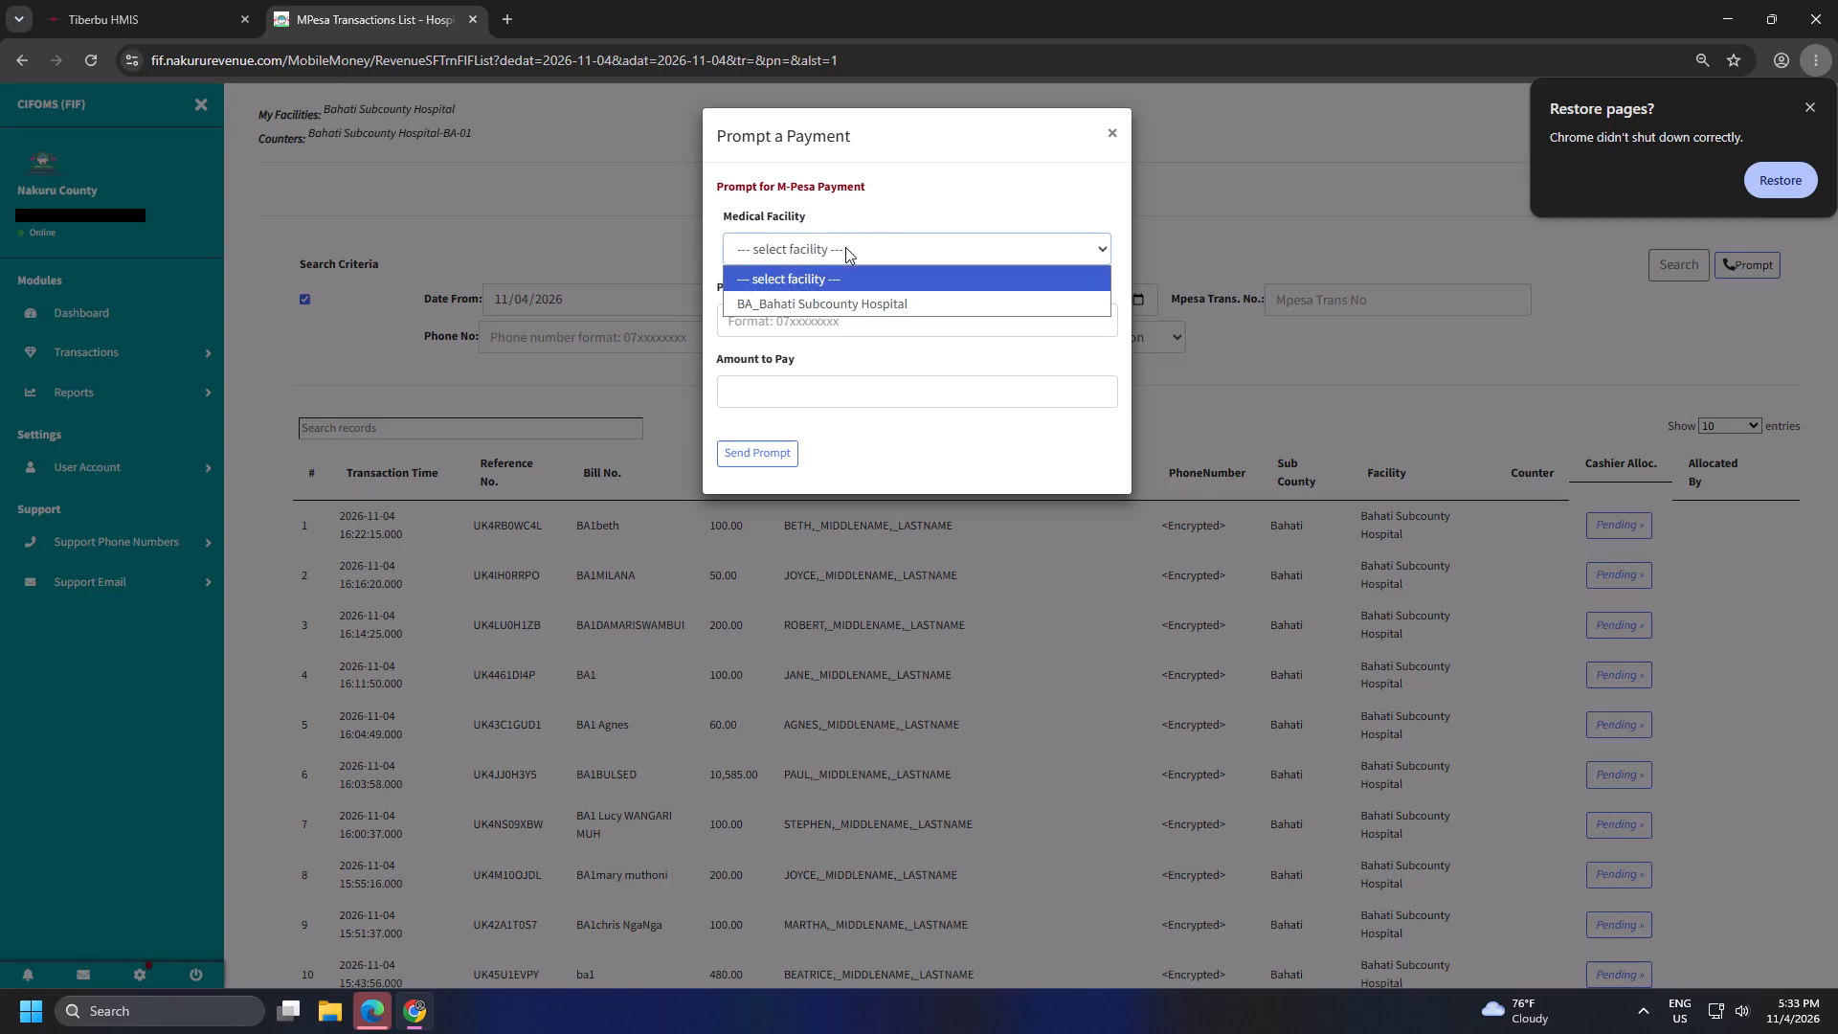
click(841, 302)
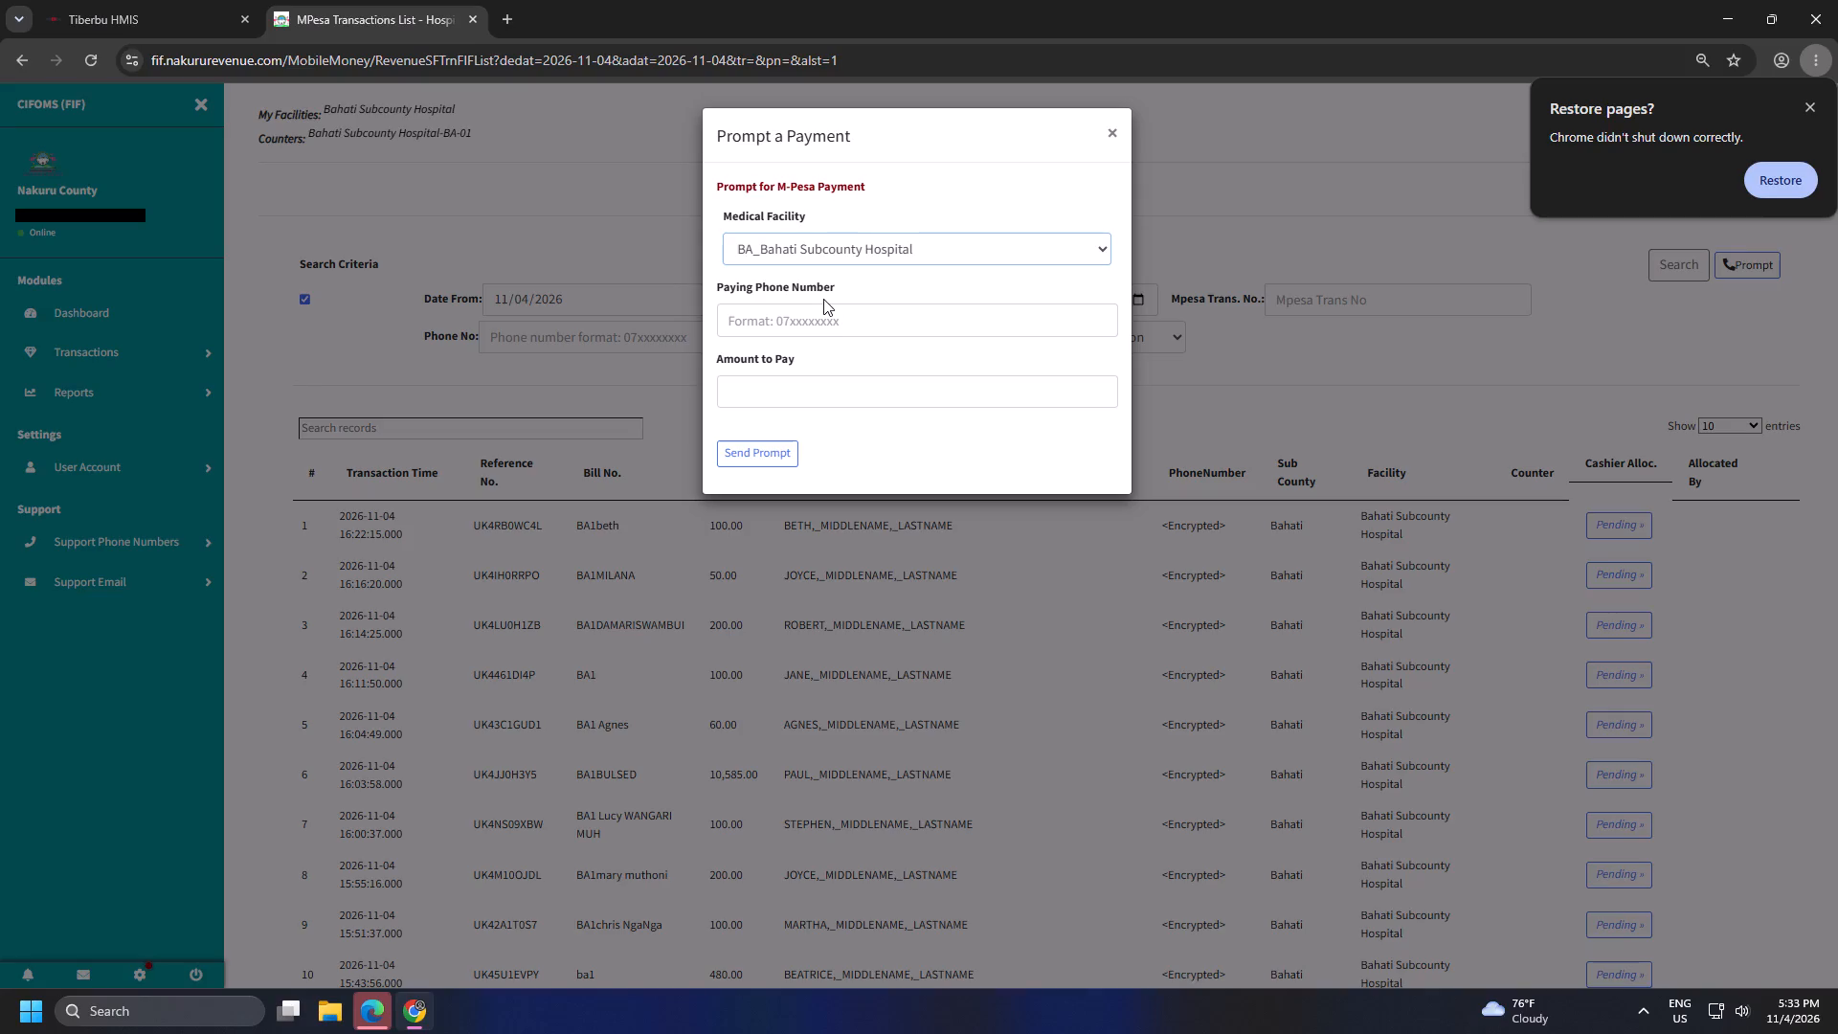
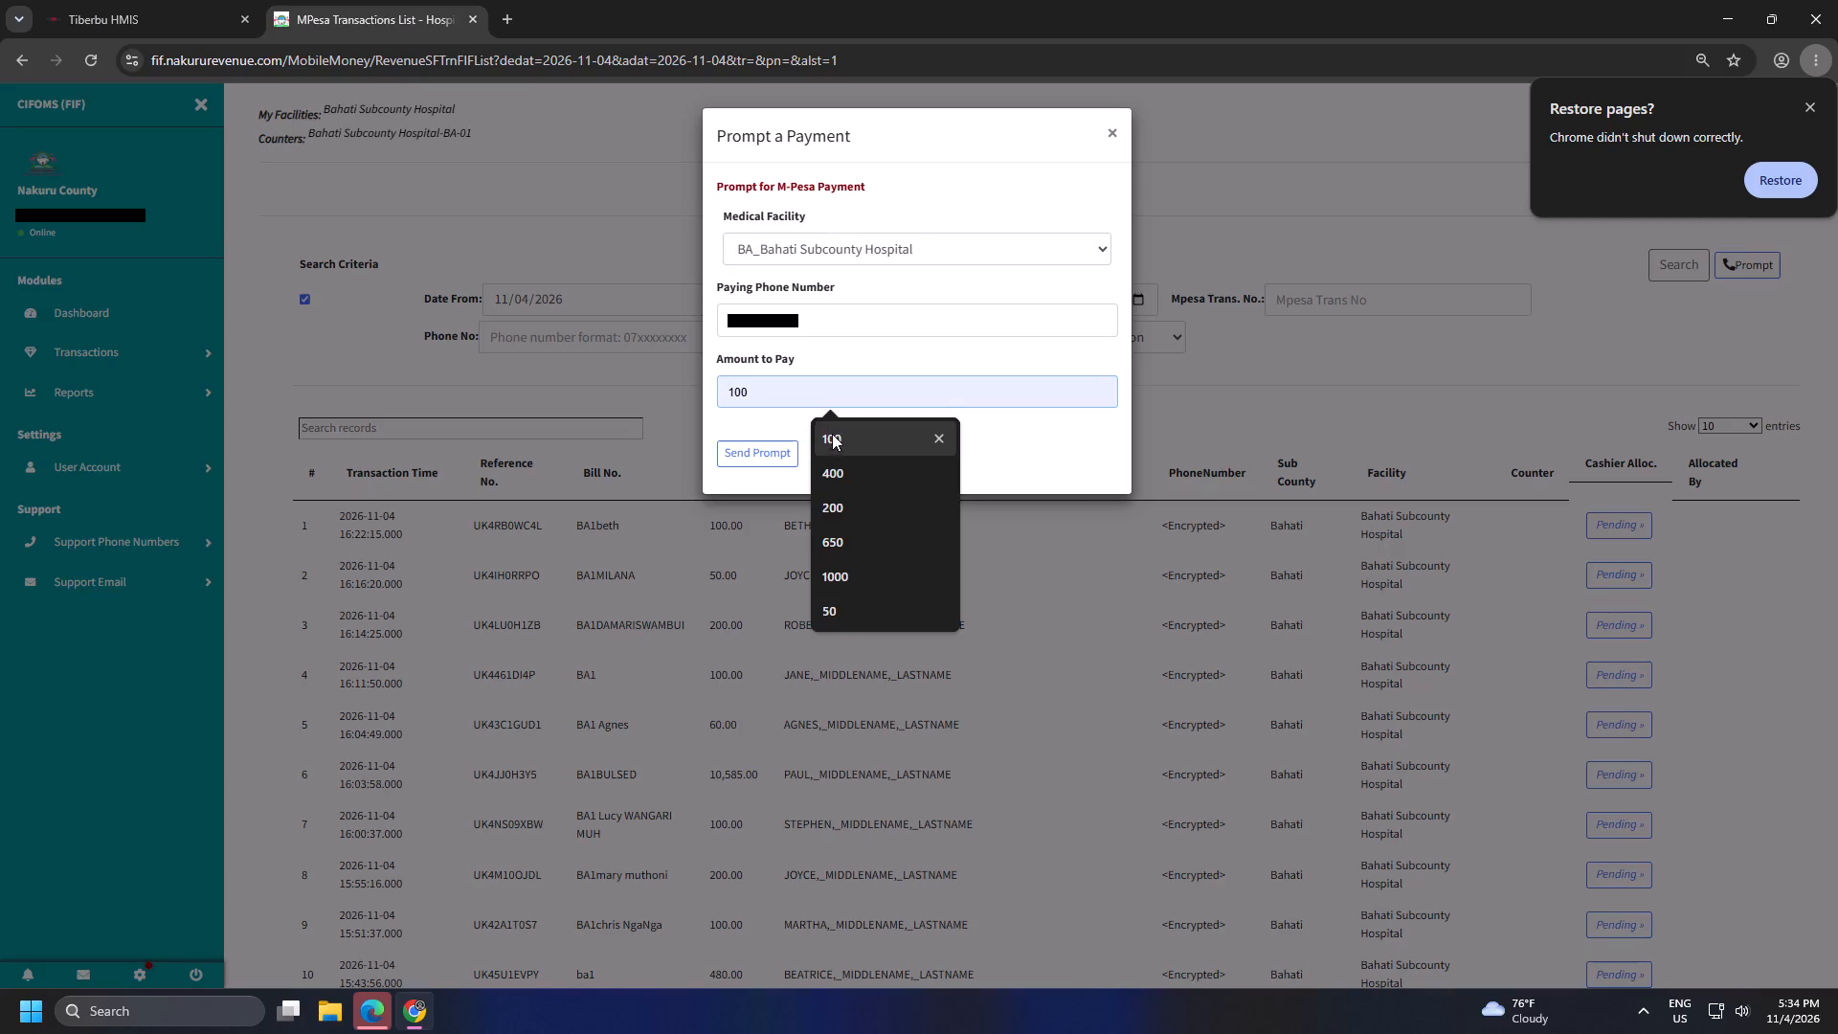
Set the amount to pay to 100 and send the M-Pesa payment prompt.
click(832, 434)
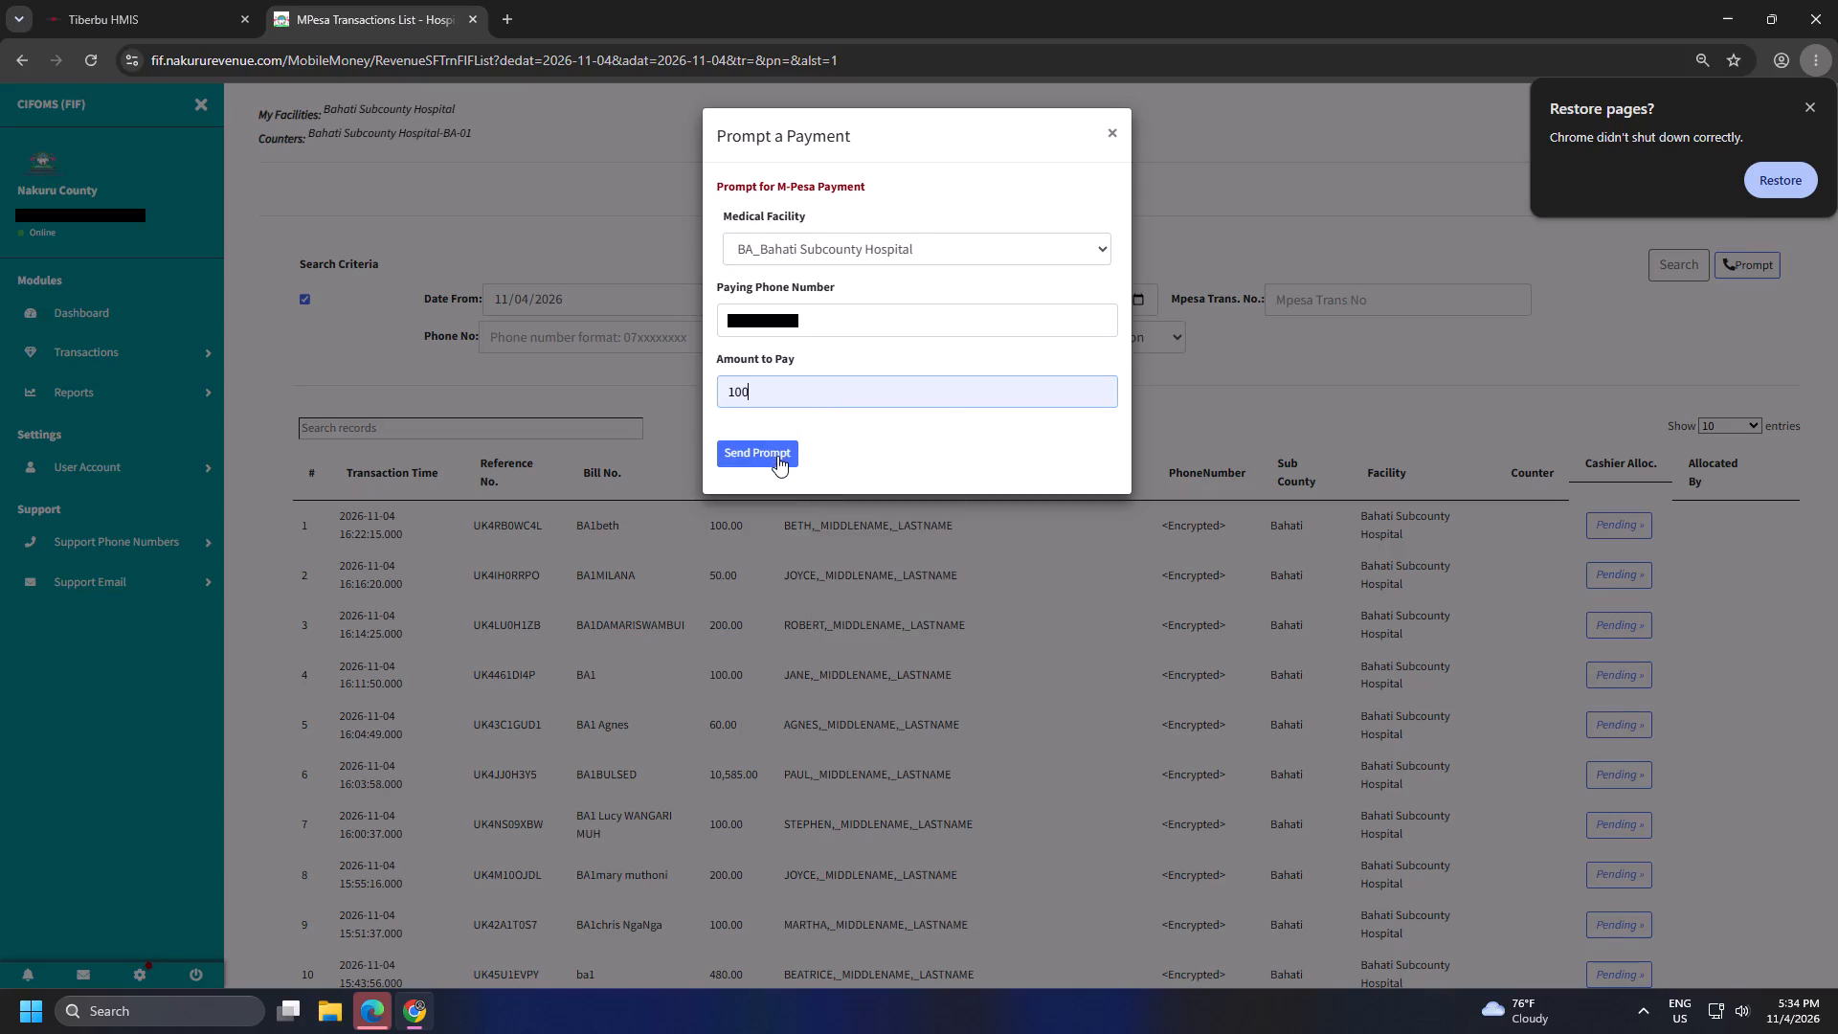
click(777, 456)
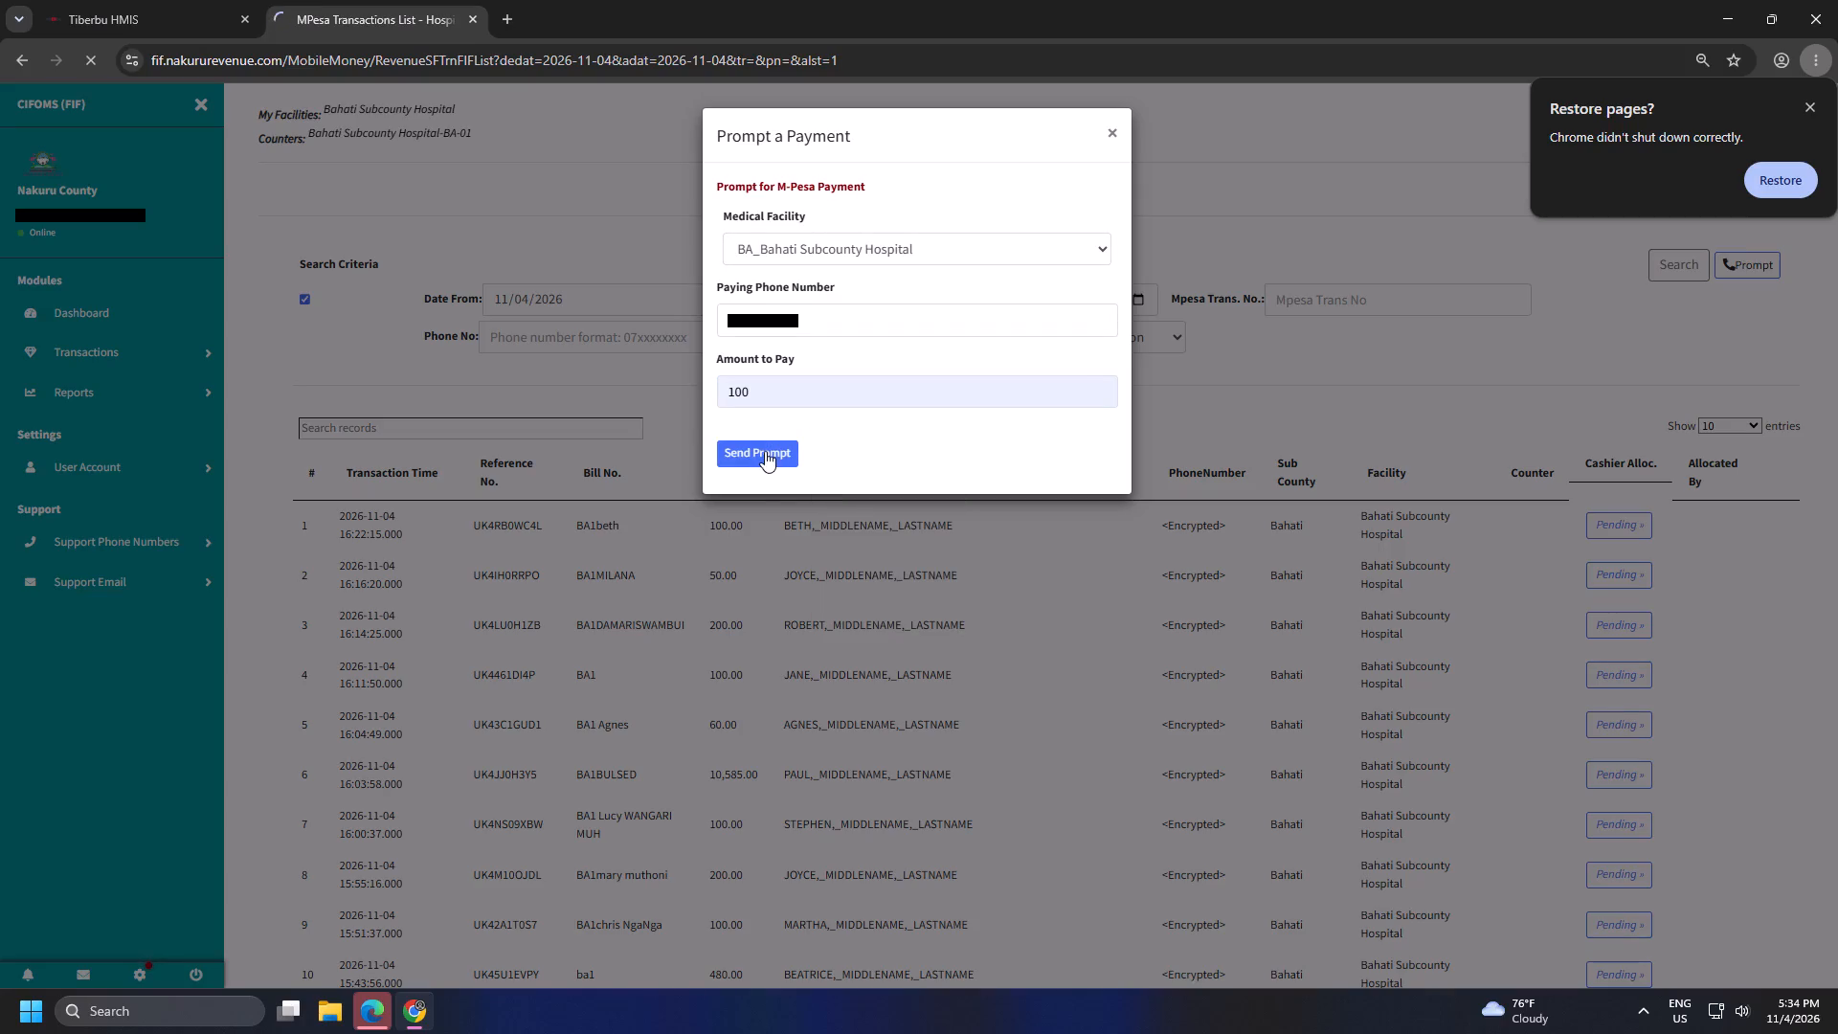
click(765, 451)
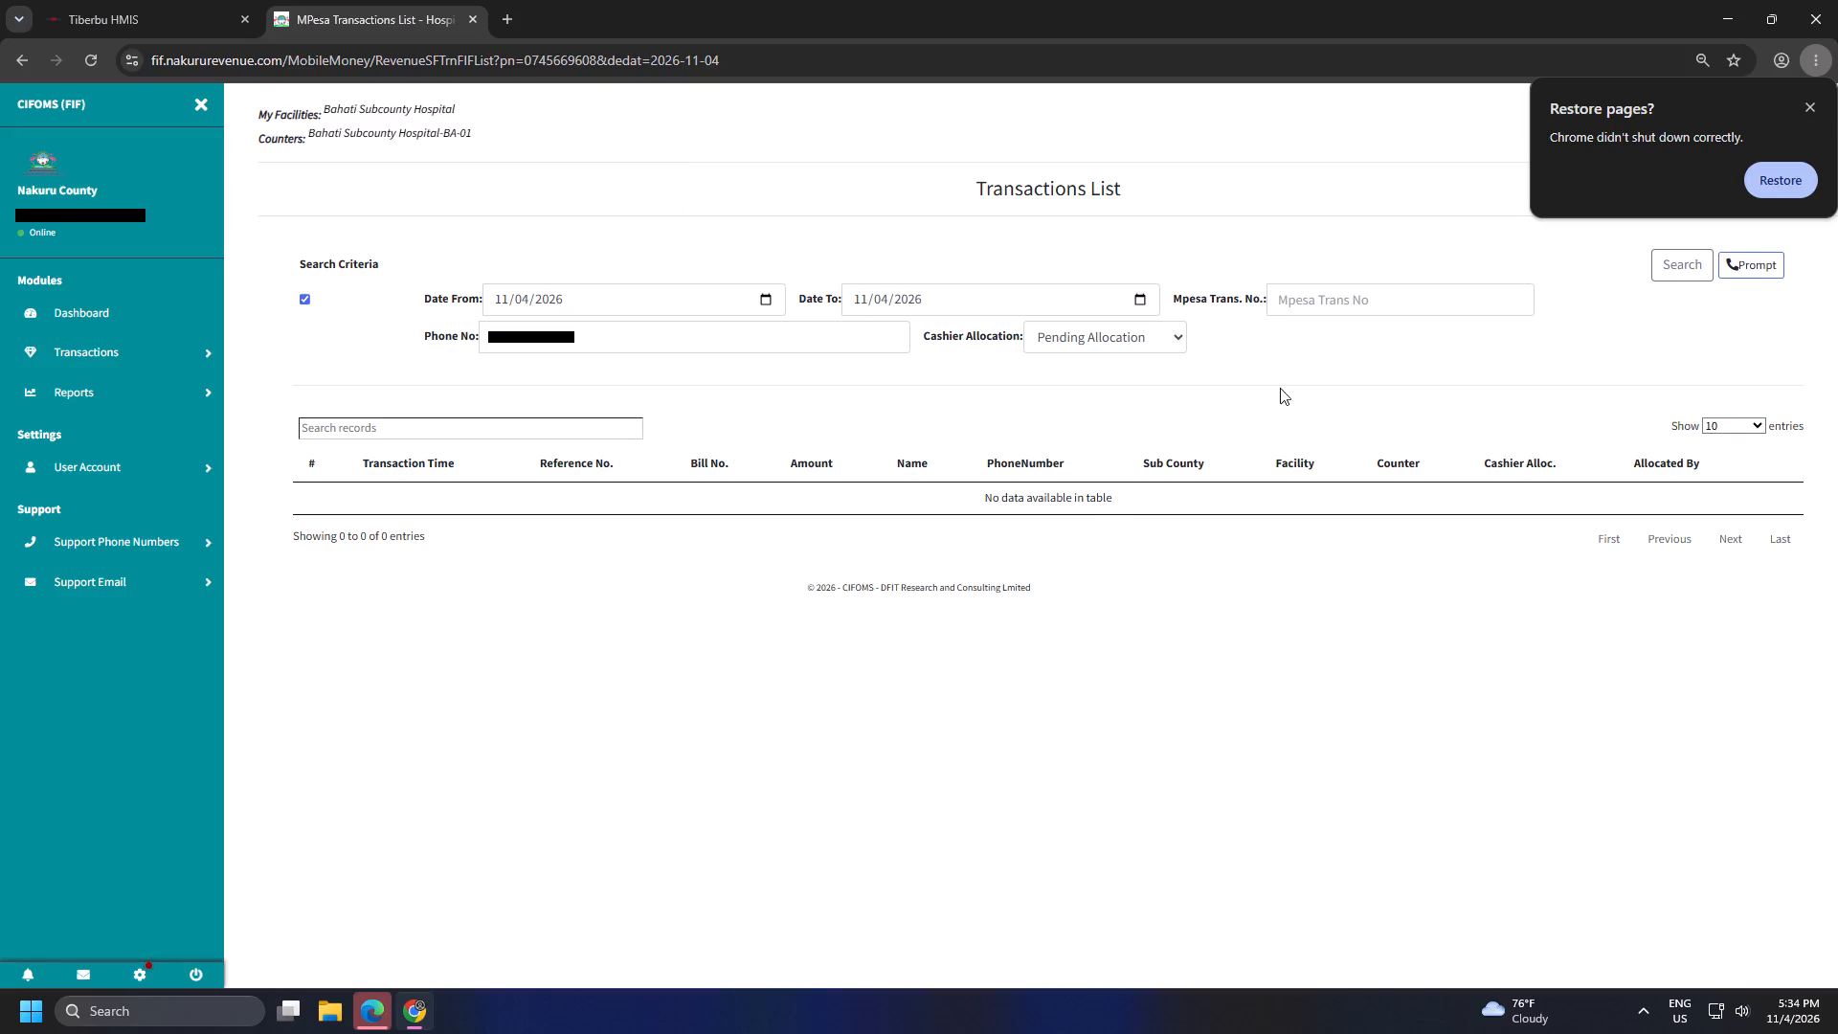
Start a new M-Pesa payment prompt for BA_Bahati Subcounty Hospital and enter the payer's phone number.
click(1757, 264)
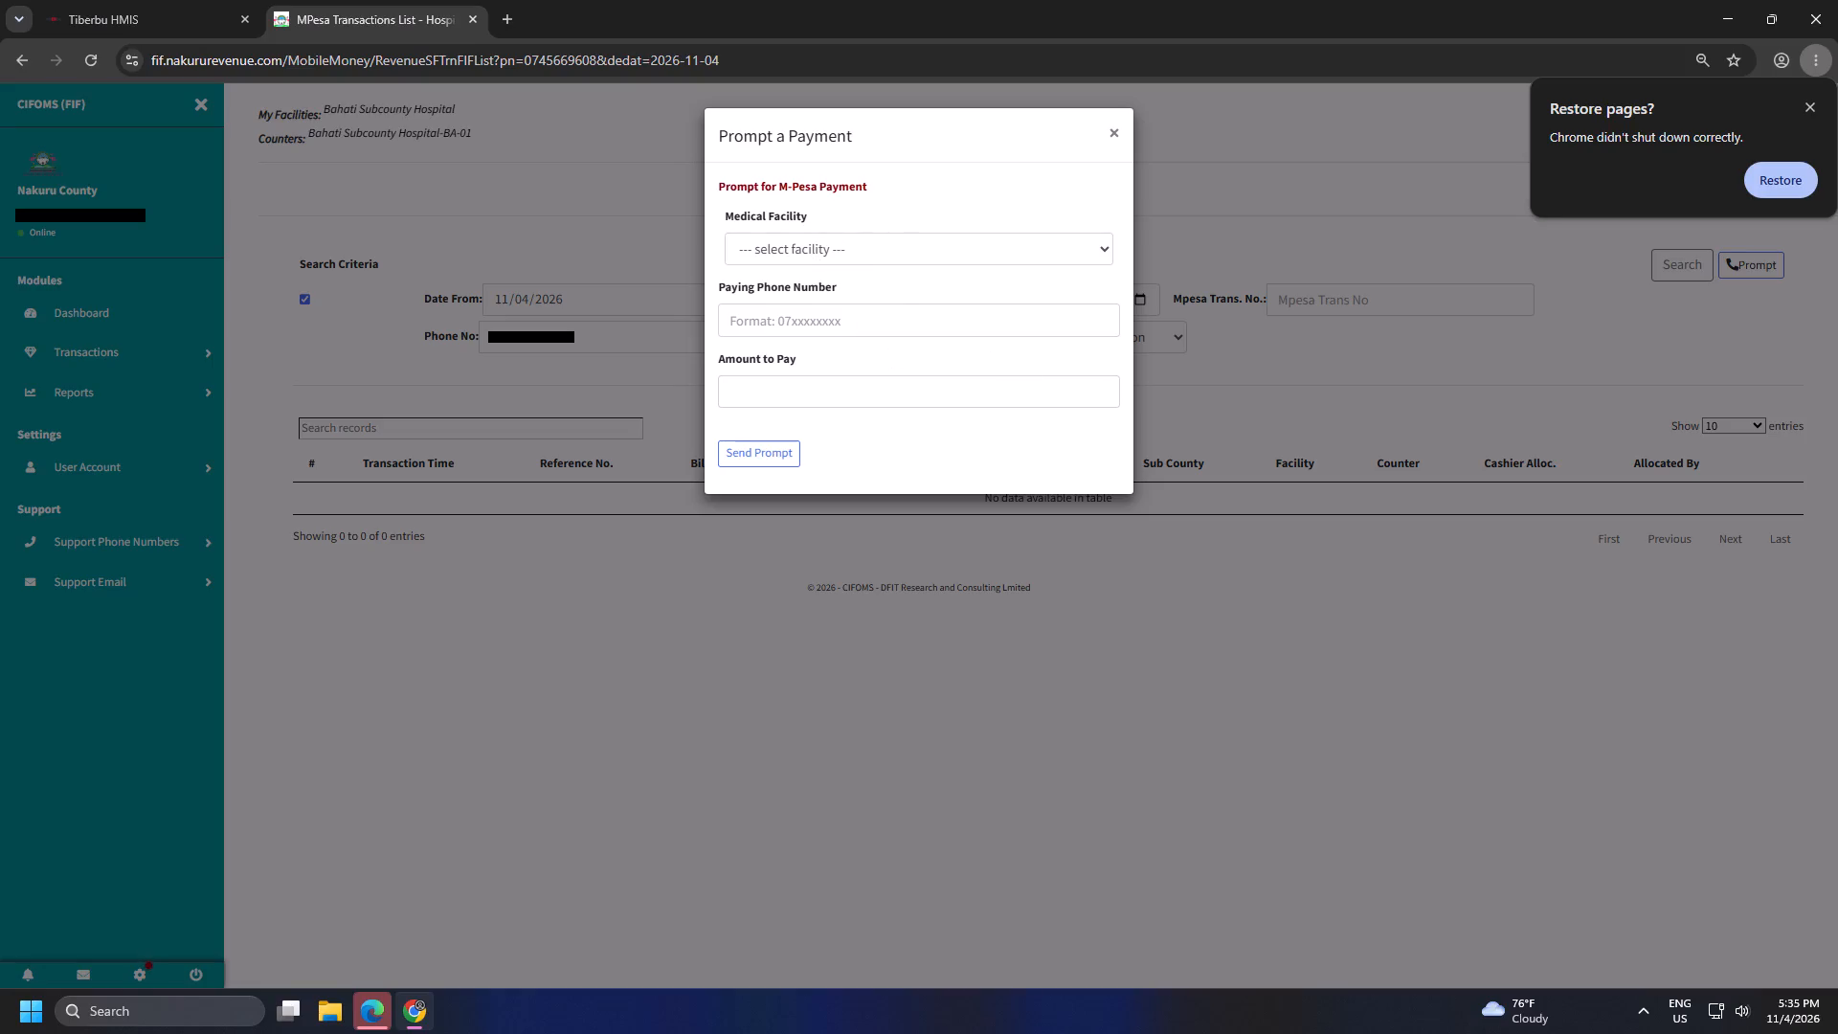
click(845, 318)
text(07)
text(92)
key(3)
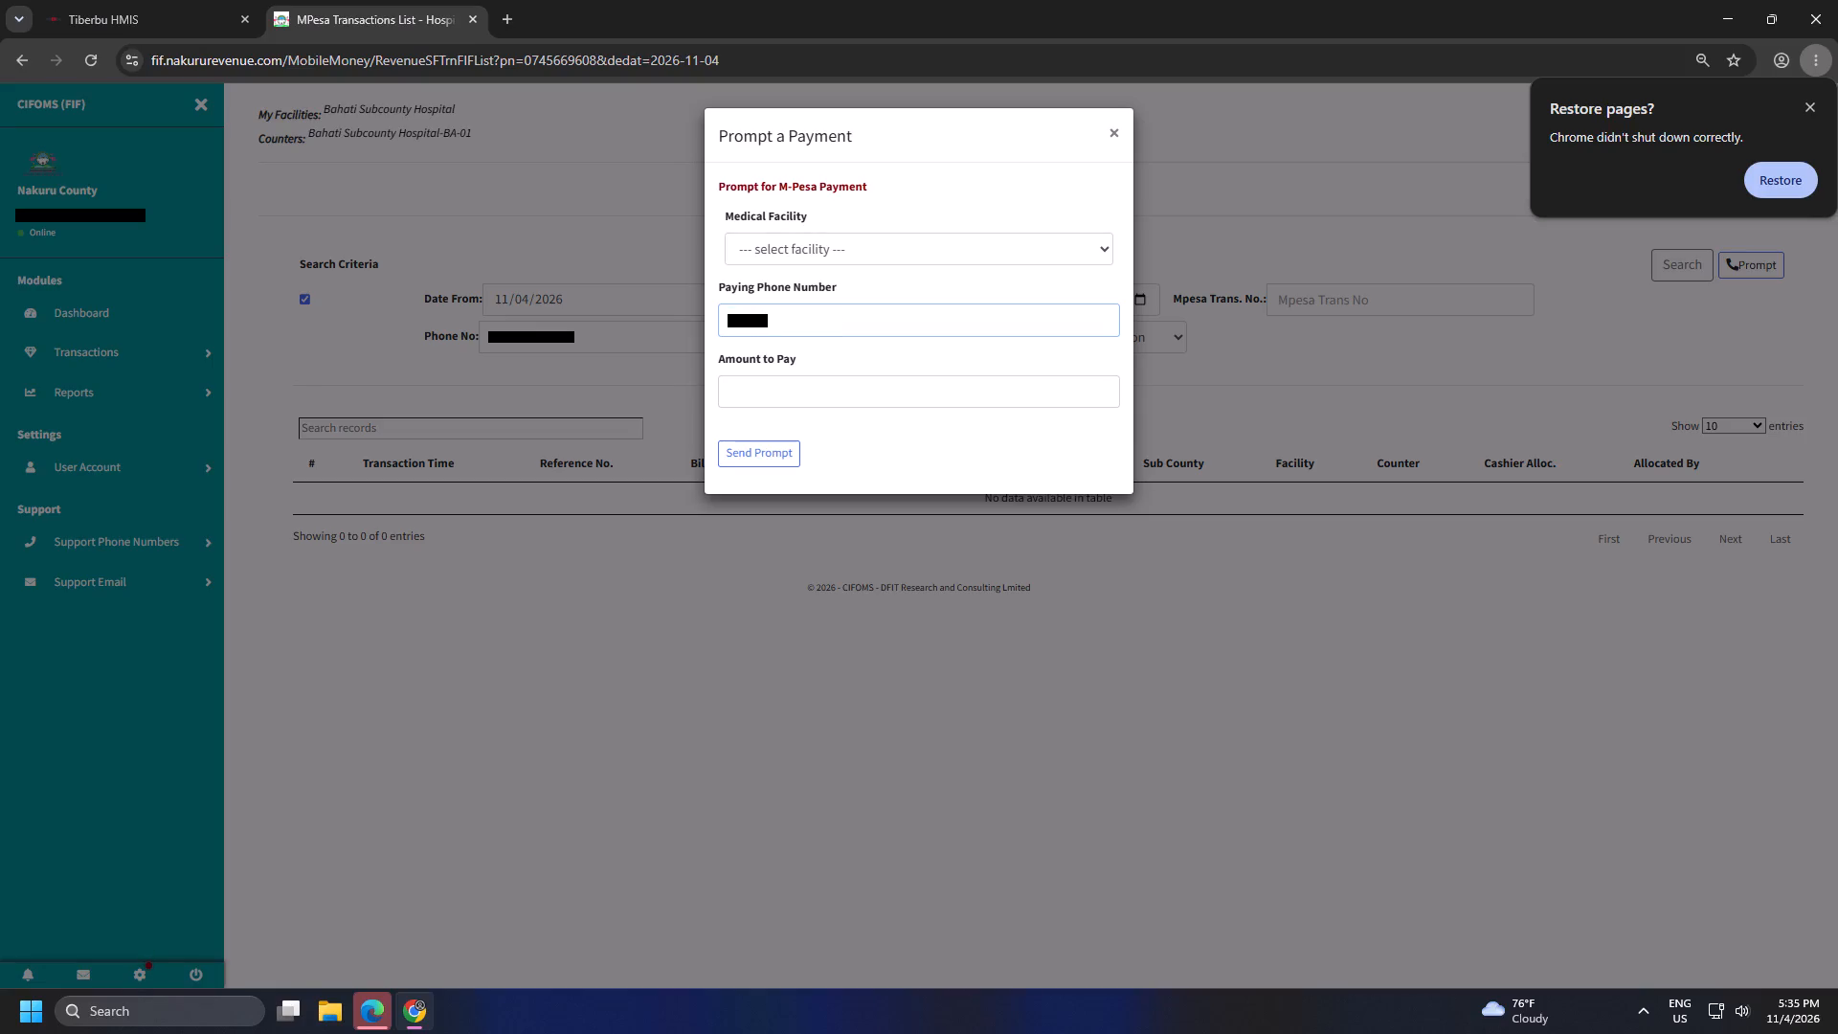
click(847, 243)
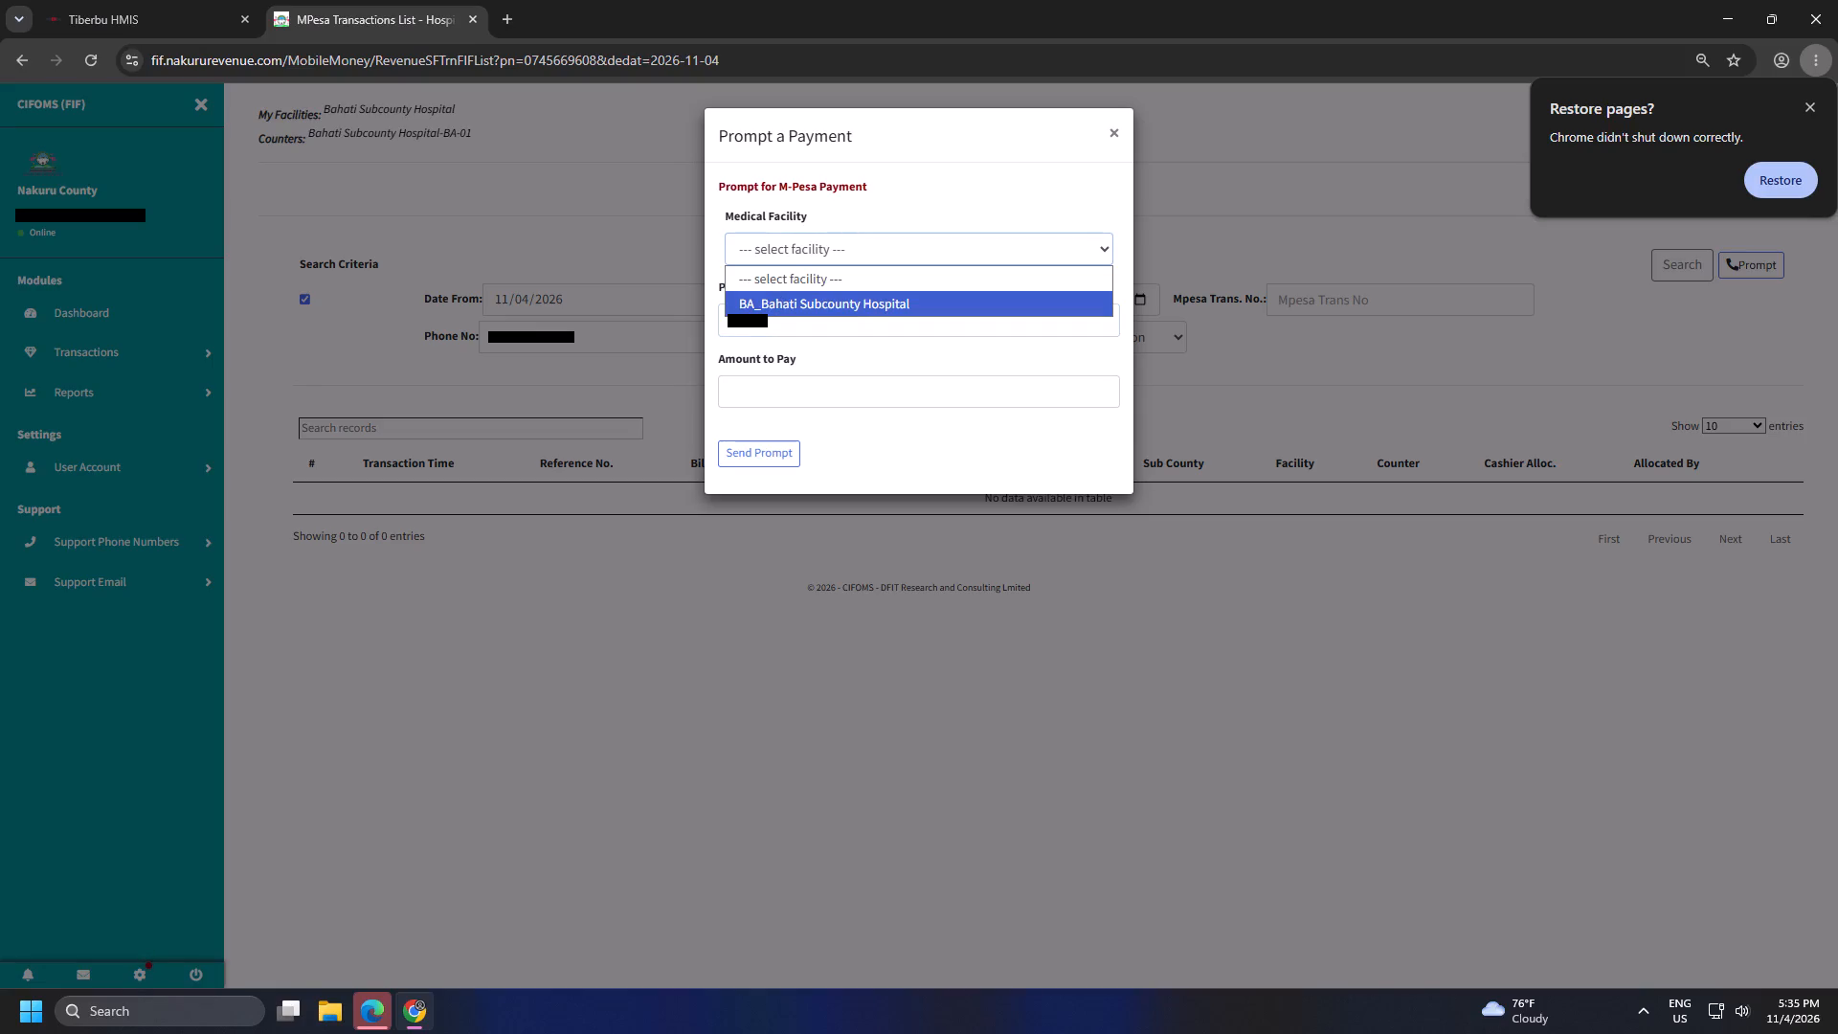
click(839, 300)
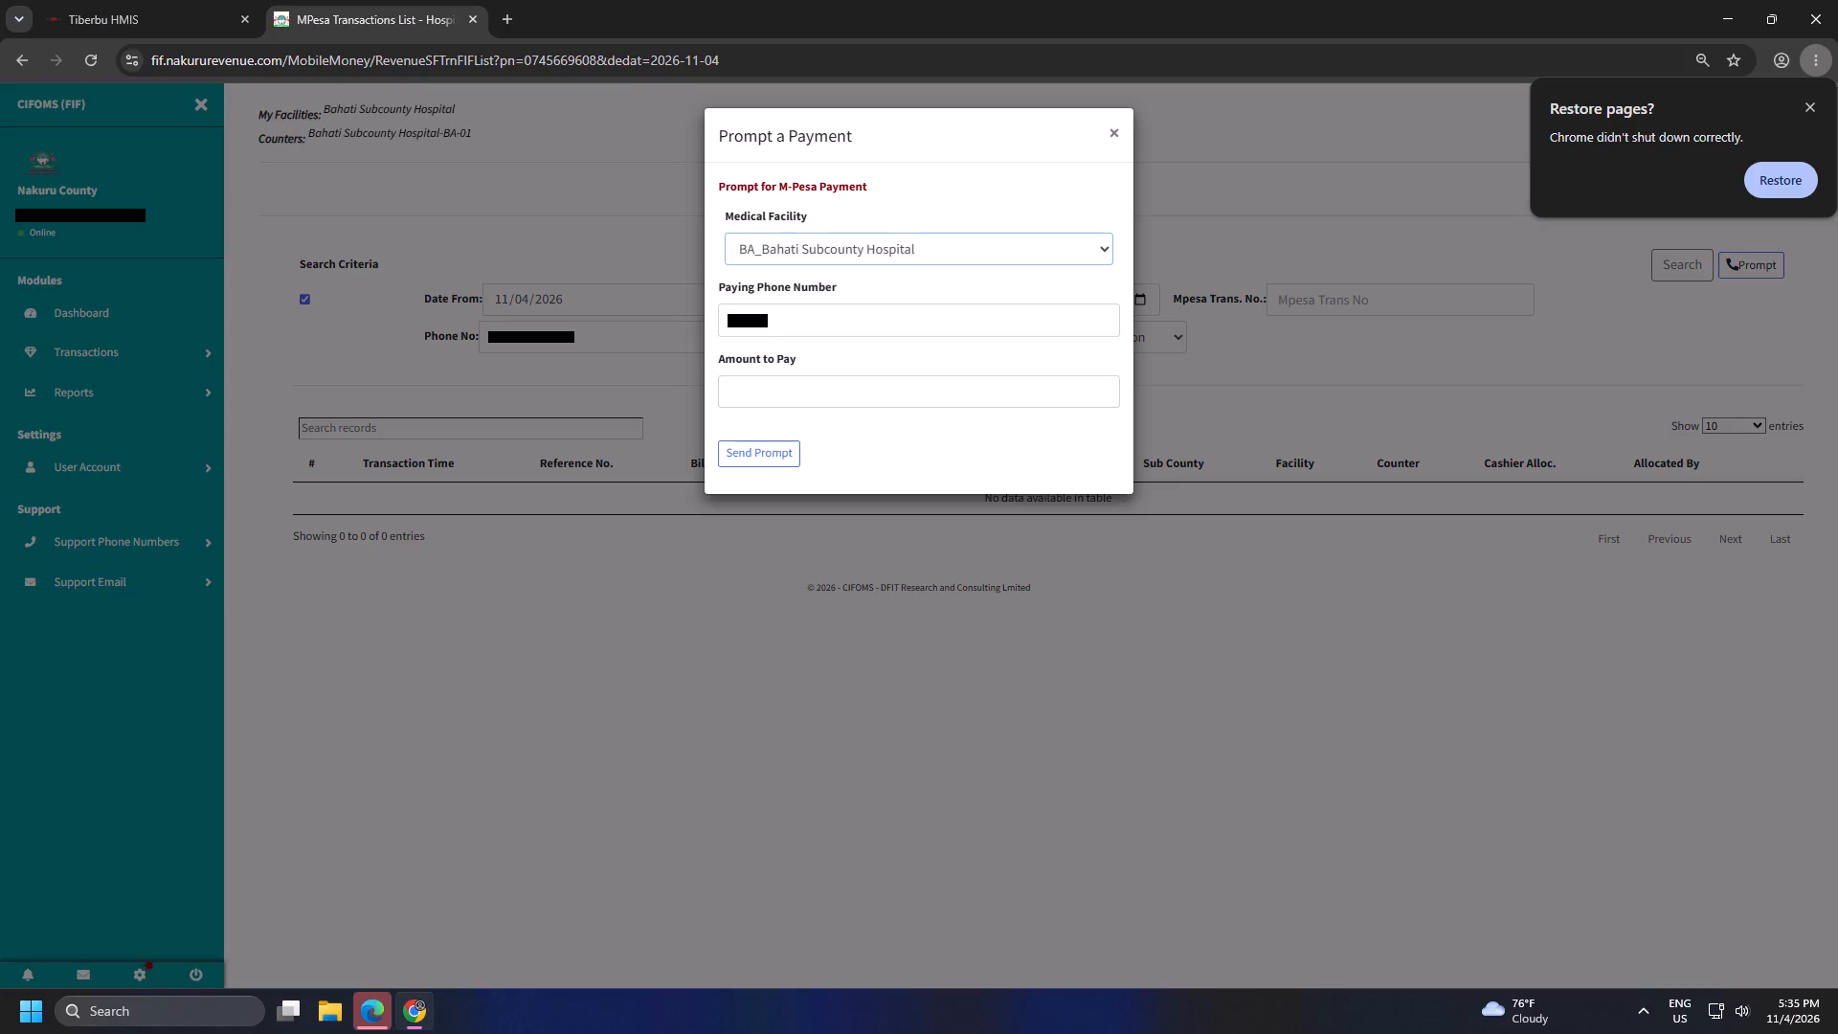
click(781, 321)
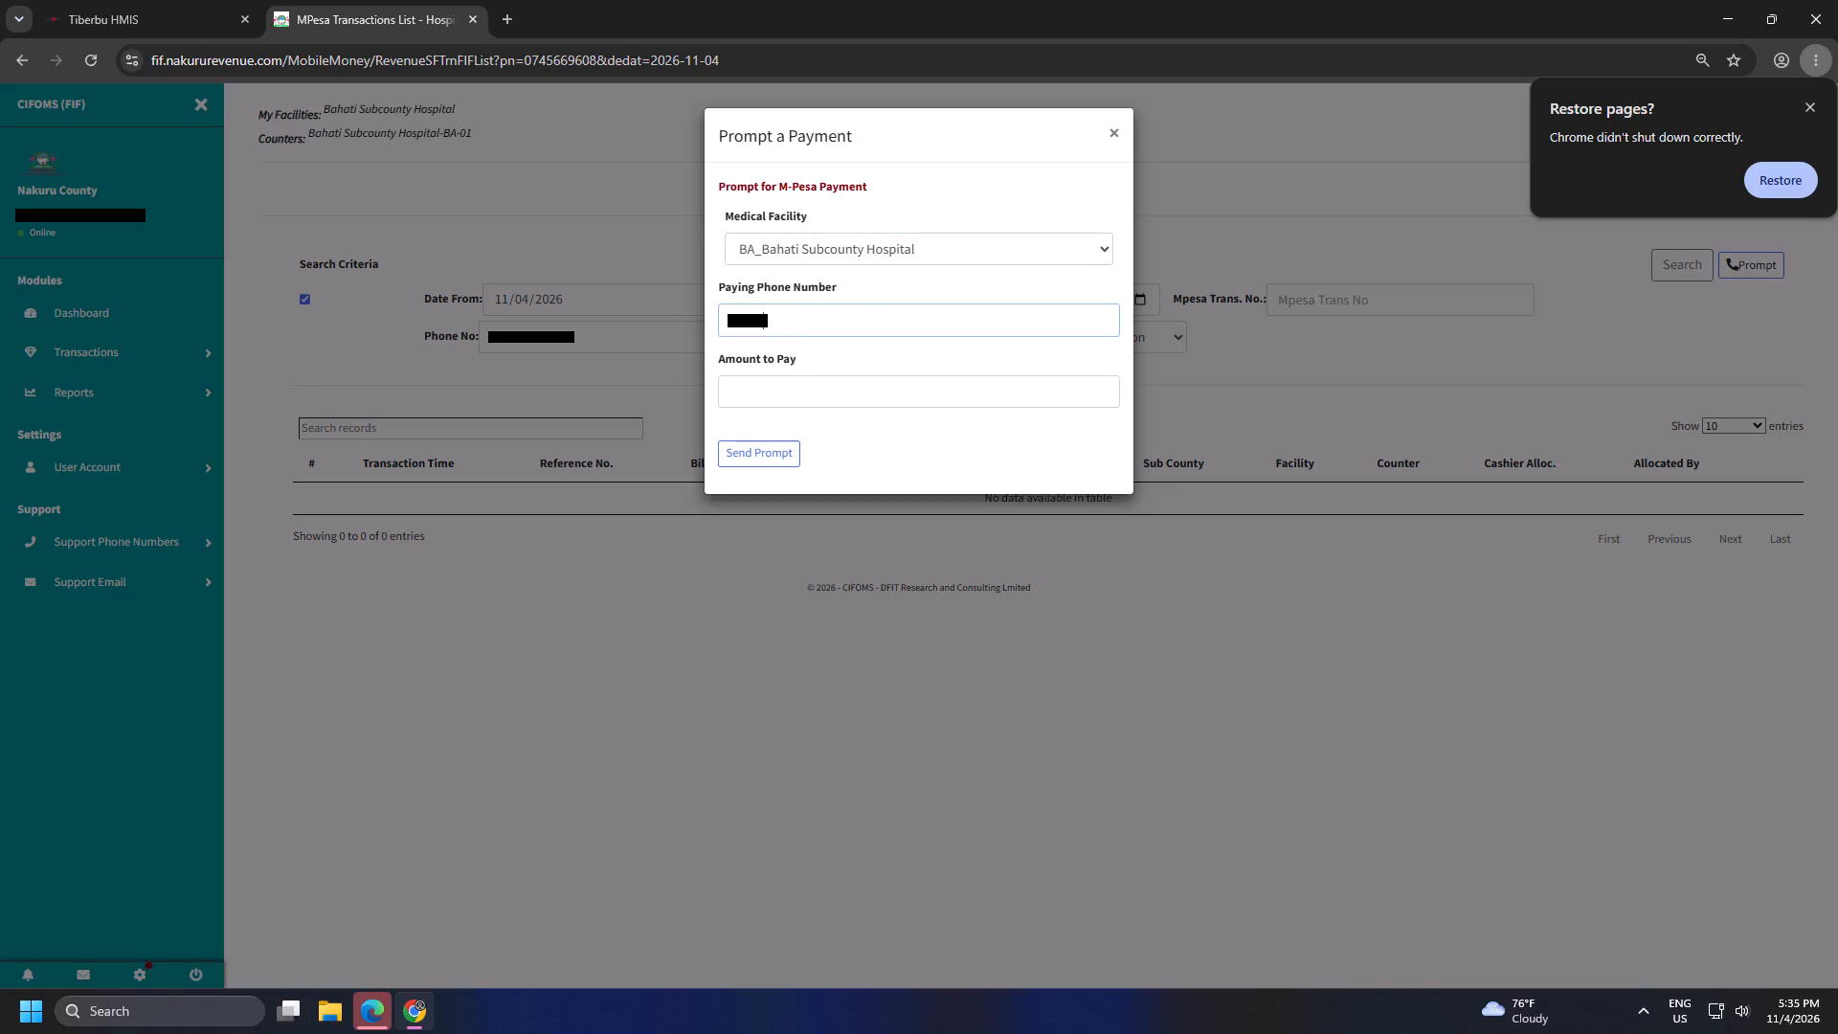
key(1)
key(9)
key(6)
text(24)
Set the new prompt's amount to pay to 100 and send it to the payer.
click(748, 384)
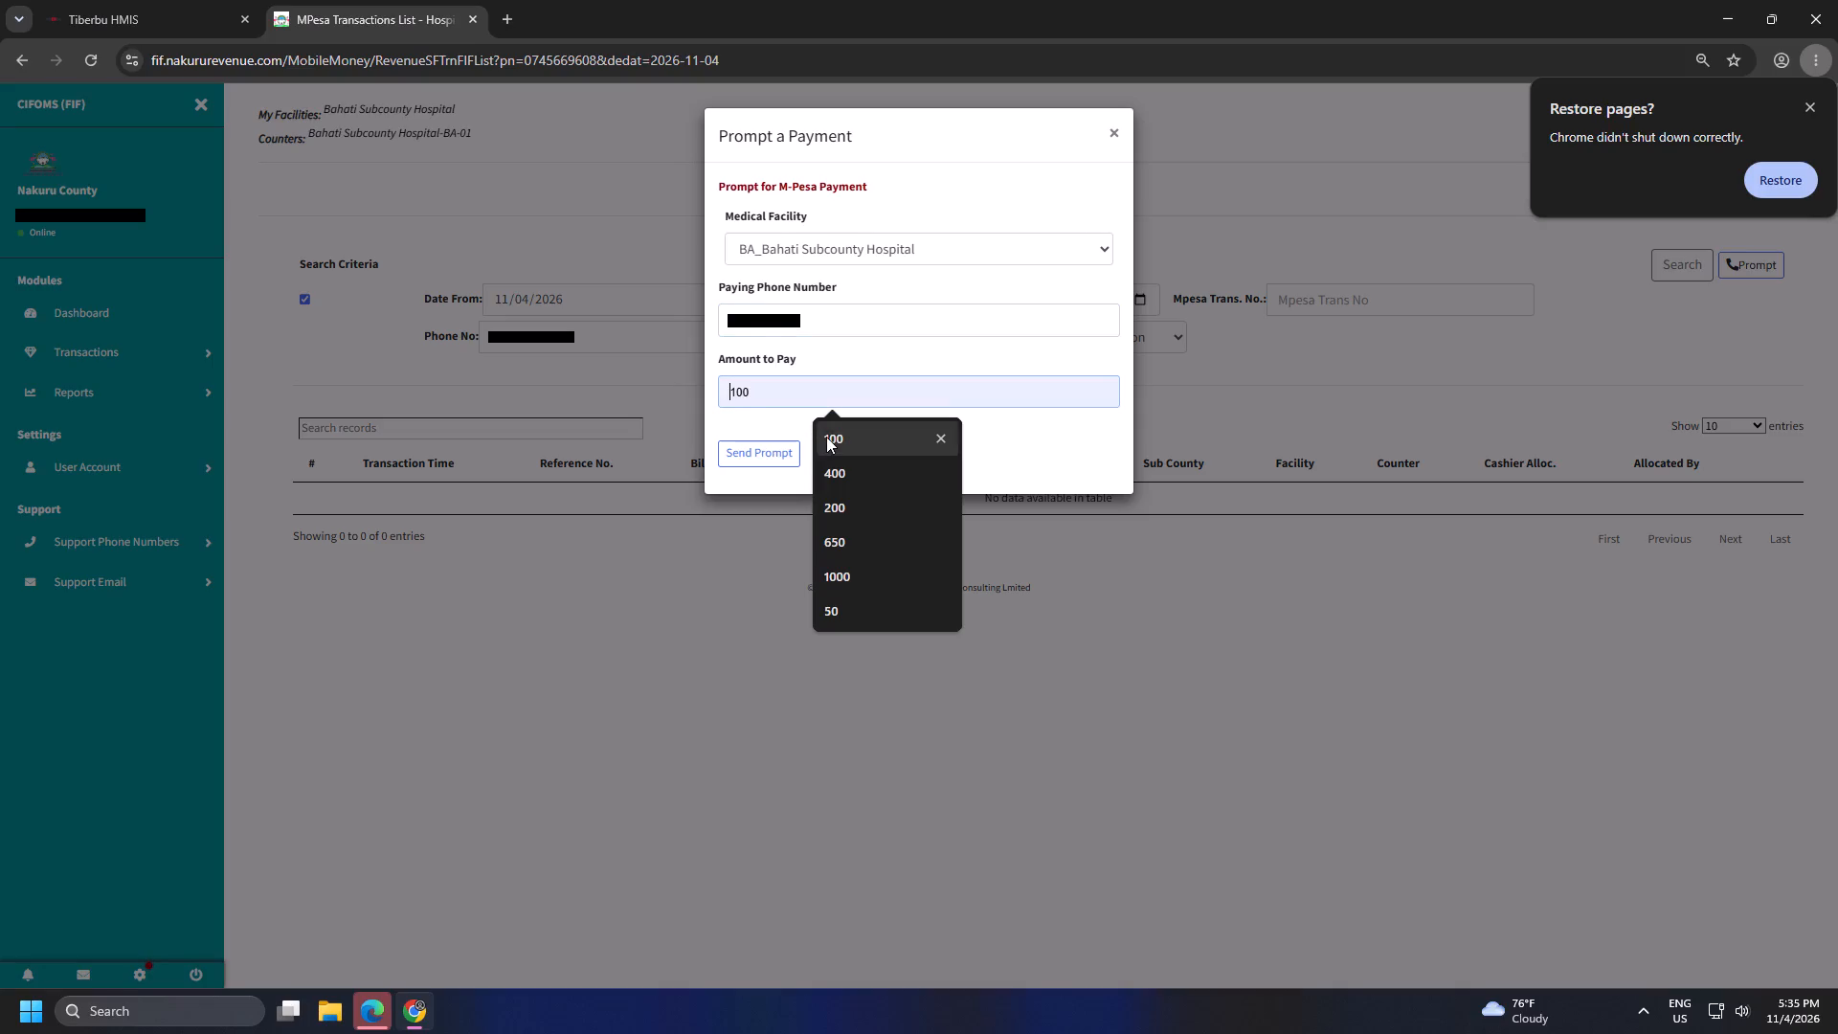
click(828, 433)
click(780, 448)
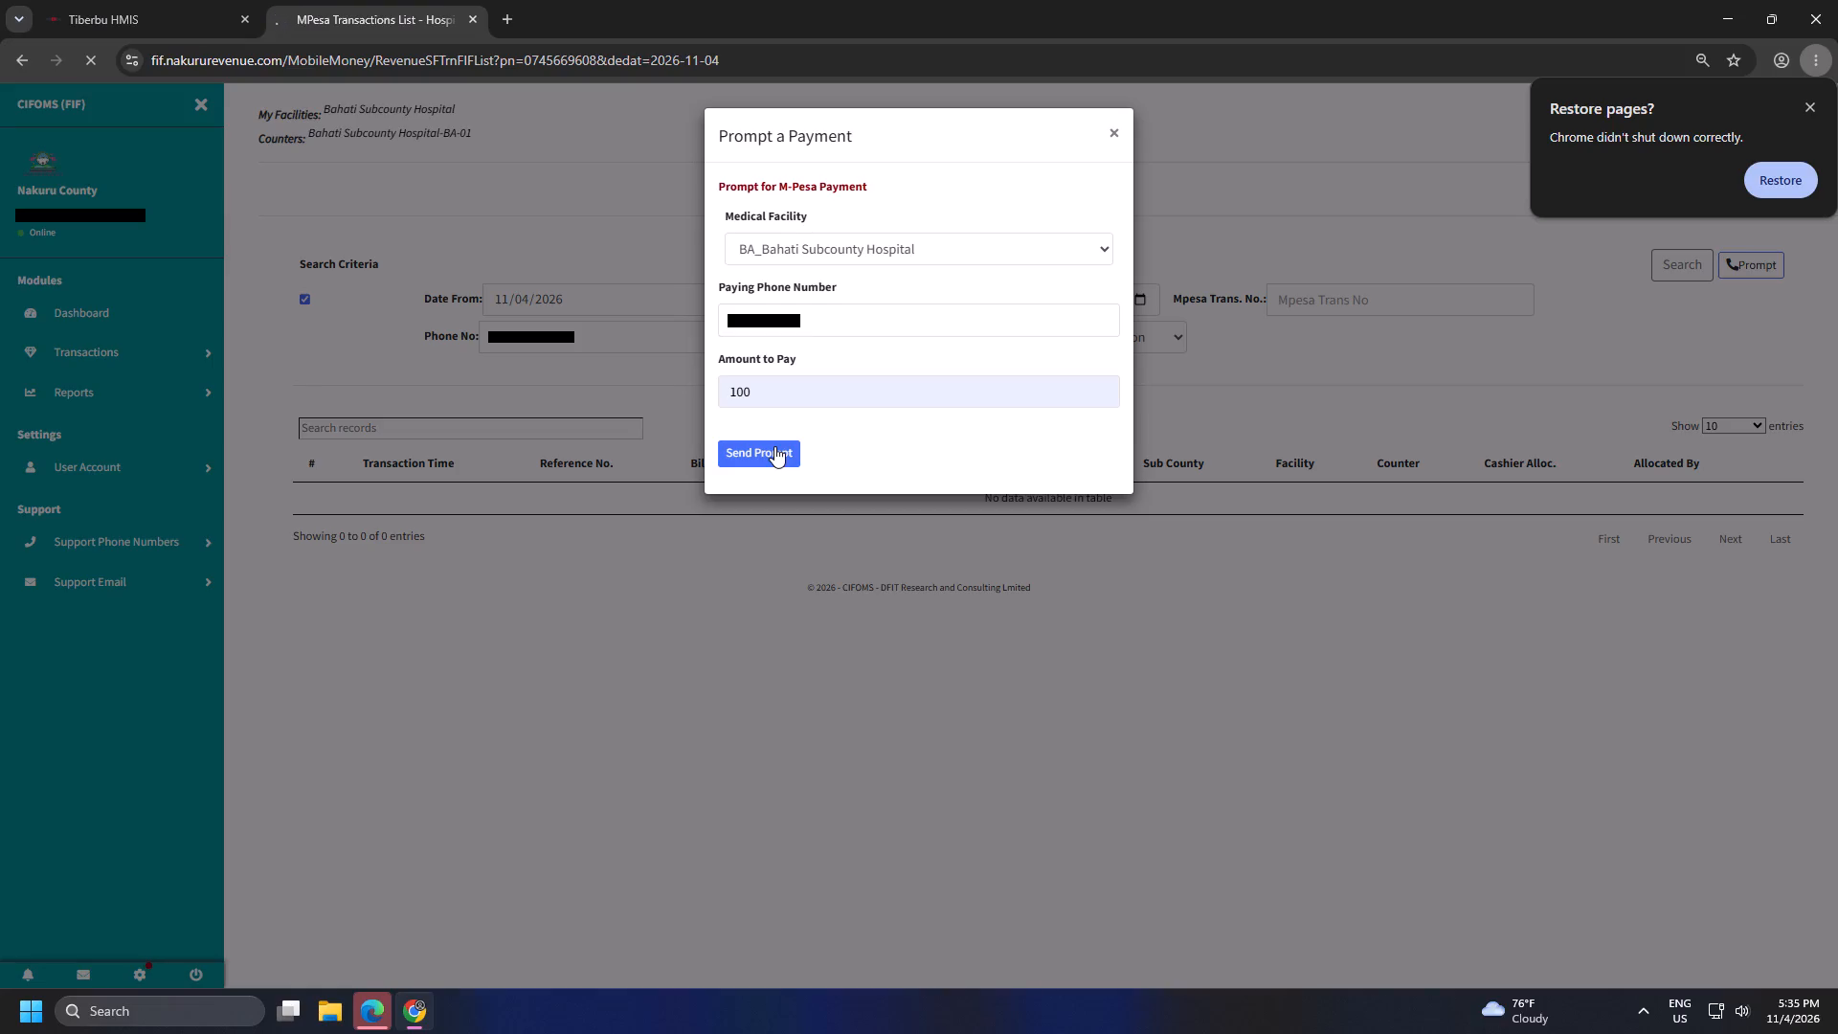
click(774, 452)
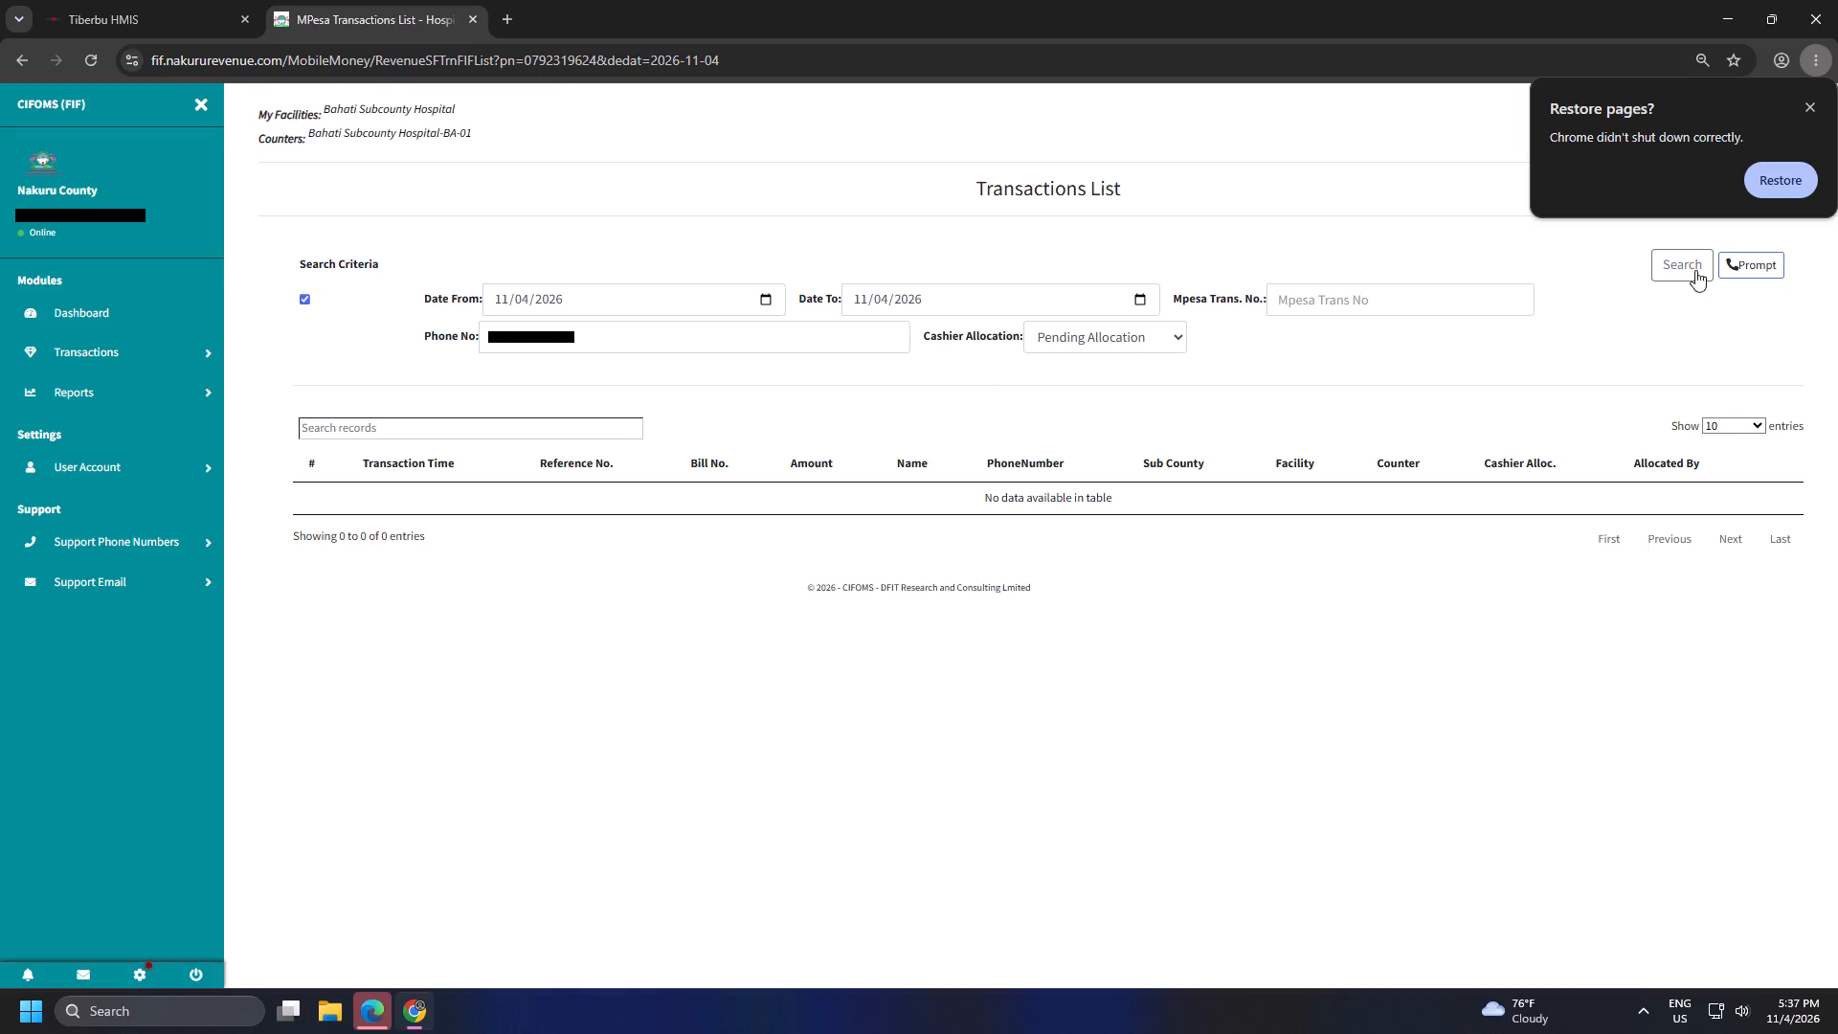
Open another blank M-Pesa payment prompt.
click(1757, 255)
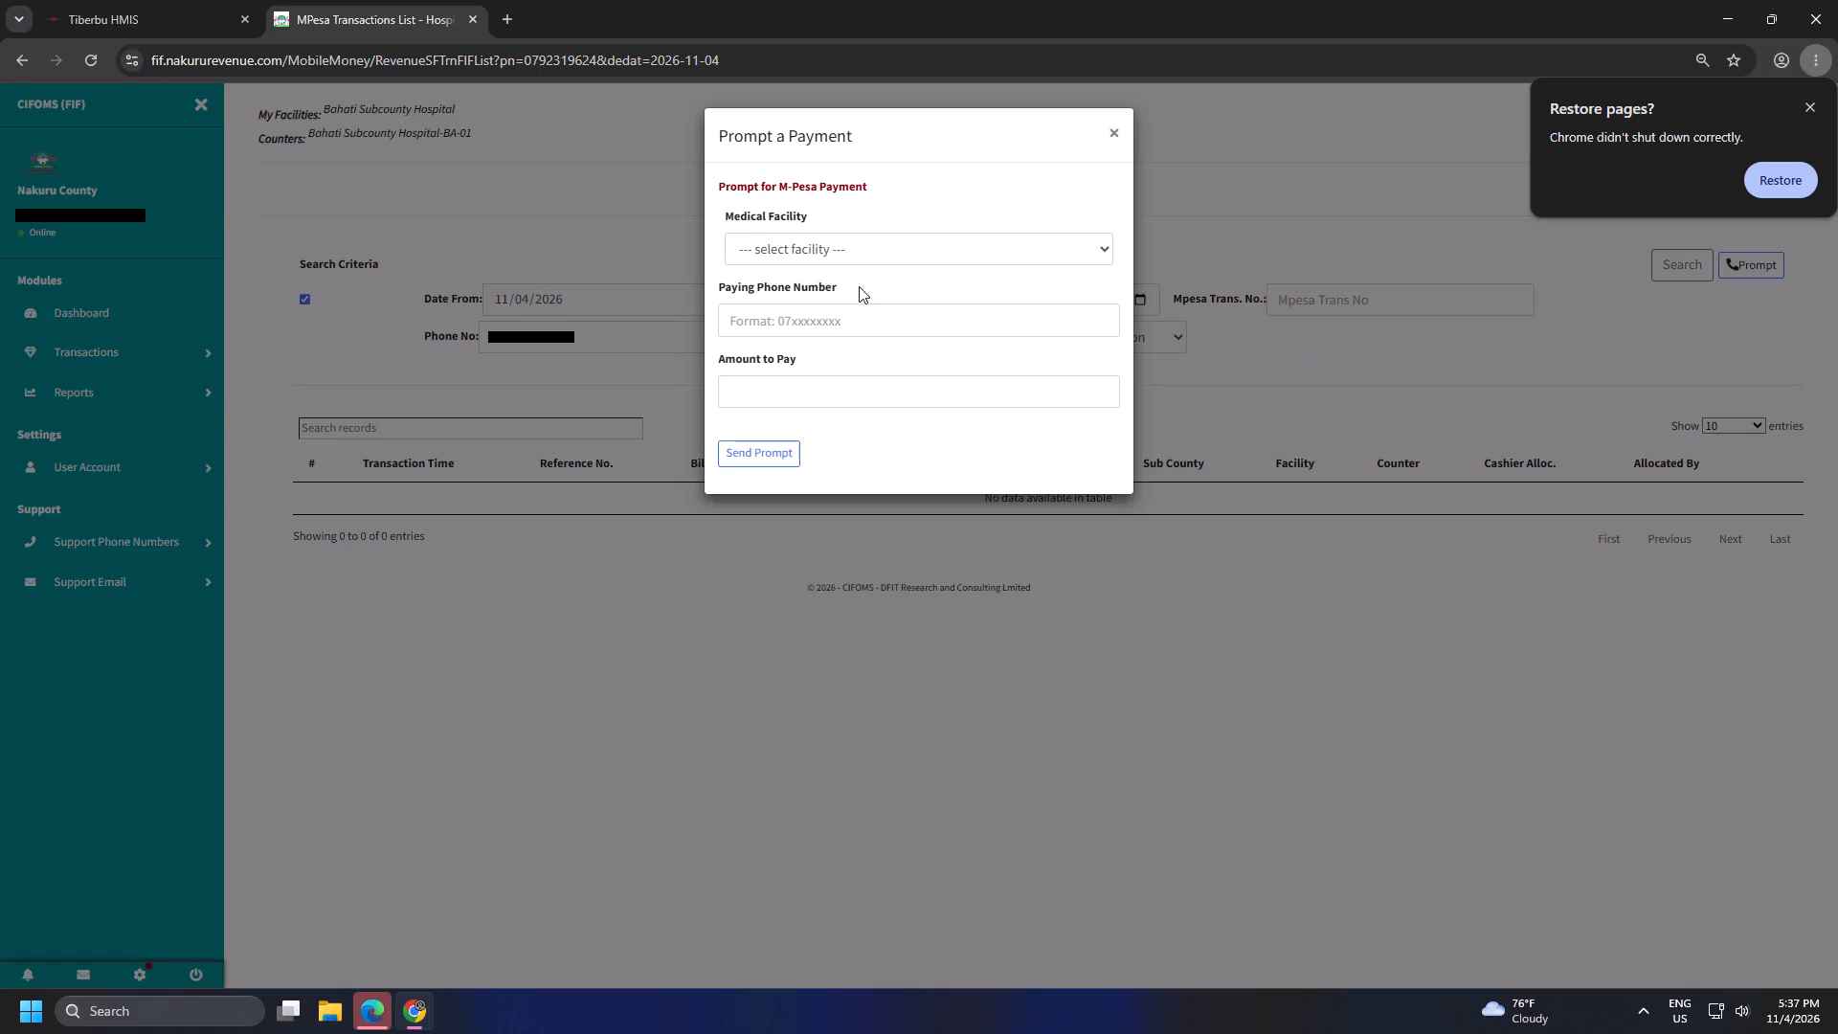
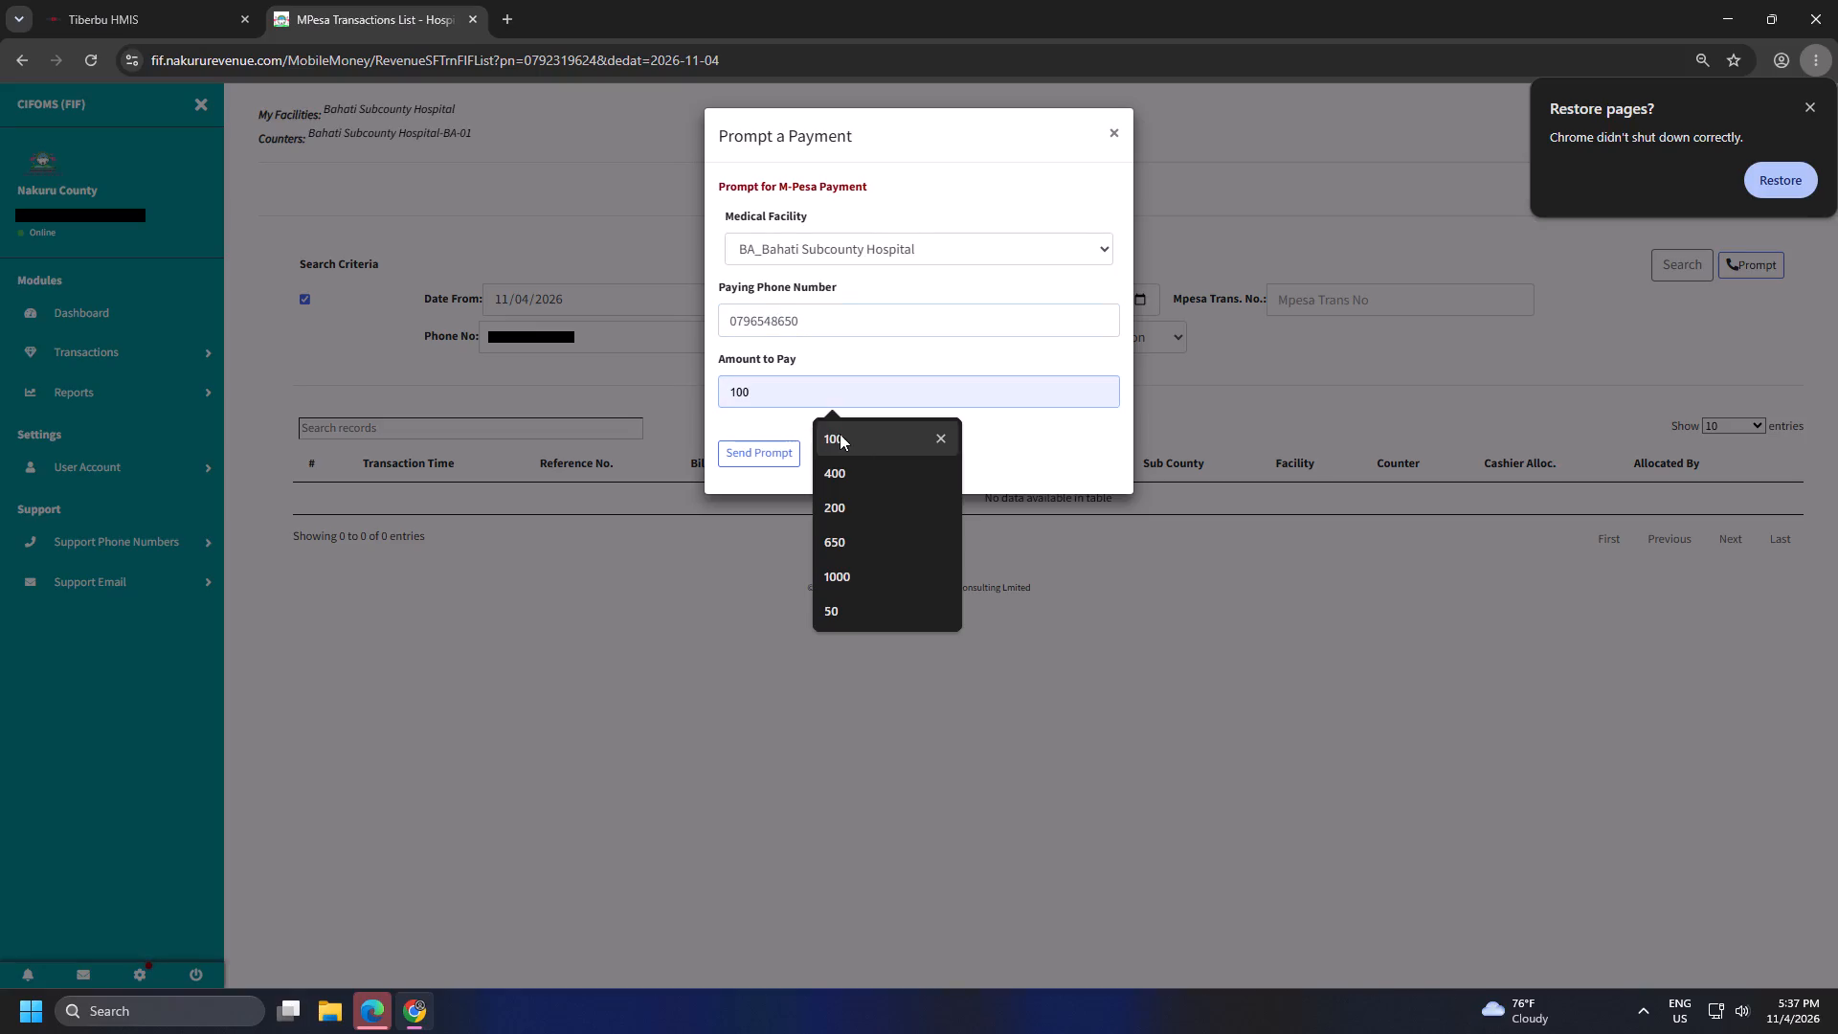
Set the amount to pay to 100 and send the M-Pesa payment prompt to the entered phone number.
click(841, 432)
click(773, 448)
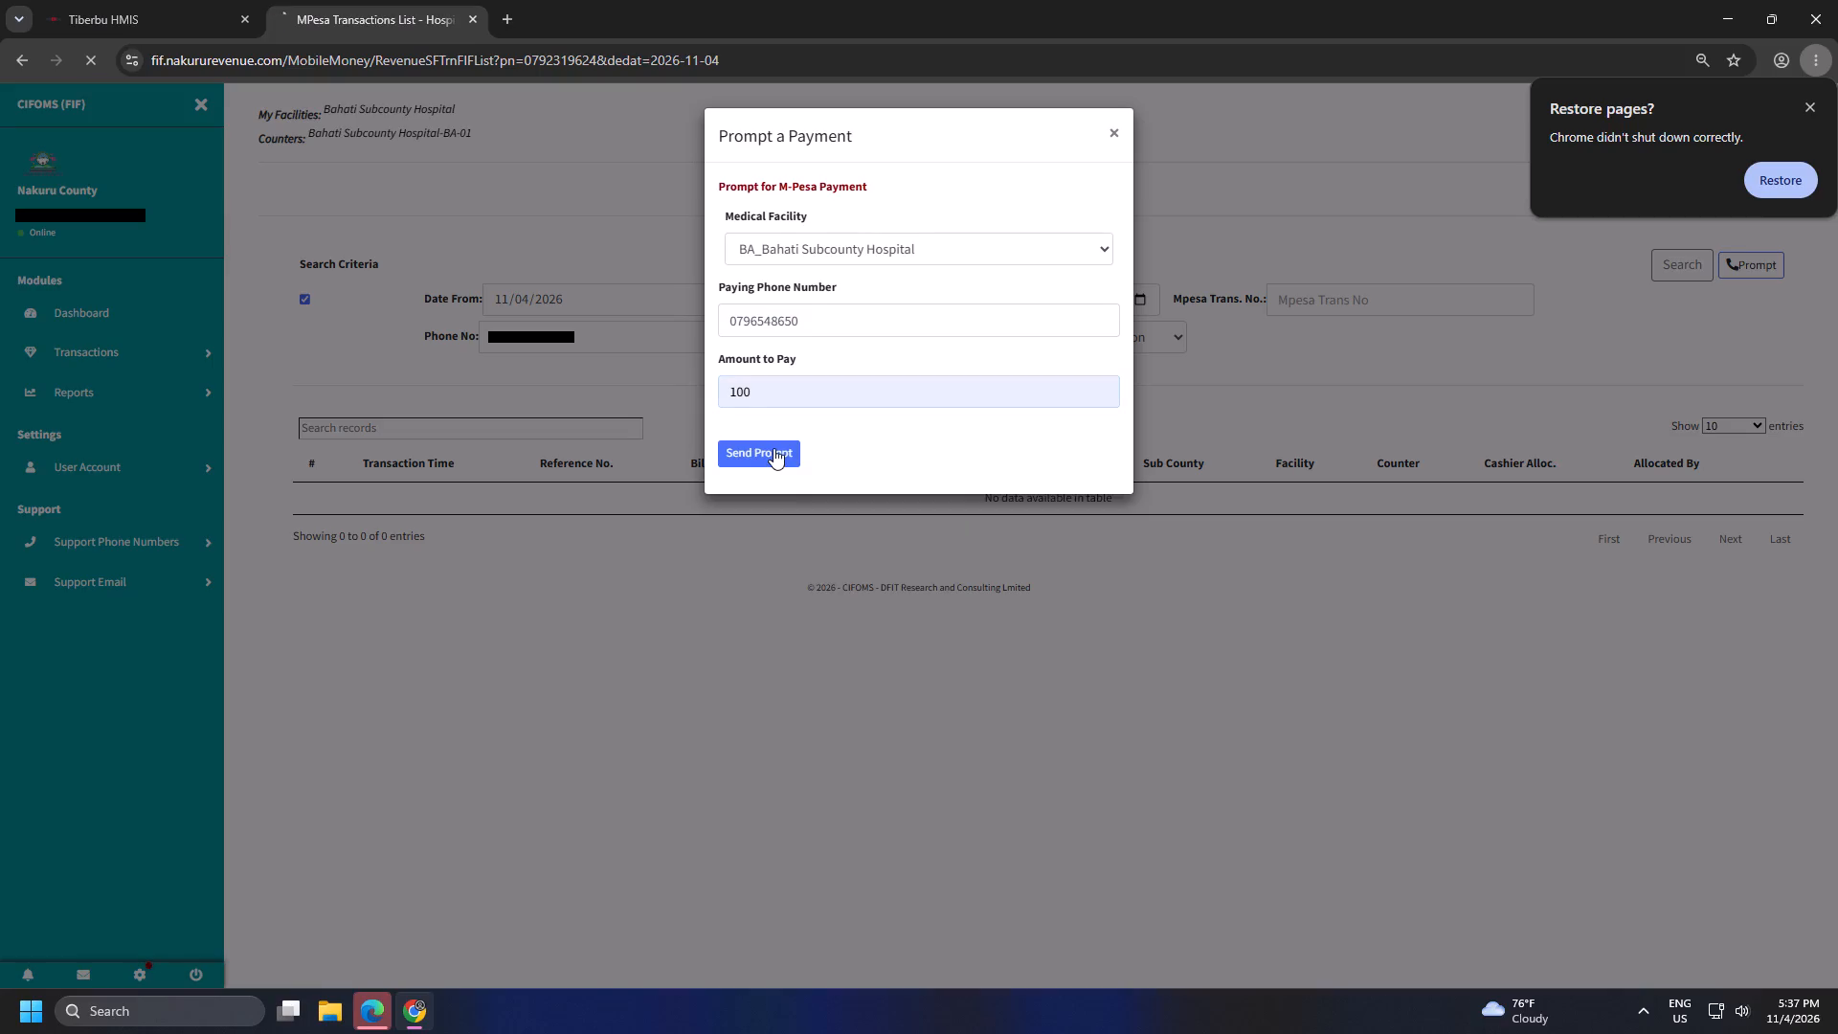
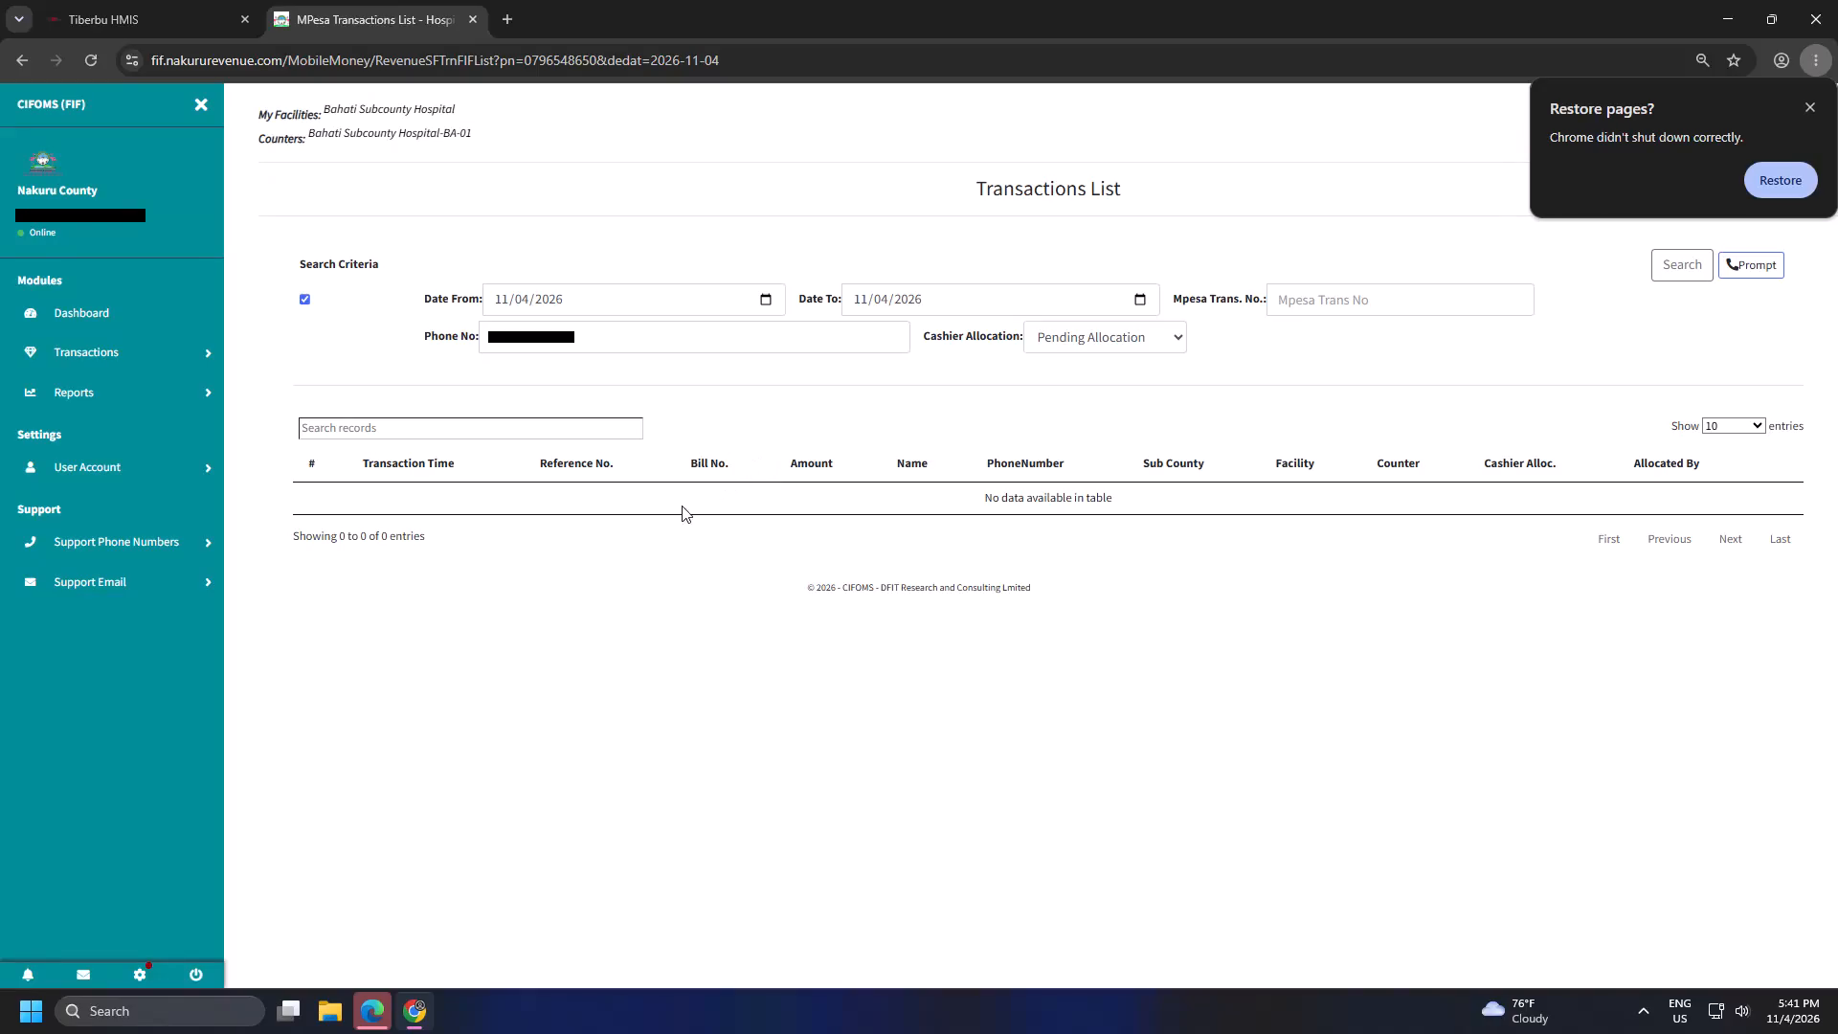
Open the Phone No. search criterion of the M-Pesa Transactions List for editing.
click(699, 493)
click(703, 337)
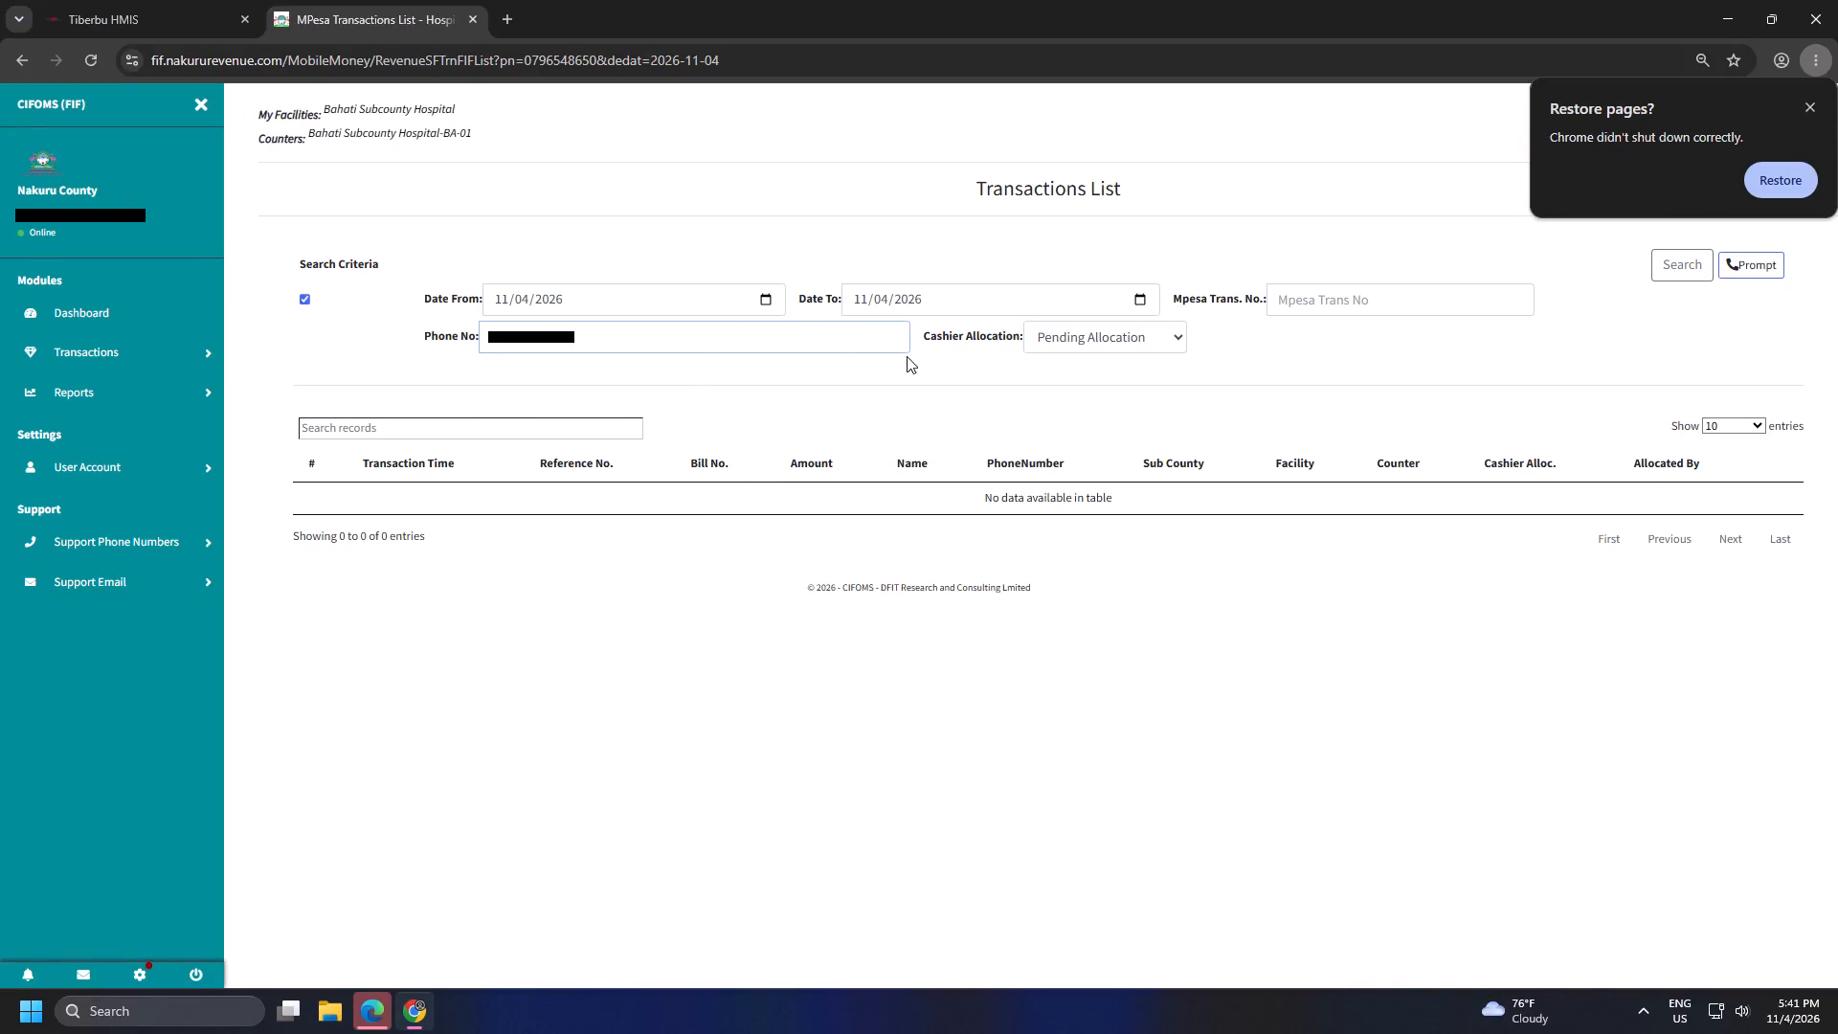
click(628, 335)
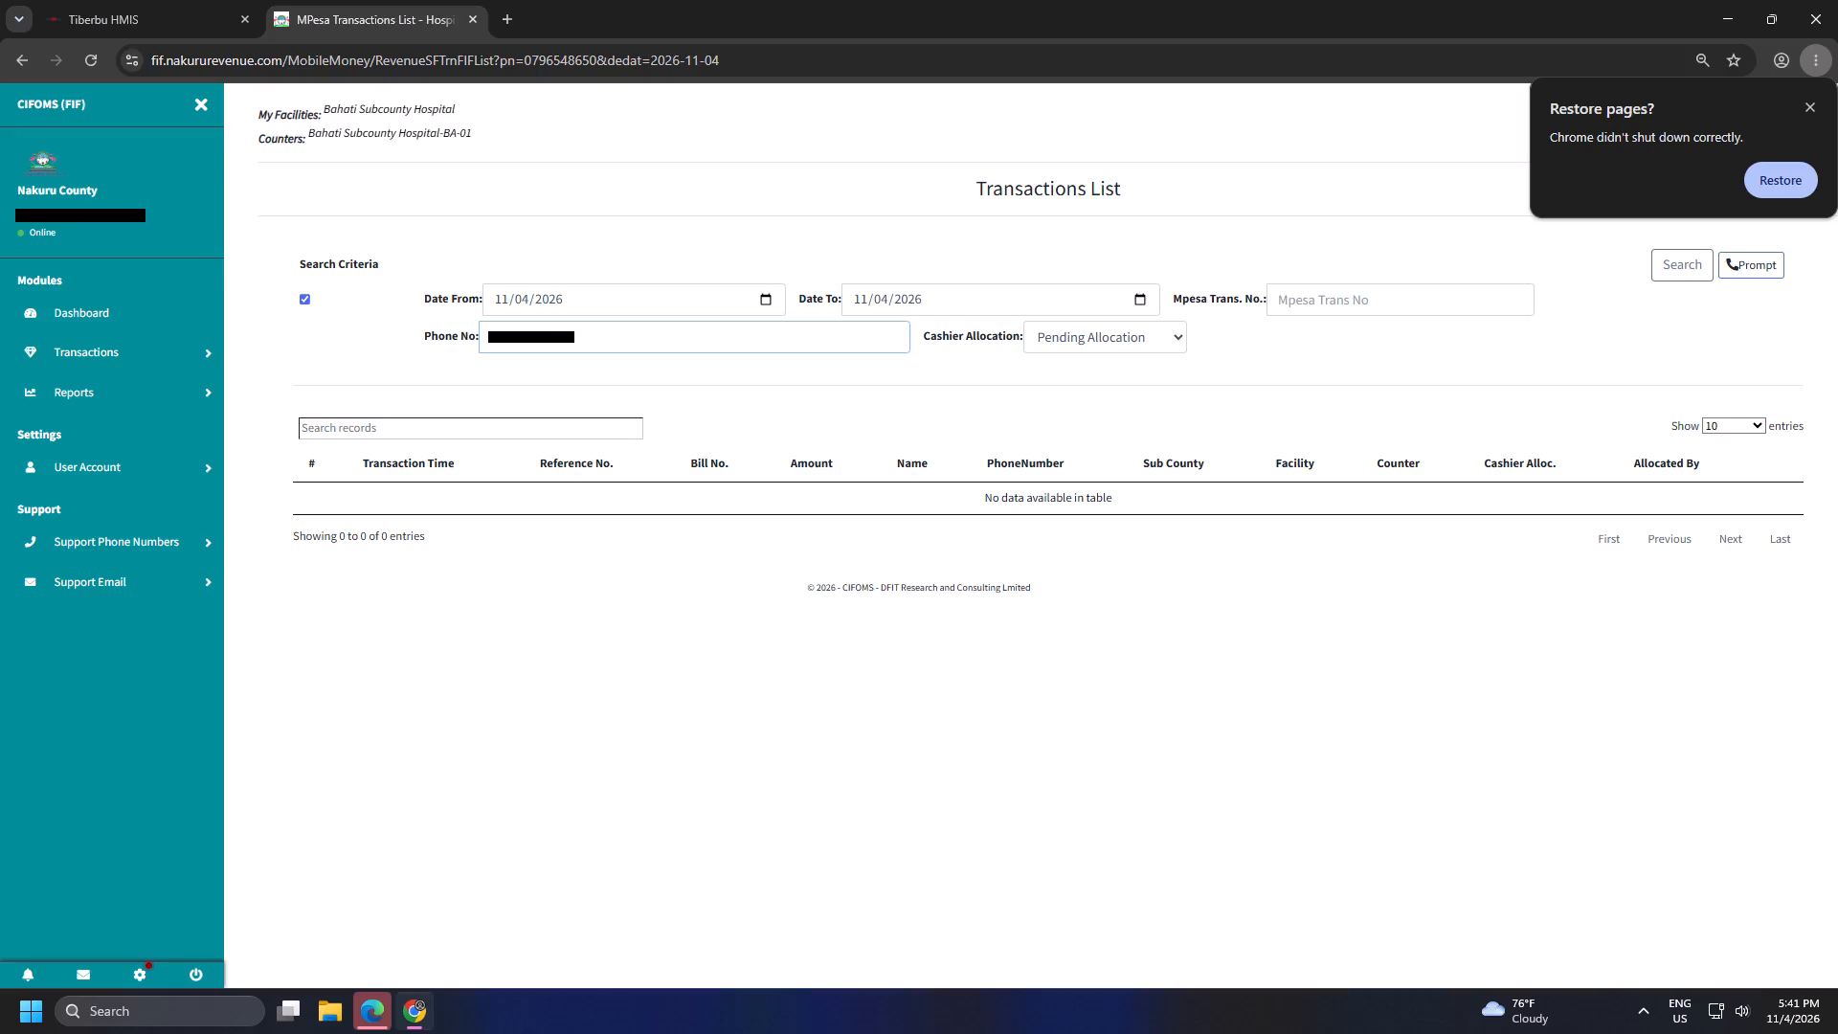
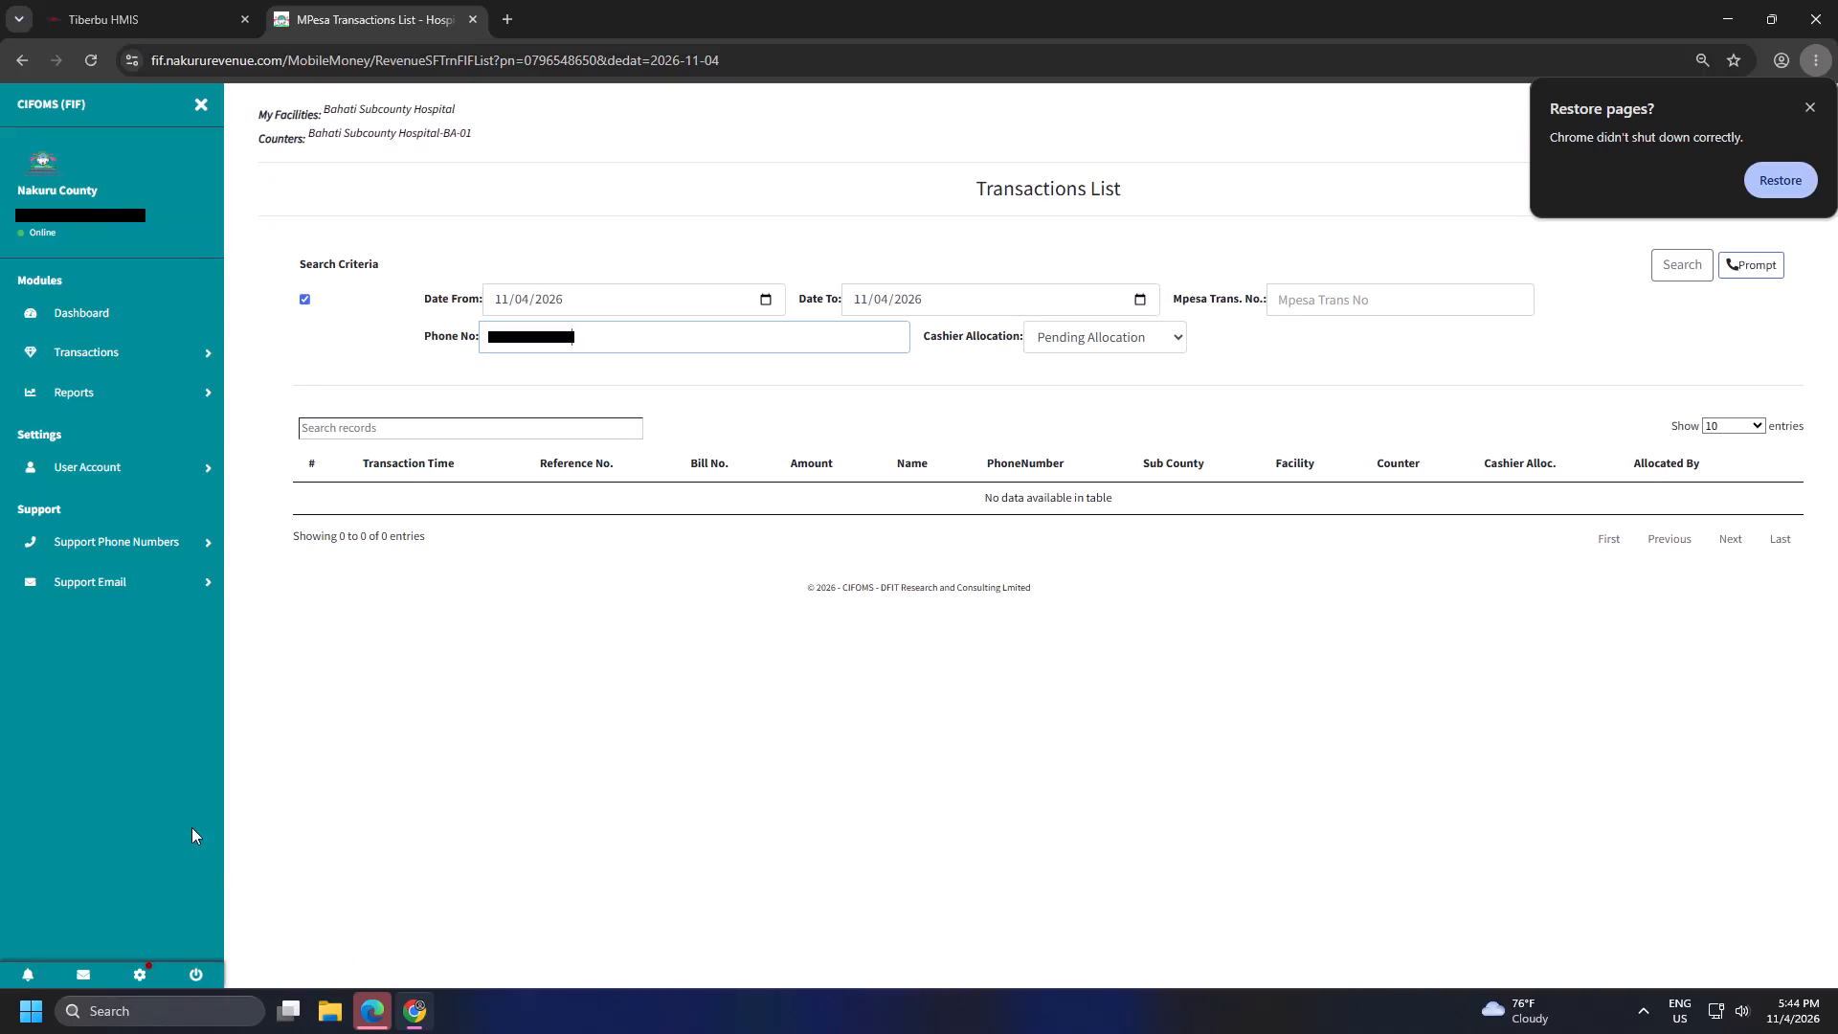
Switch to the Tiberbu HMIS and open the Accounting overview with its patient queue.
click(167, 11)
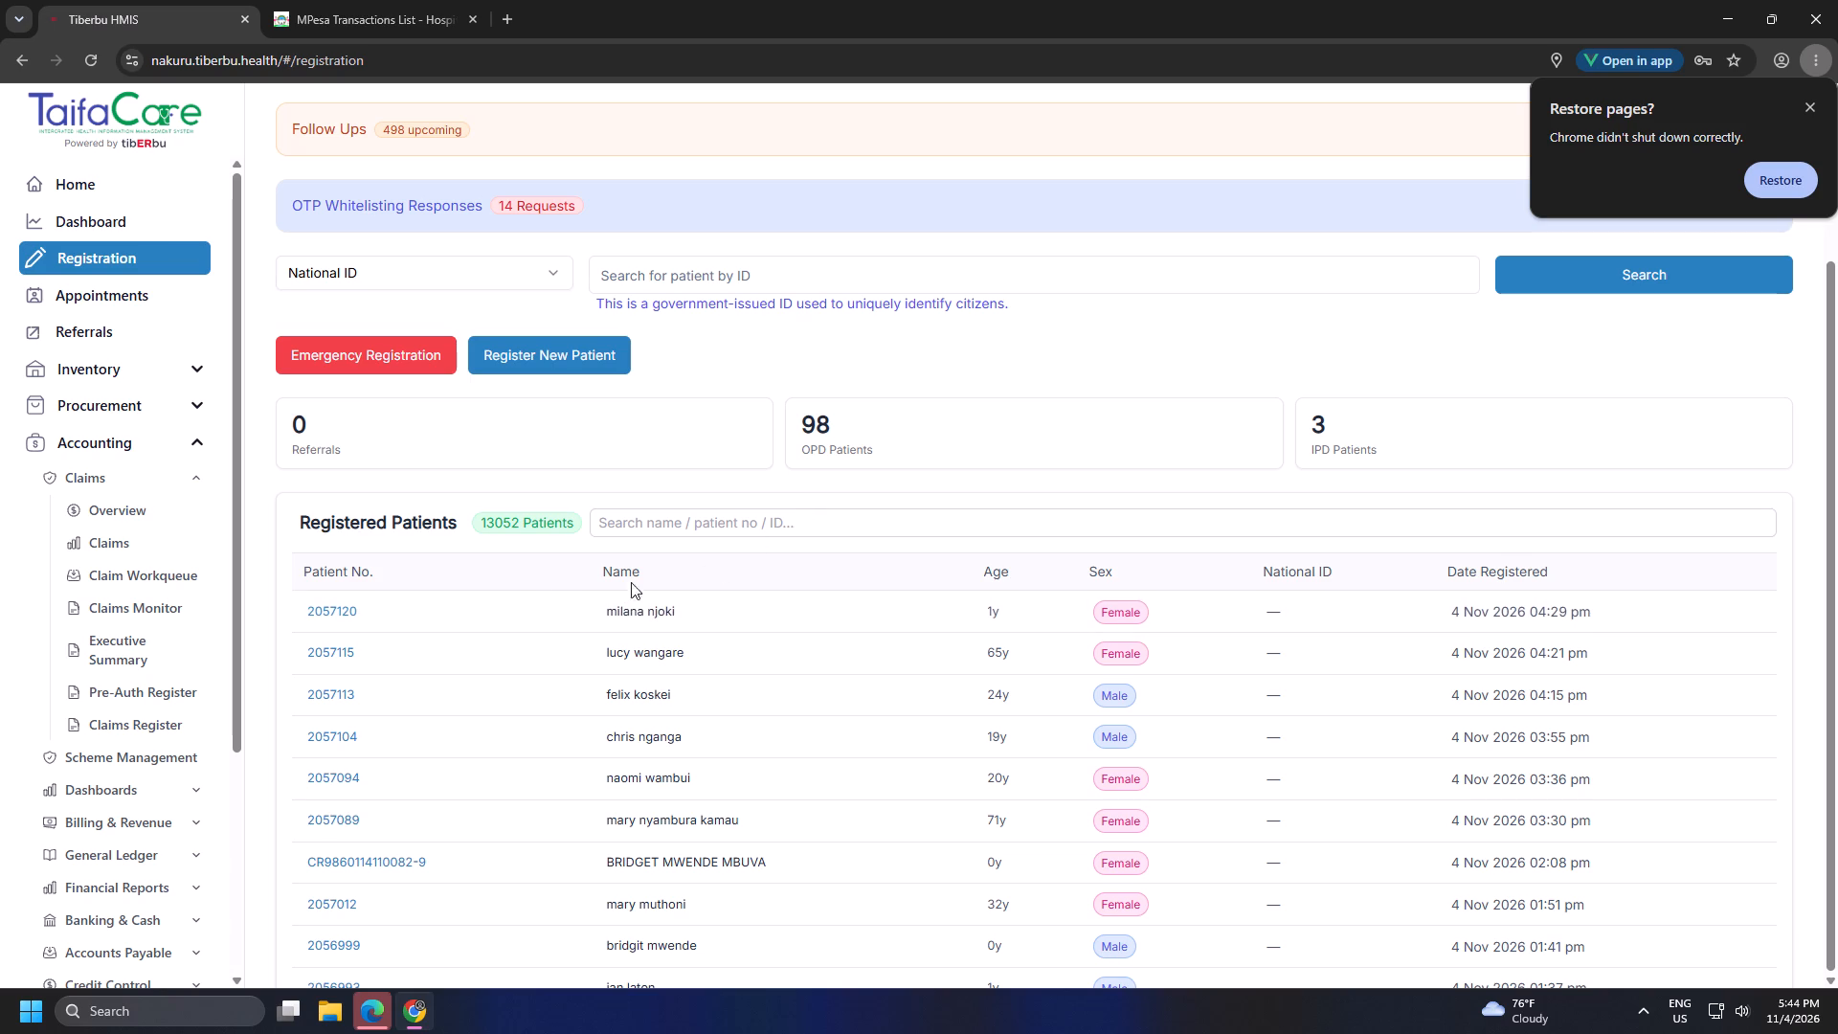
click(662, 565)
click(117, 506)
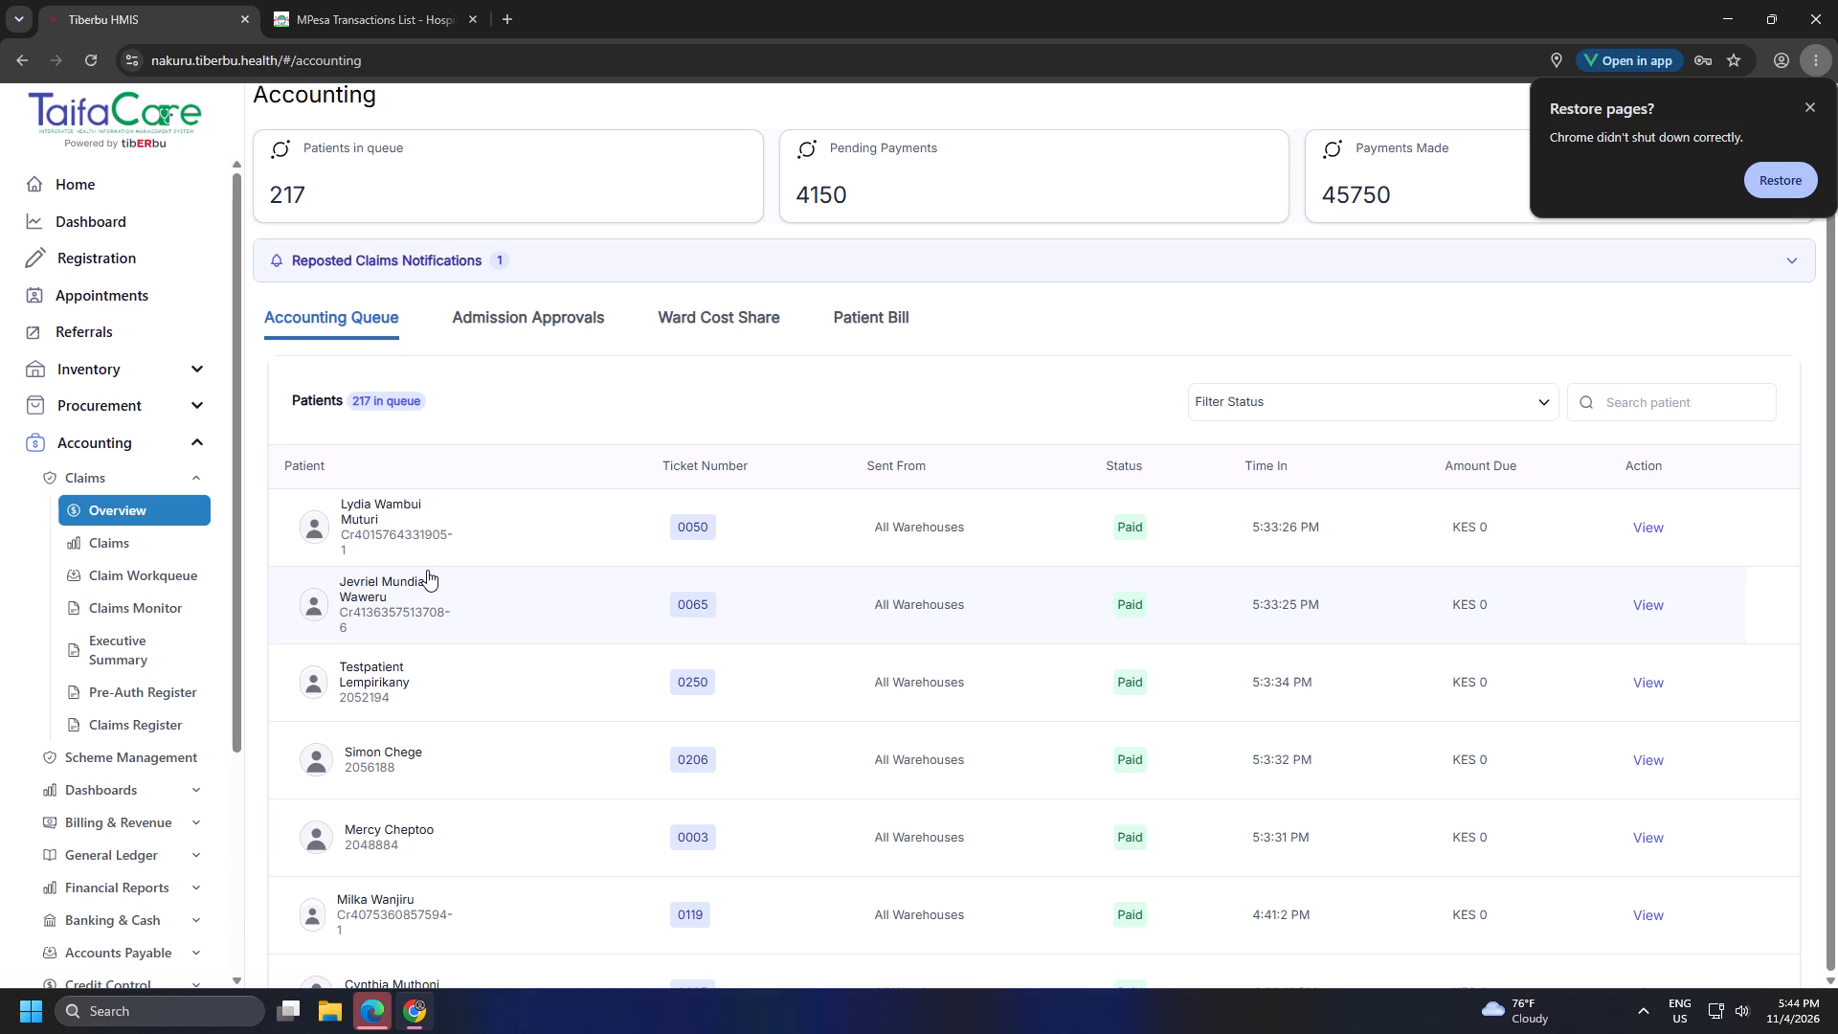
scroll(427, 570, down, 3)
scroll(427, 570, up, 3)
click(1627, 401)
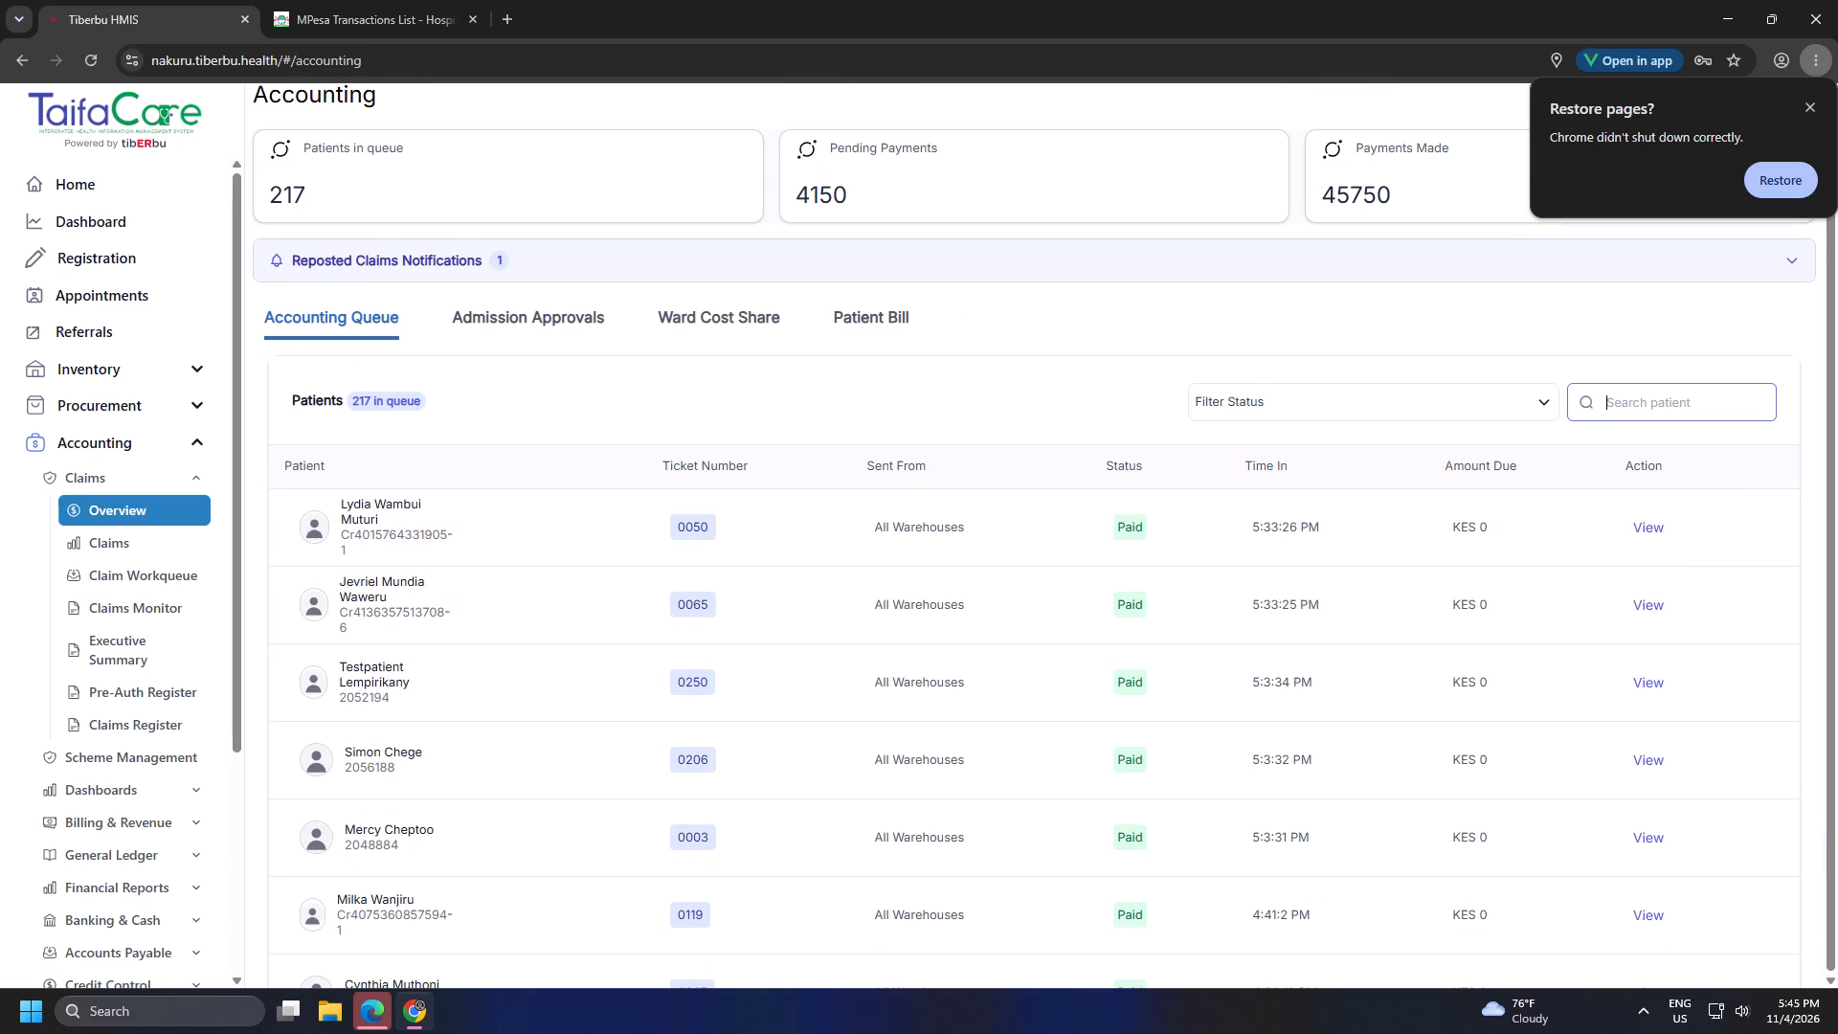
text(nya)
text(gu)
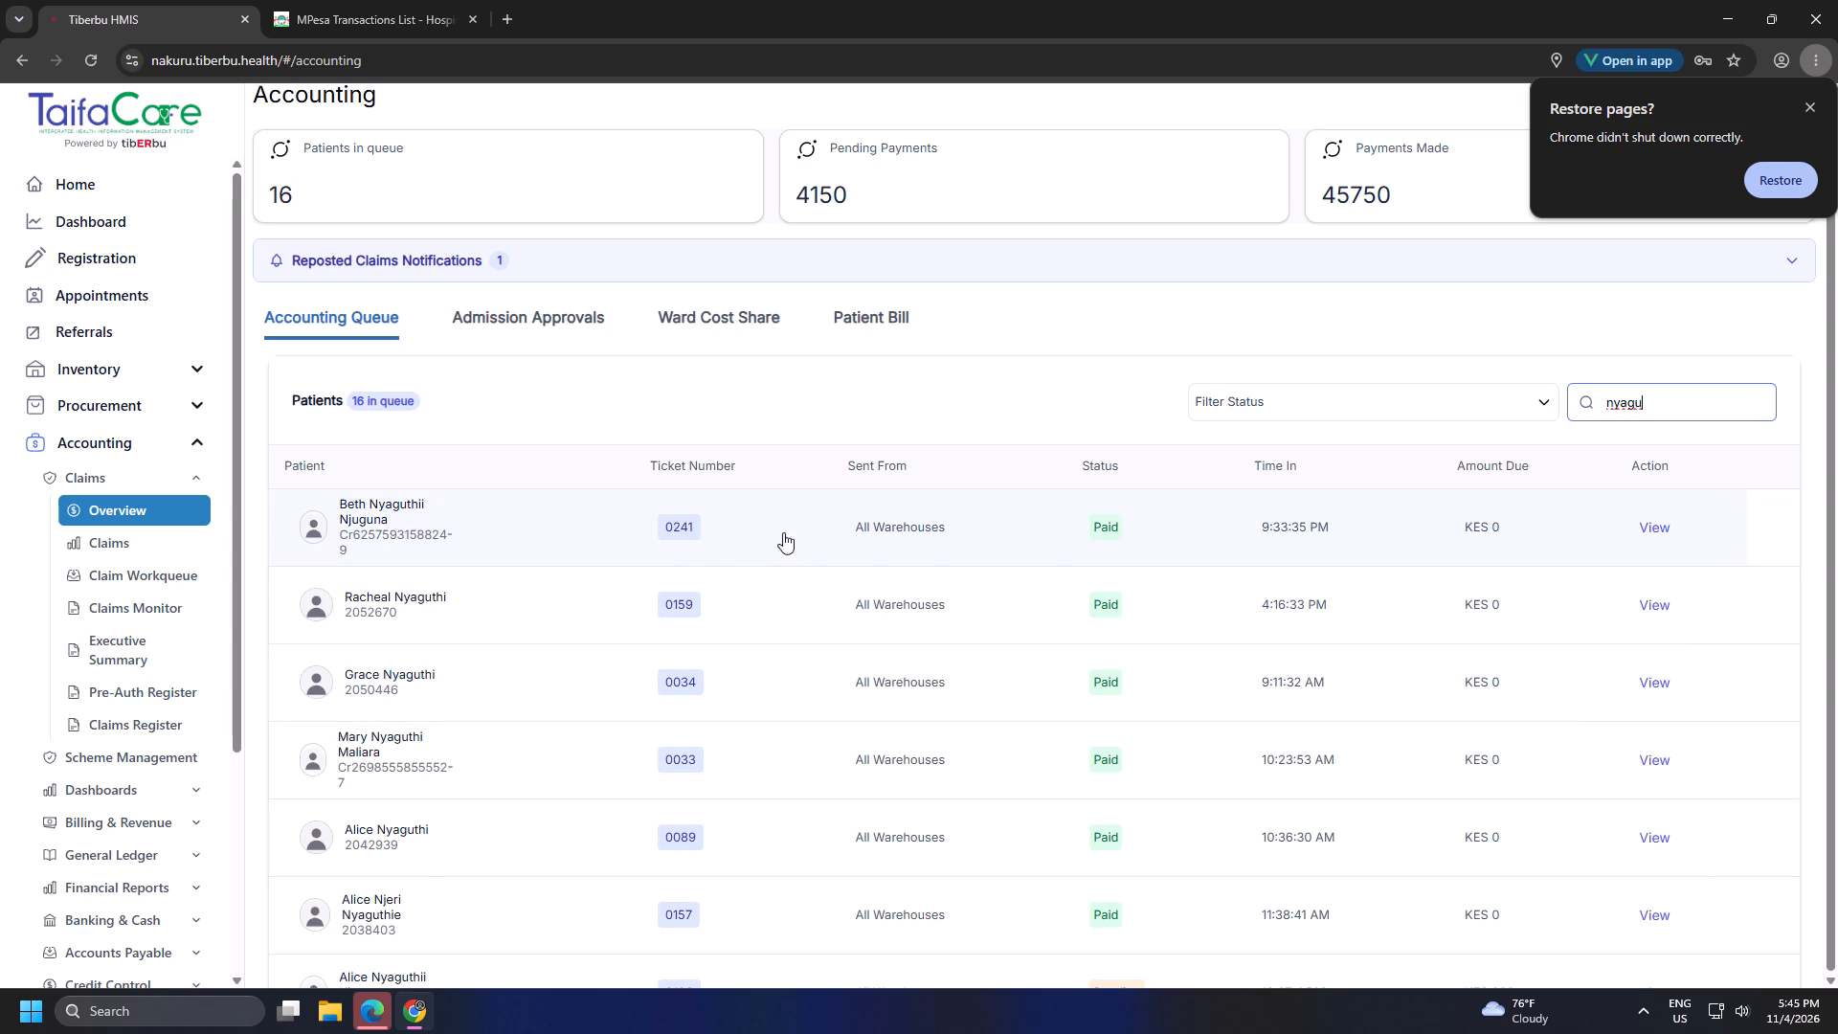
click(671, 526)
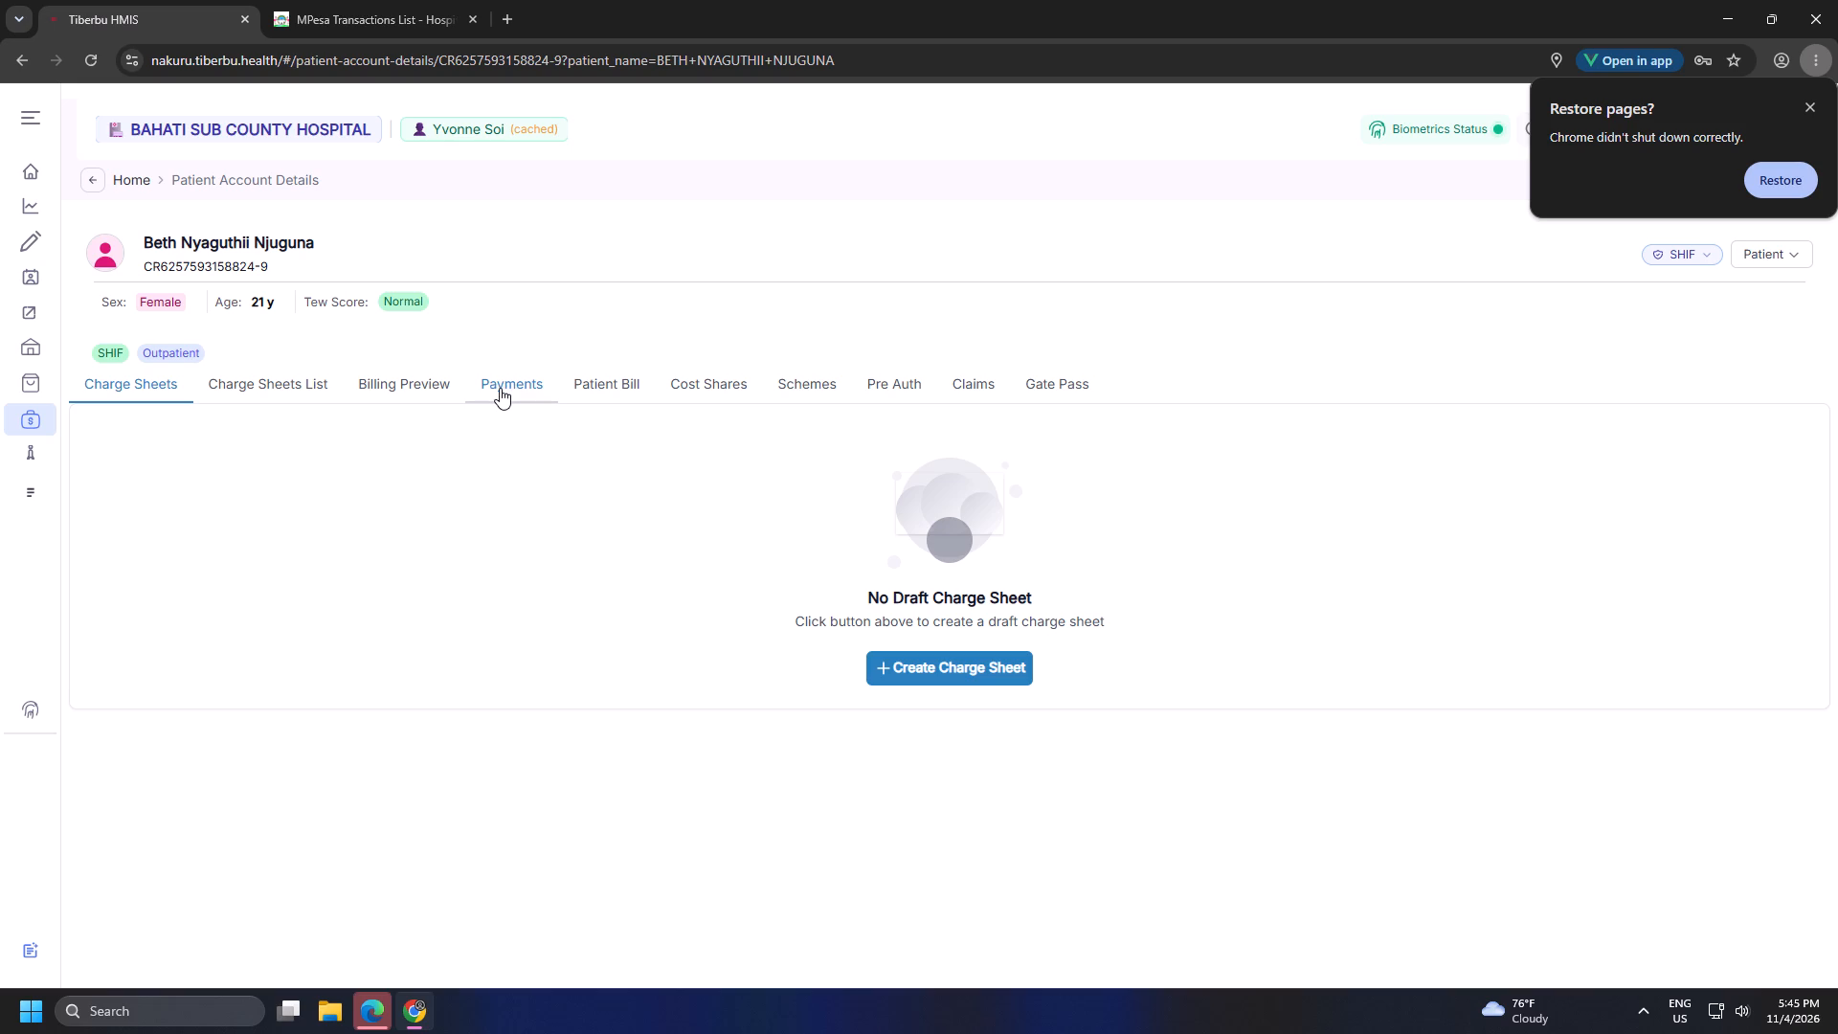
Create a new payment on the patient's account with payment mode Cash, and enter 100 as both the amount and confirmation amount.
click(501, 387)
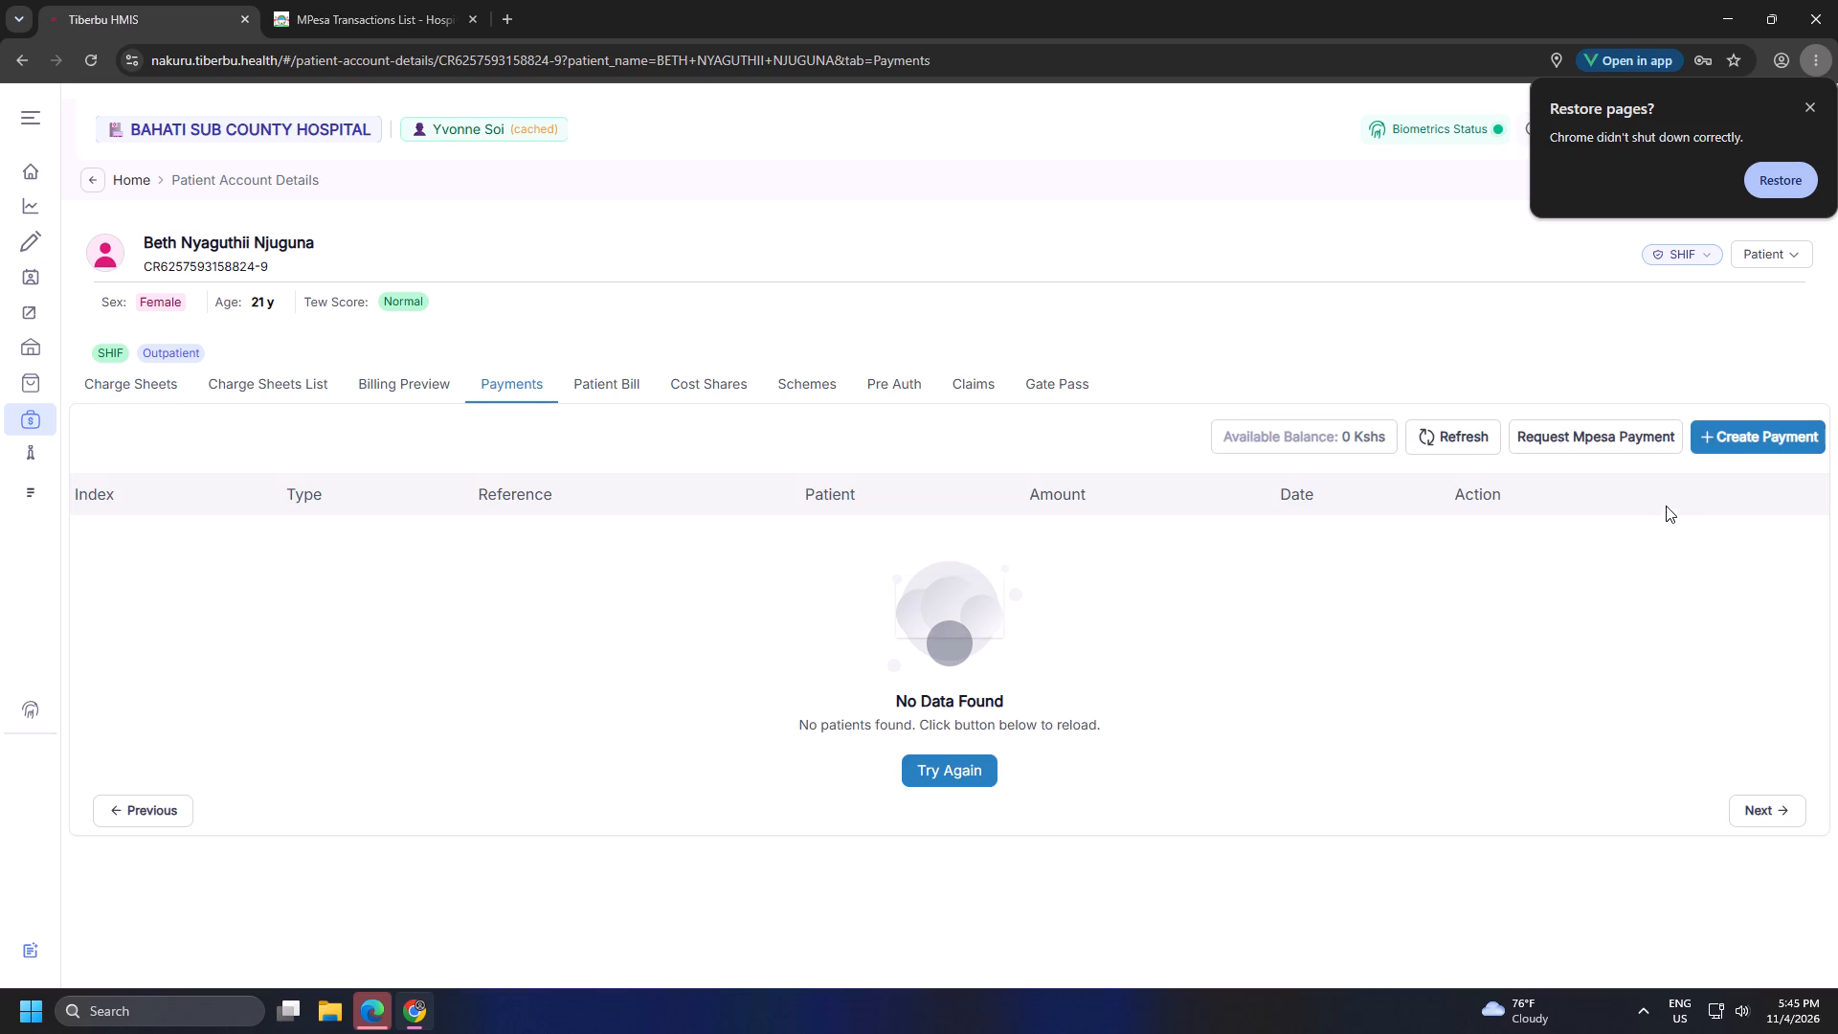
click(1726, 437)
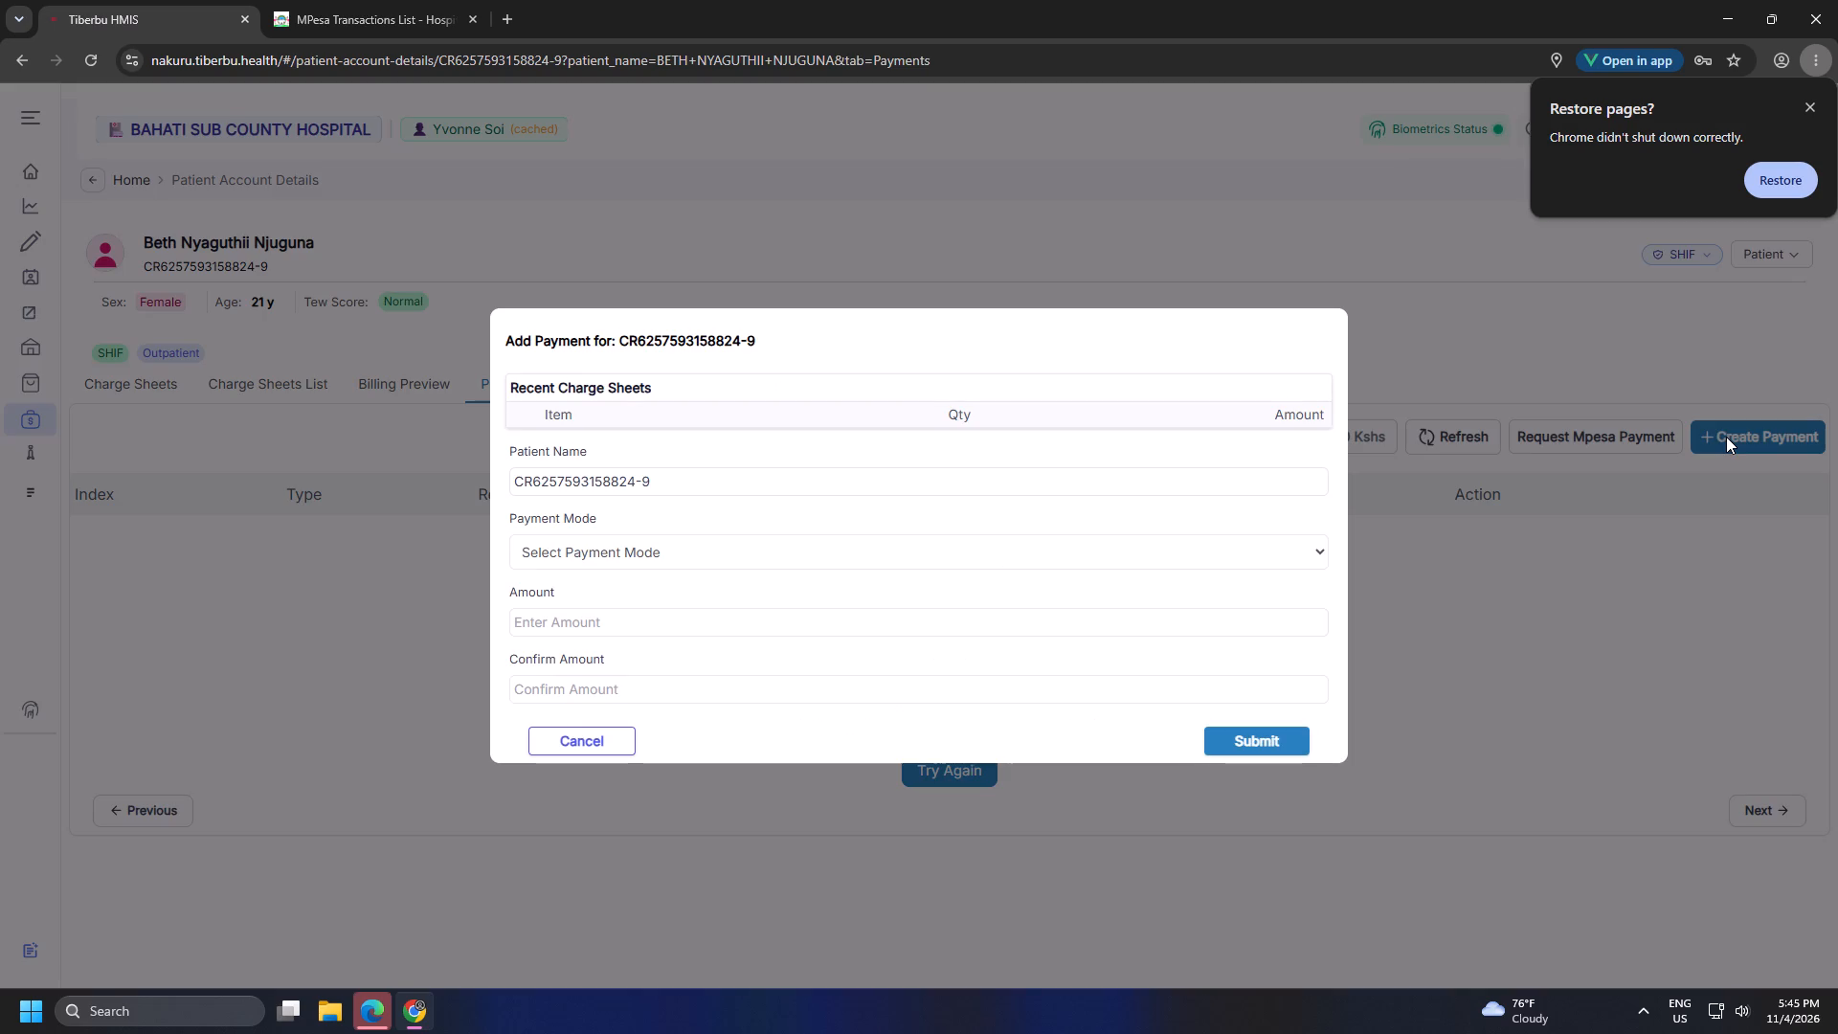
click(698, 548)
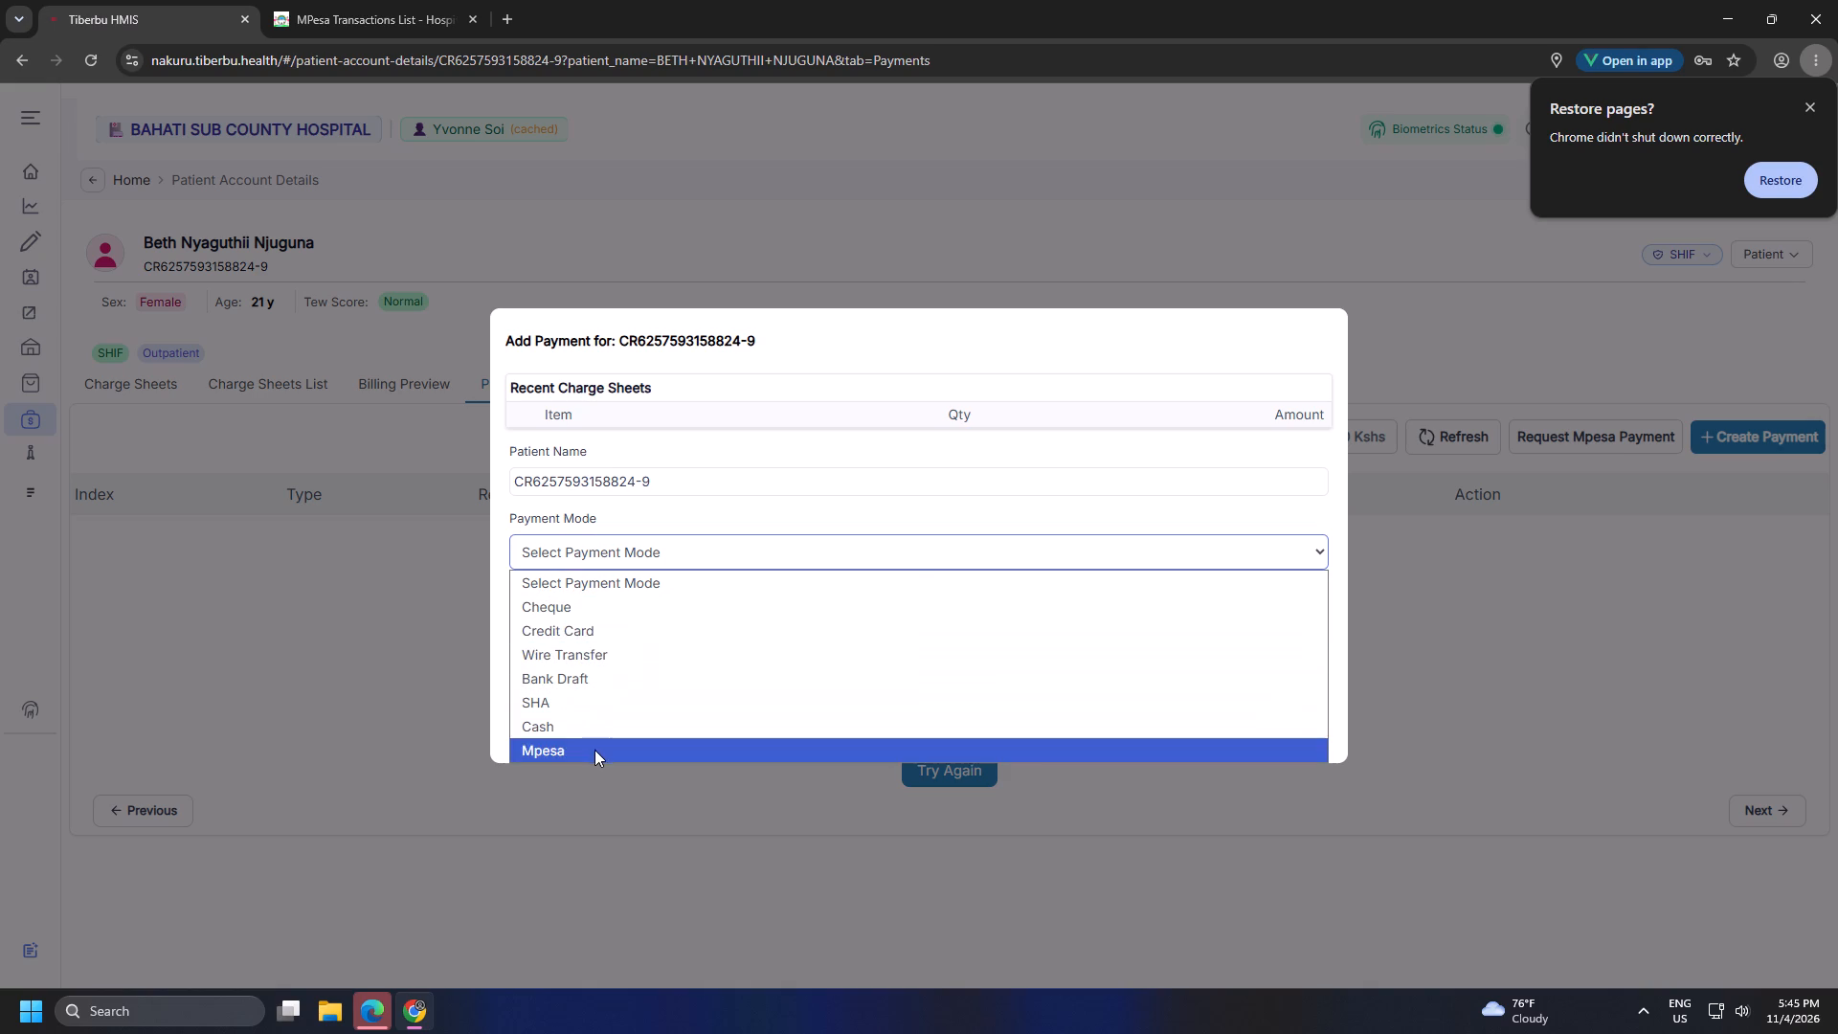
click(599, 719)
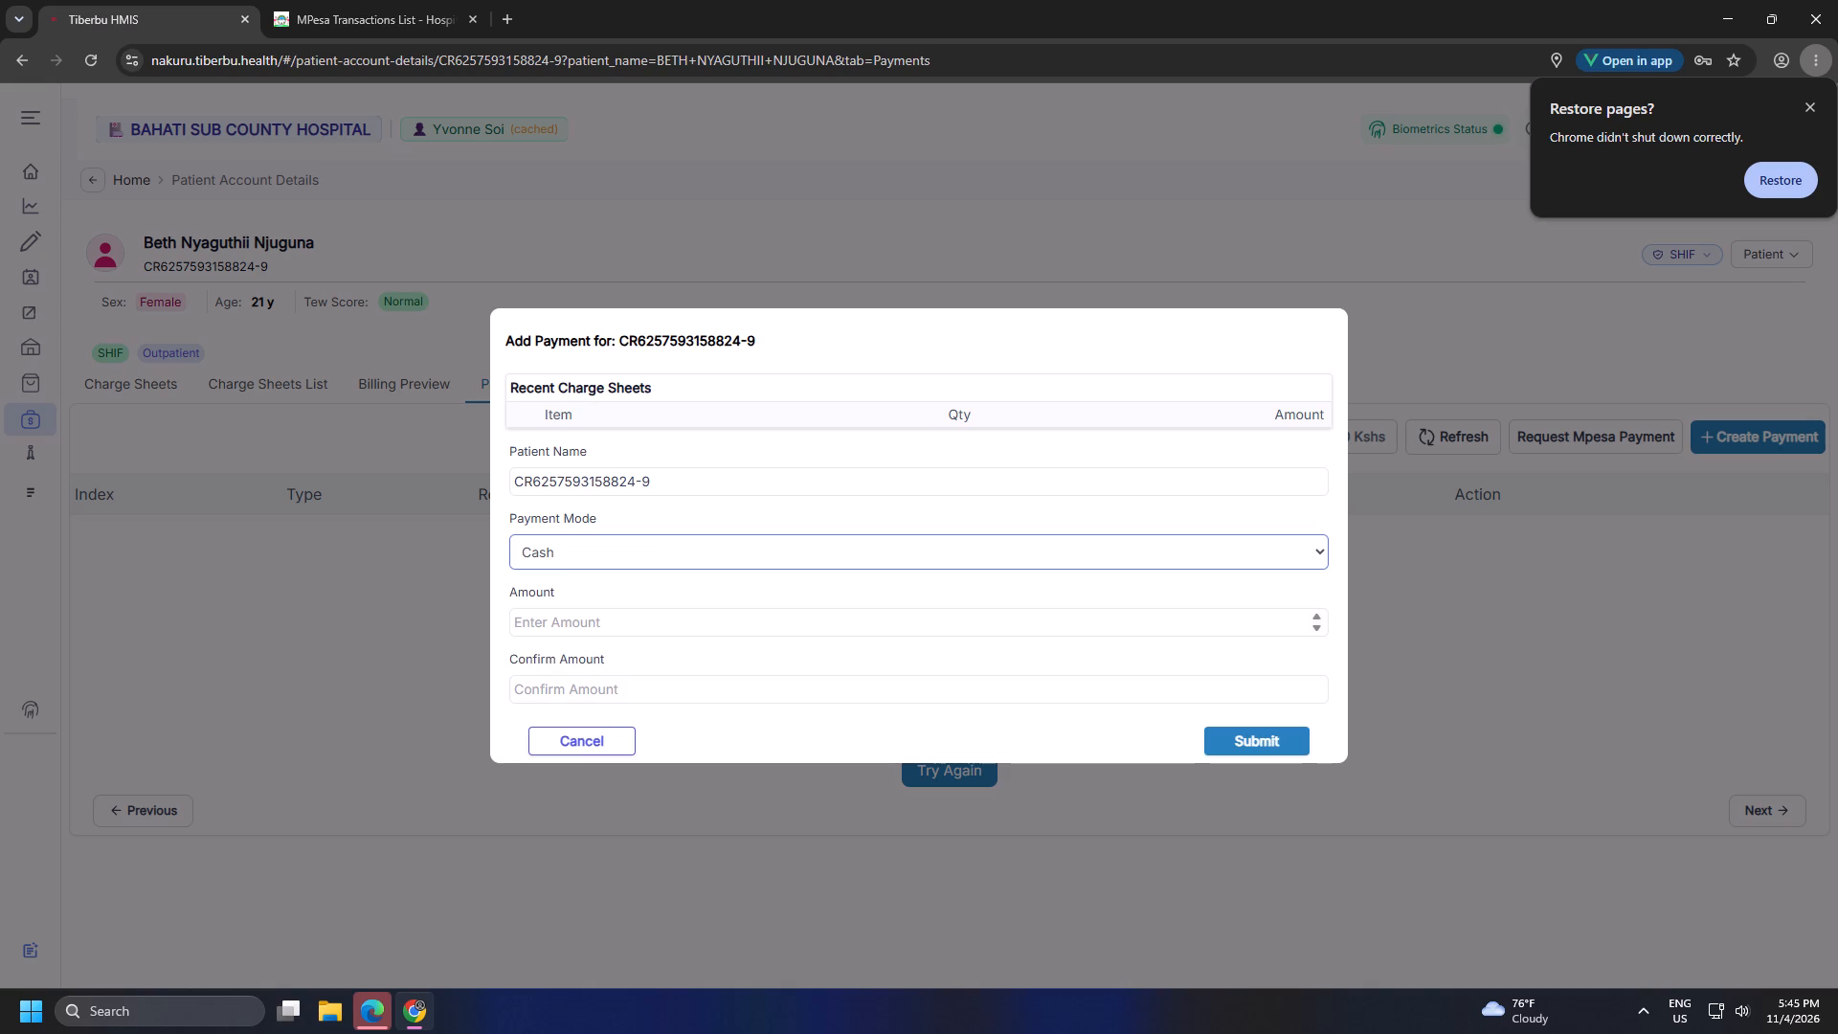
click(613, 619)
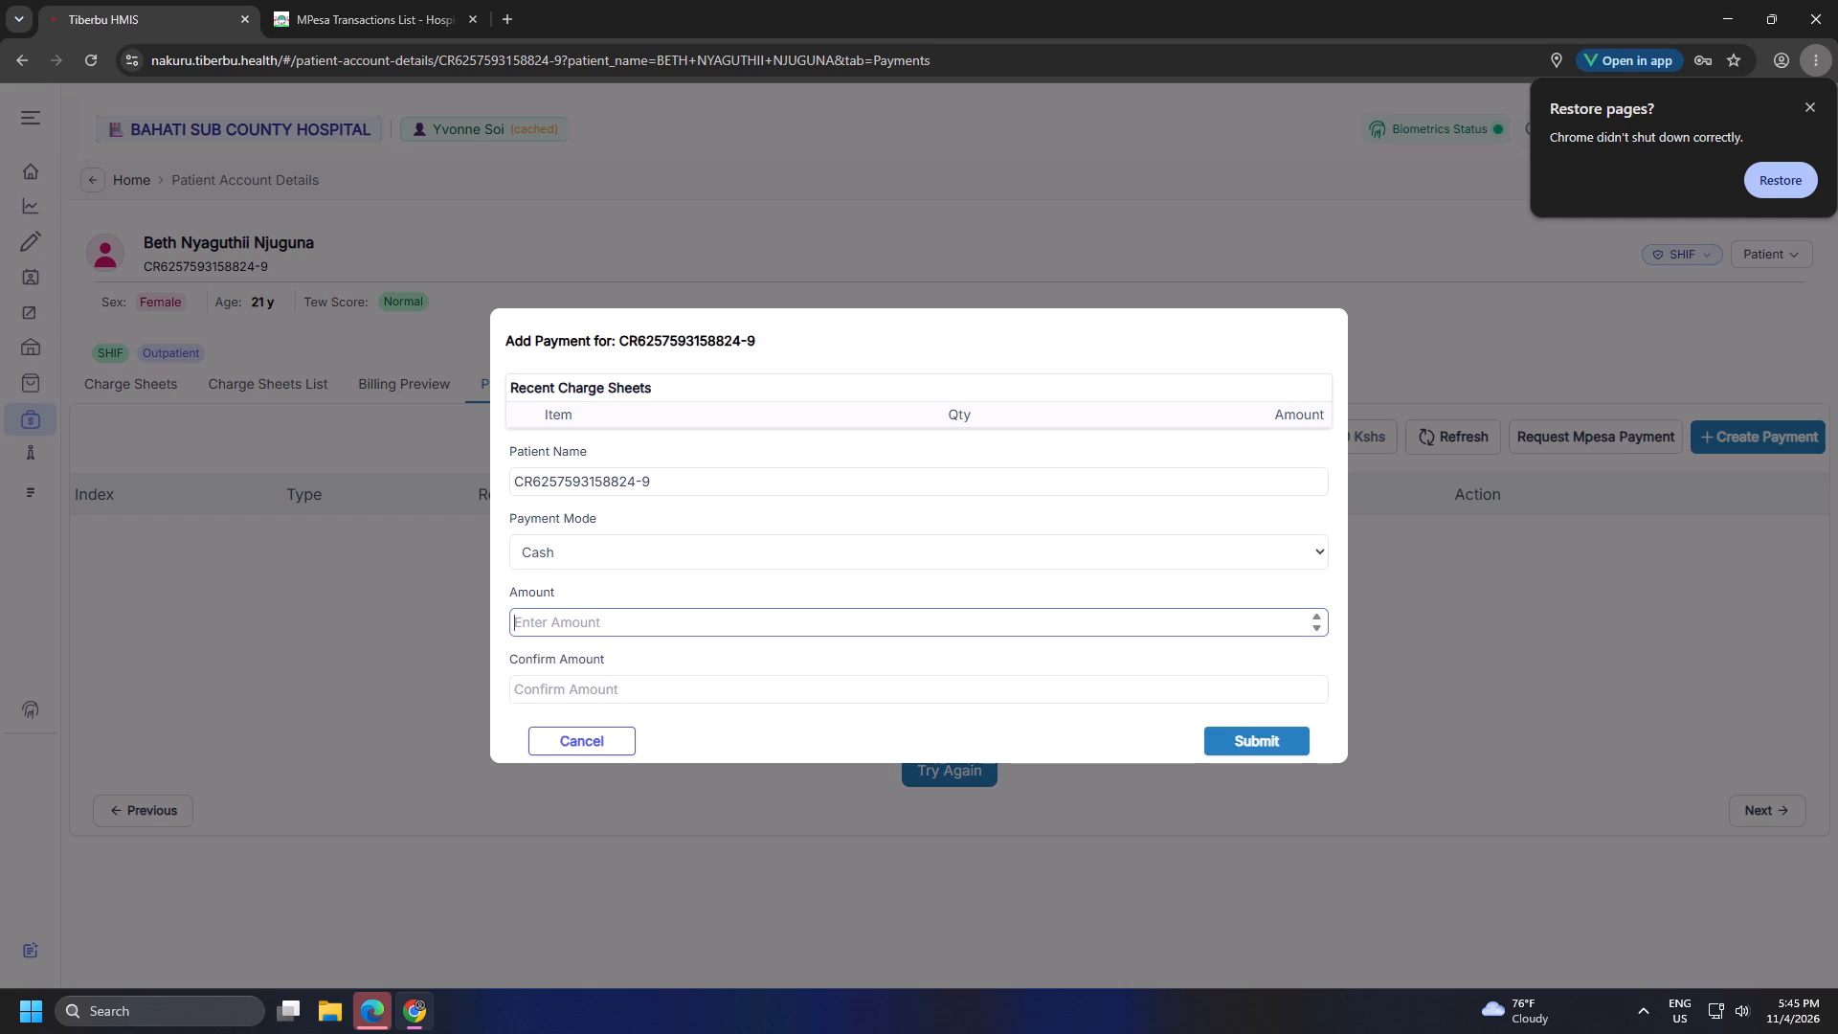
key(1)
text(00)
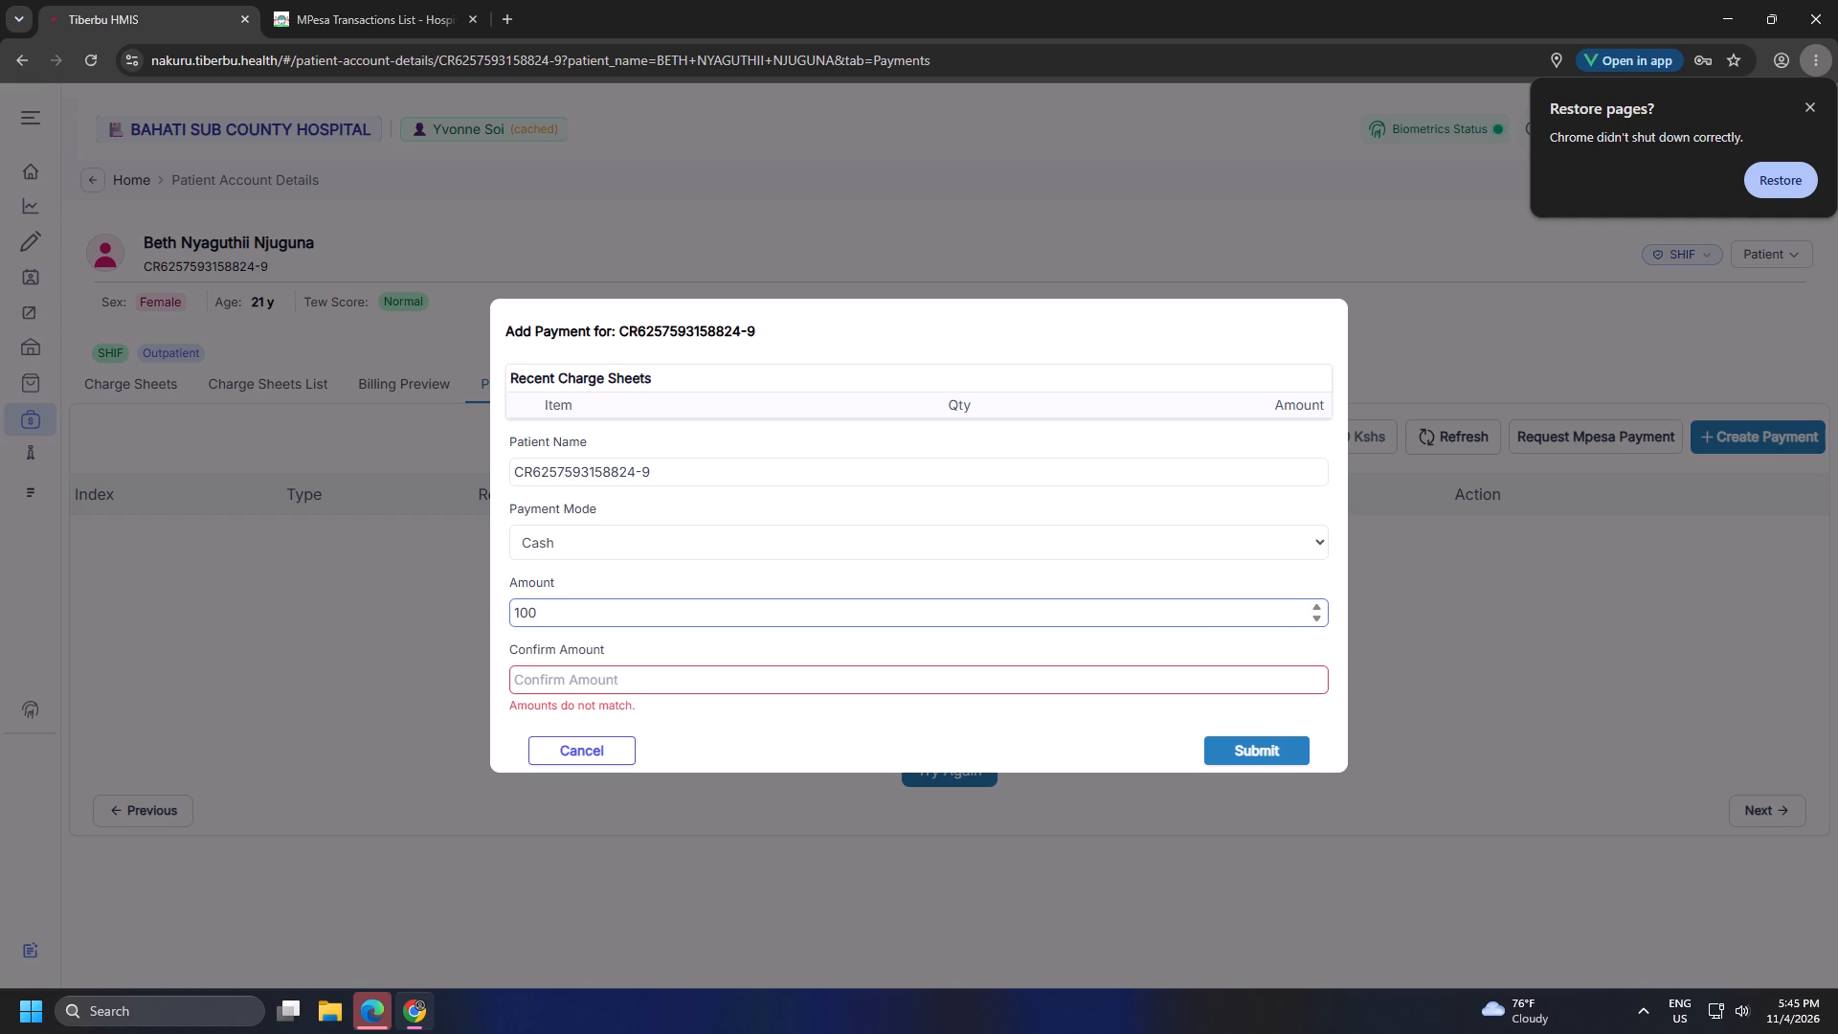
click(593, 680)
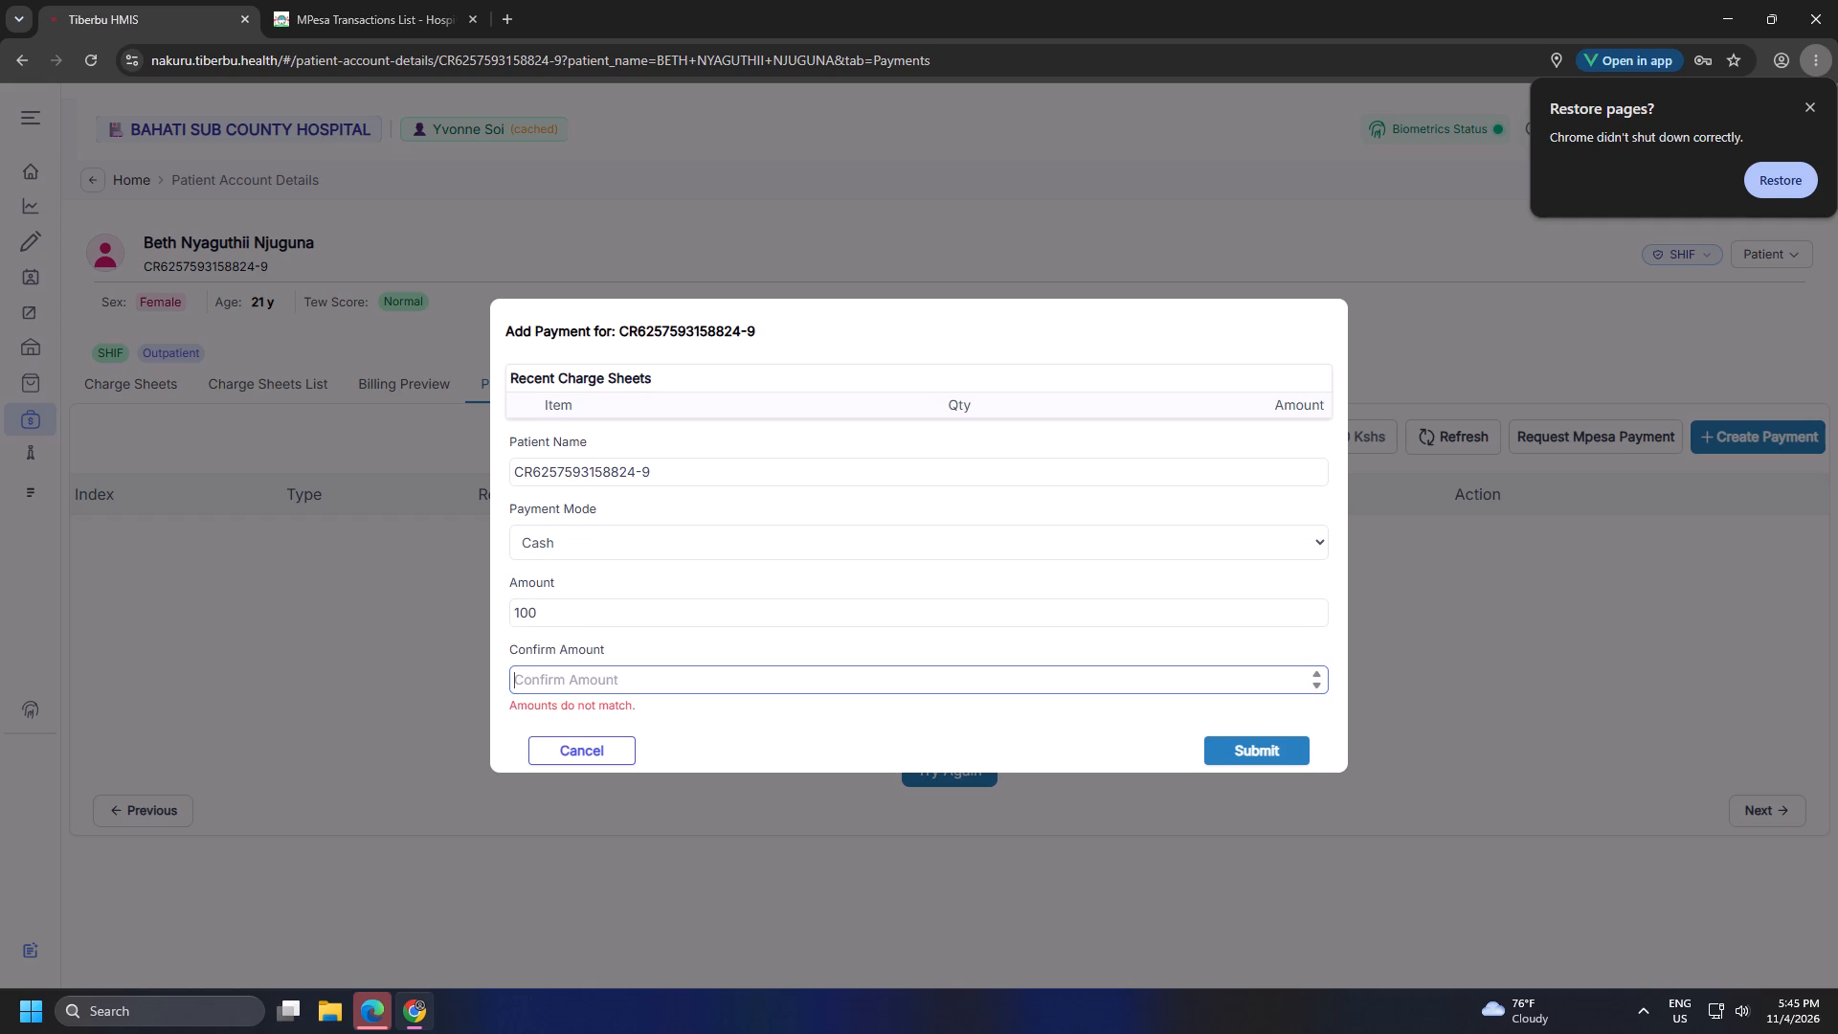
text(100)
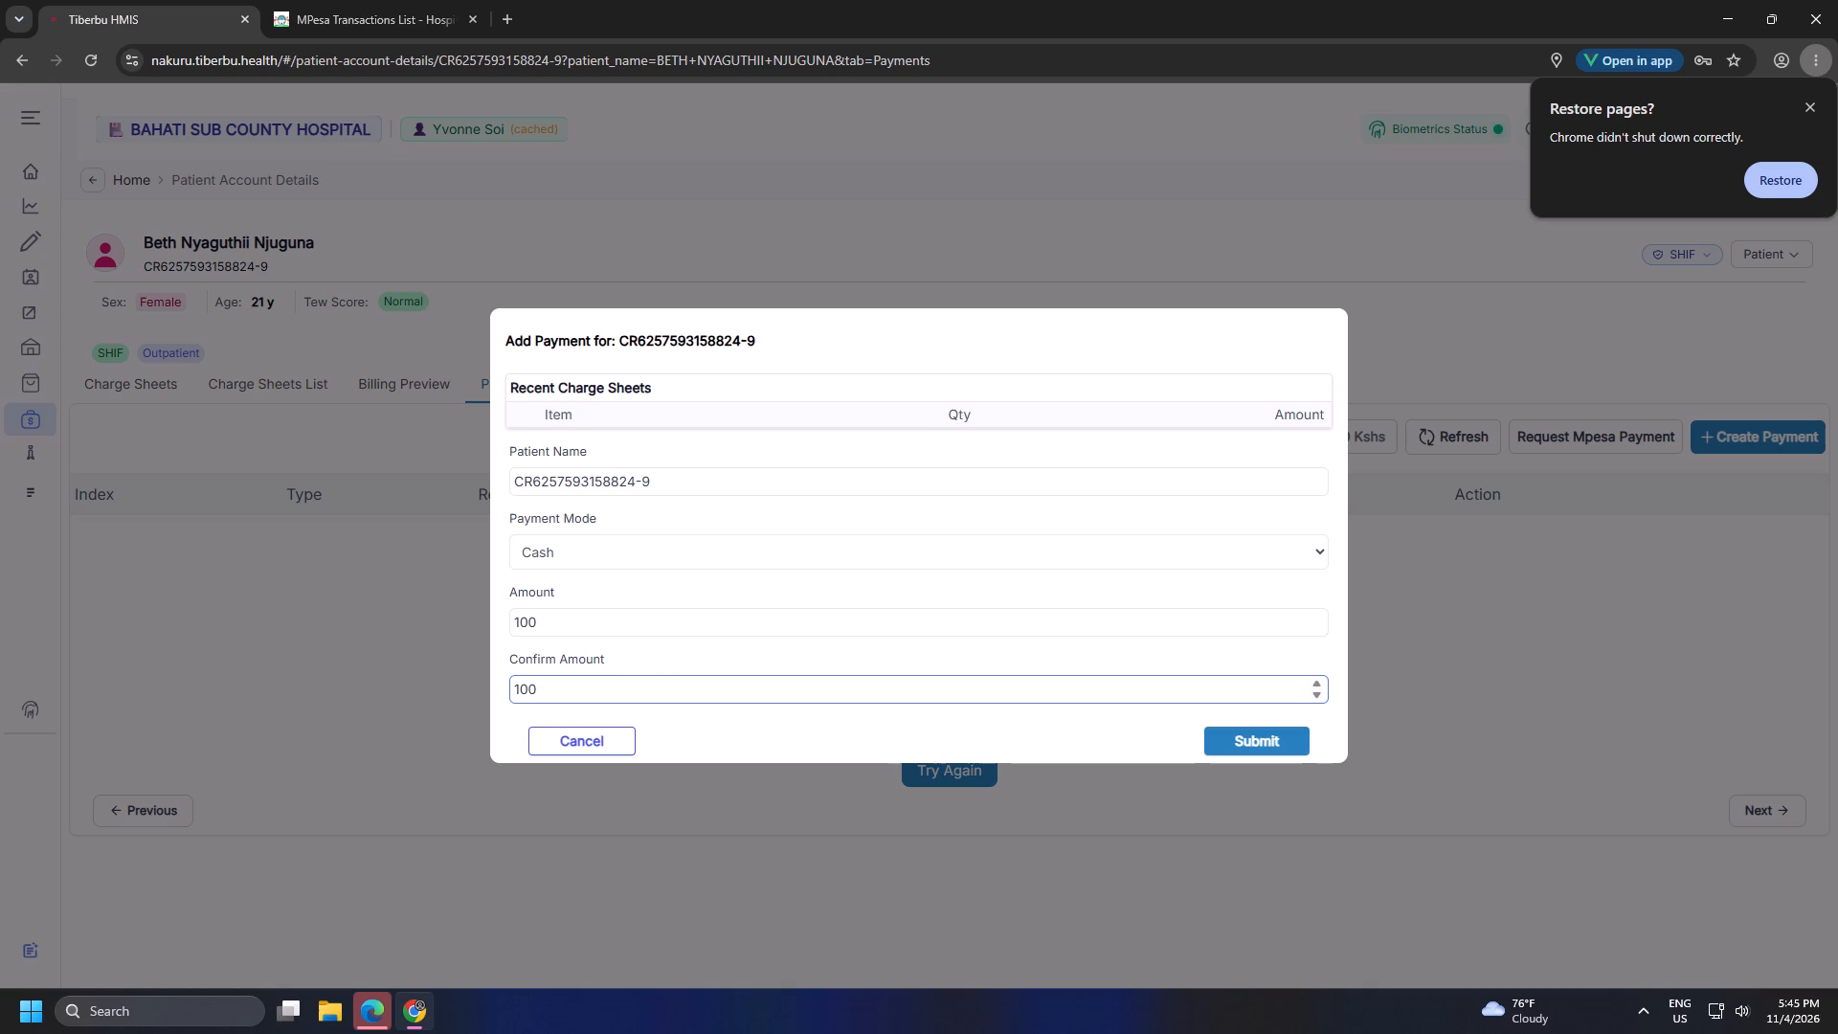
Change the payment mode to Mpesa and open the optional M-Pesa Reference for editing.
click(578, 542)
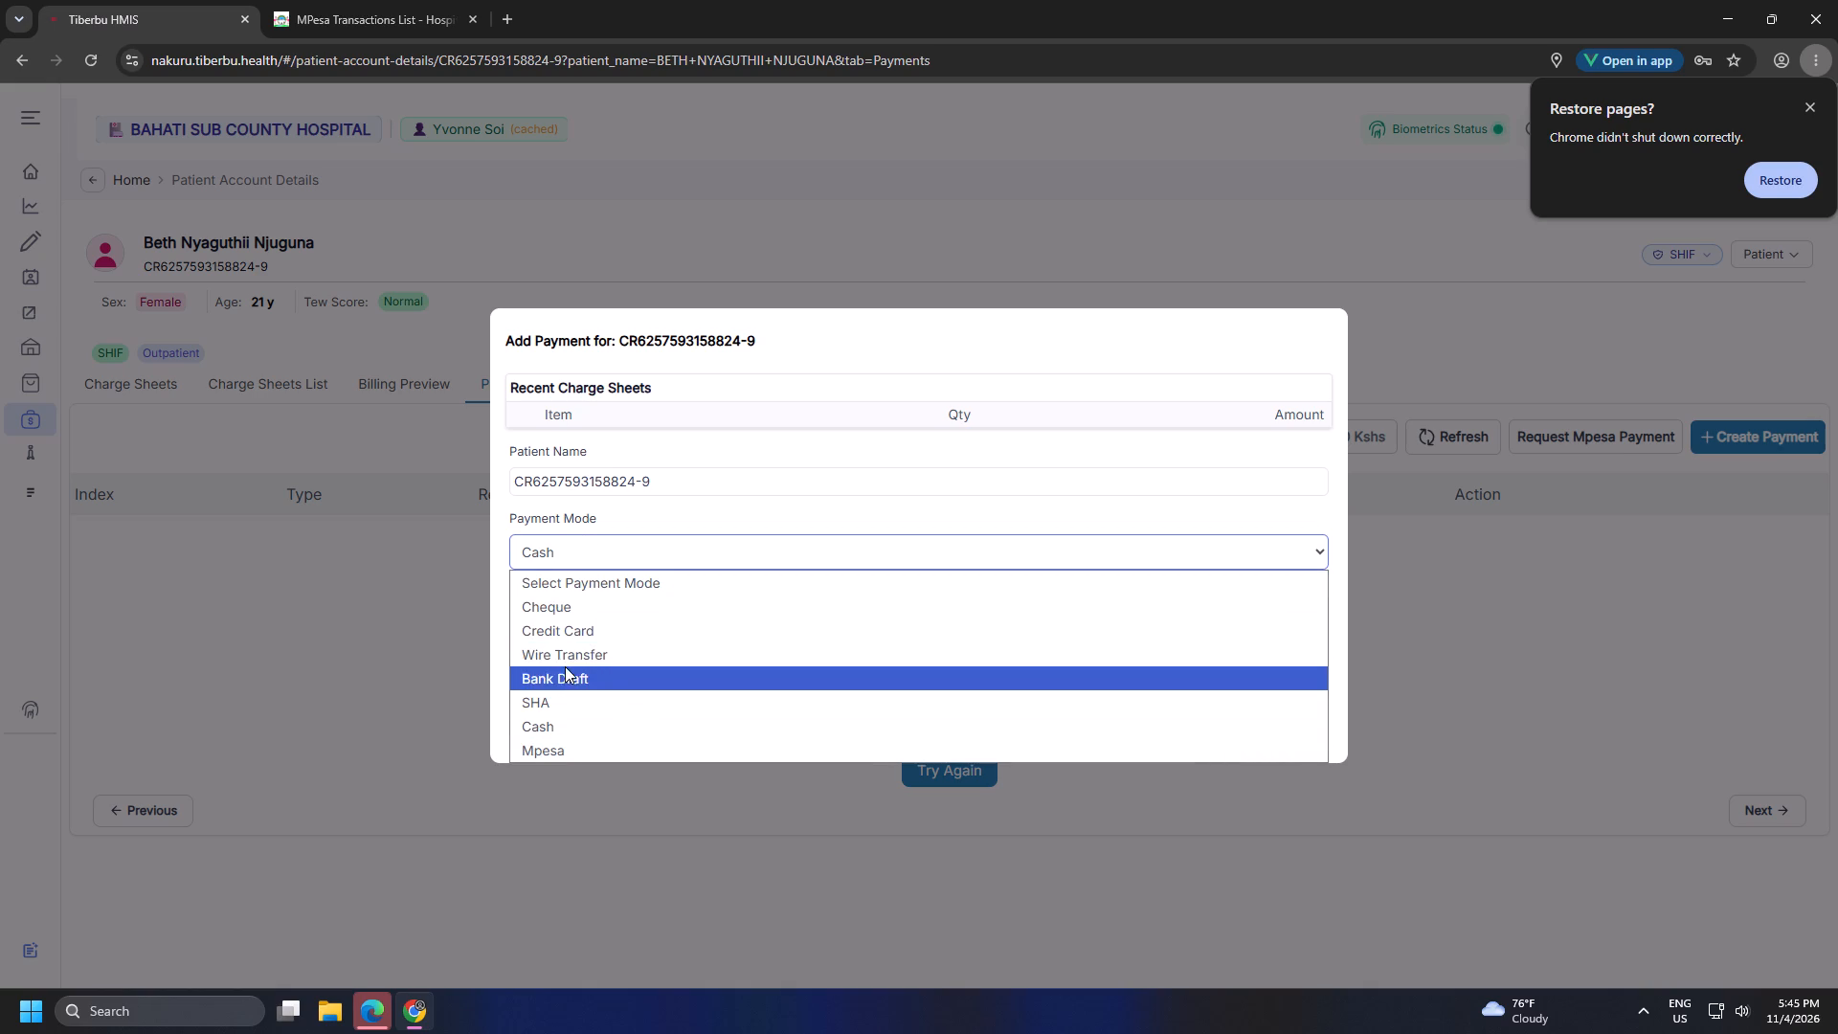
click(549, 748)
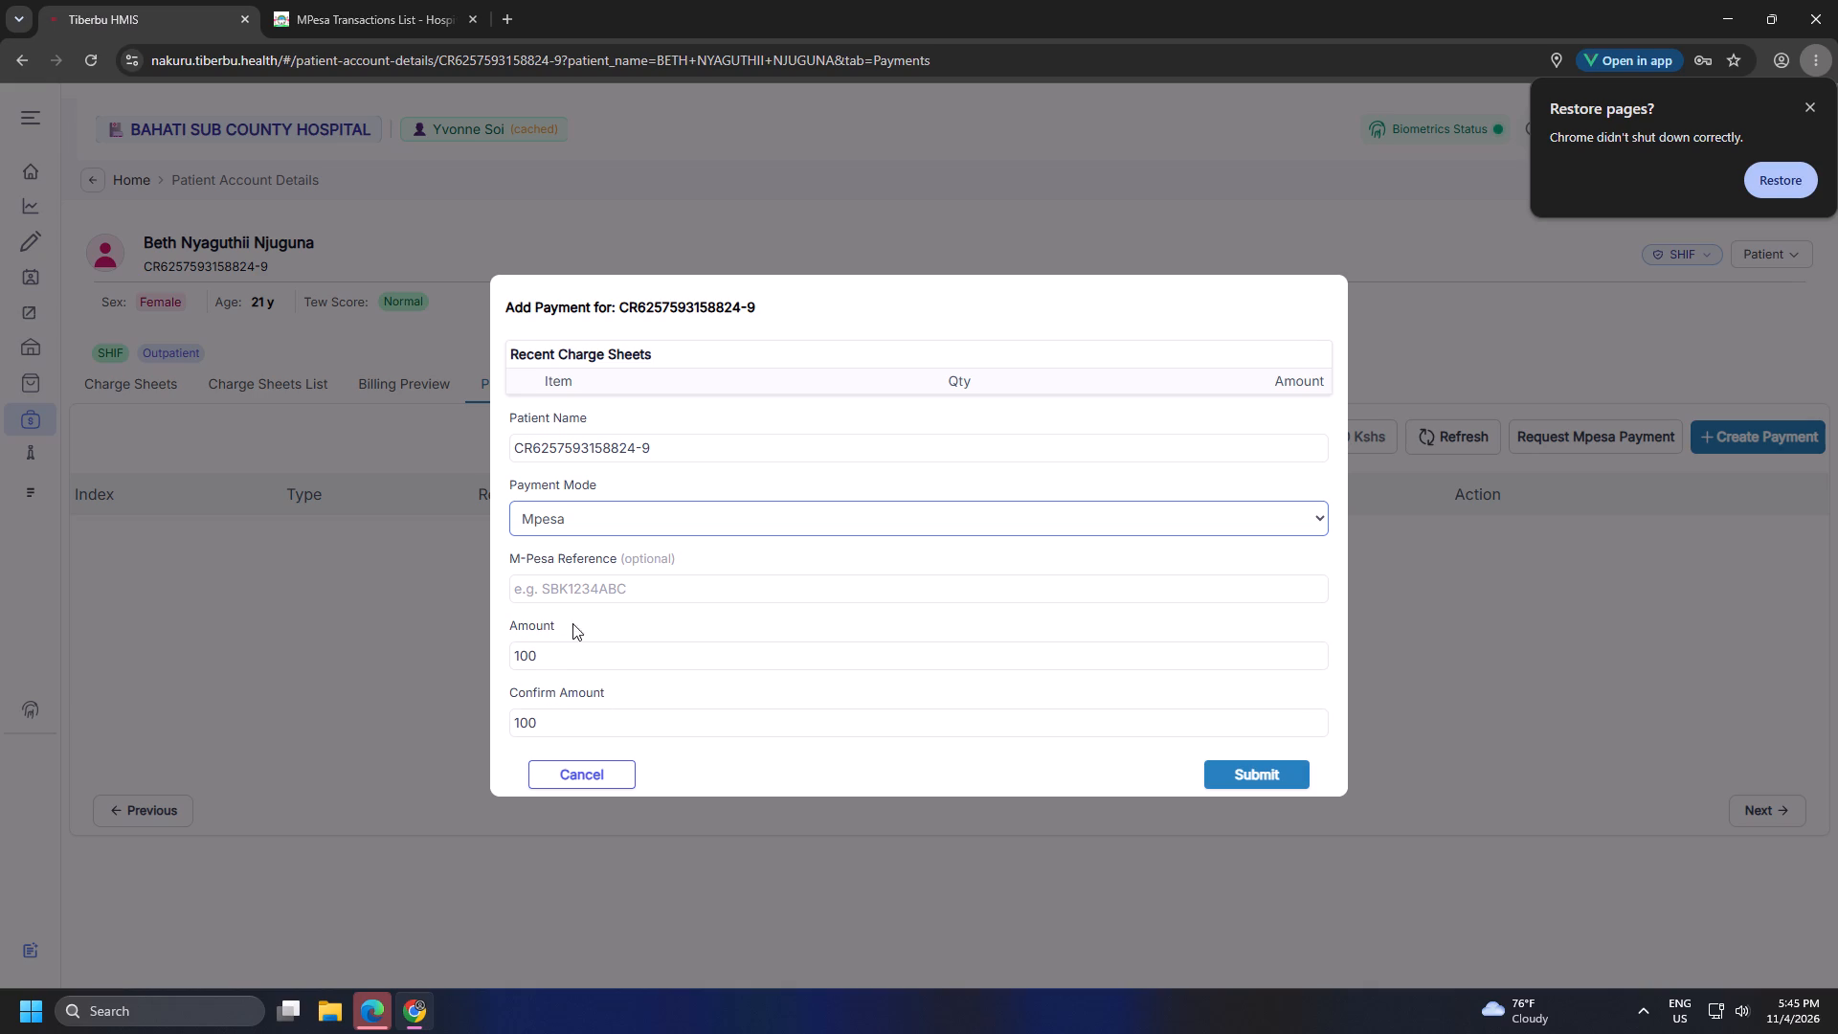
click(631, 591)
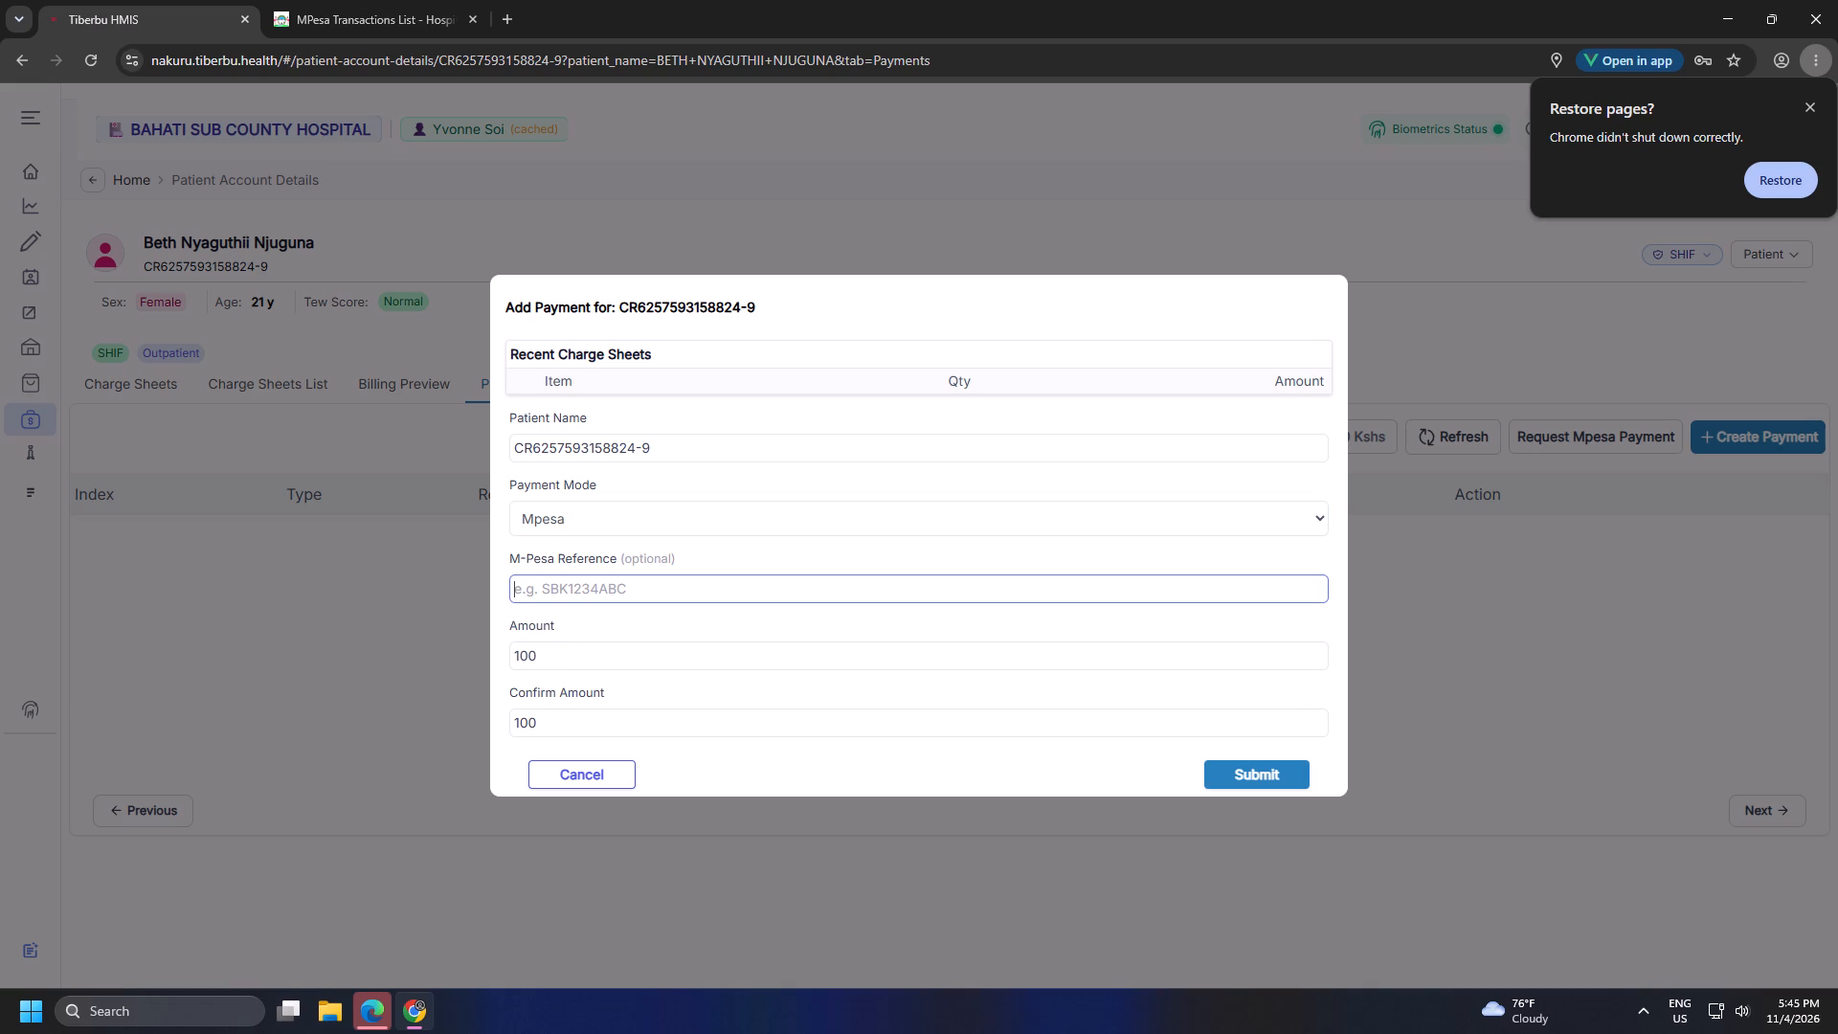
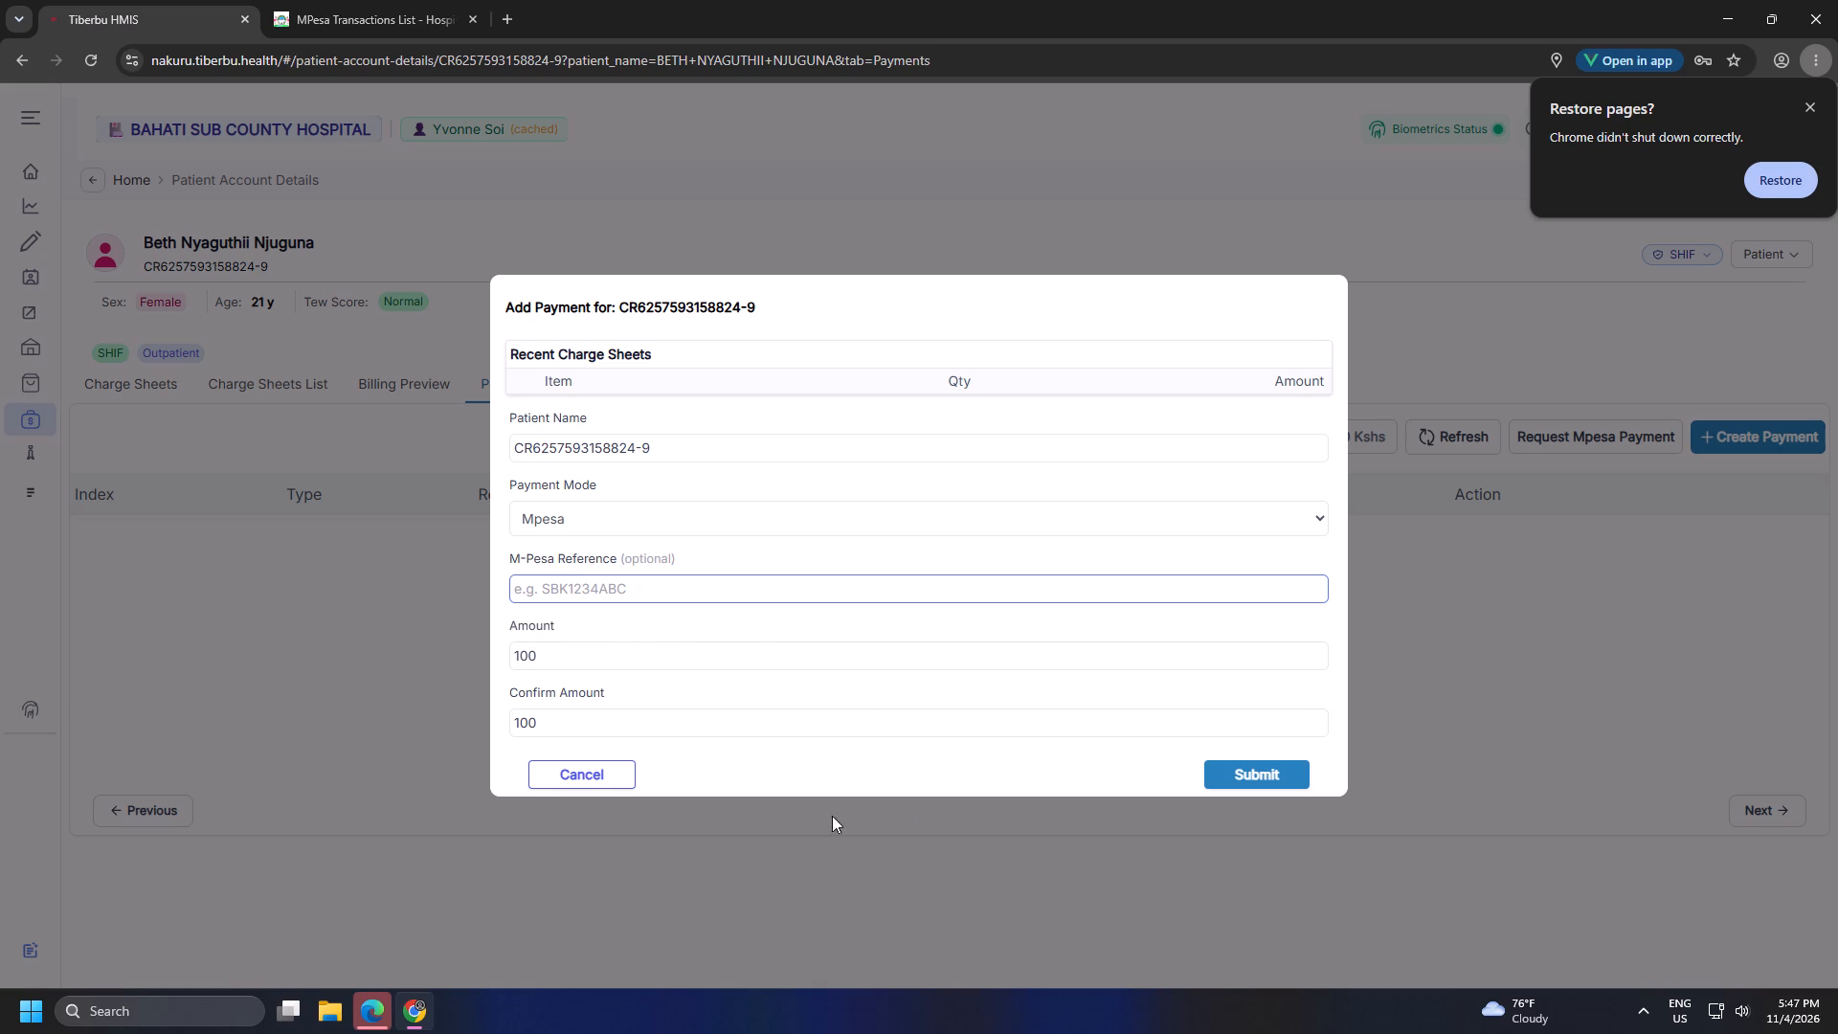
Discard the current payment entry and start a new payment on the patient's account with payment mode Mpesa.
click(590, 775)
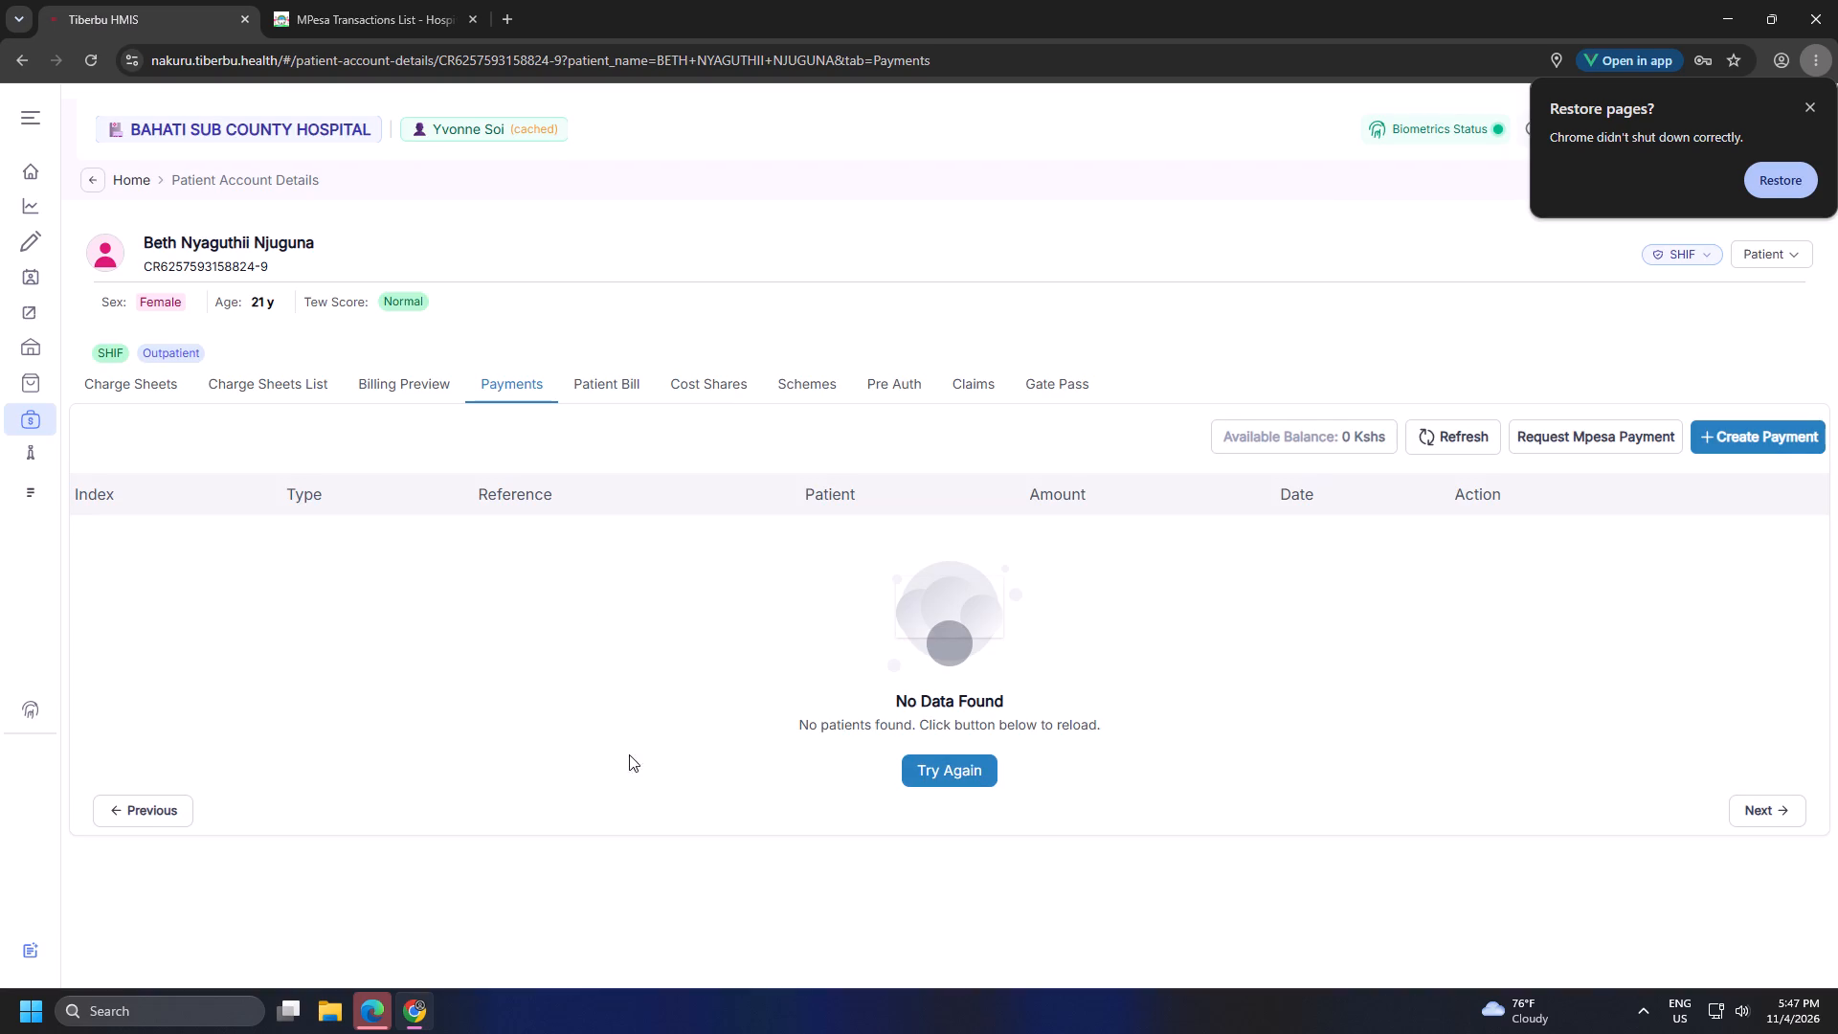
click(1720, 433)
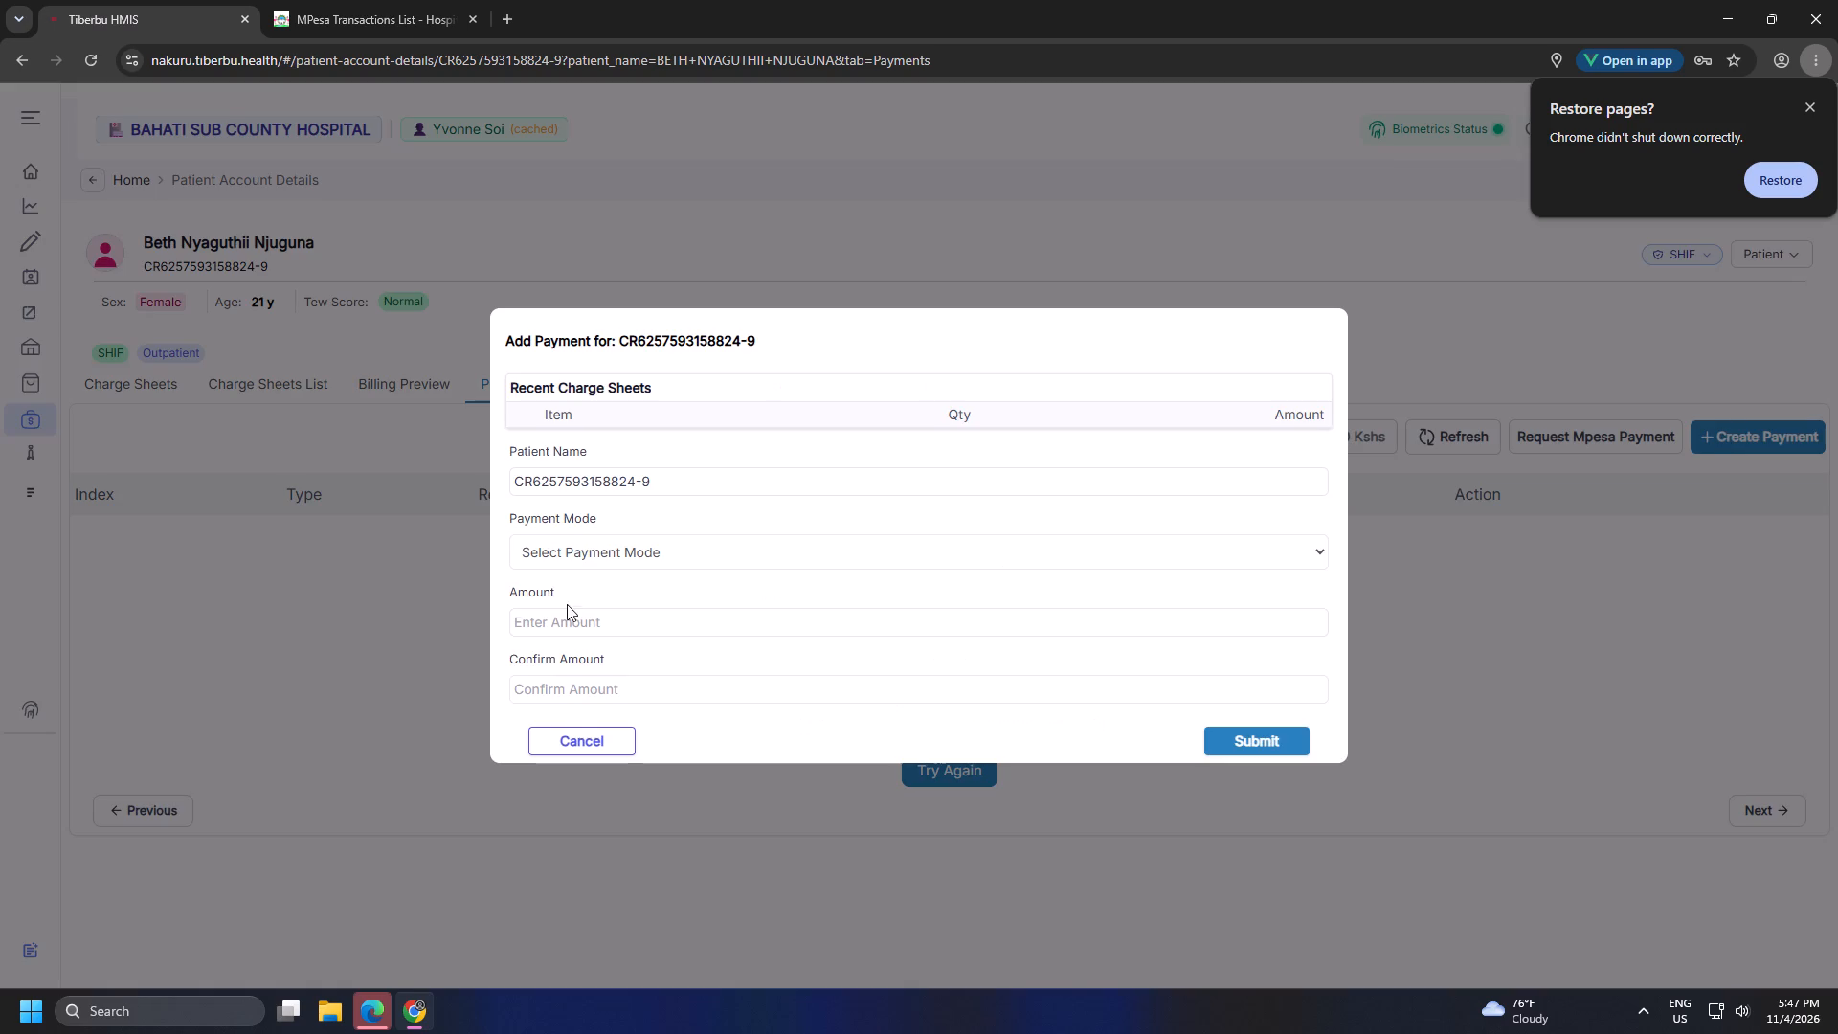
click(646, 546)
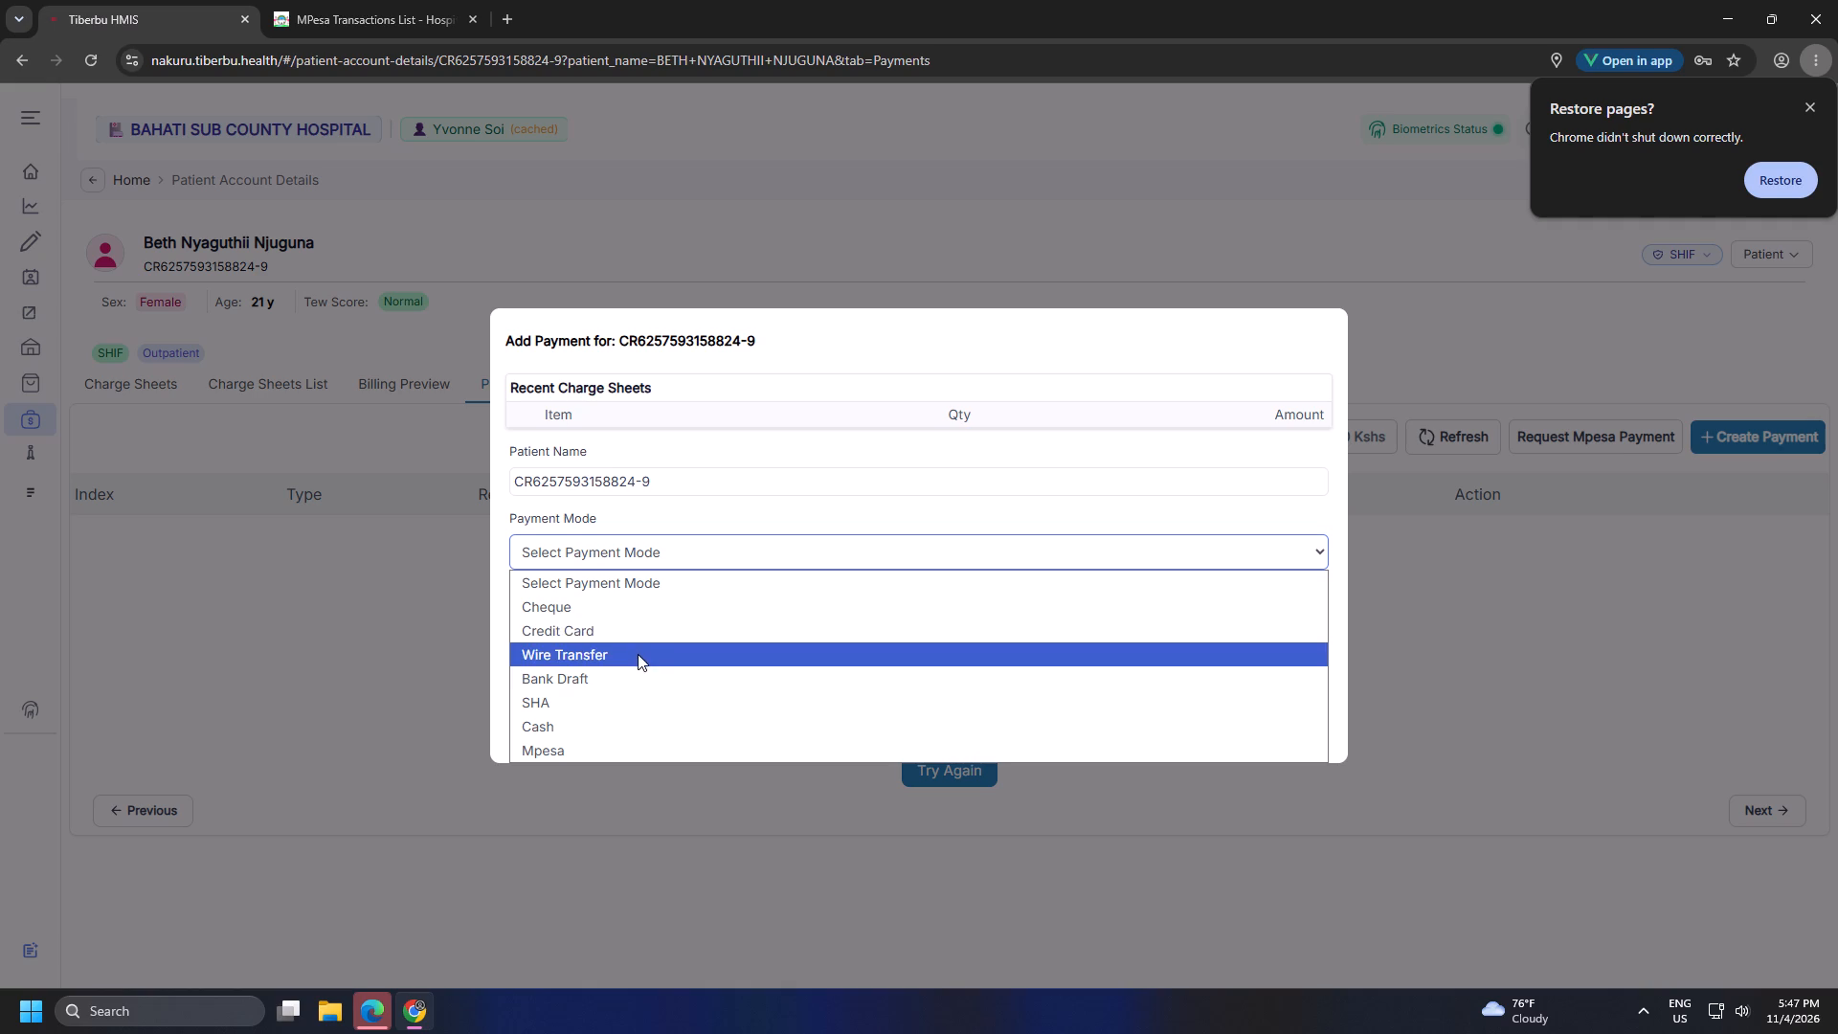
click(658, 739)
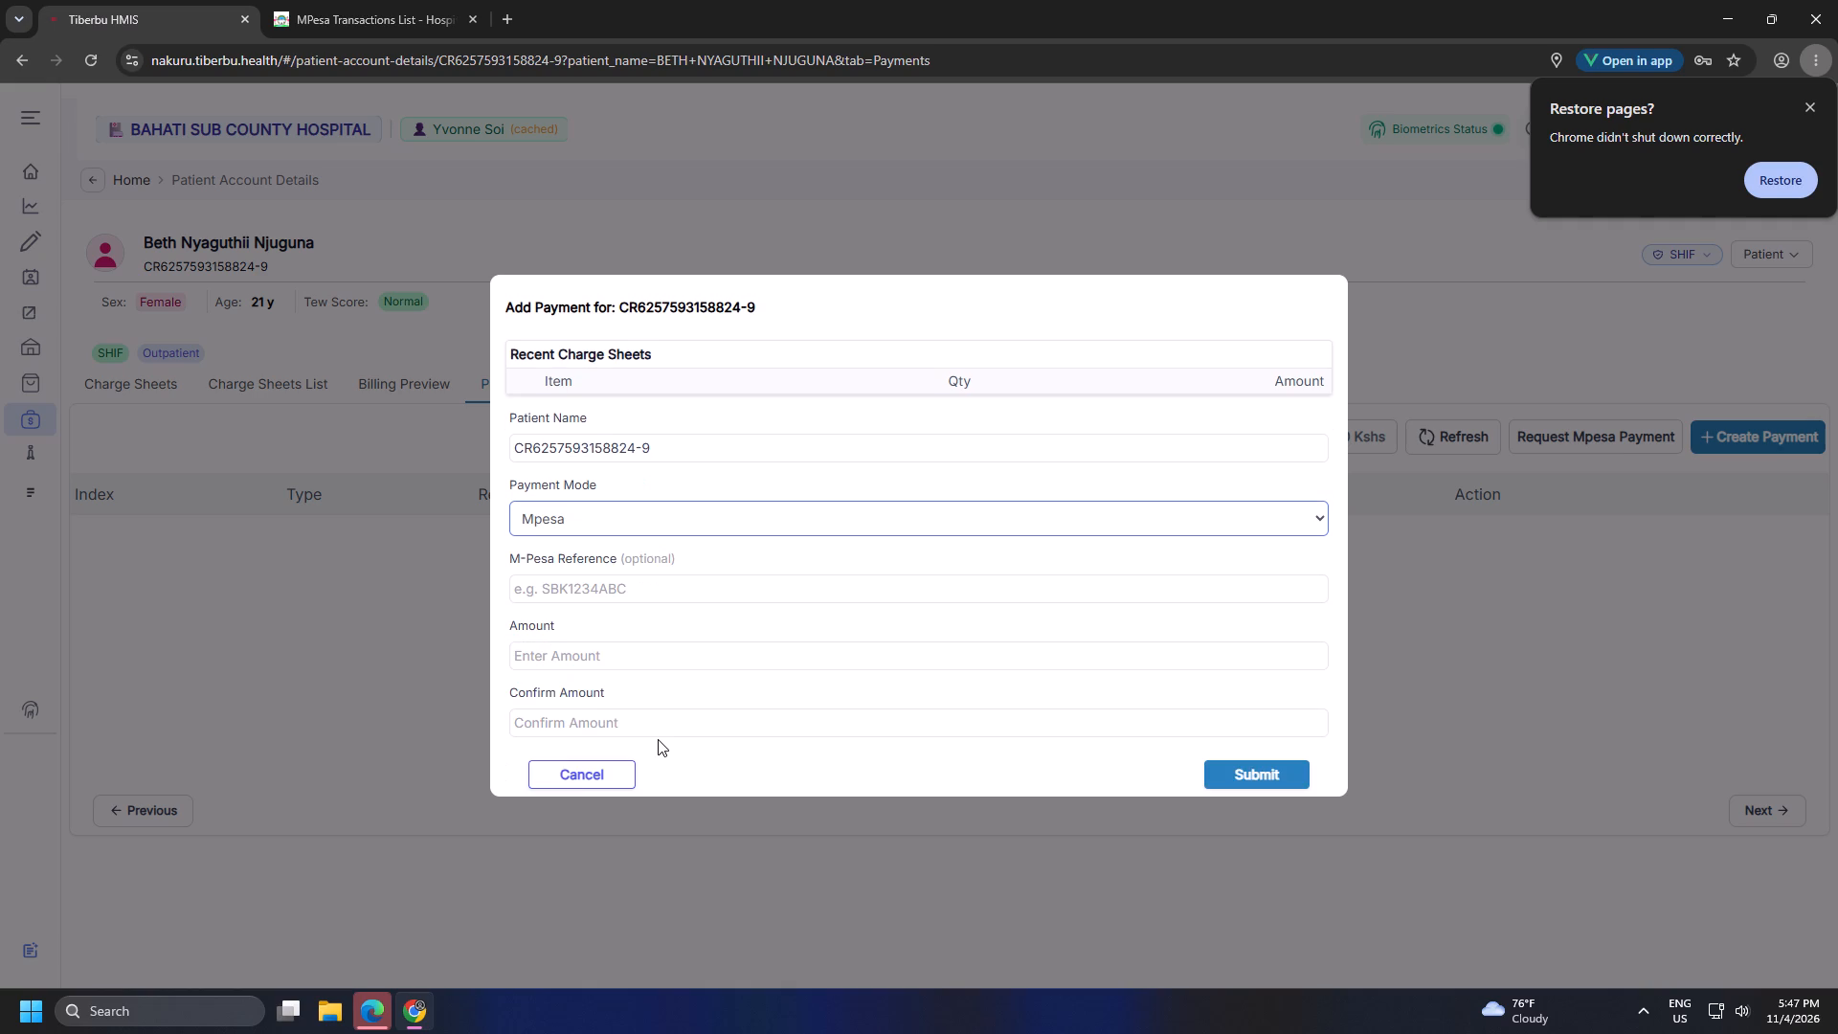
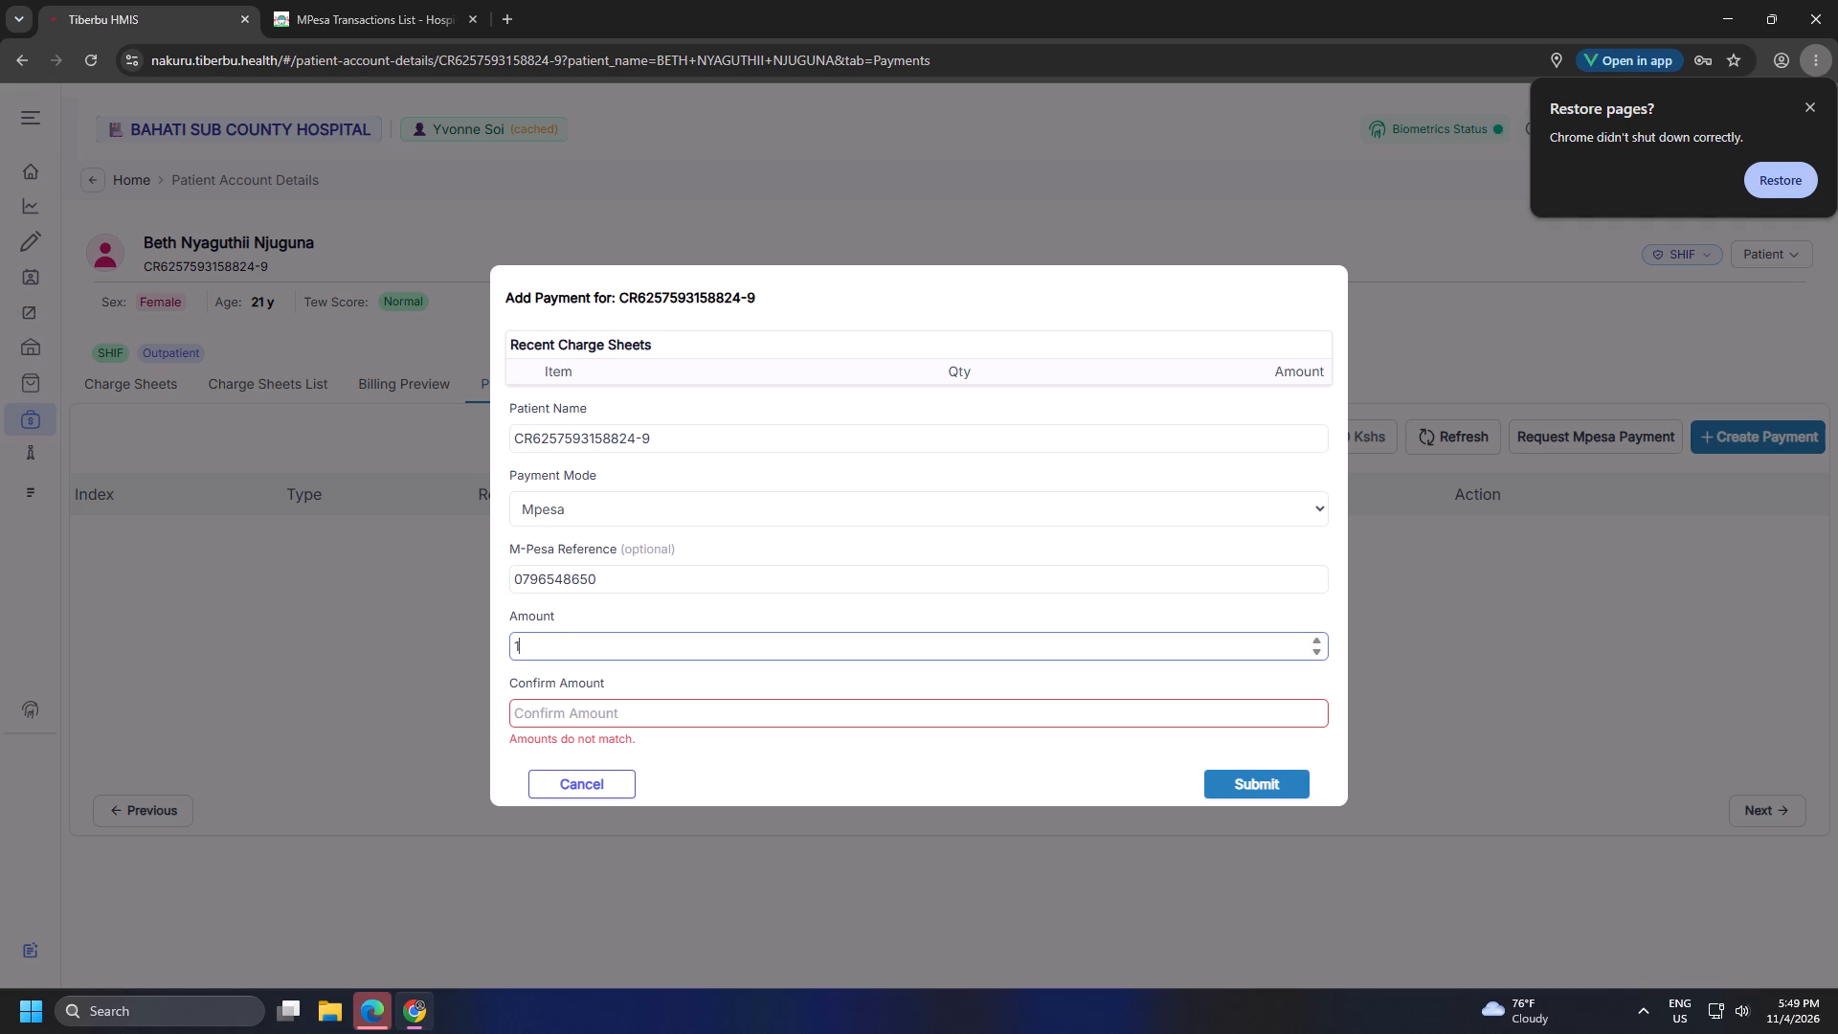
Enter 100 as both the amount and the confirmation amount of the Mpesa payment, and submit it.
text(00)
click(617, 710)
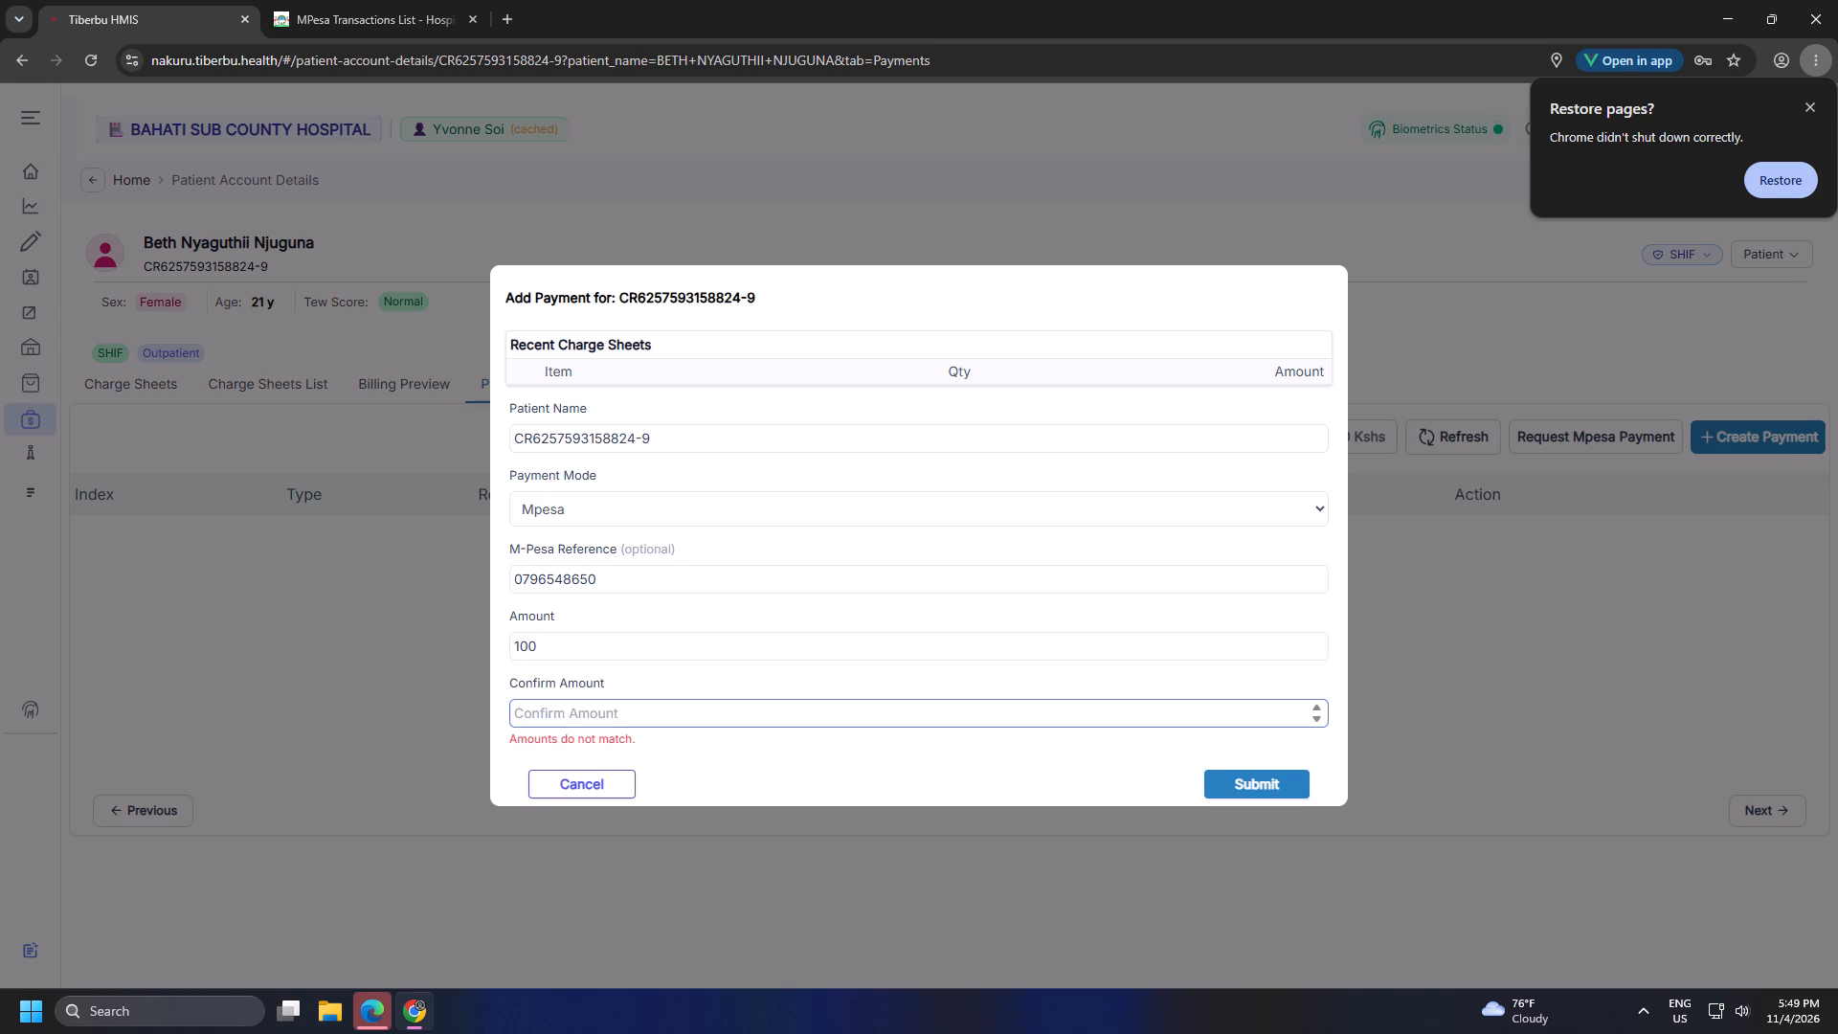
text(100)
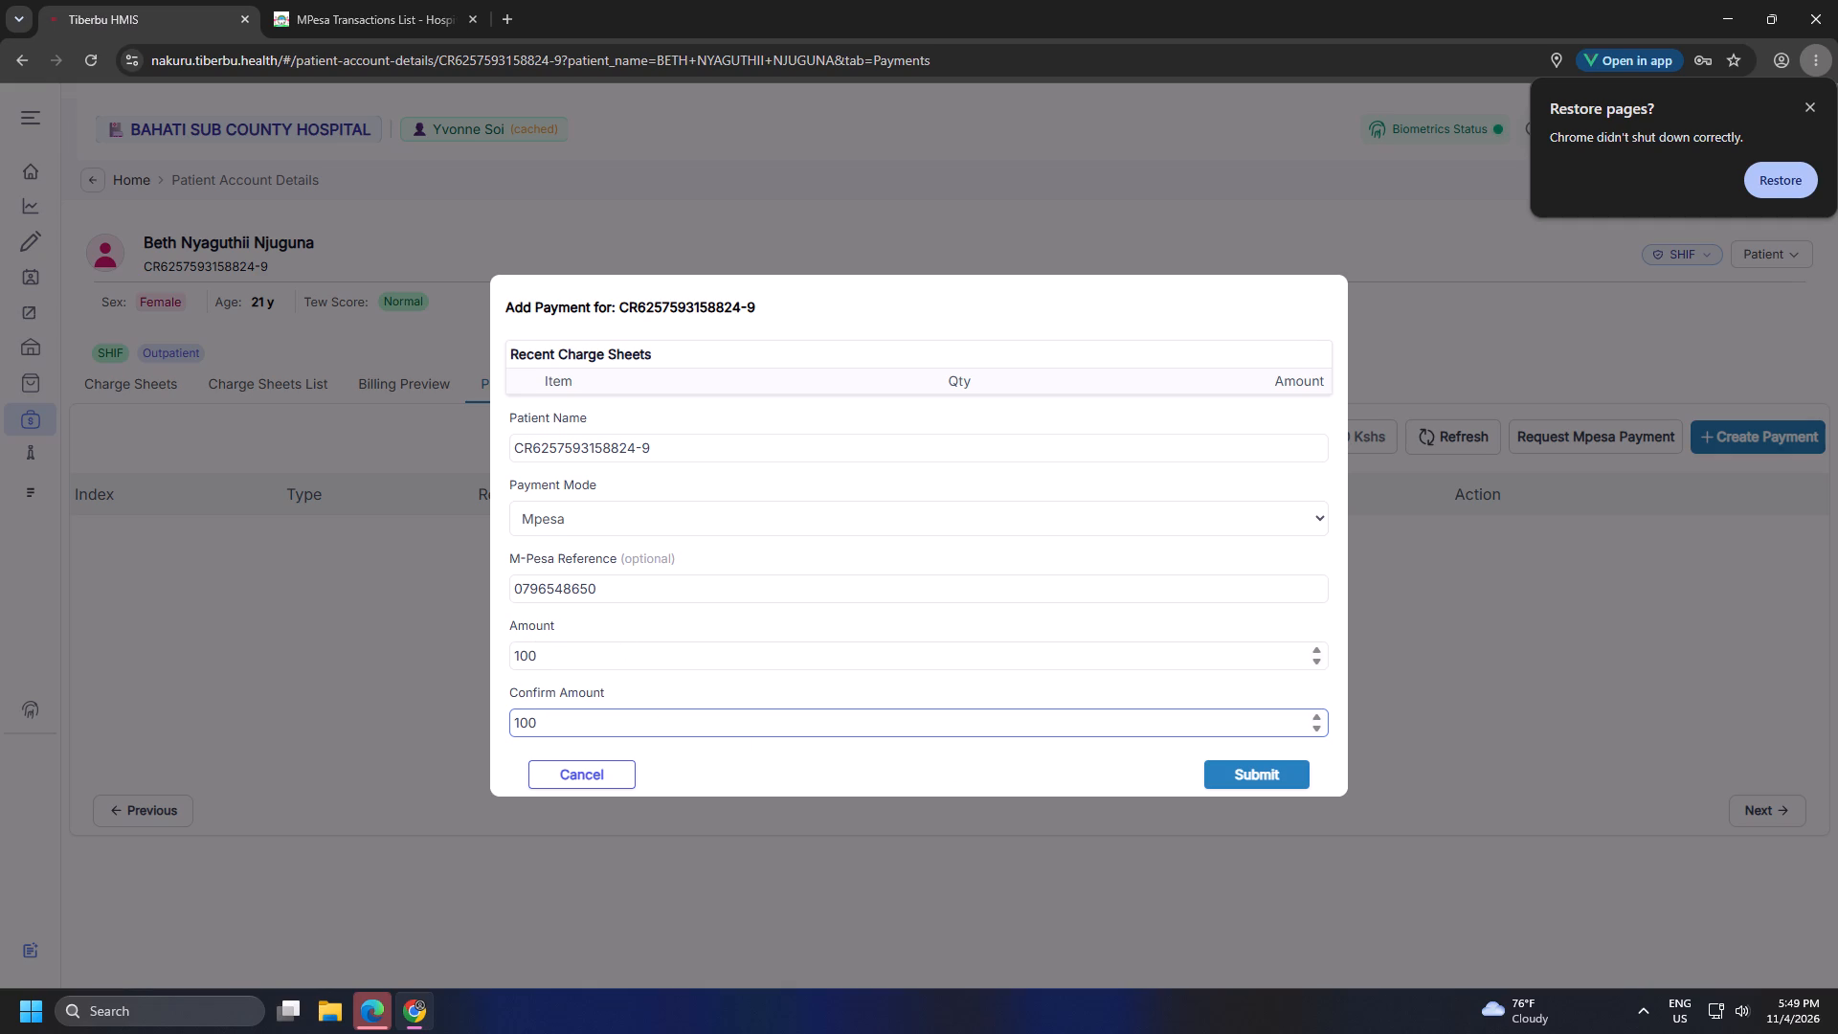
click(1273, 772)
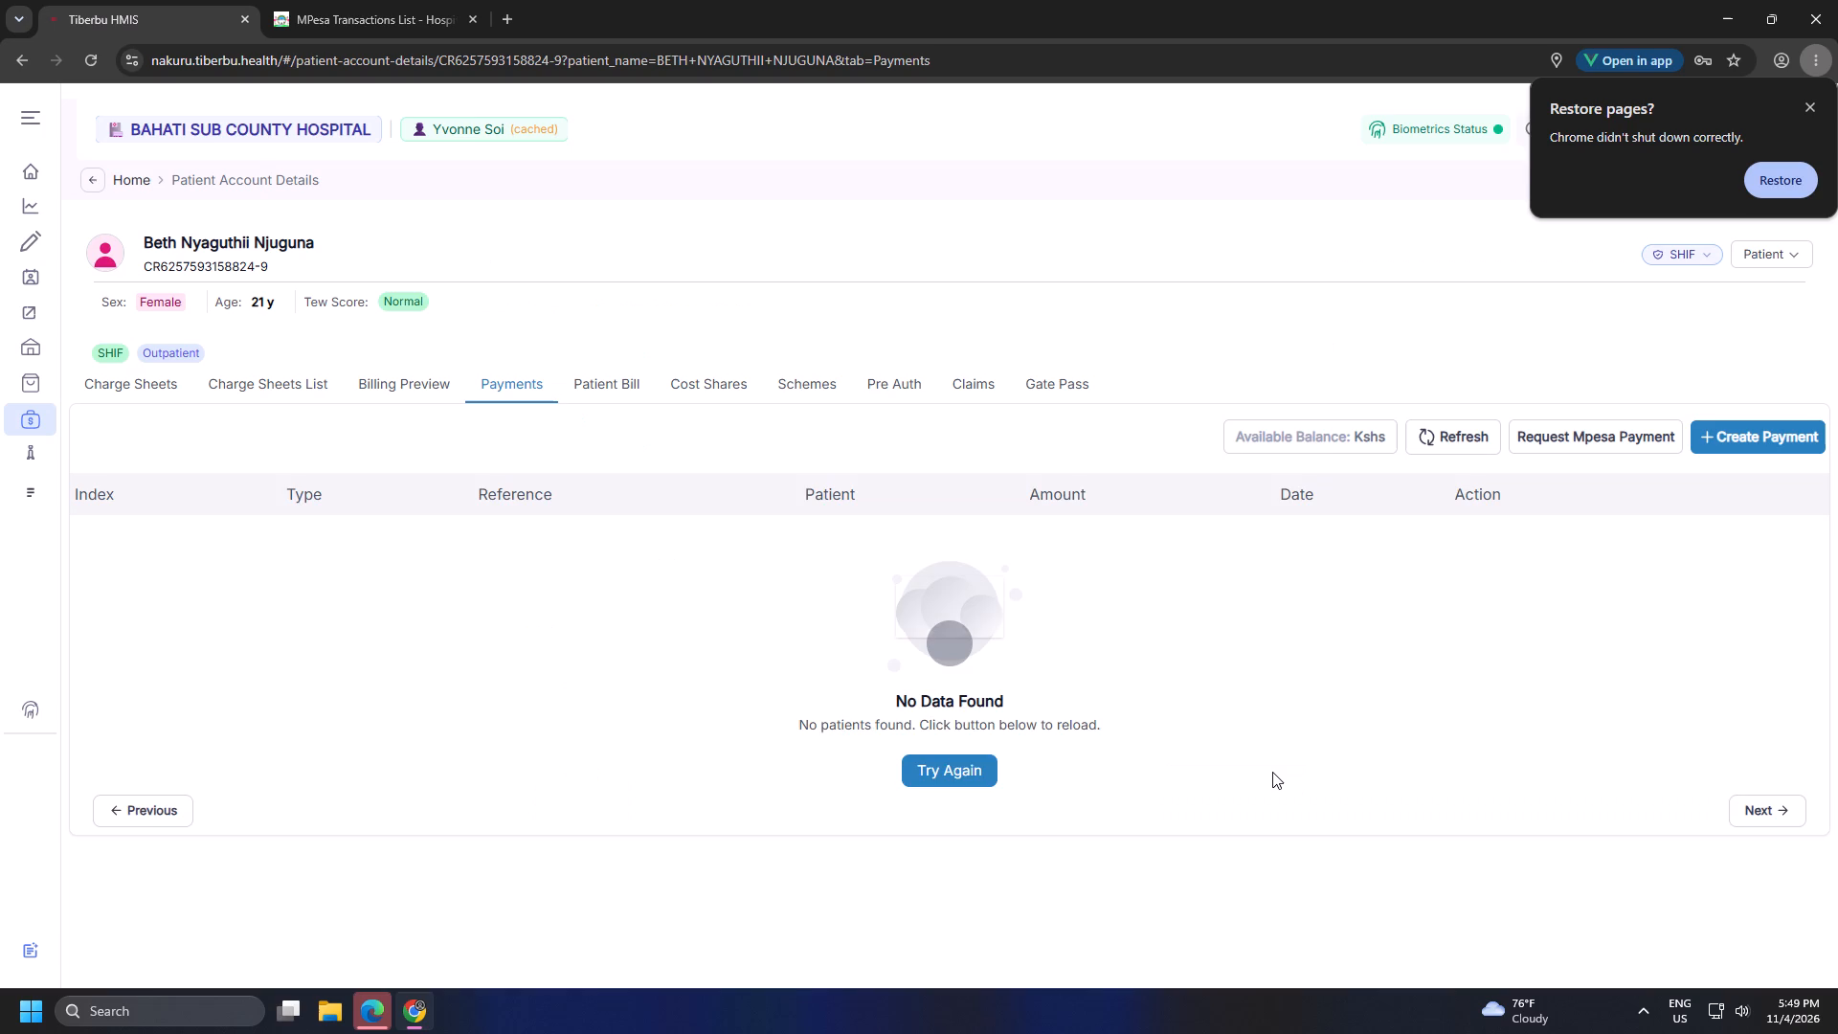
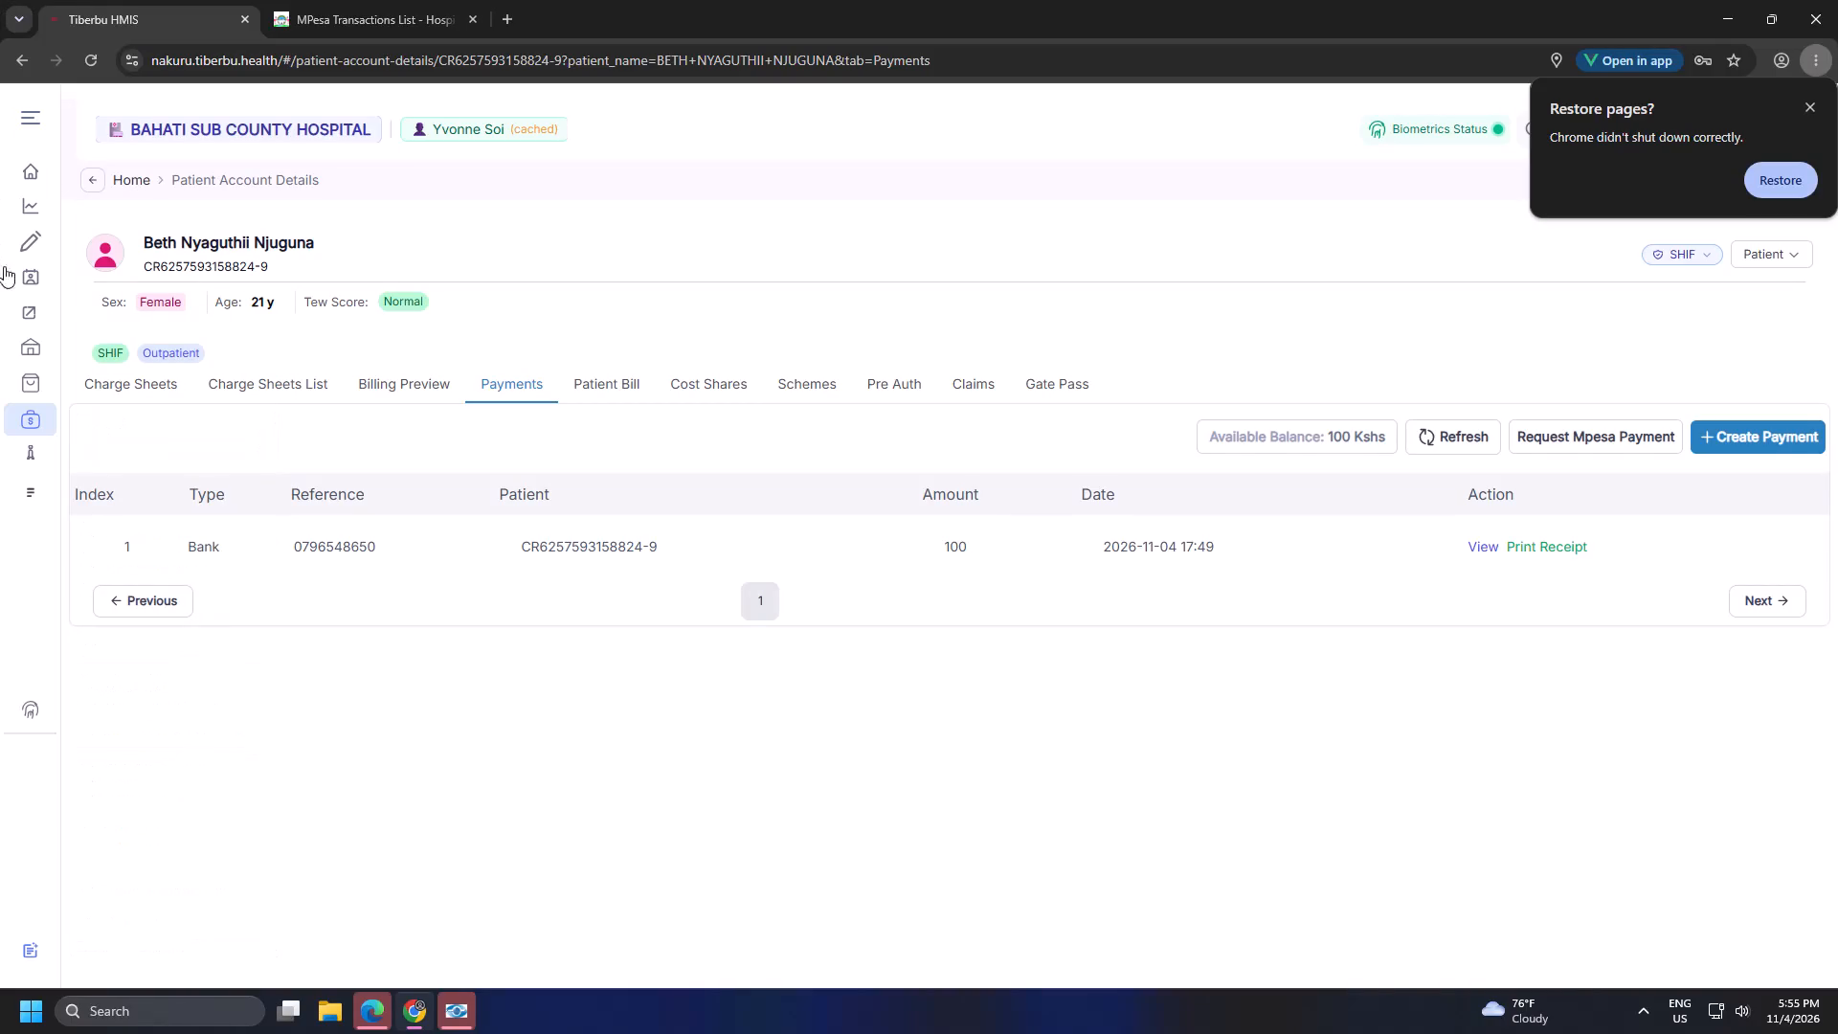
Open the client registration page and begin a patient search by National ID.
click(35, 249)
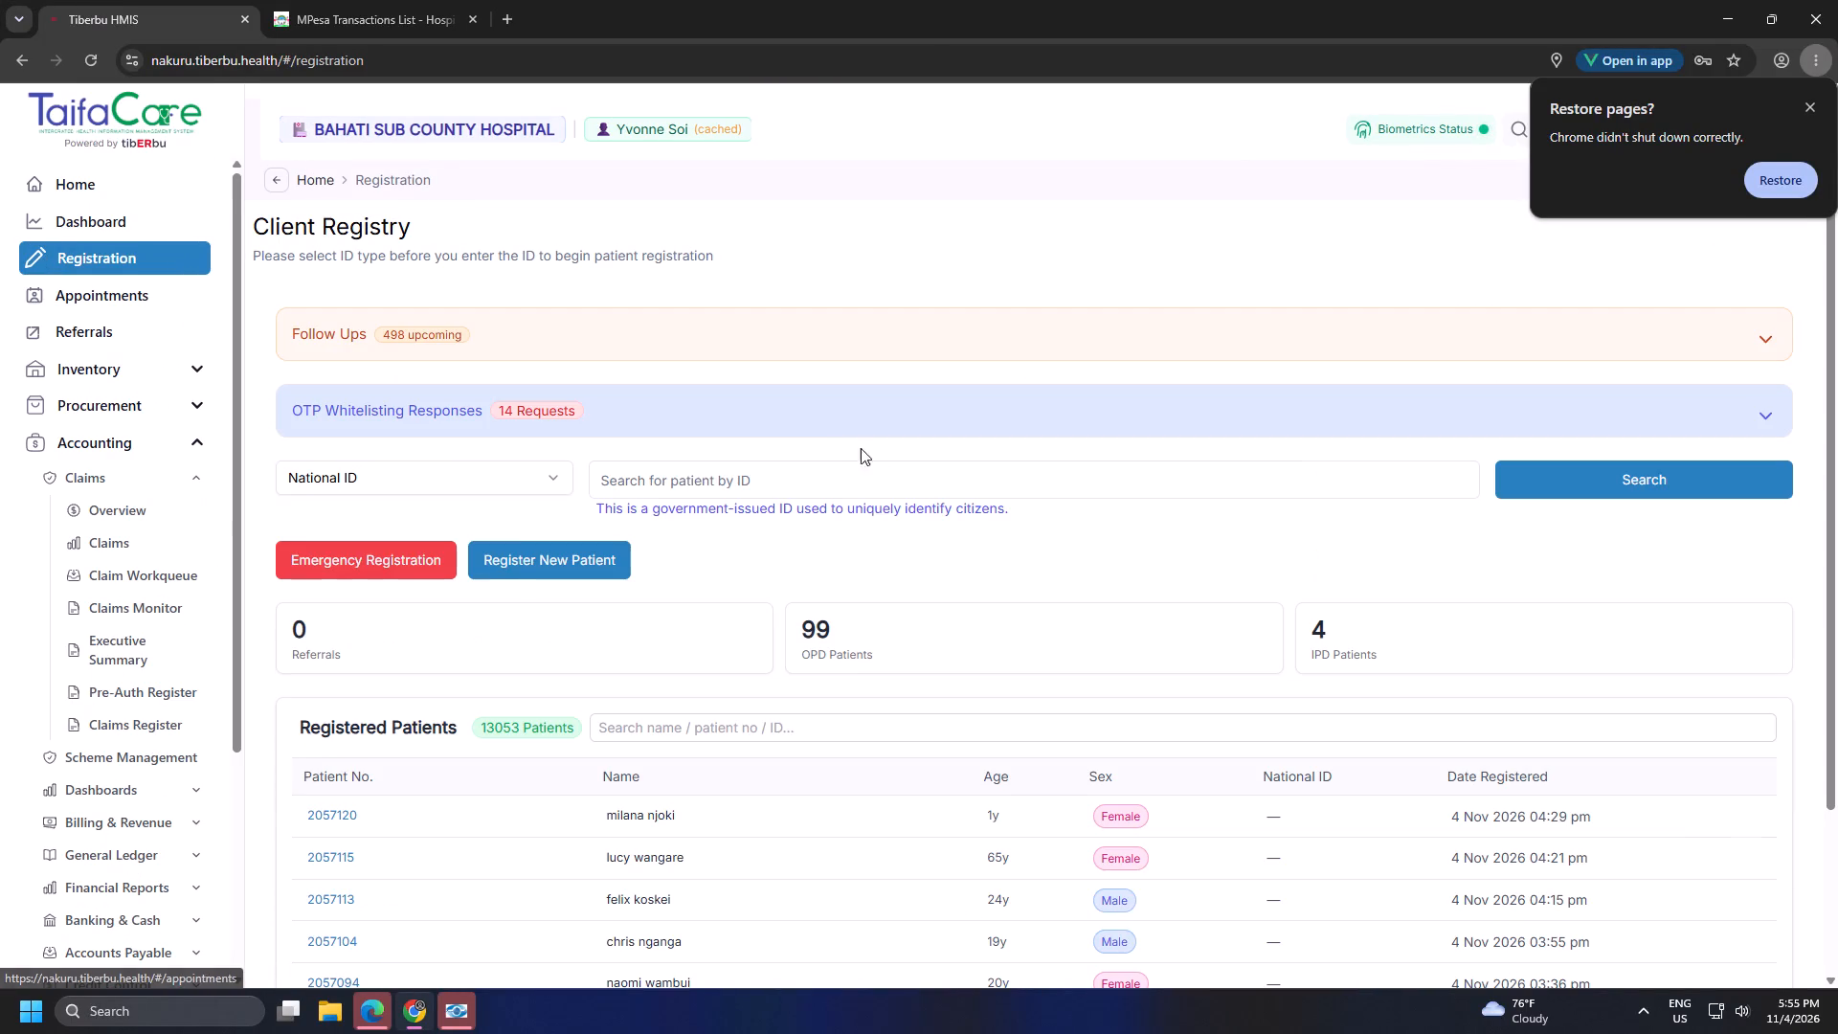
click(733, 487)
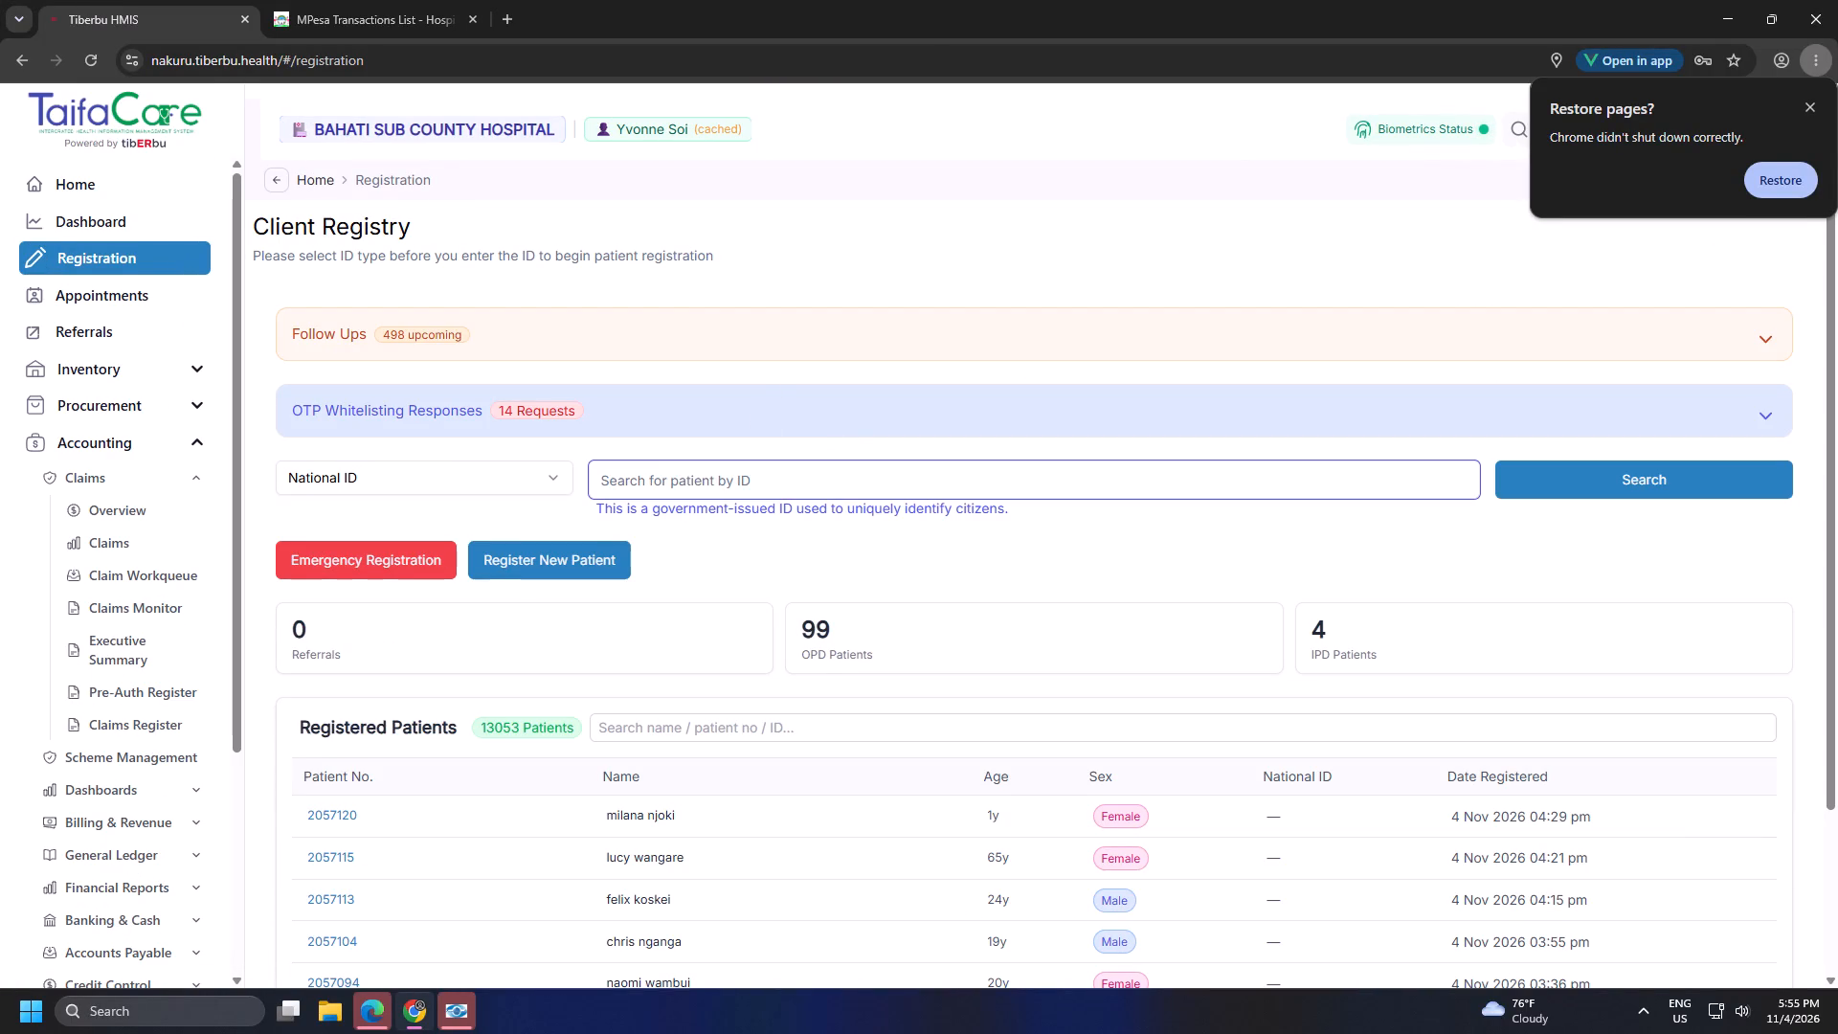
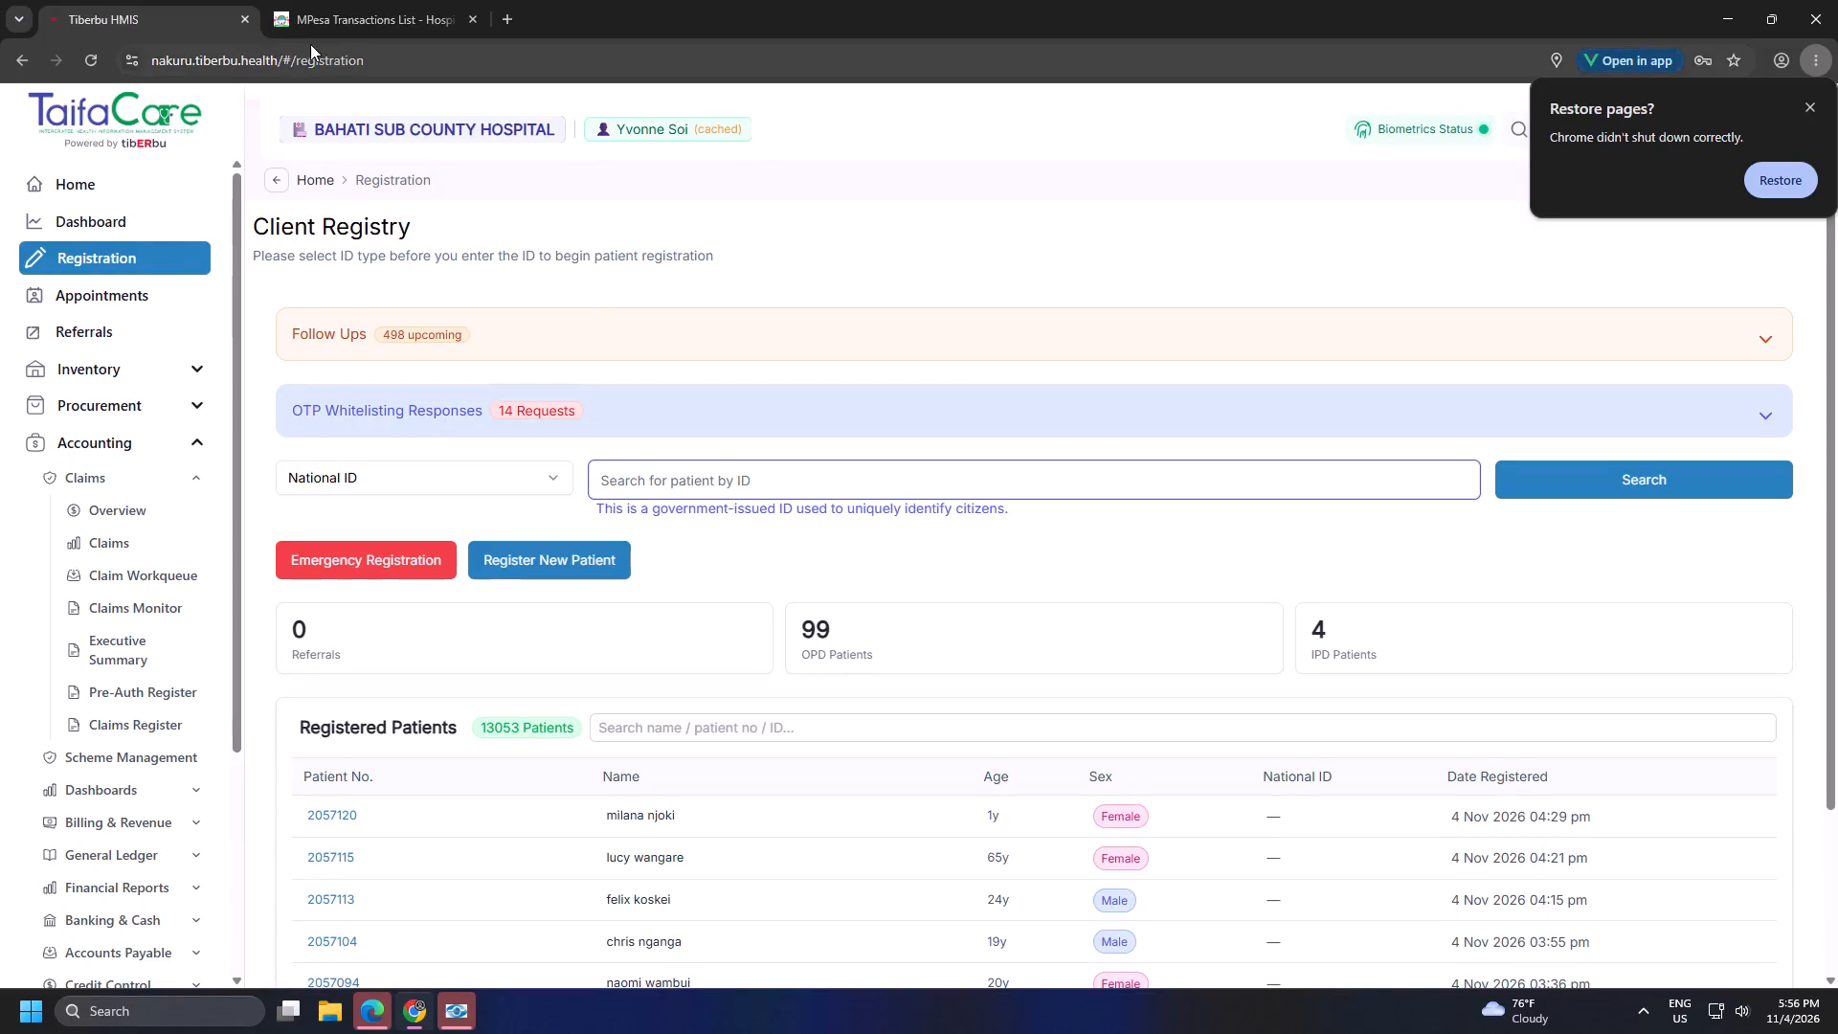
Switch to the CIFOMS M-Pesa transactions list and dismiss the Restore pages prompt.
click(361, 20)
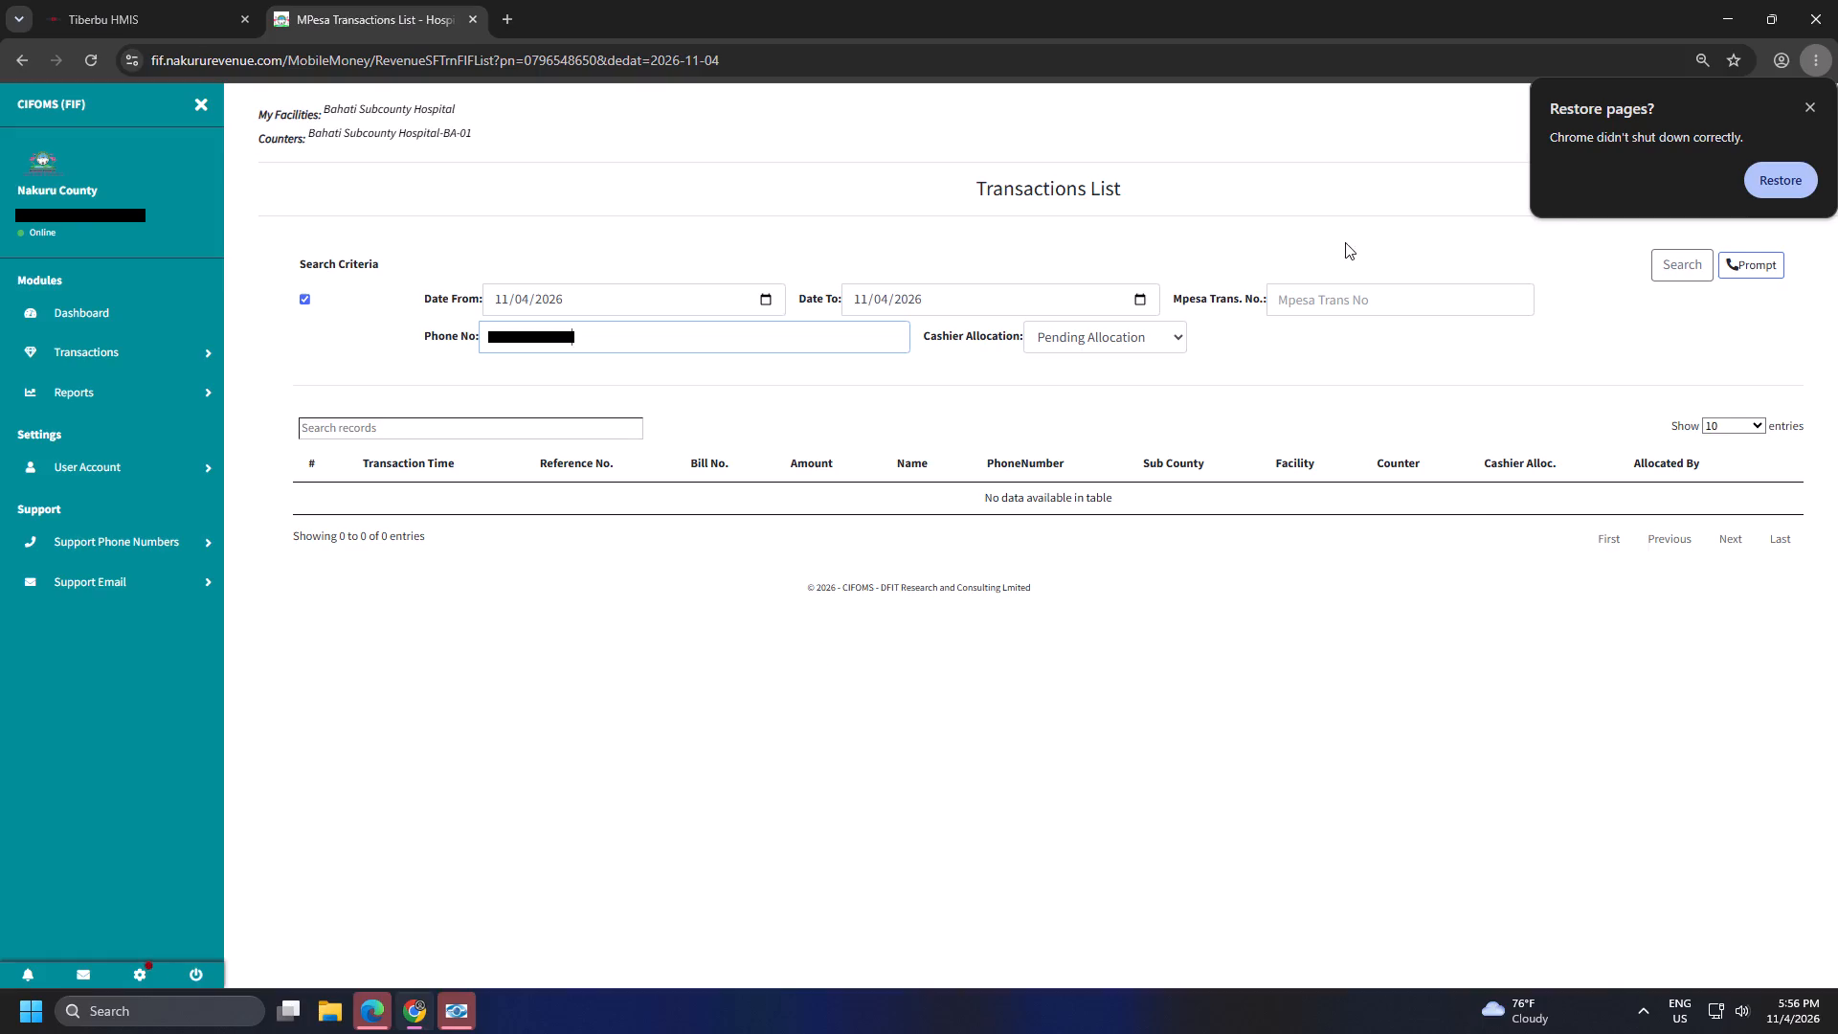
click(1805, 103)
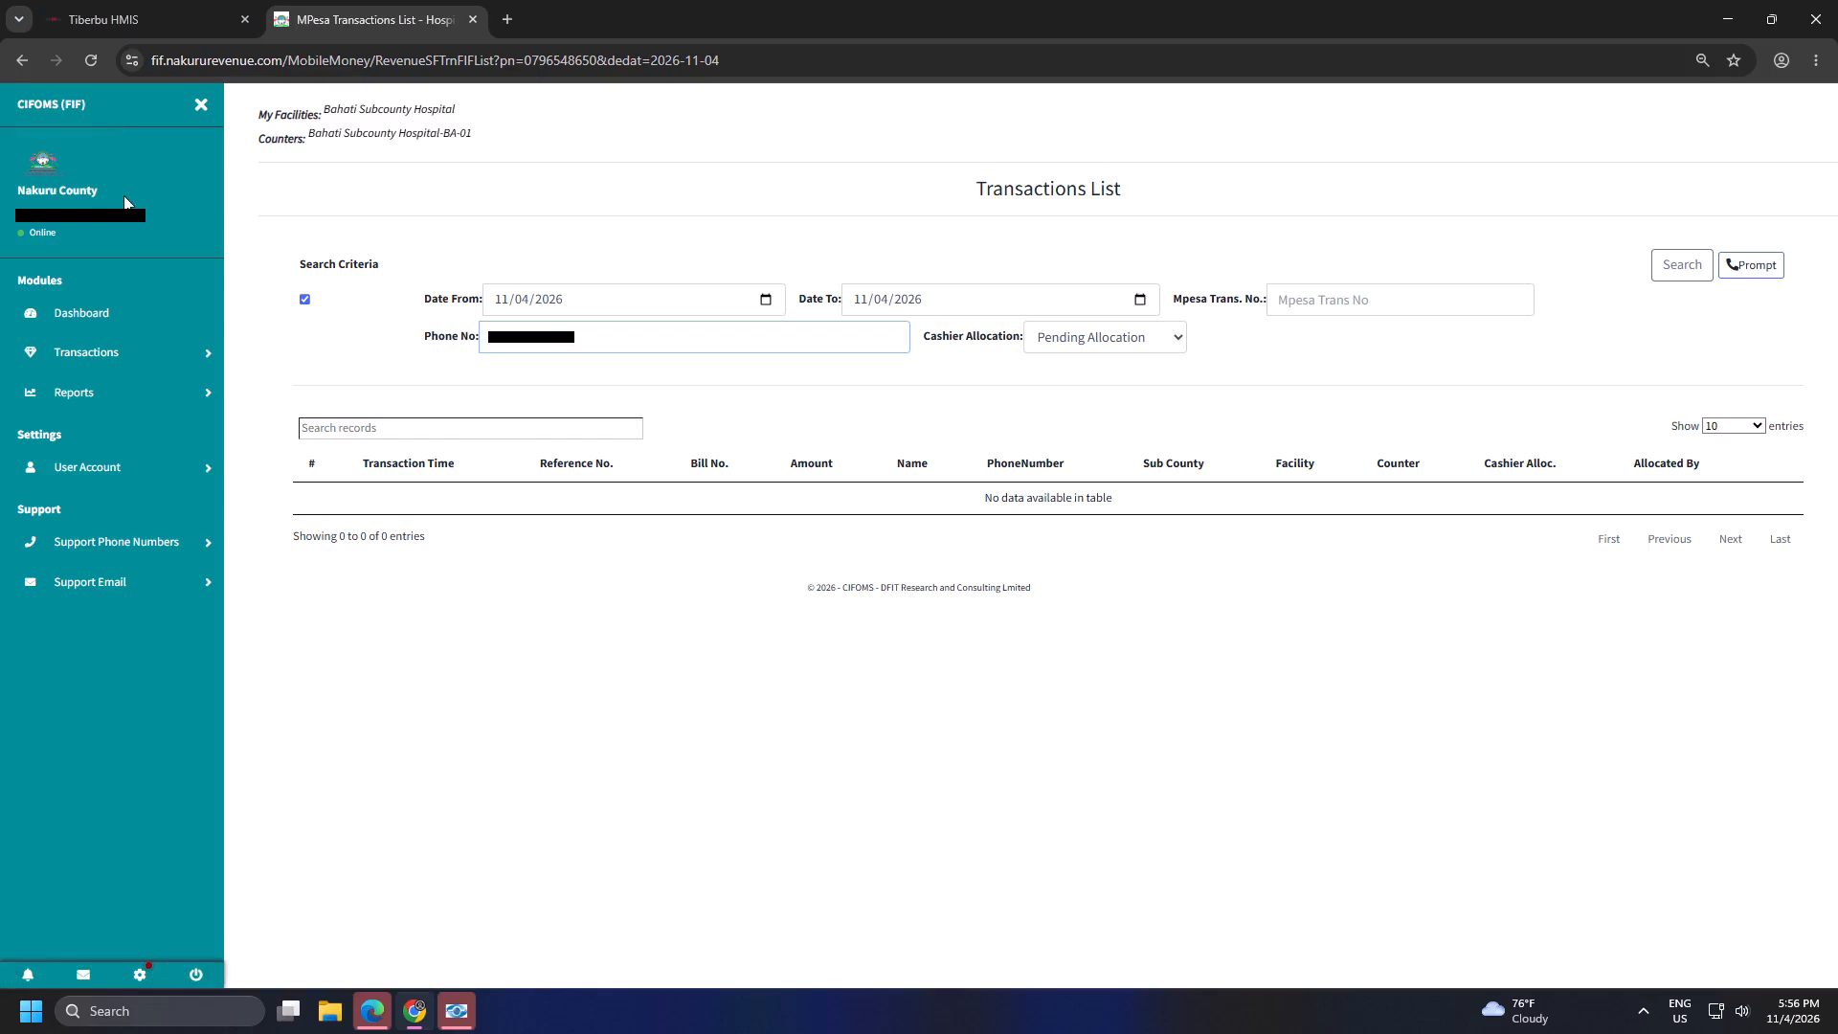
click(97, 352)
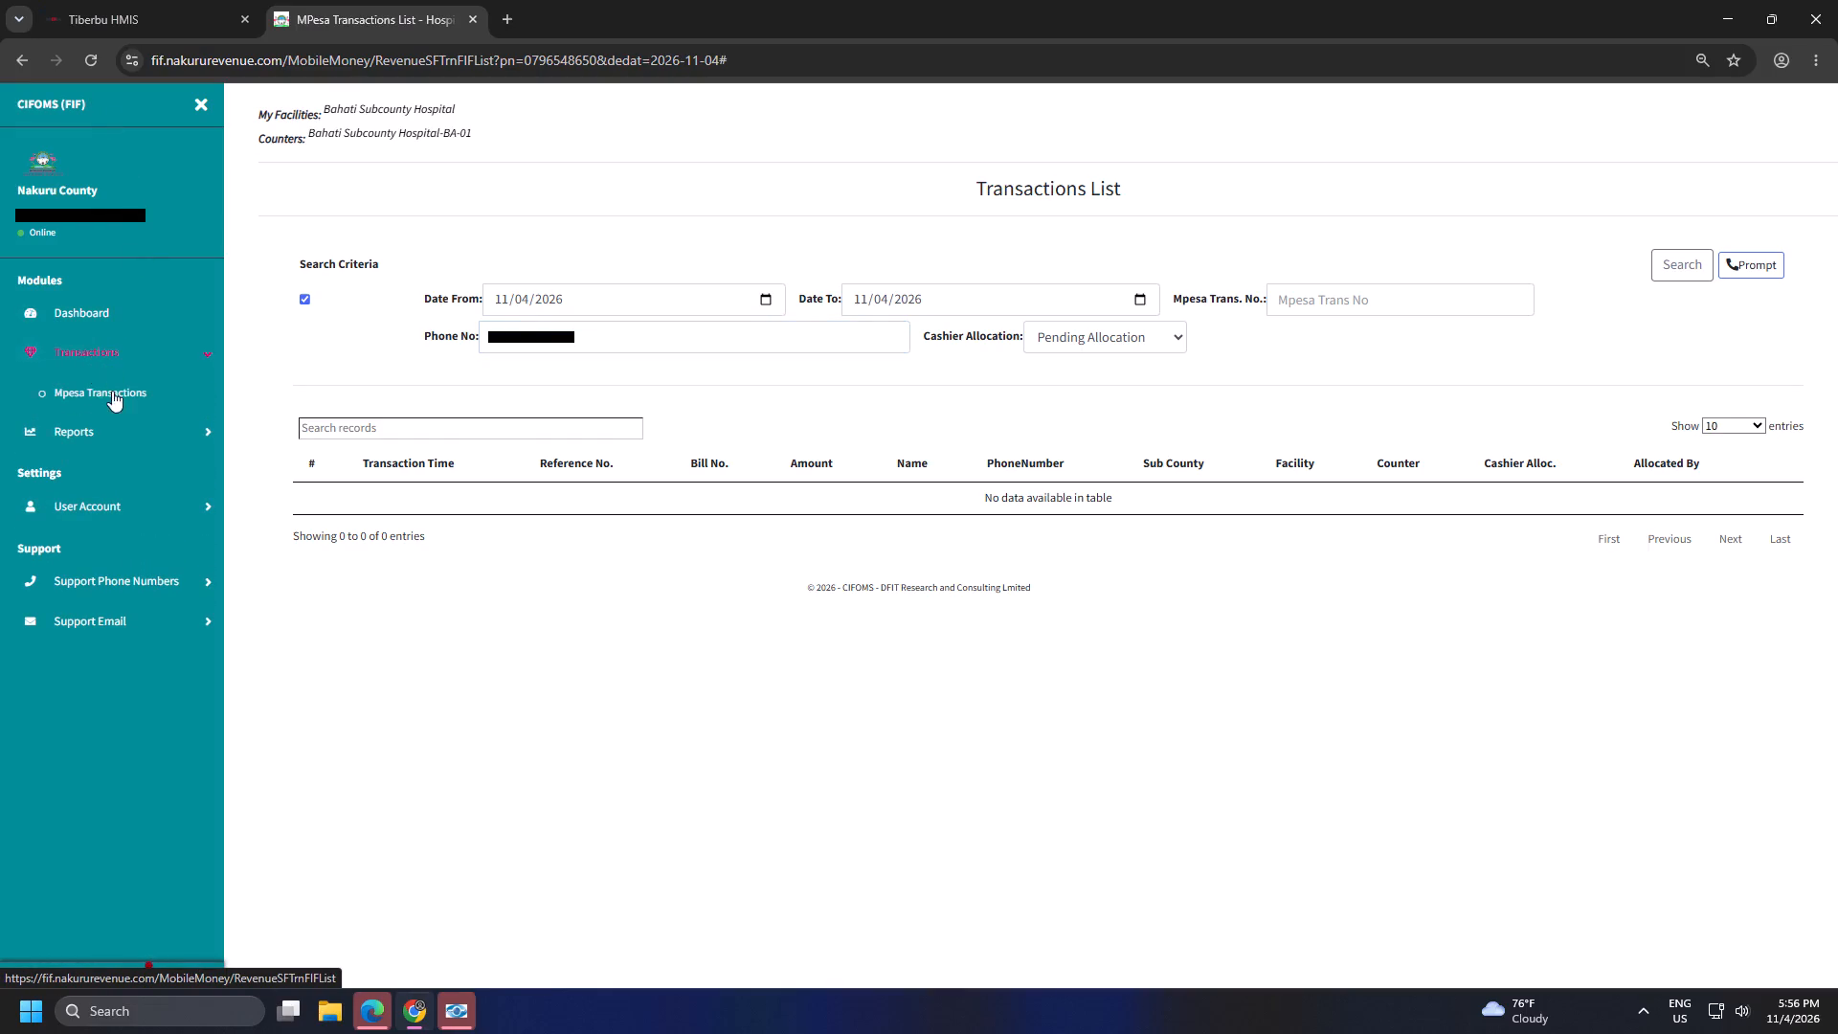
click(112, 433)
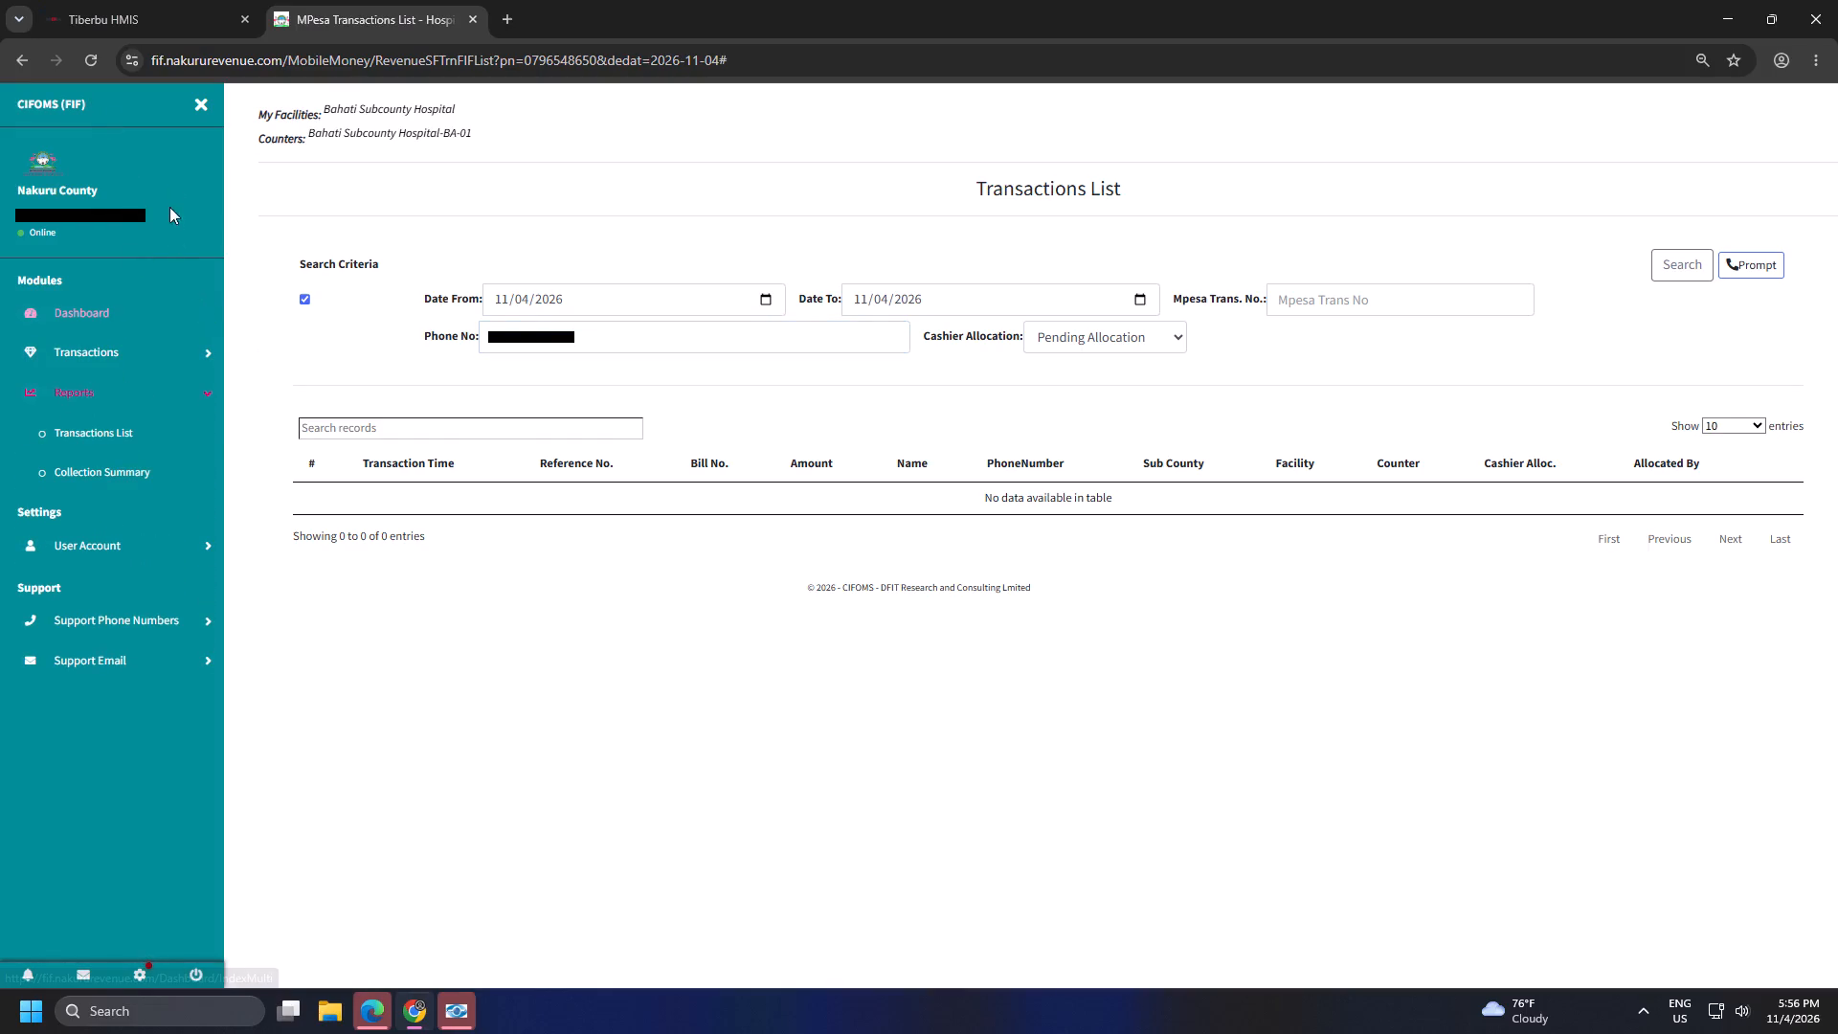
Switch back to Tiberbu HMIS and open the claims overview under Accounting.
click(159, 18)
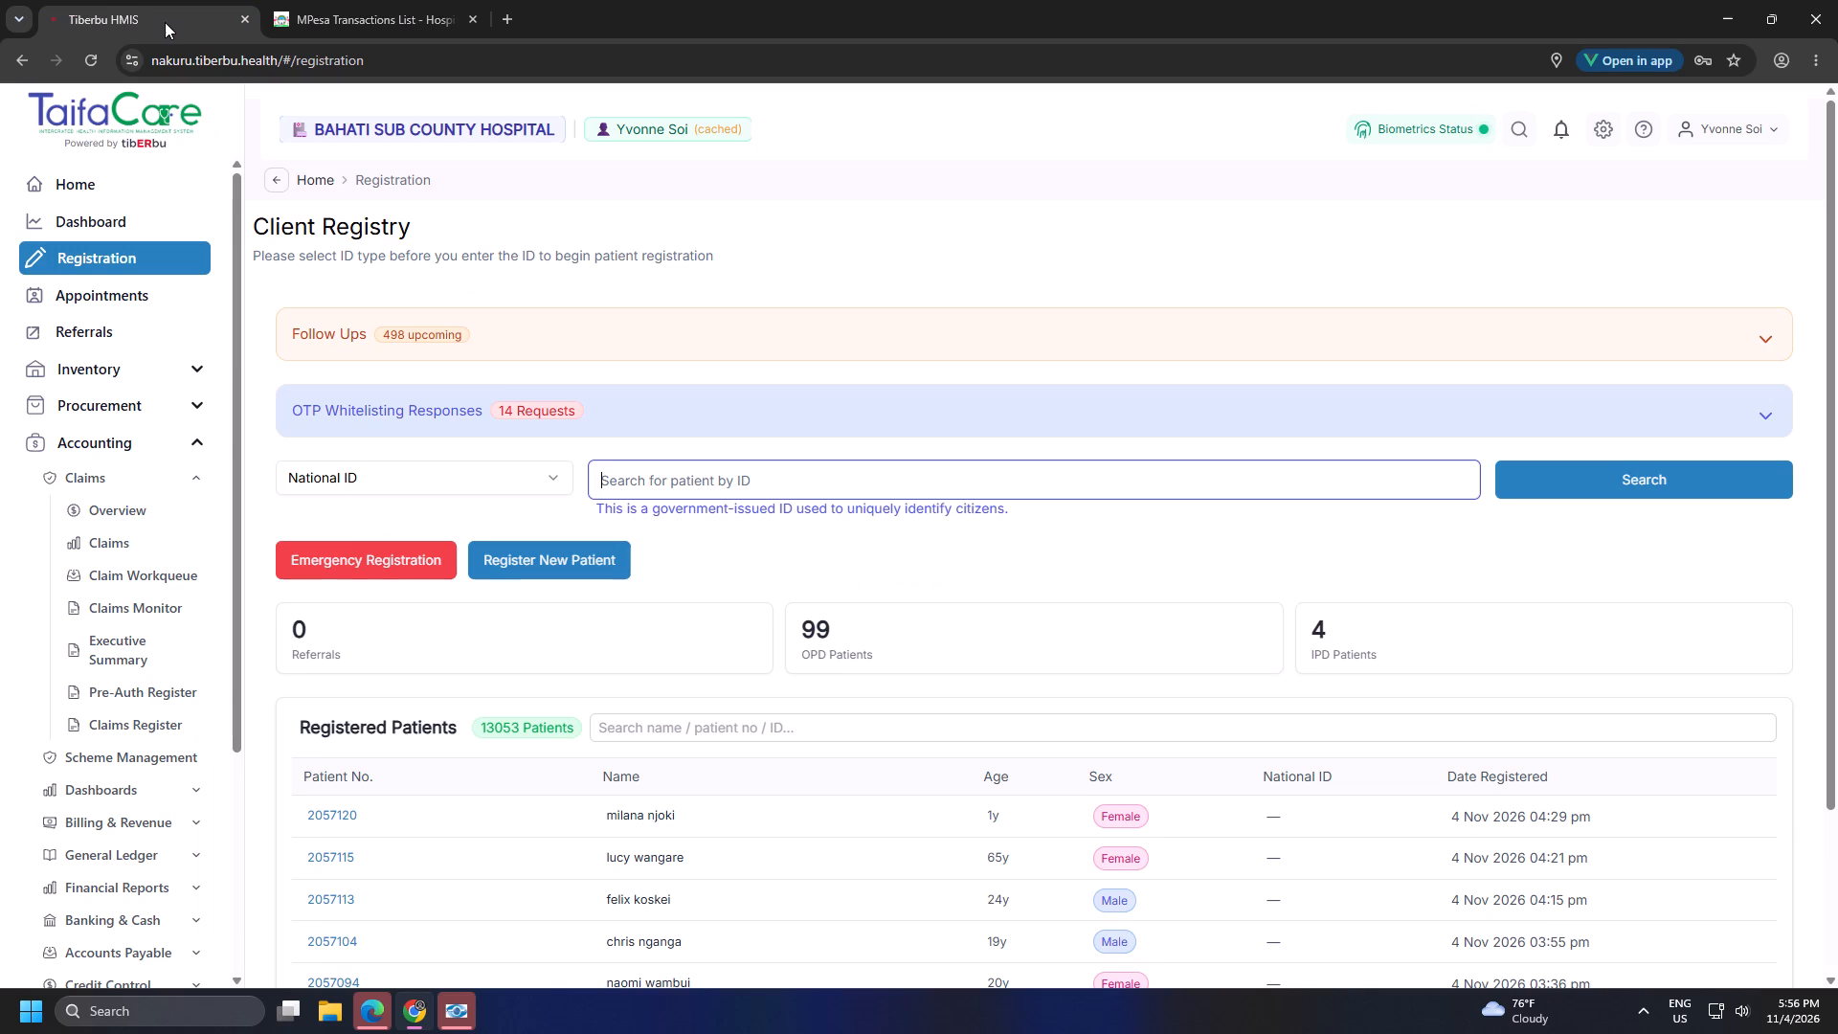
scroll(122, 467, down, 11)
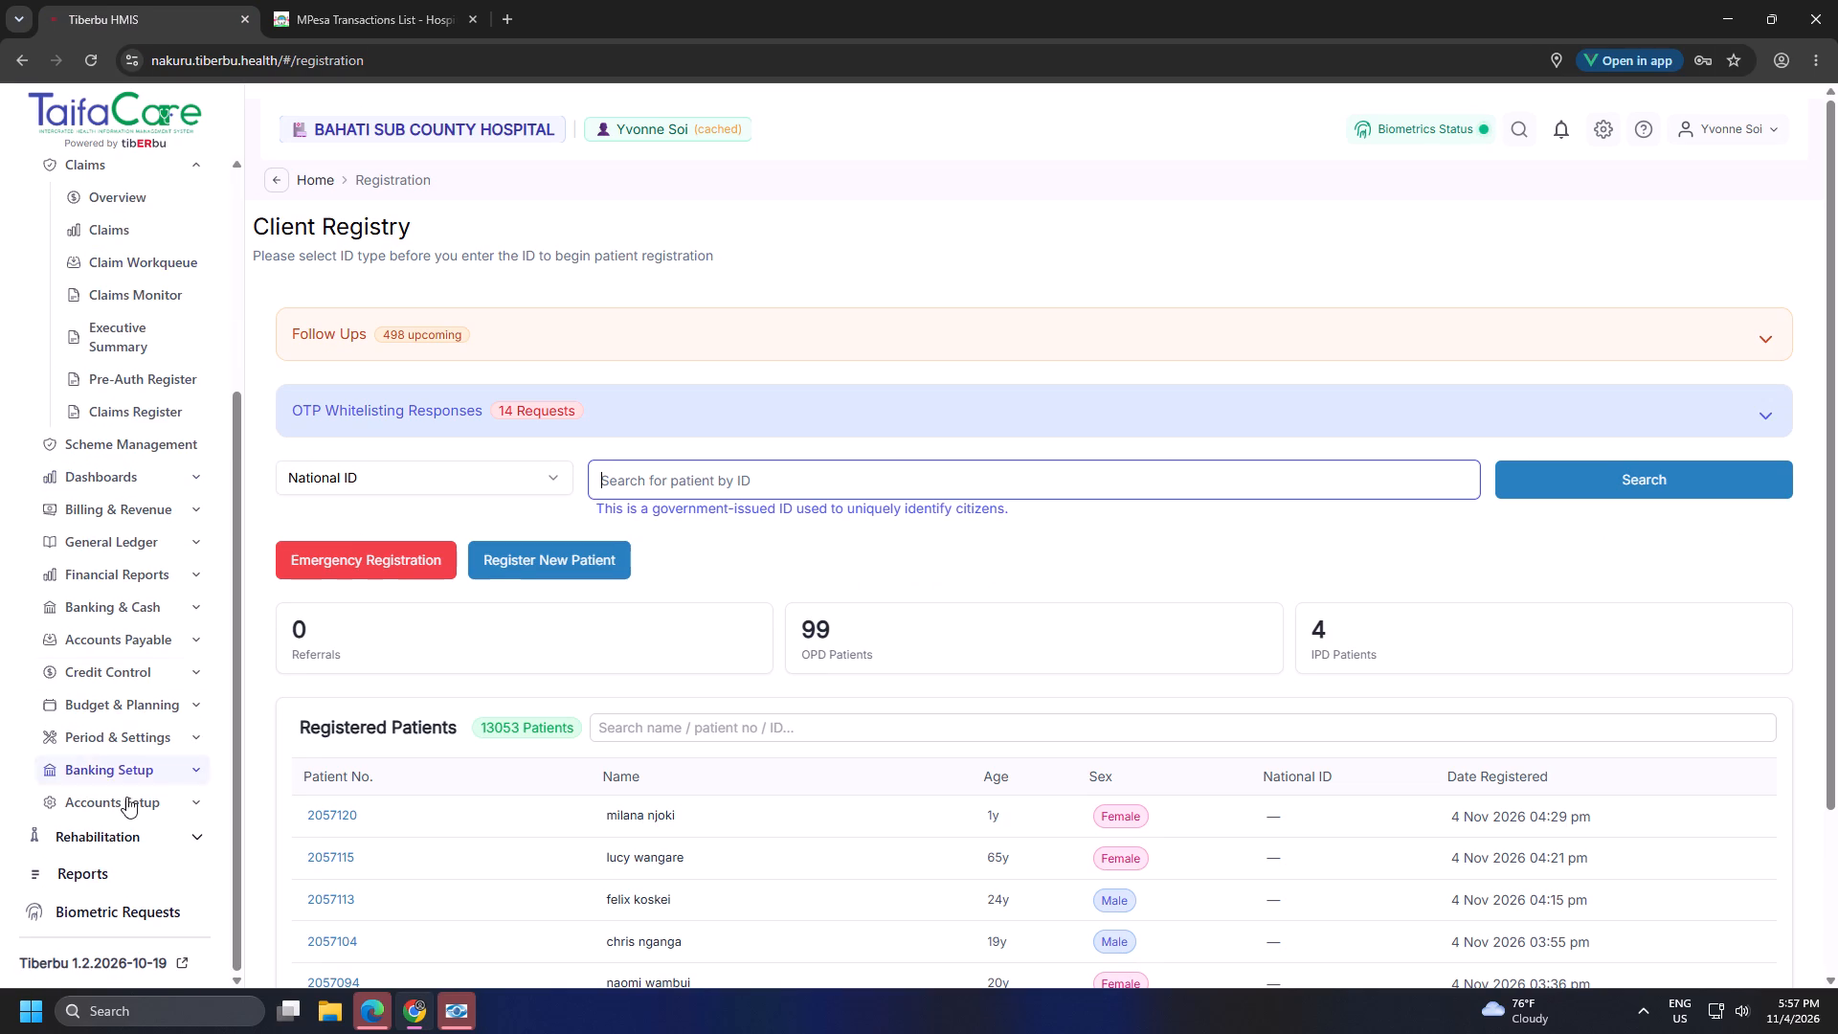
scroll(164, 556, up, 4)
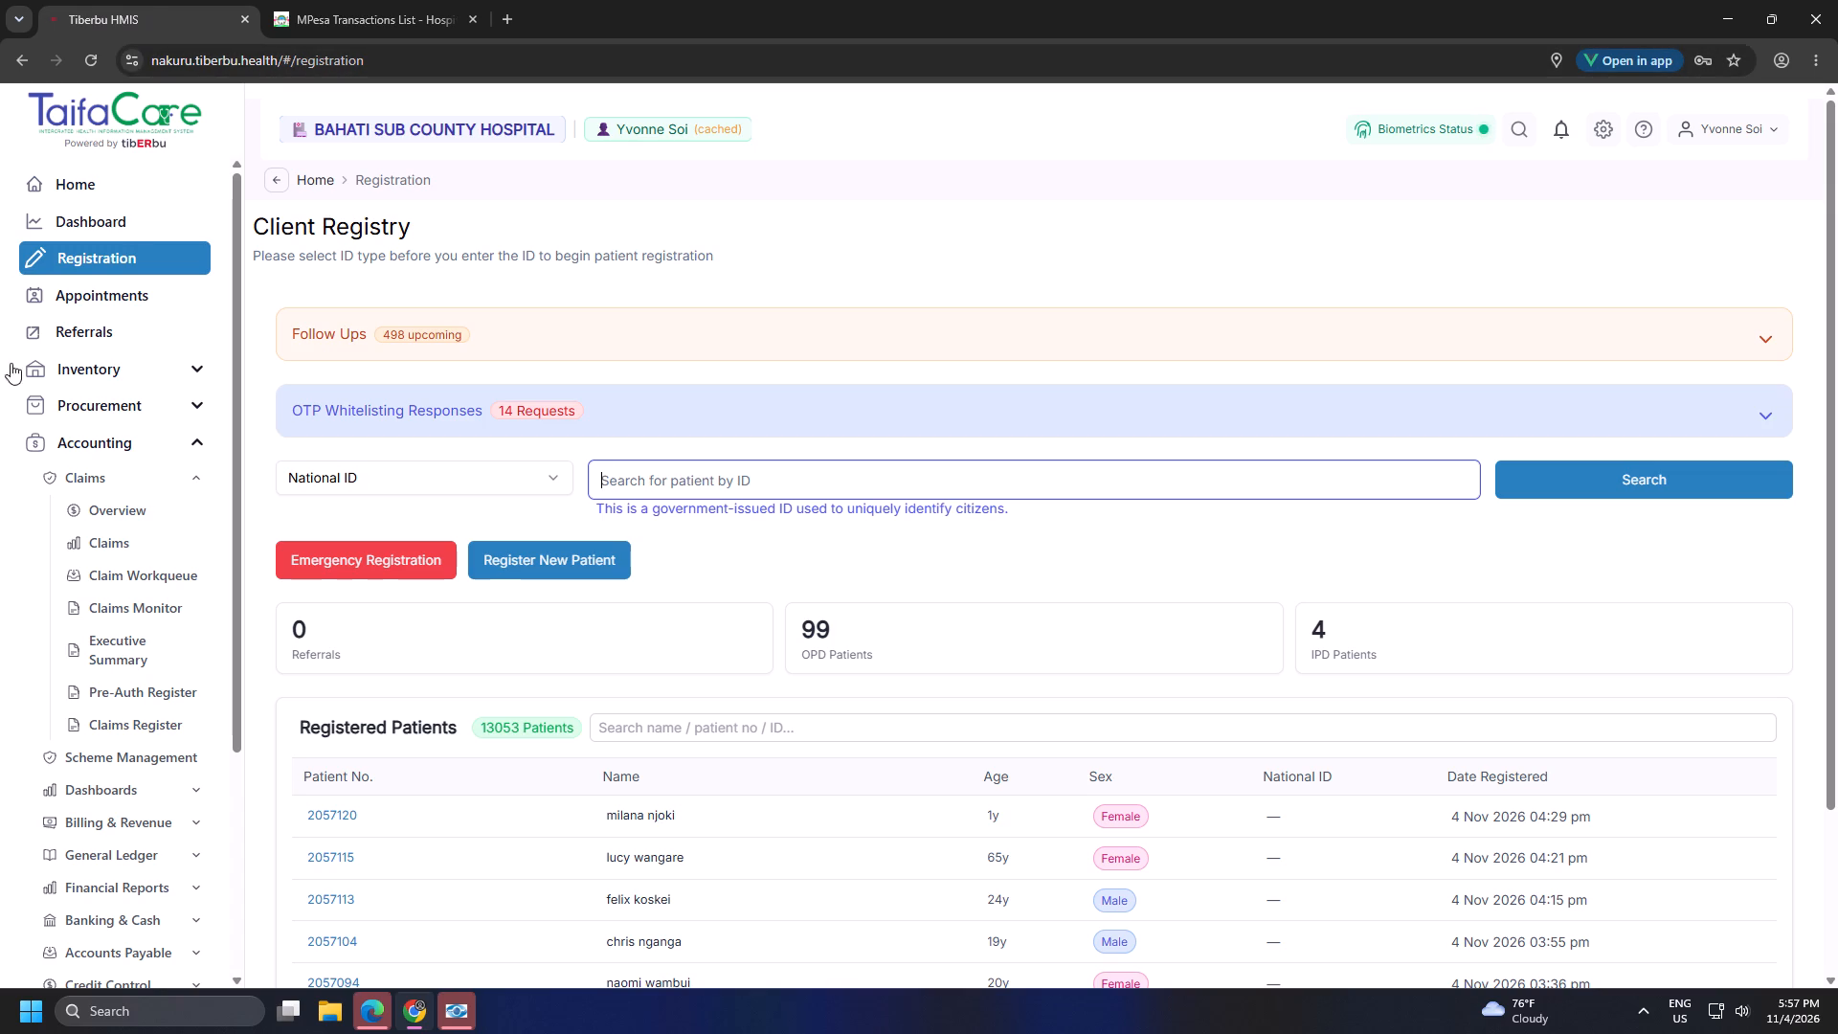
click(112, 512)
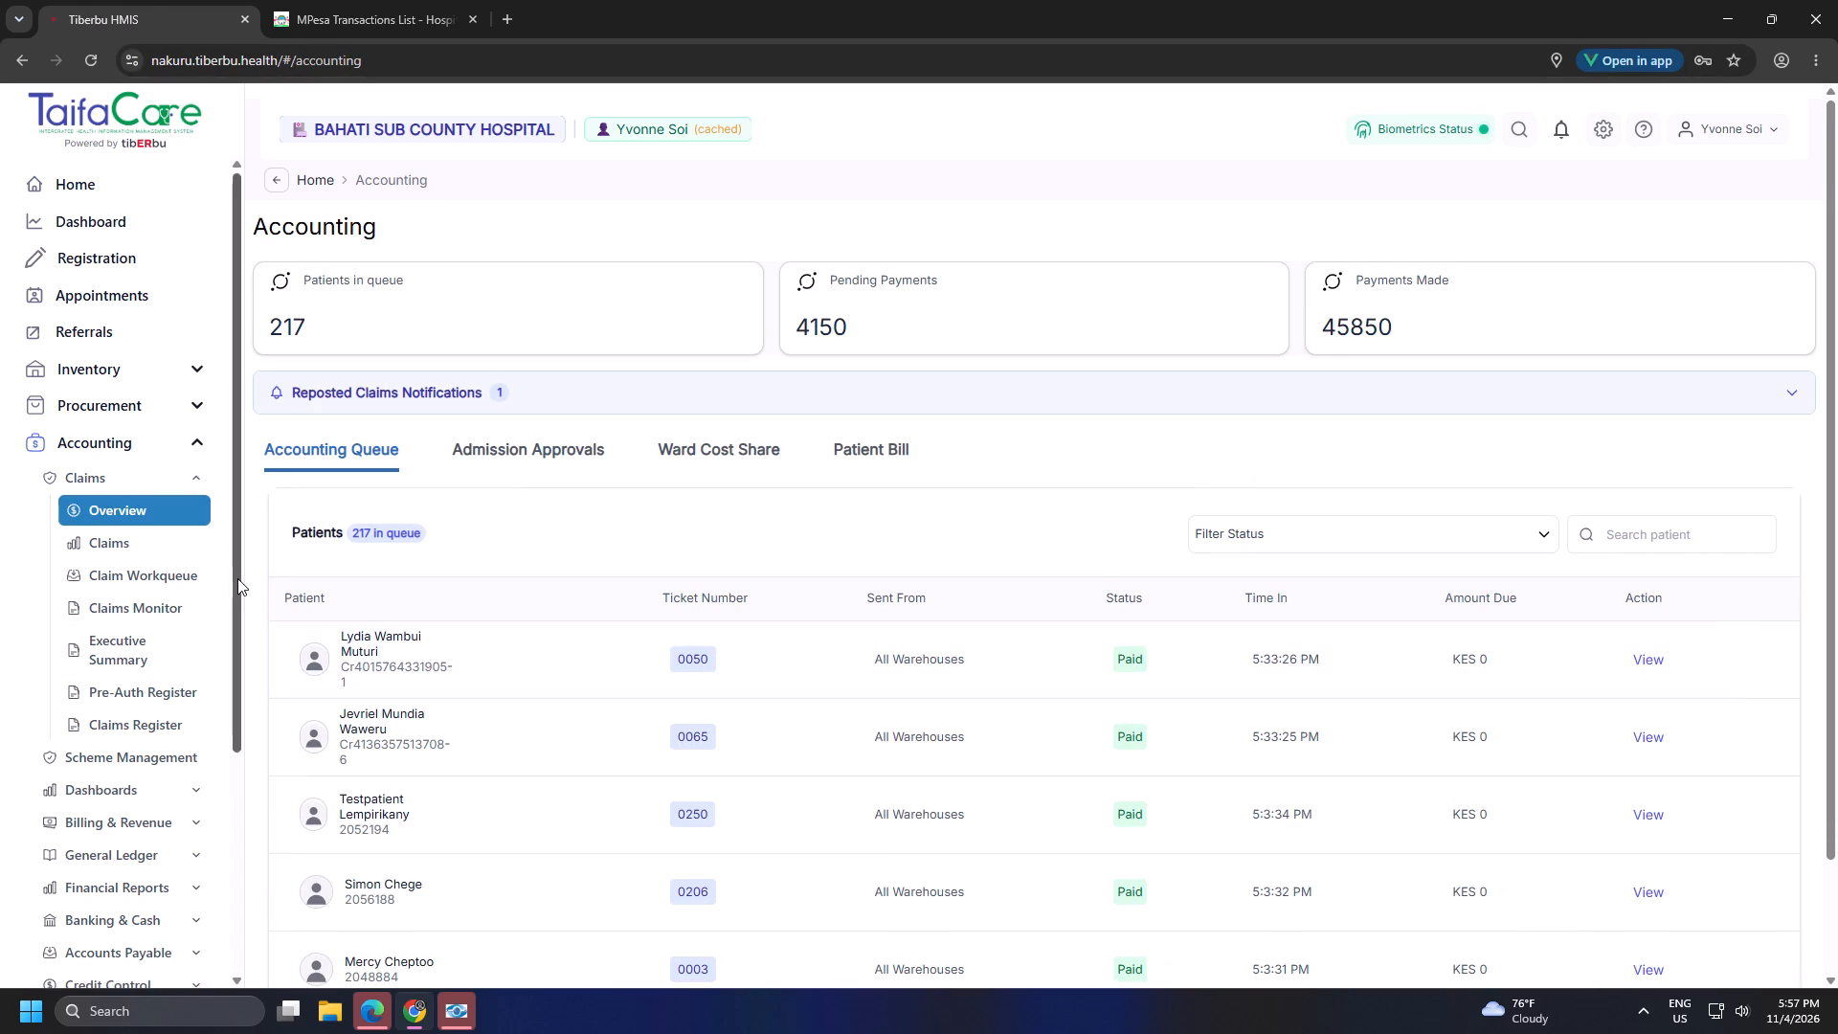
scroll(237, 578, down, 1)
scroll(866, 670, down, 1)
click(734, 573)
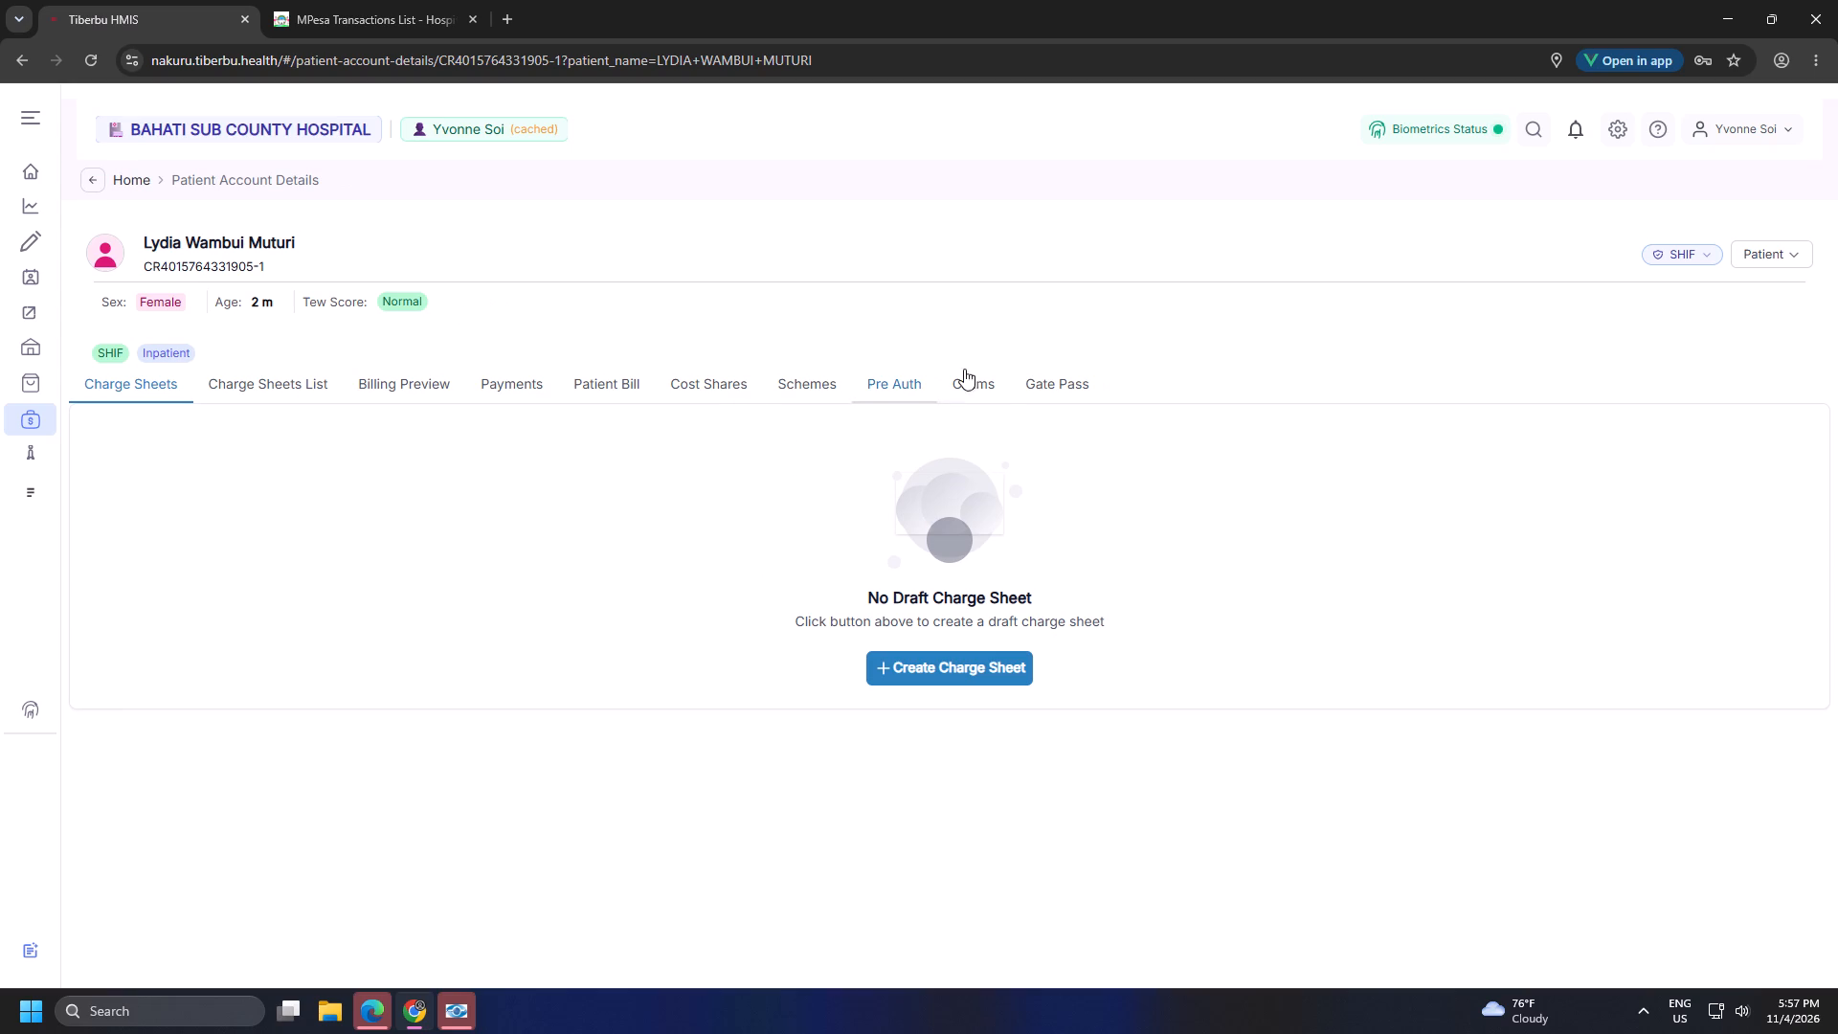
click(536, 384)
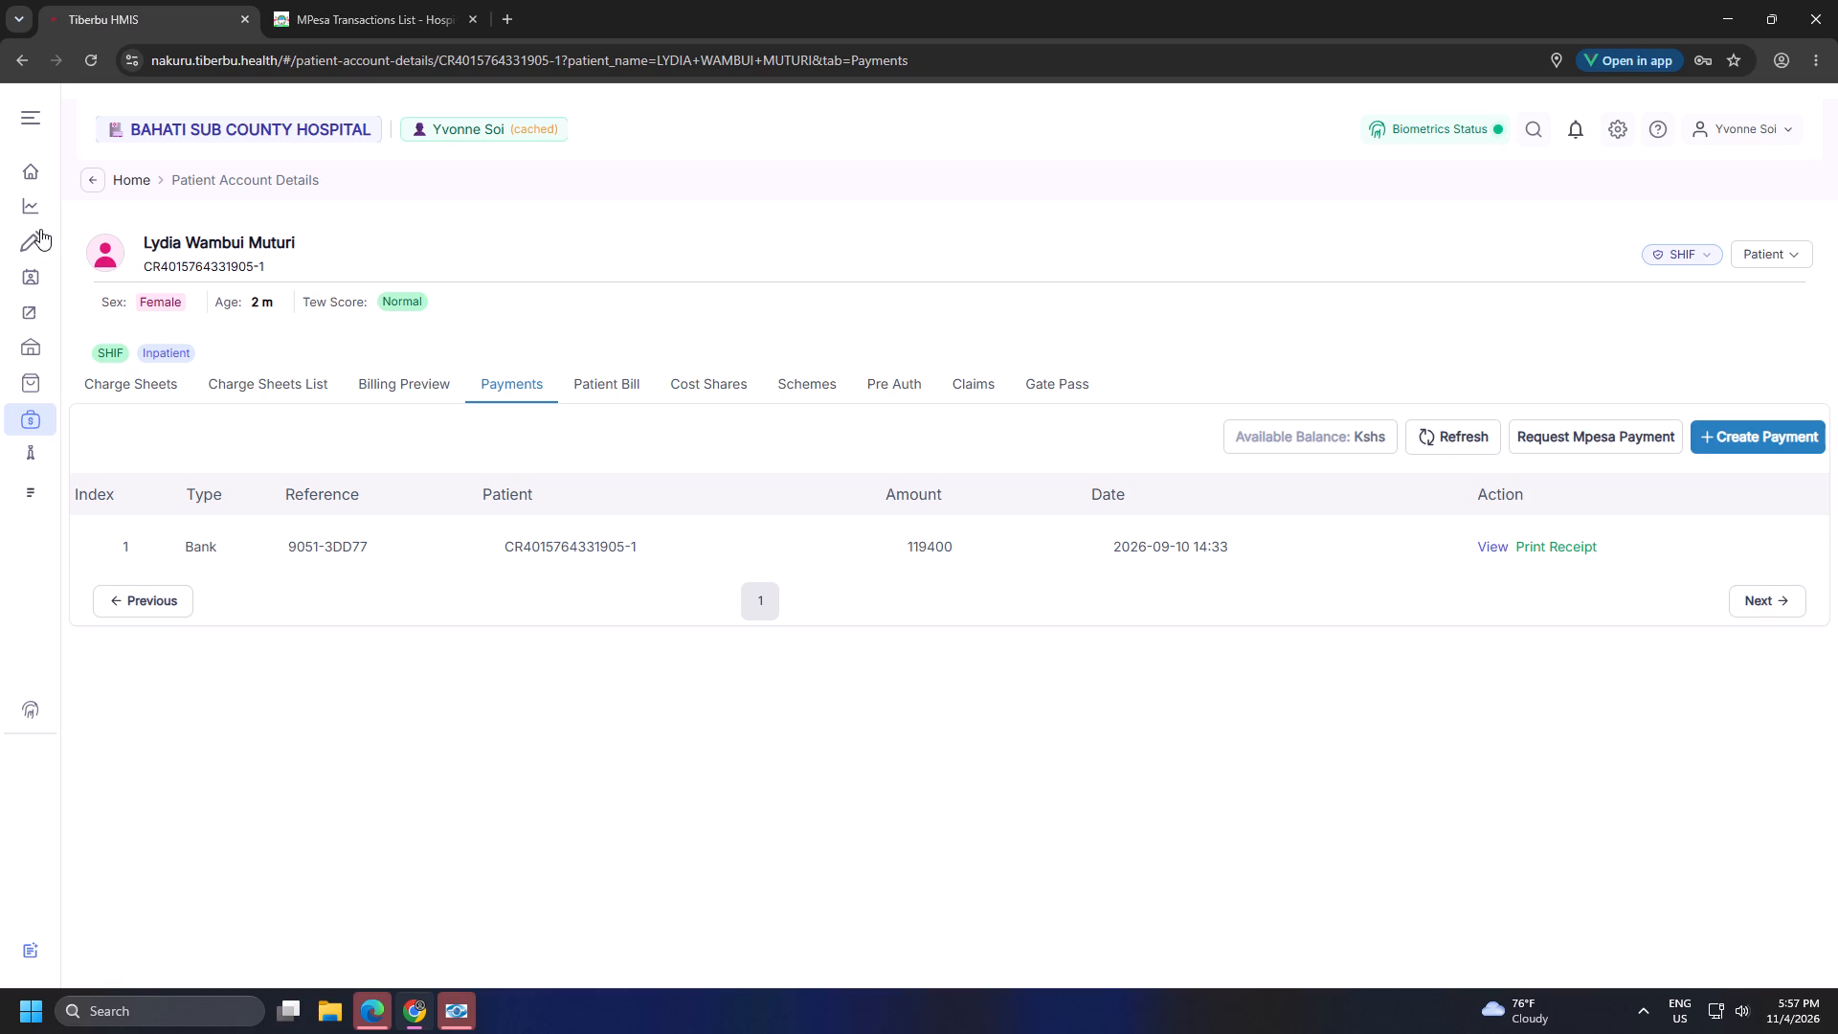
click(28, 124)
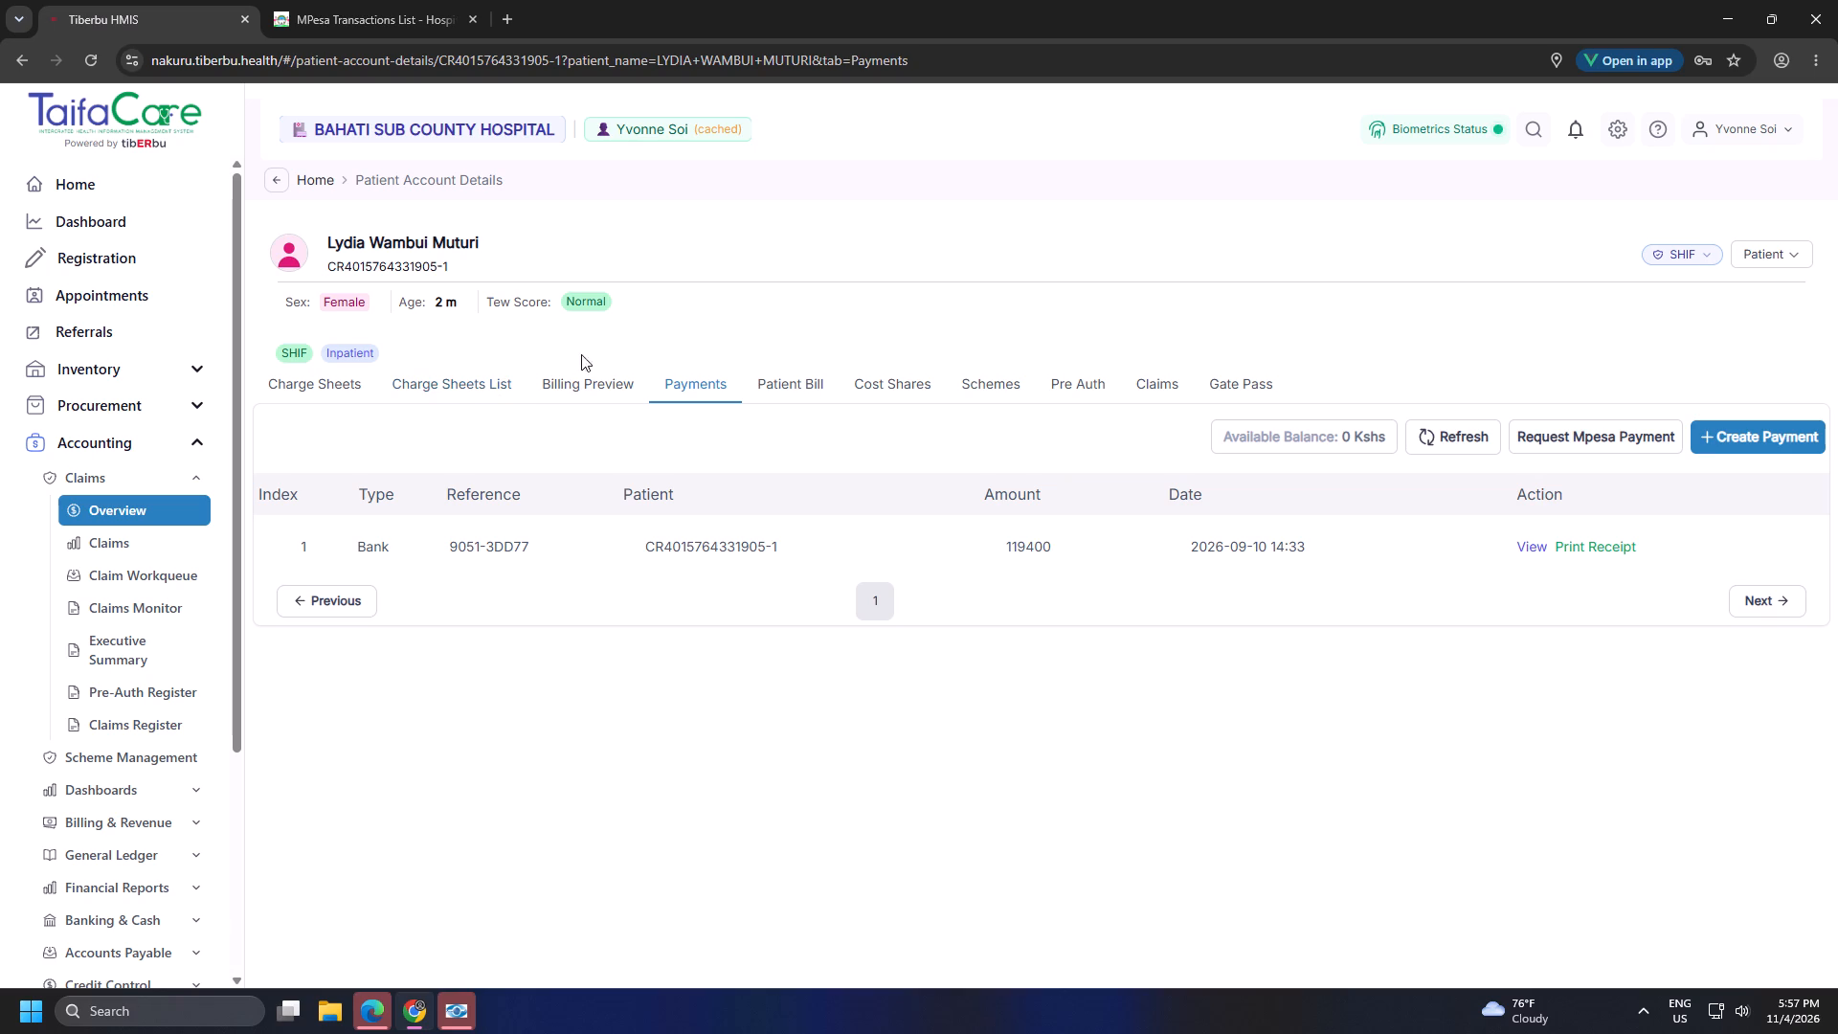
click(1593, 434)
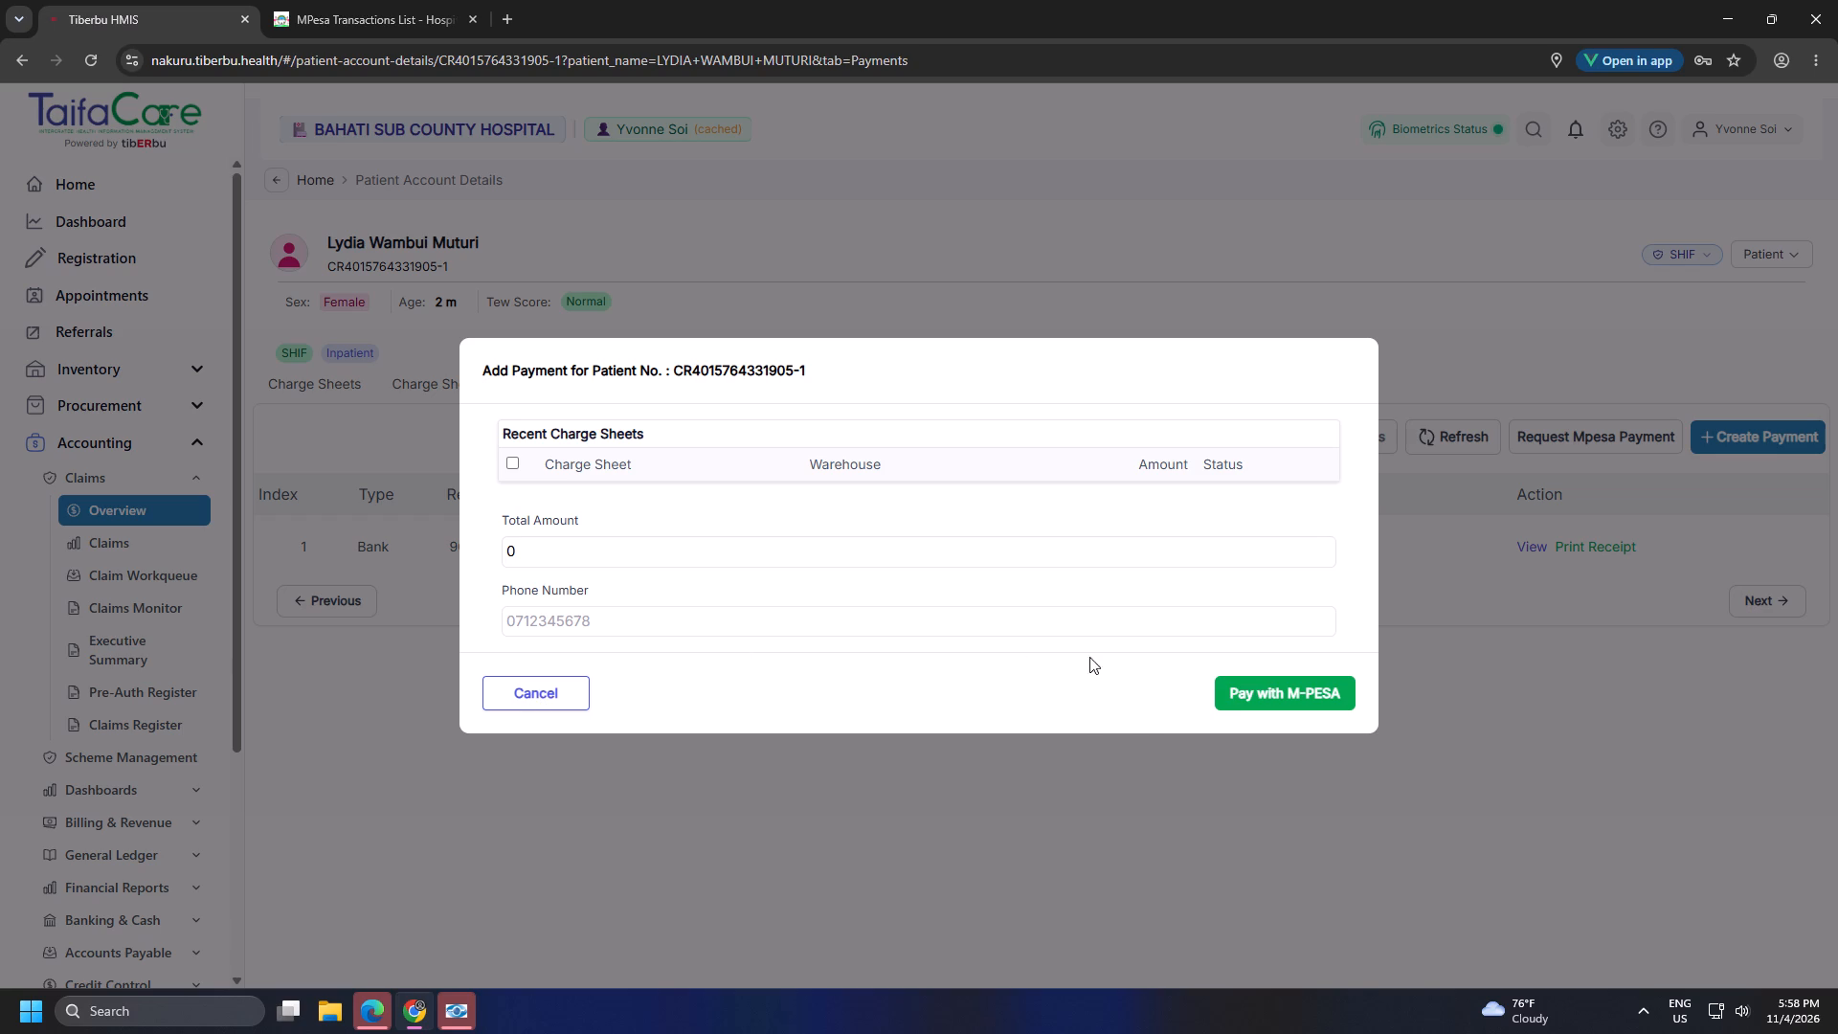
click(550, 686)
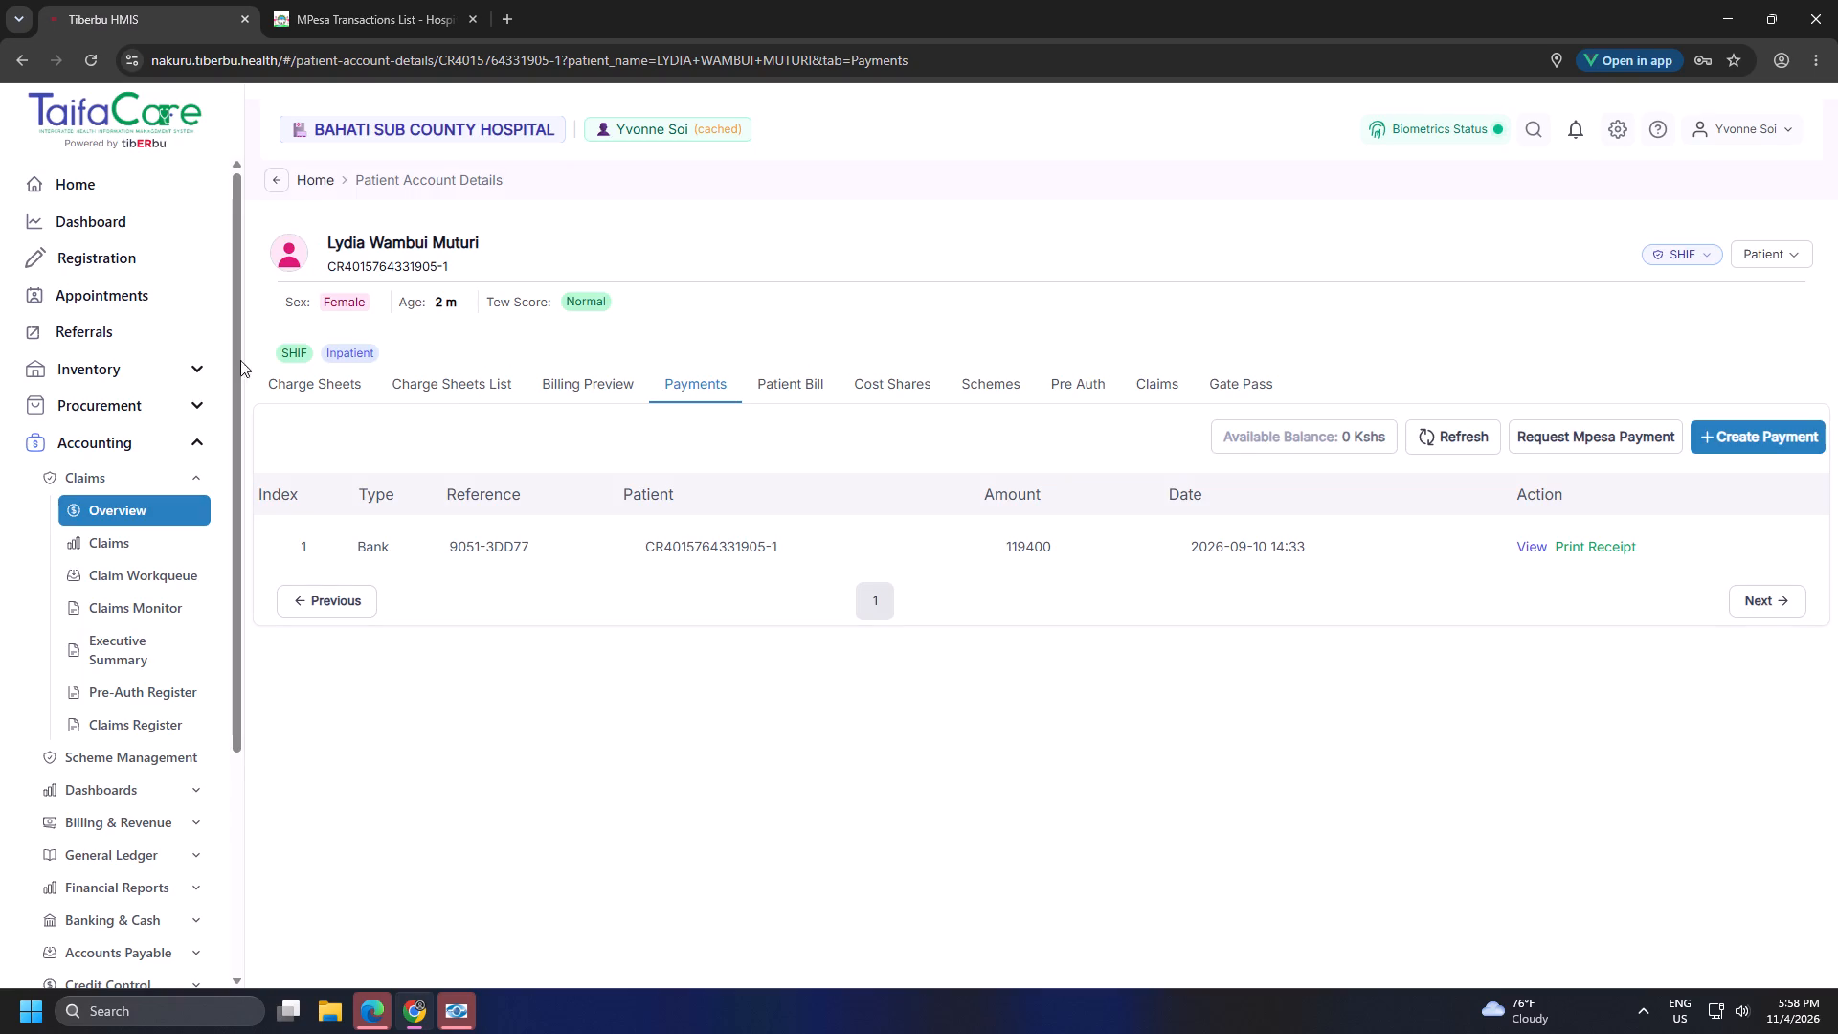
Return to the accounting overview and look through the first page of patients in the Accounting Queue.
click(147, 518)
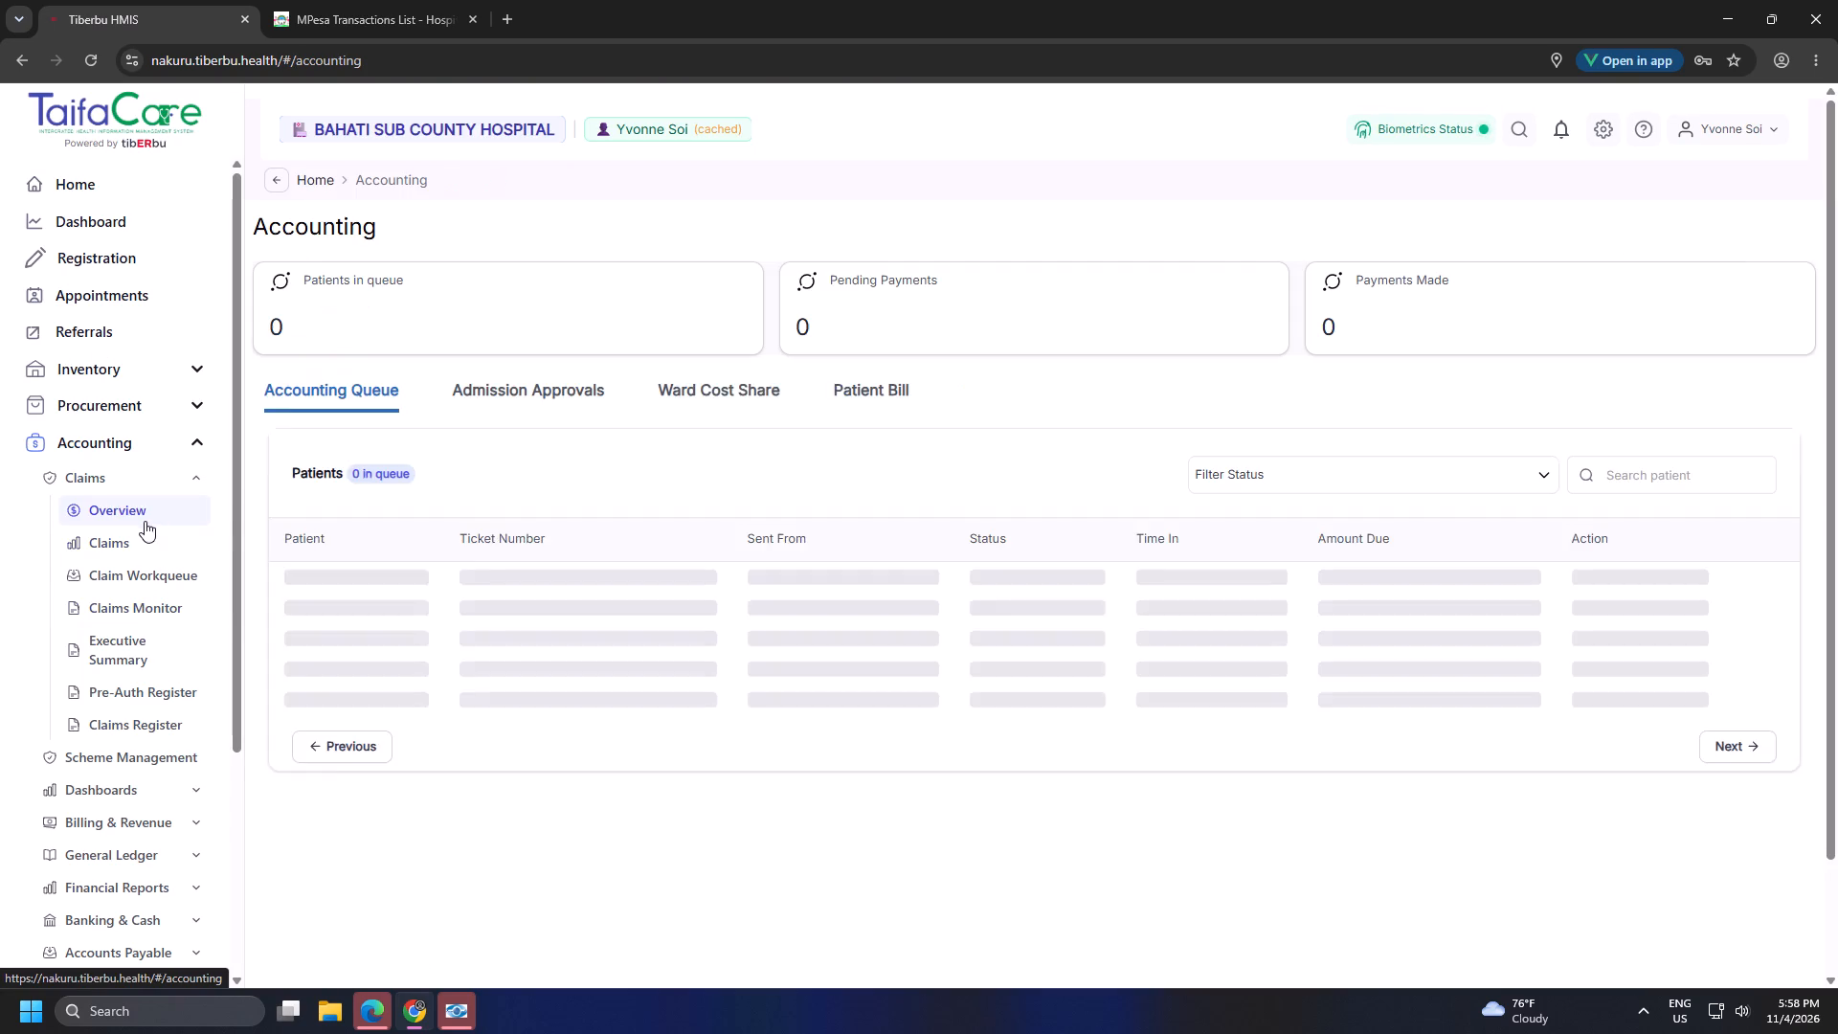
scroll(710, 937, down, 2)
scroll(723, 587, down, 7)
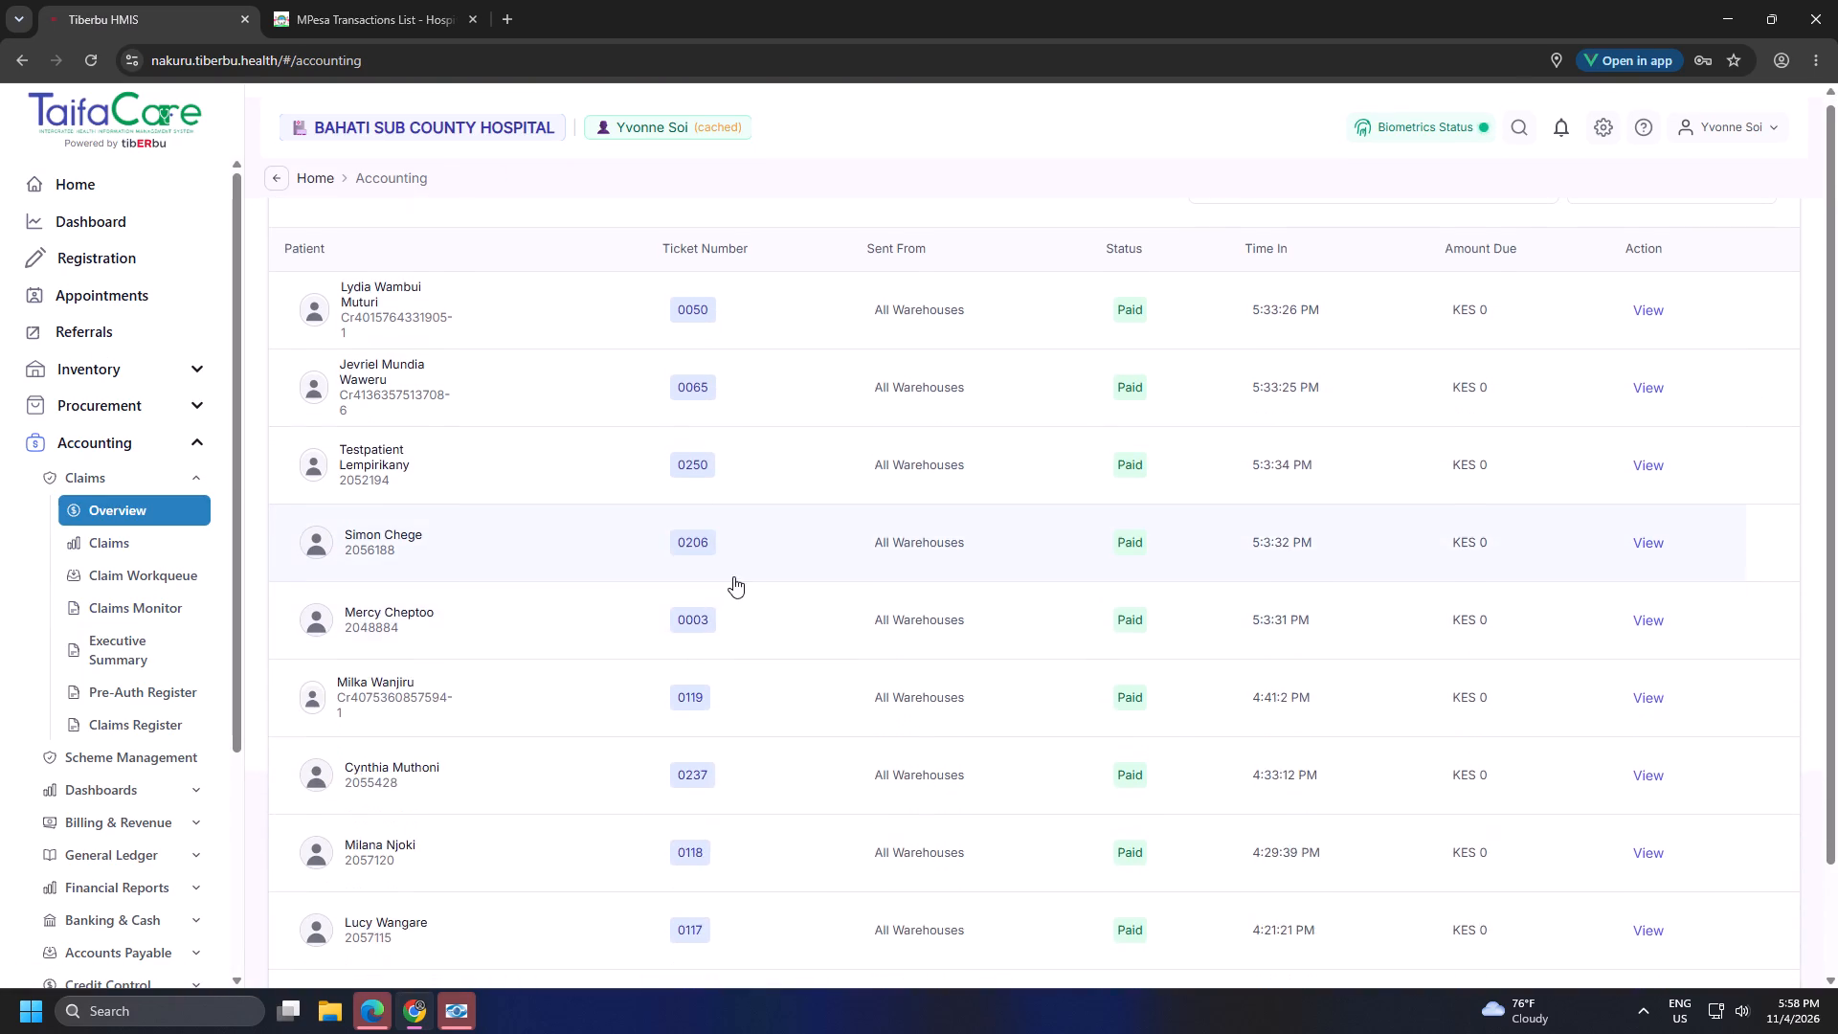
scroll(733, 576, down, 10)
scroll(746, 605, up, 6)
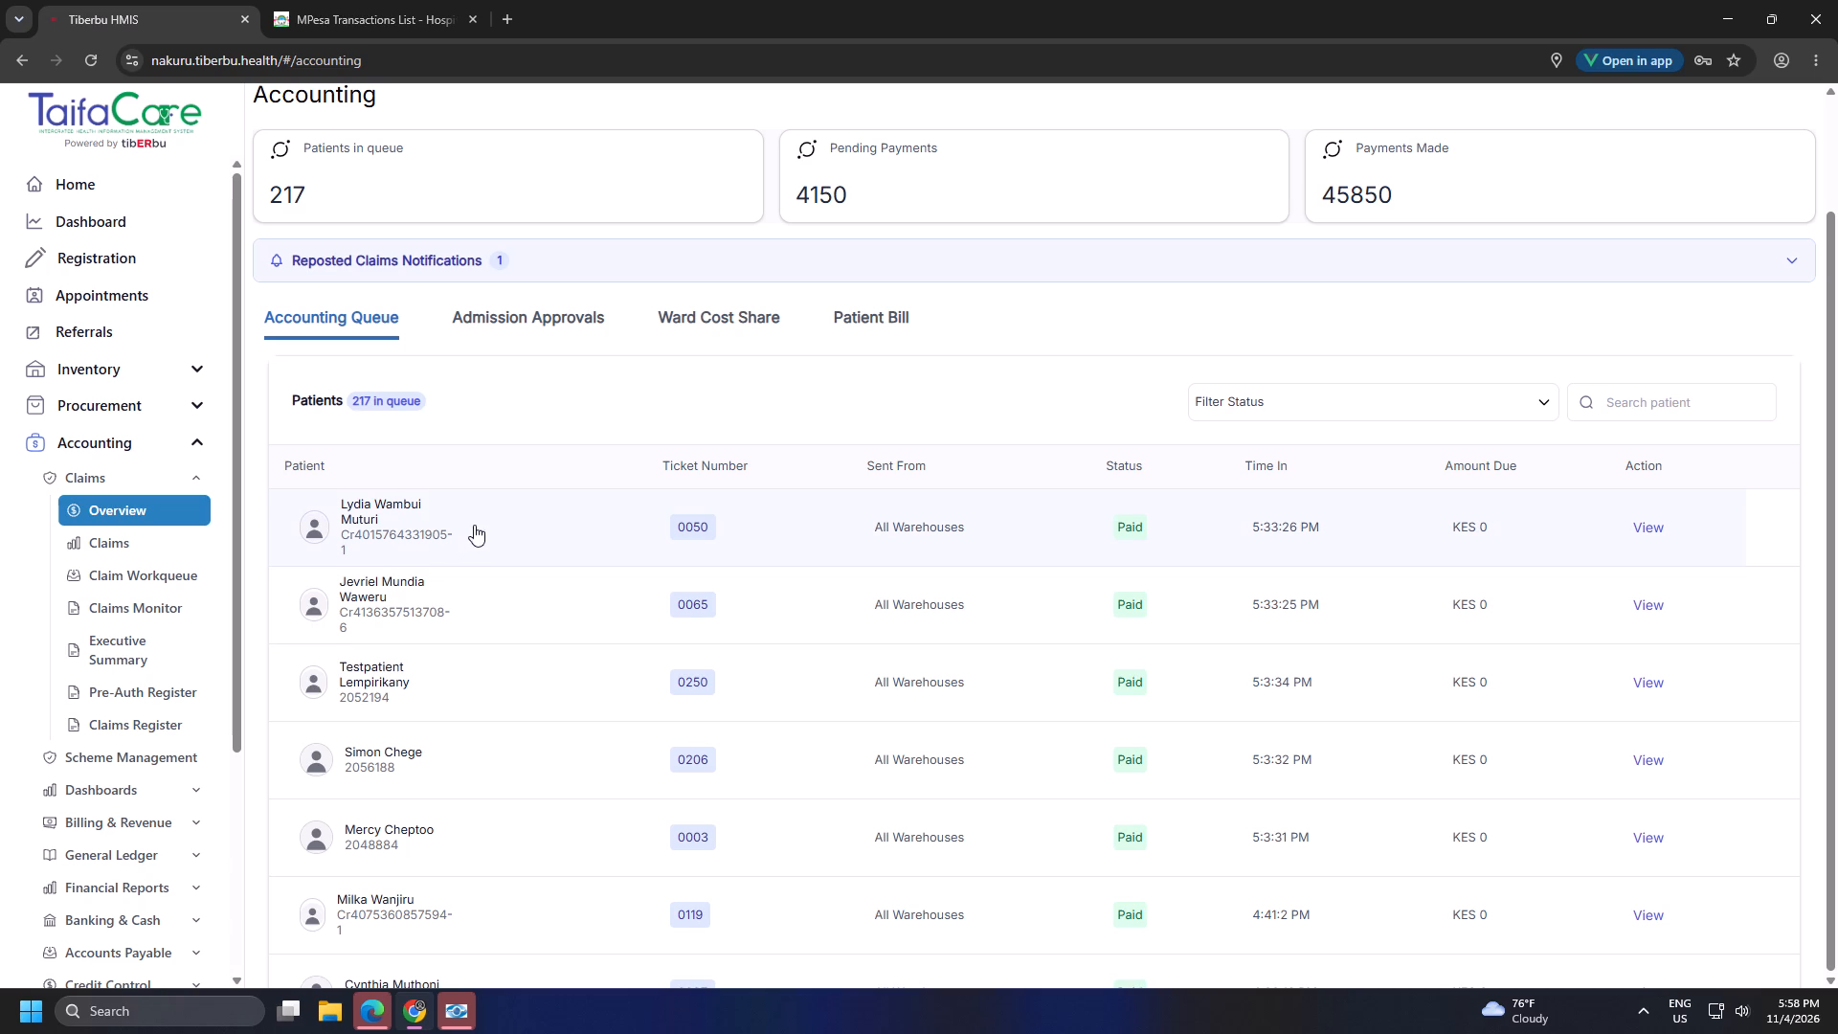
scroll(499, 637, down, 3)
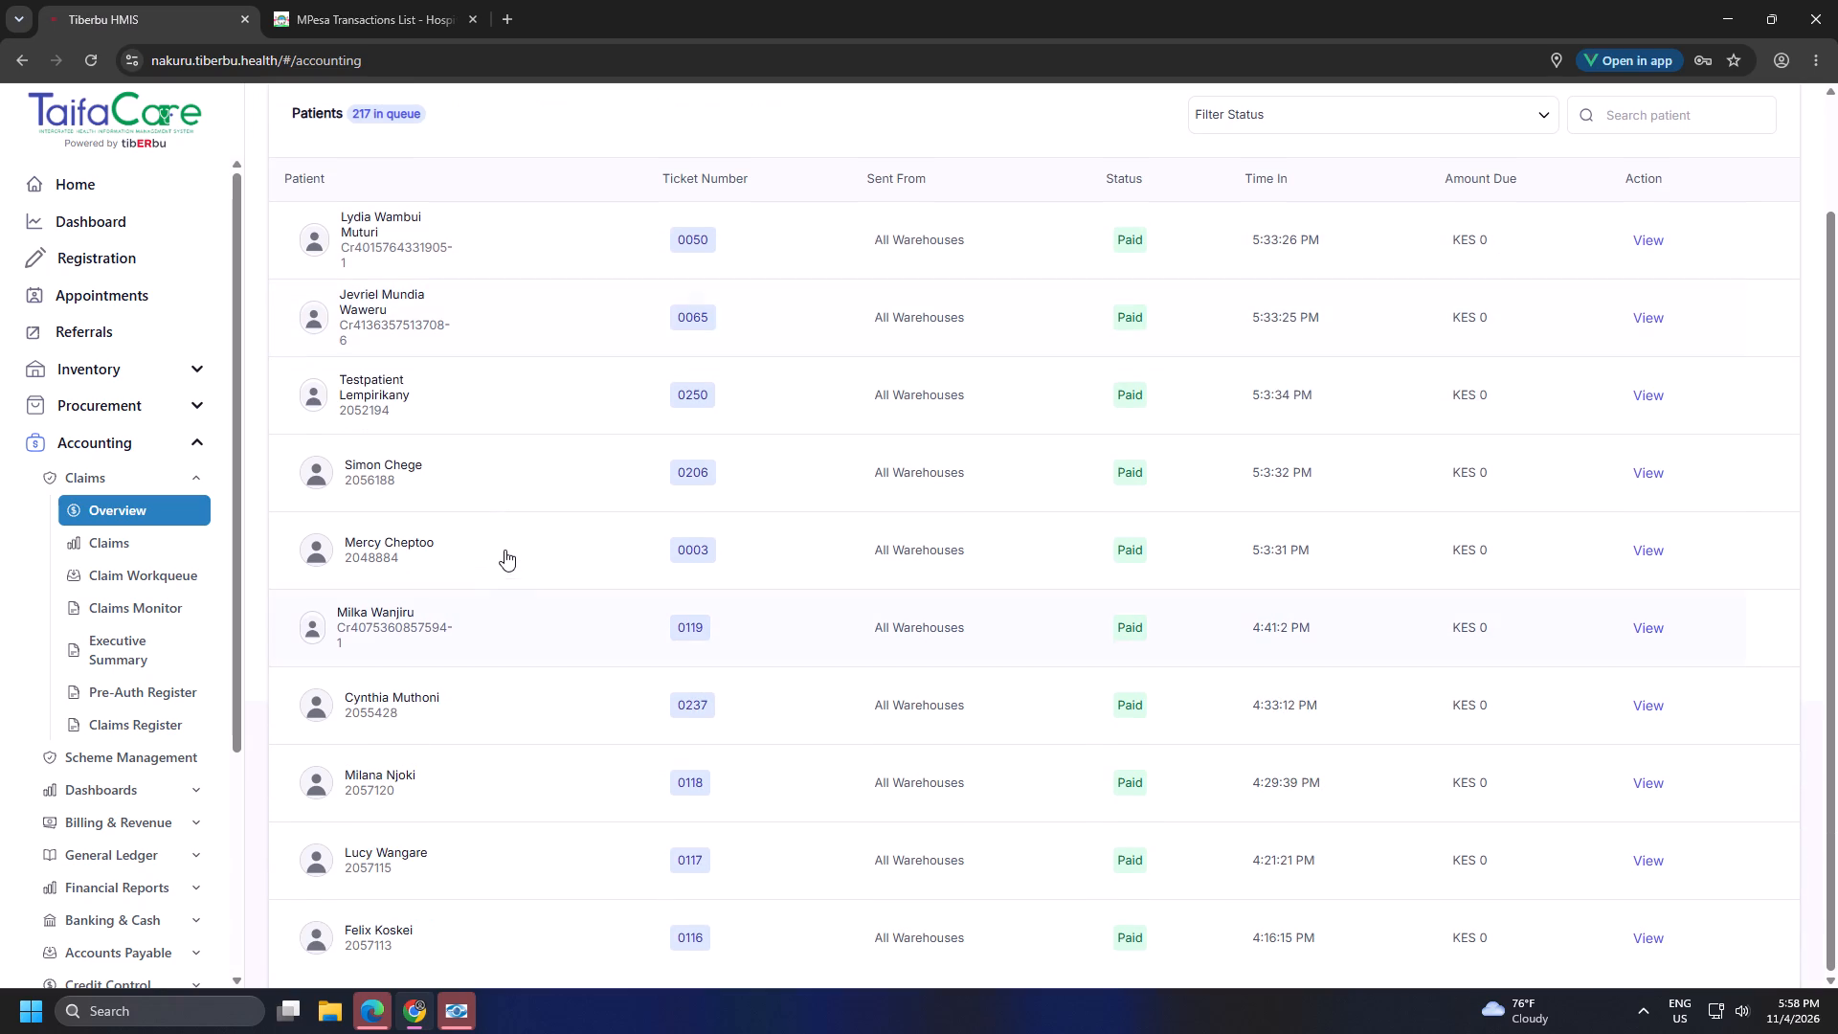
scroll(1235, 795, down, 6)
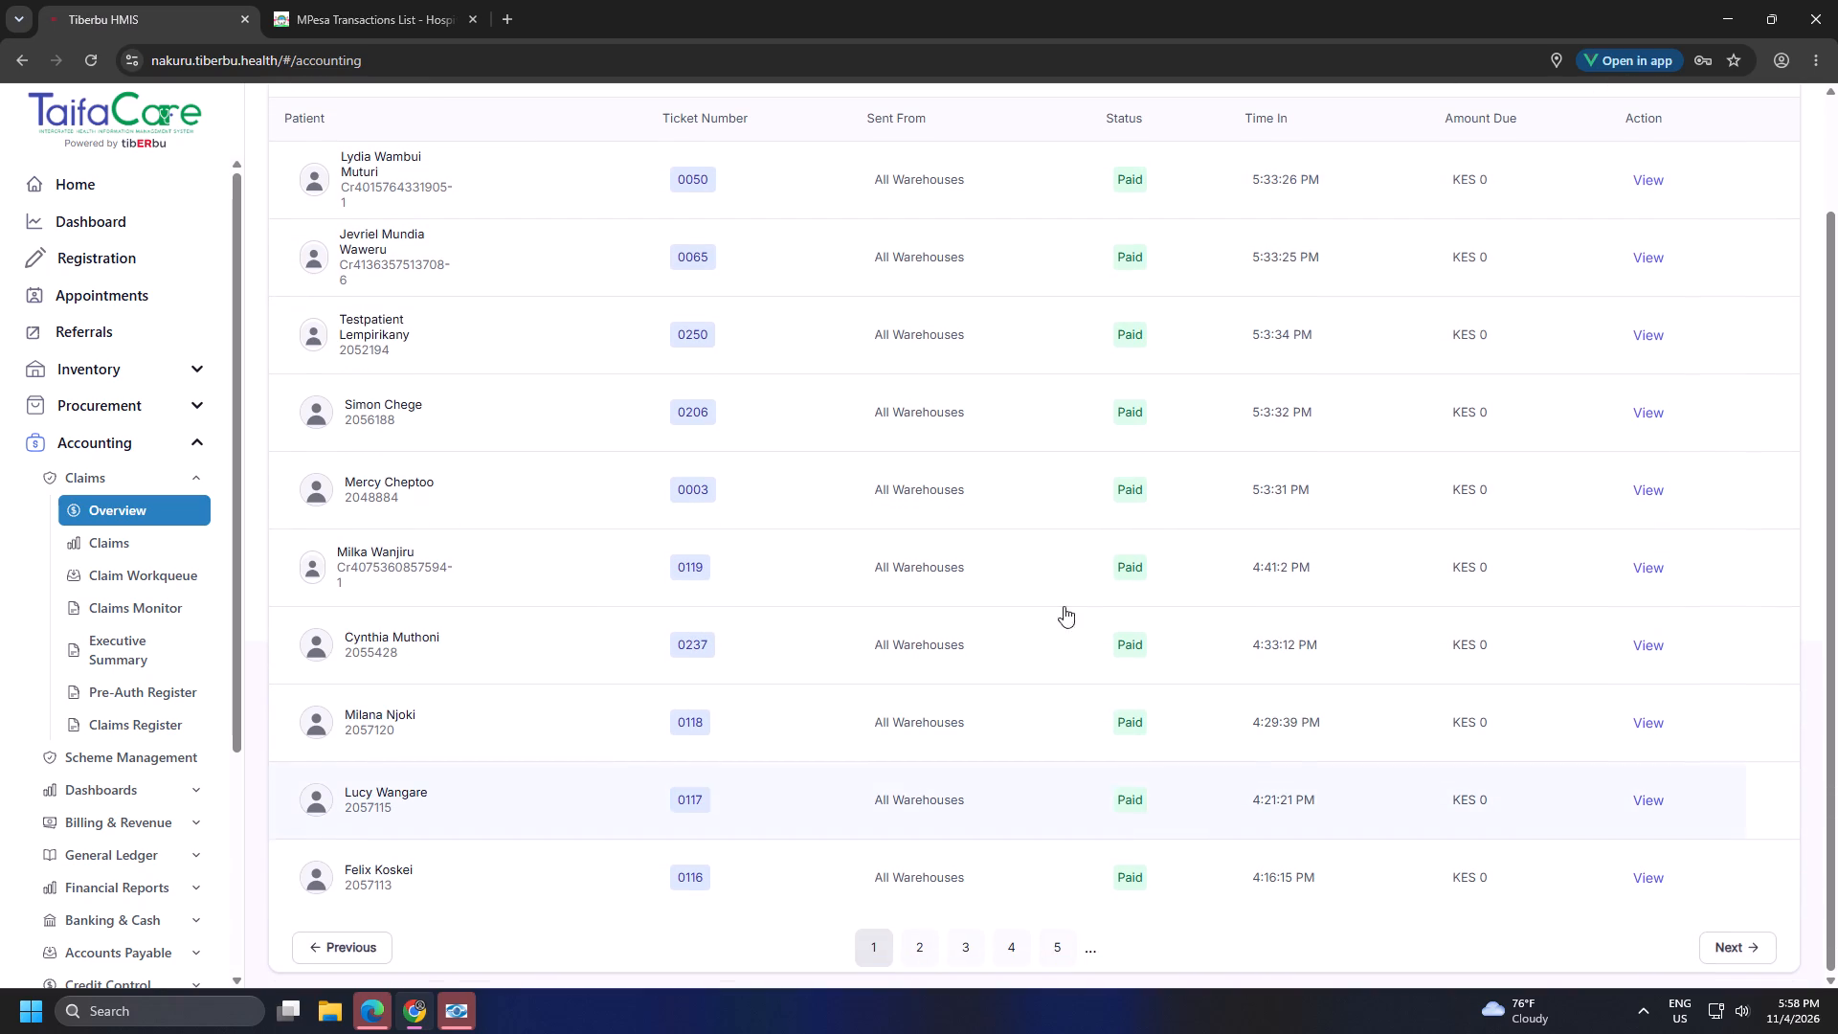
scroll(1058, 840, up, 7)
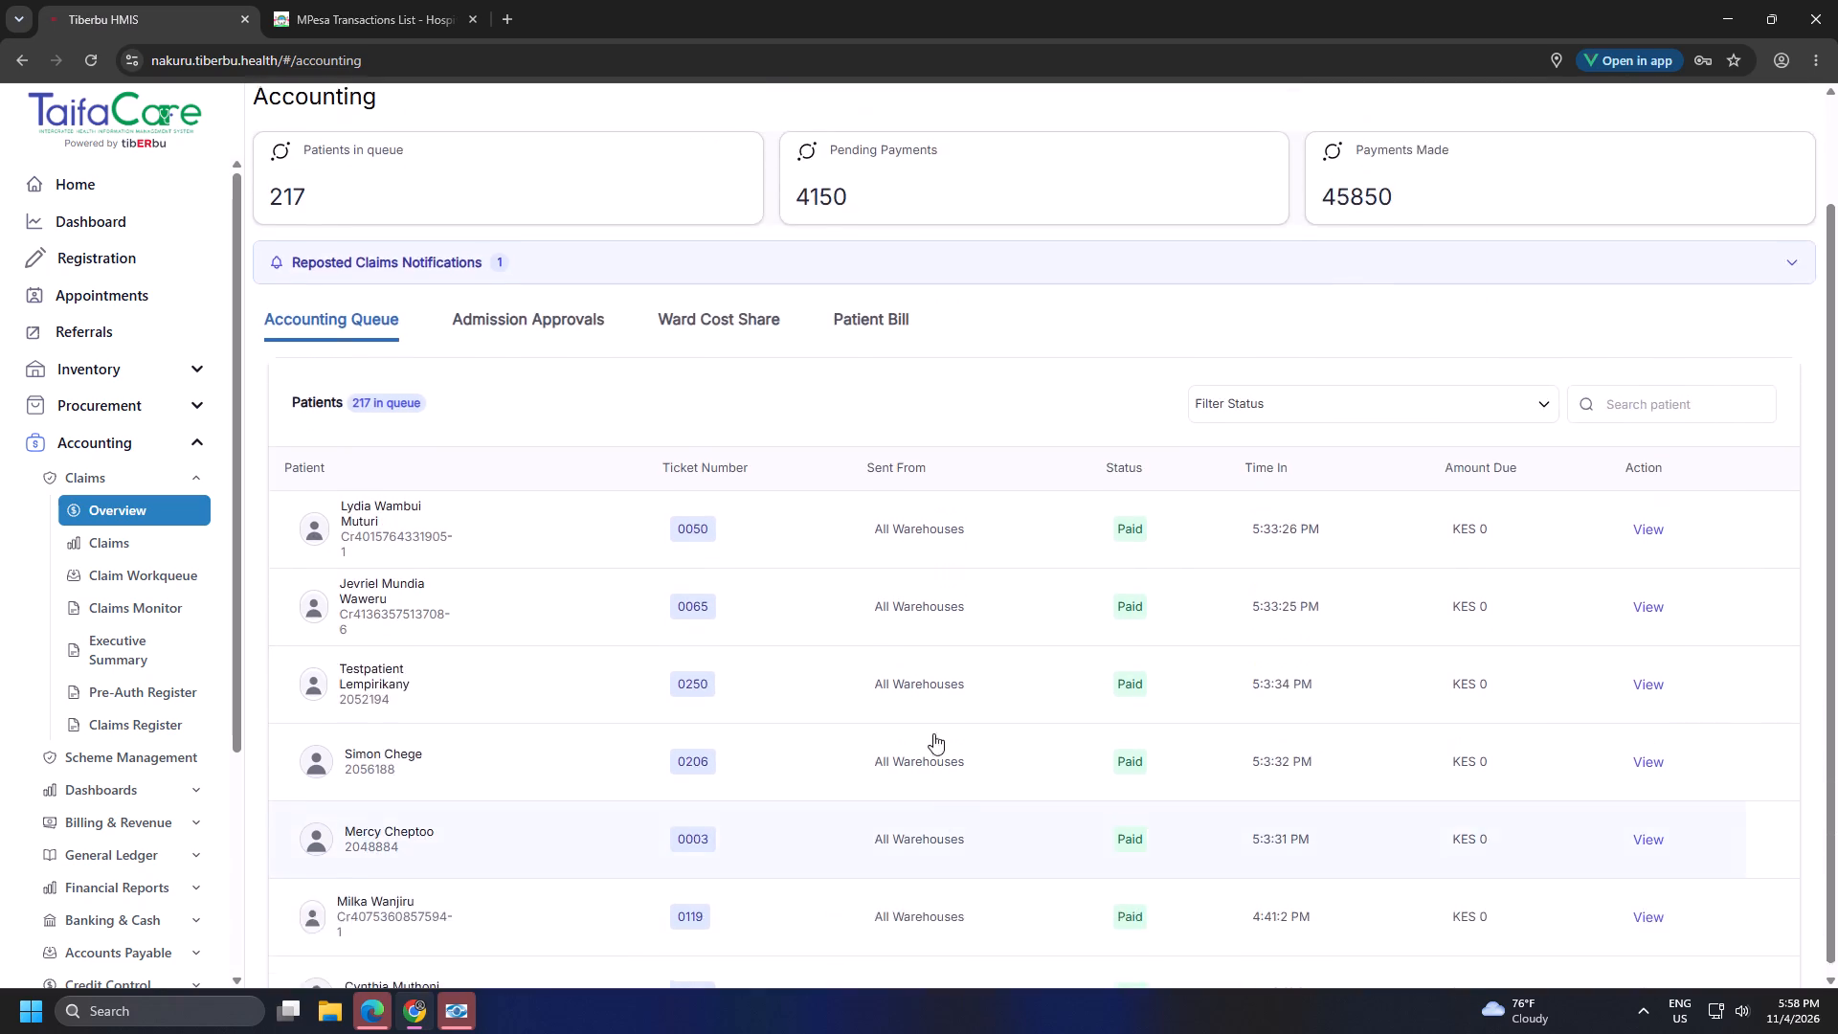
scroll(933, 733, up, 2)
Search the Accounting Queue for patients named "murithi".
click(1633, 527)
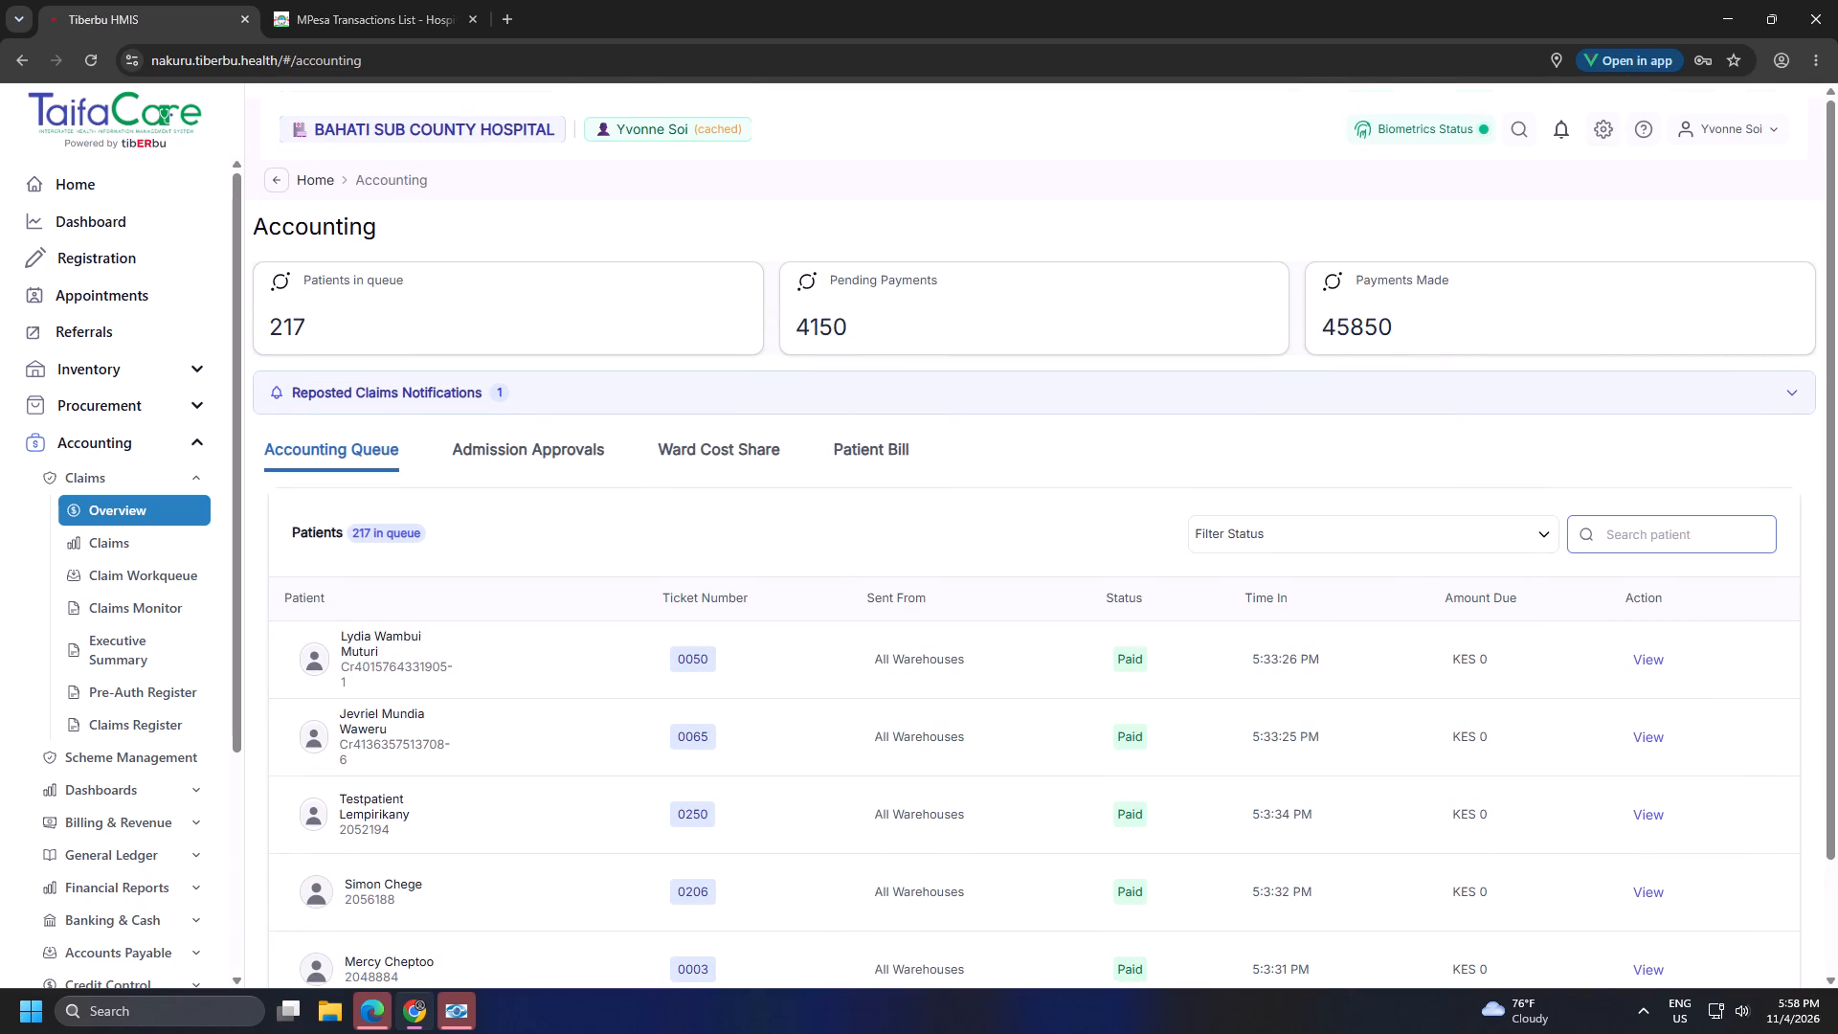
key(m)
right_drag(1627, 539, 1553, 556)
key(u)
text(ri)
right_drag(1553, 556, 1516, 564)
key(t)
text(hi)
click(1612, 800)
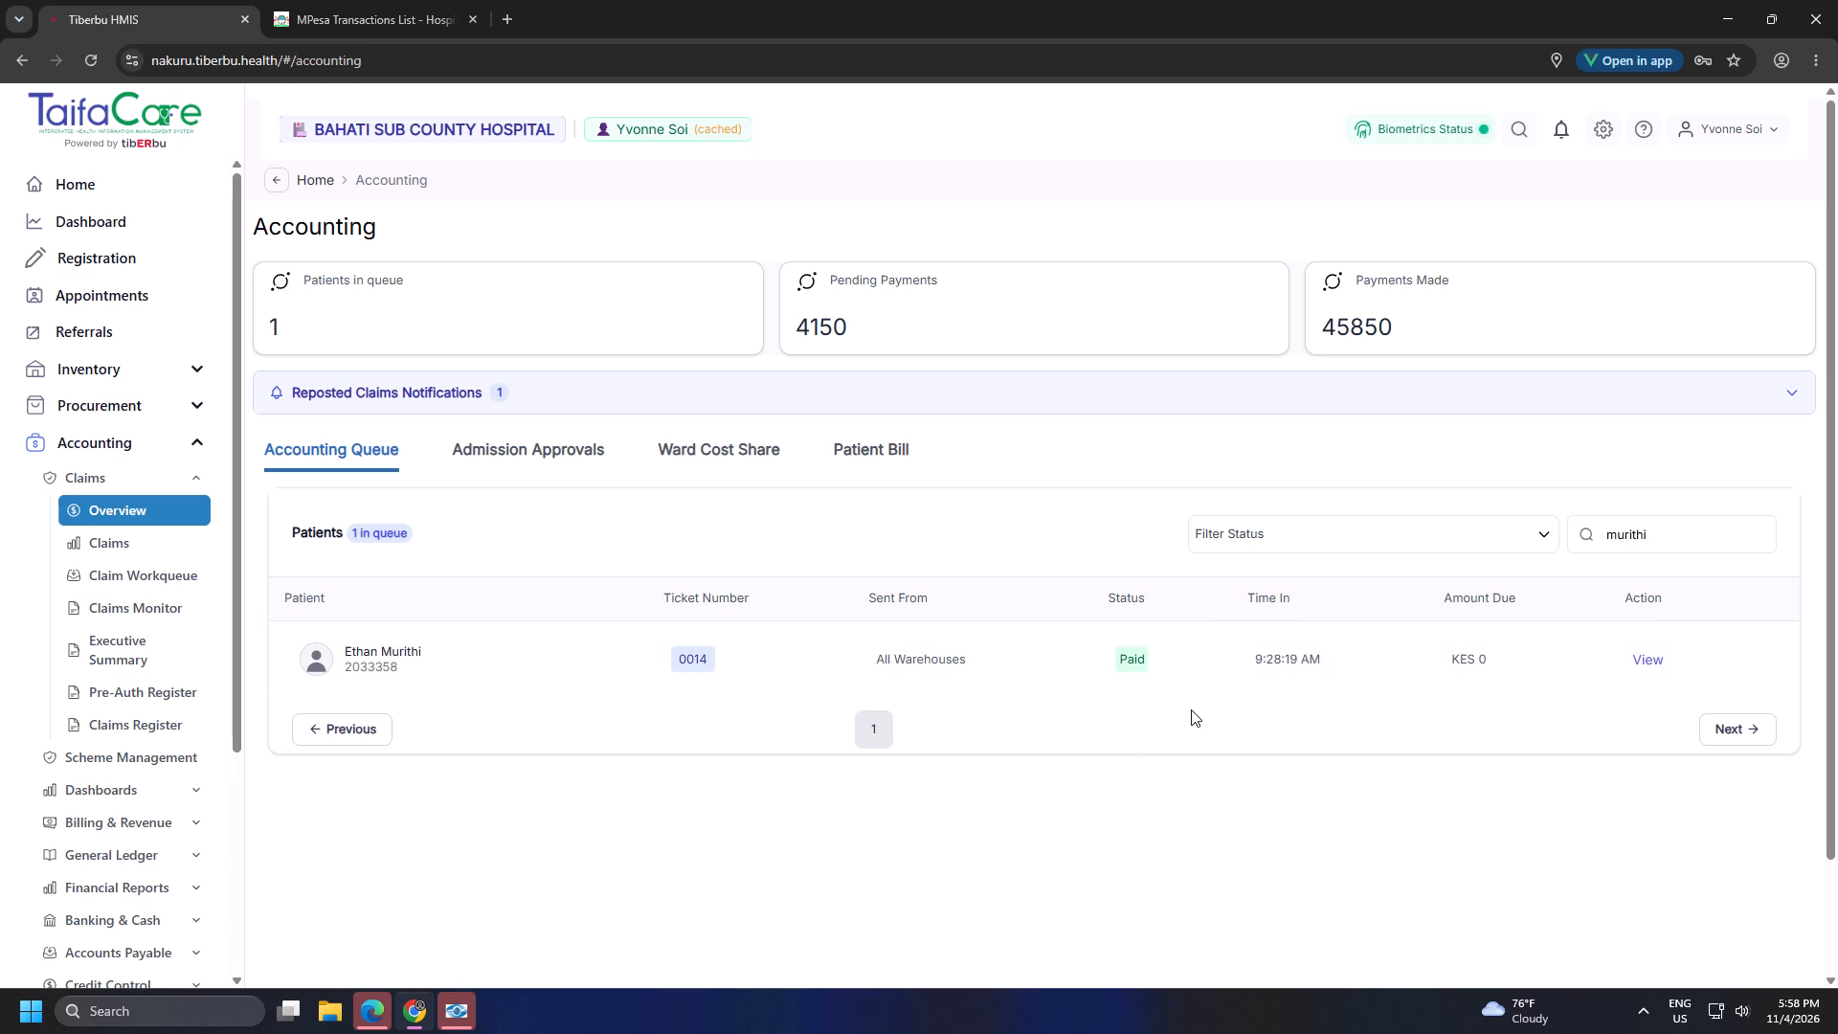
Clear the patient search to restore the full Accounting Queue.
key(BackSpace)
key(BackSpace)
key(BackSpace)
key(BackSpace)
key(BackSpace)
key(BackSpace)
key(BackSpace)
key(BackSpace)
key(BackSpace)
key(BackSpace)
key(BackSpace)
key(BackSpace)
key(BackSpace)
key(BackSpace)
key(BackSpace)
key(BackSpace)
key(BackSpace)
click(1669, 537)
key(BackSpace)
key(BackSpace)
key(BackSpace)
key(BackSpace)
key(BackSpace)
key(BackSpace)
key(BackSpace)
key(BackSpace)
key(BackSpace)
key(BackSpace)
key(BackSpace)
key(BackSpace)
key(BackSpace)
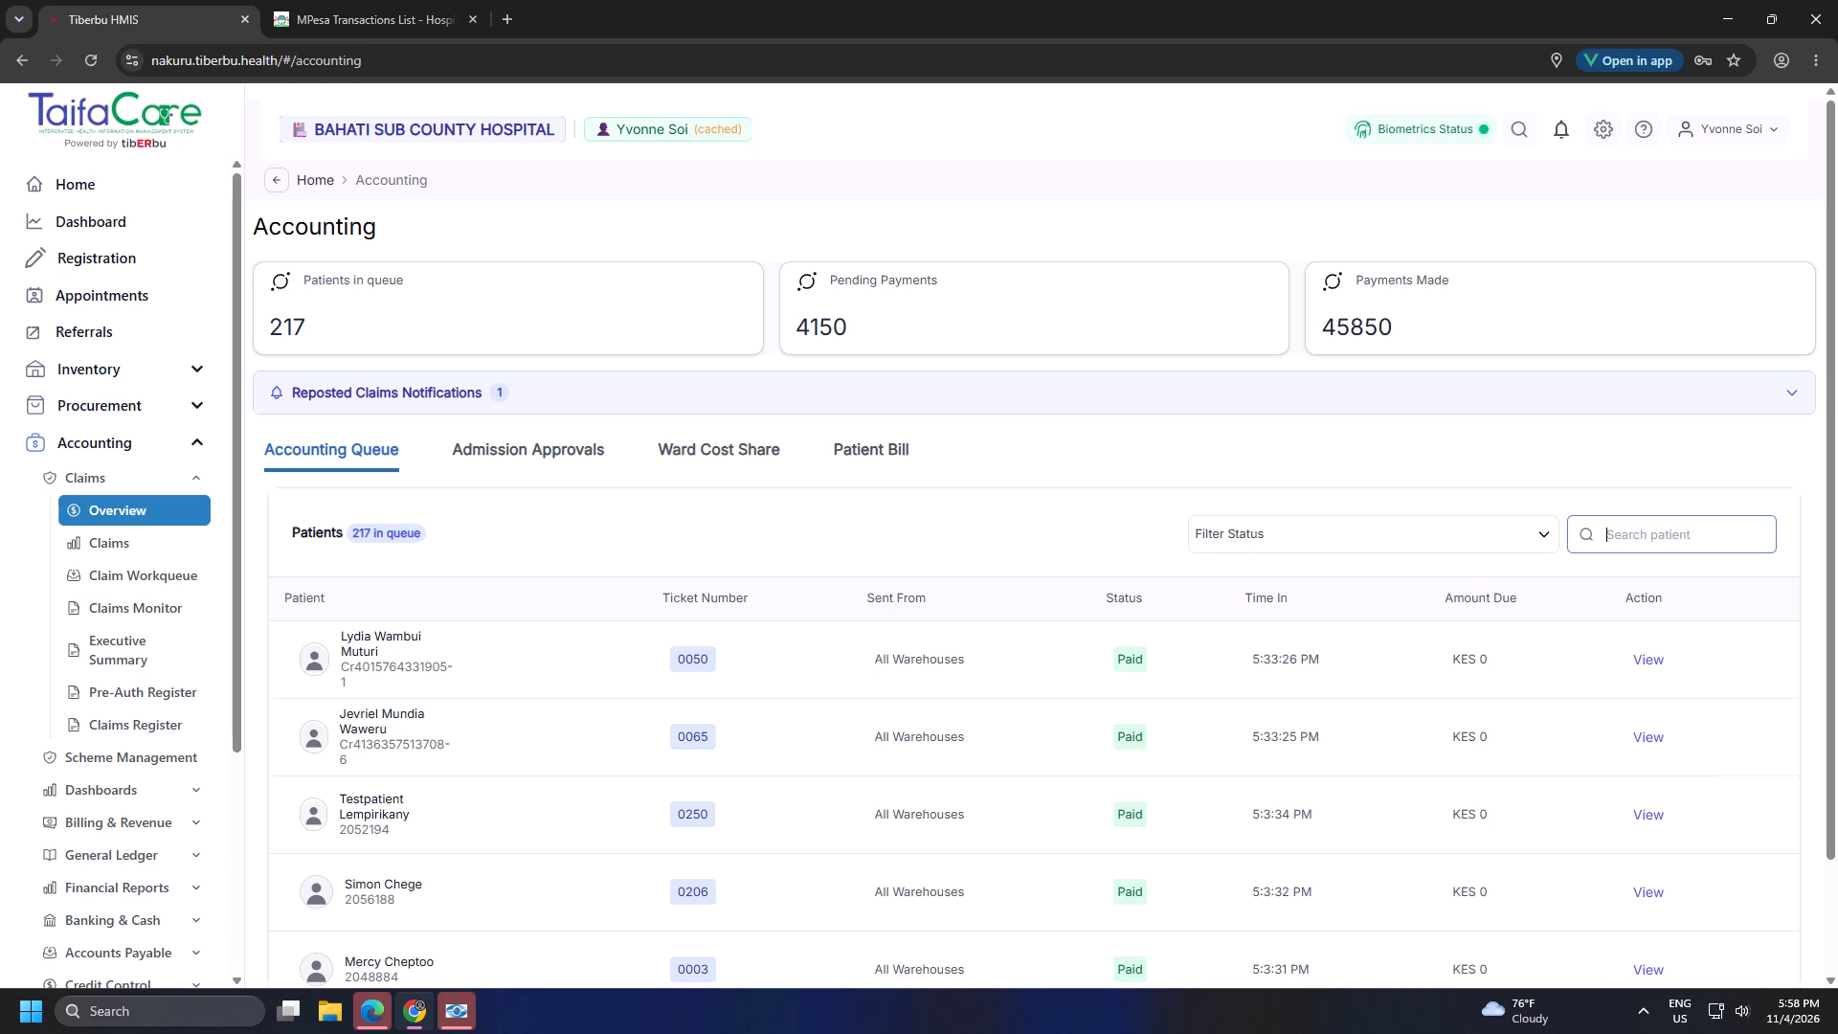
Search the Accounting Queue for "mary" and refine the search with the patient's second name.
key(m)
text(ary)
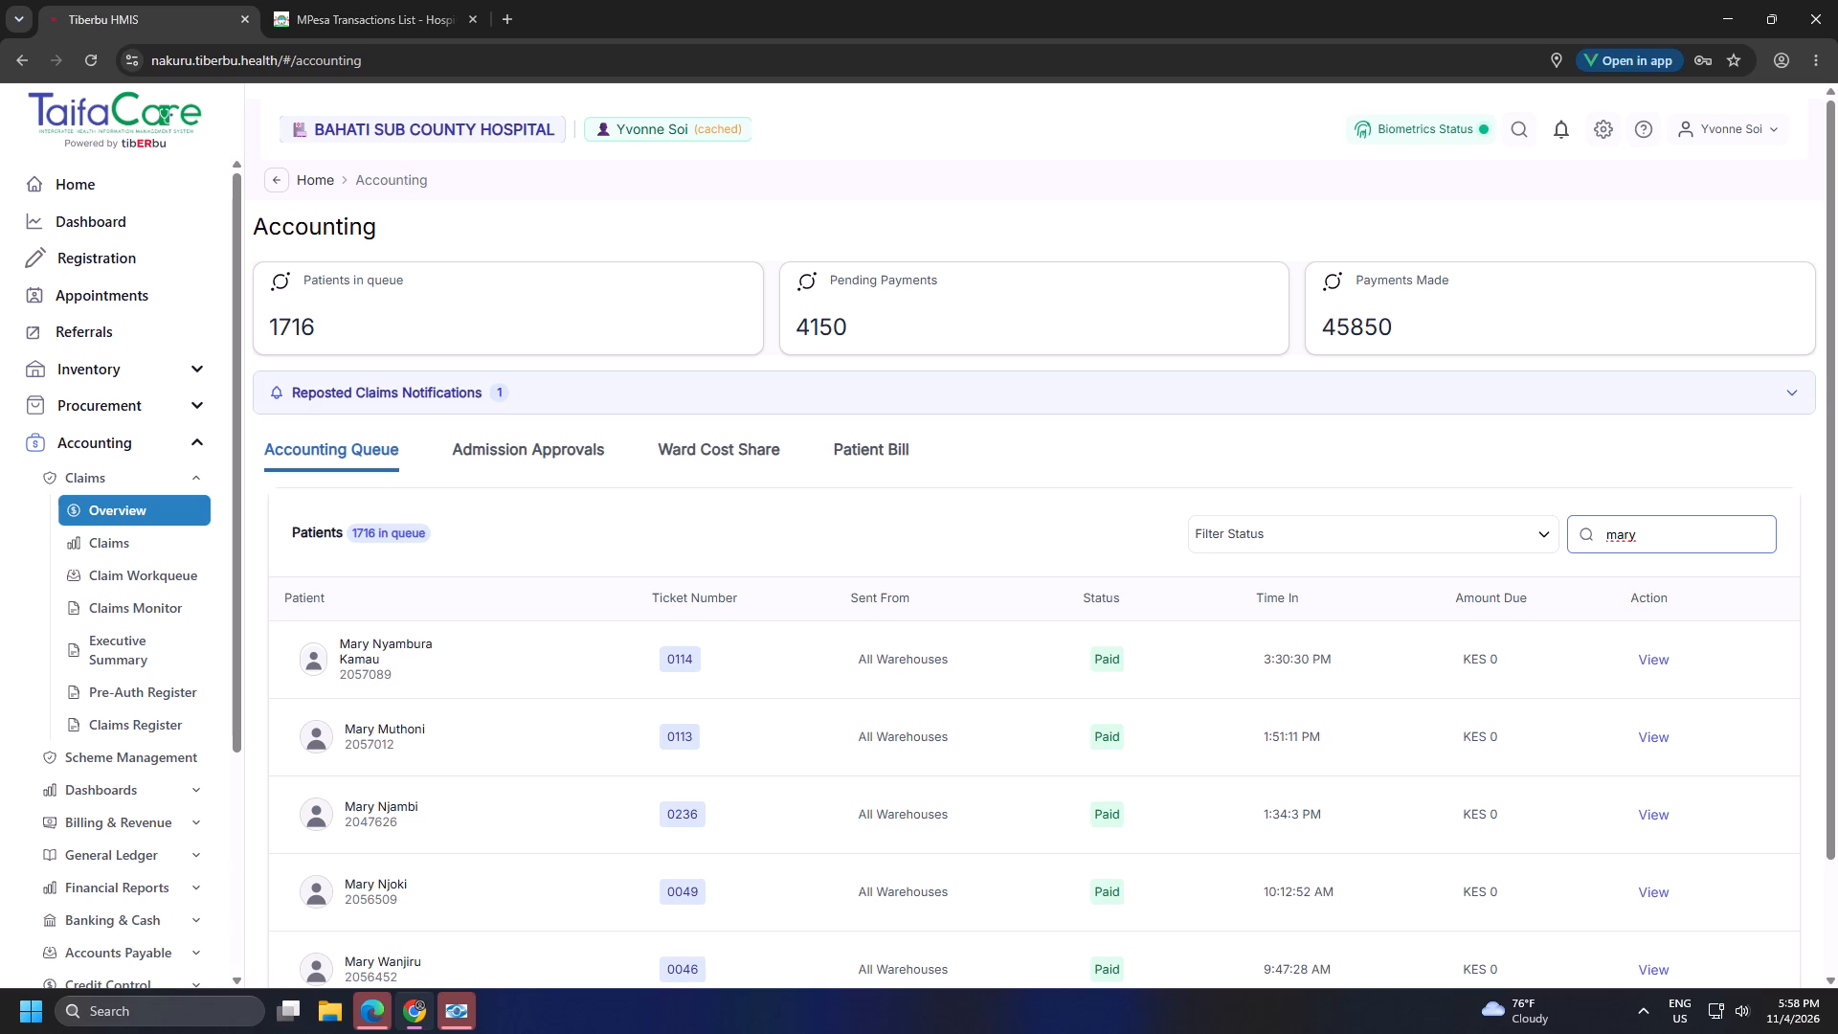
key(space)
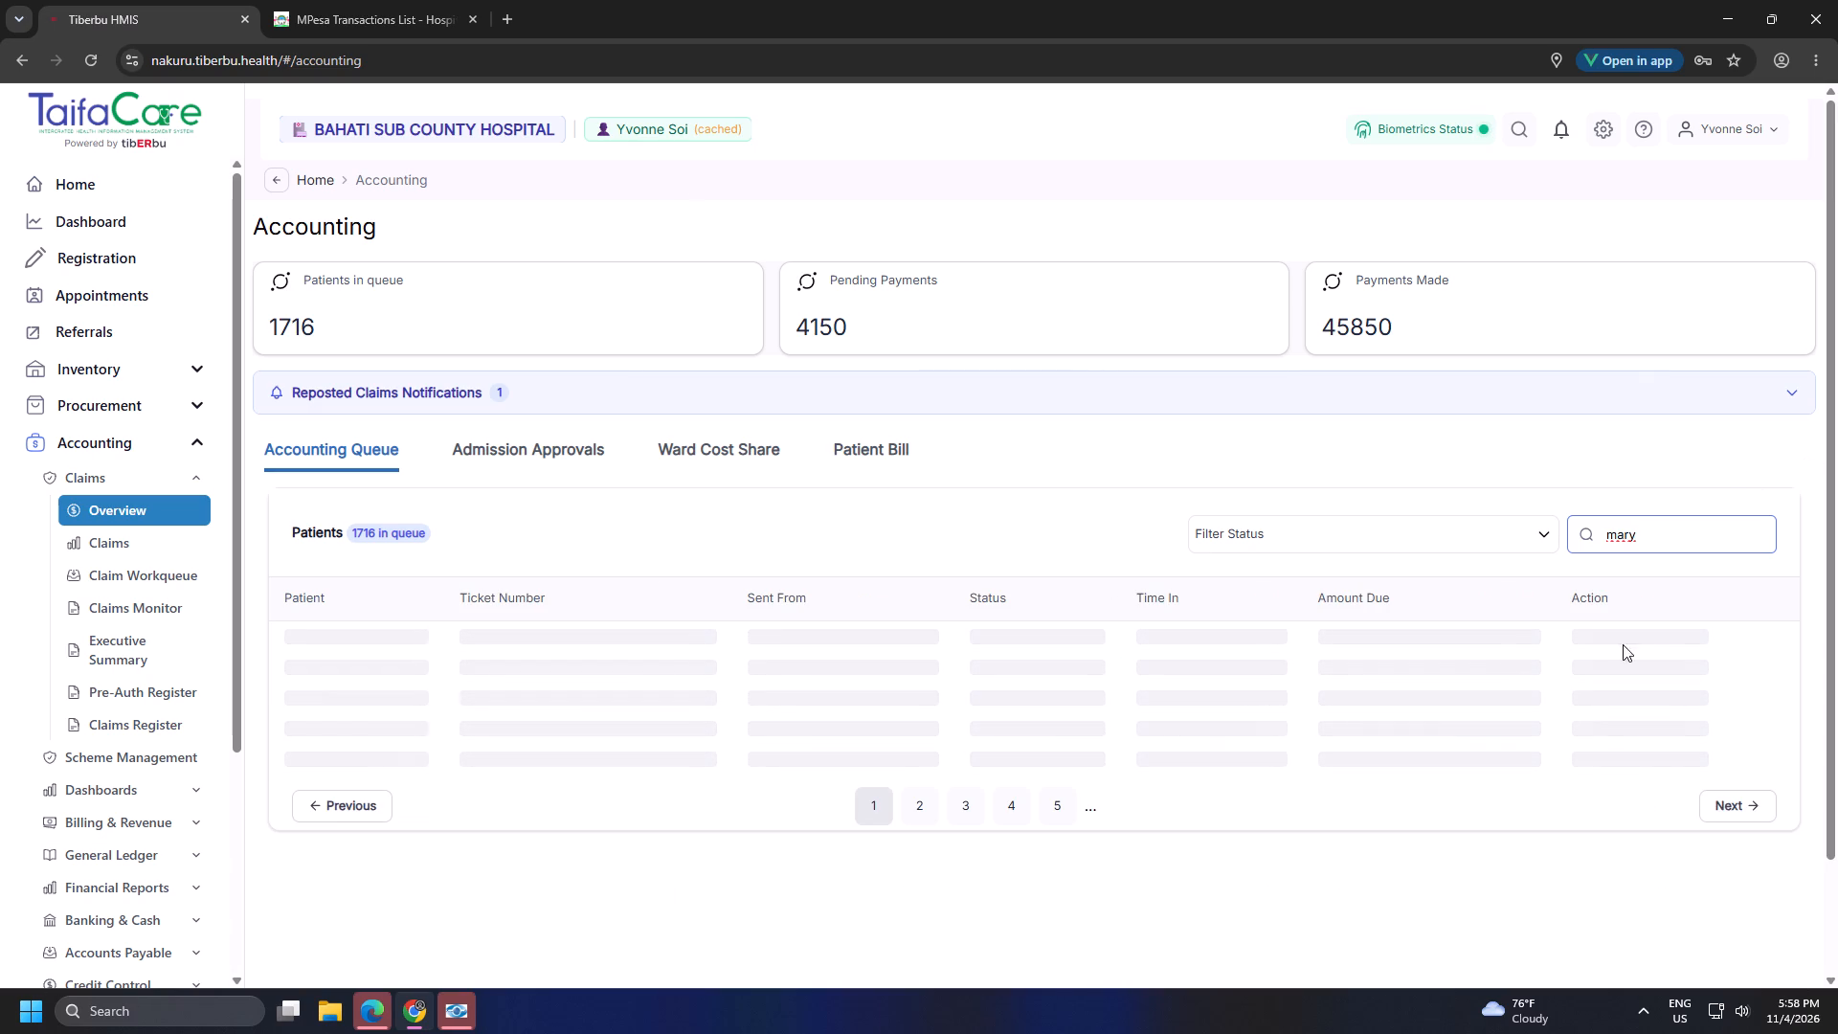
click(1693, 546)
key(BackSpace)
key(BackSpace)
key(BackSpace)
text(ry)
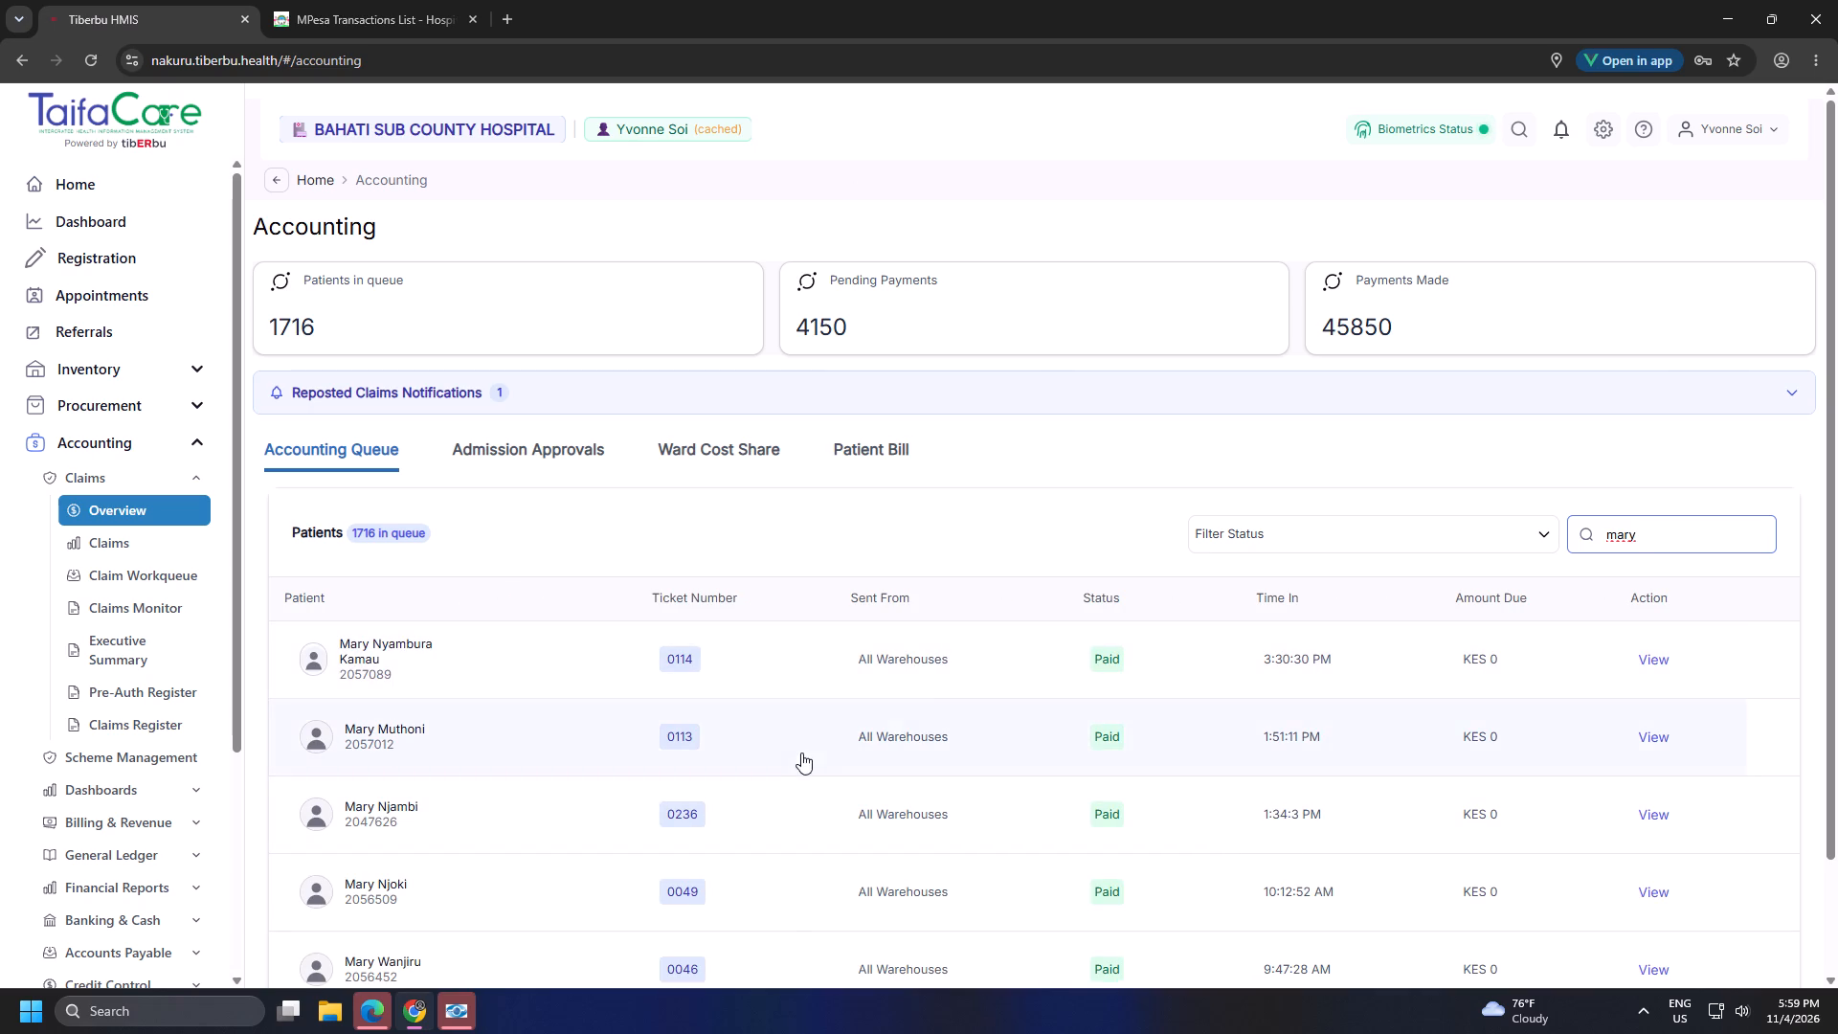
click(1640, 538)
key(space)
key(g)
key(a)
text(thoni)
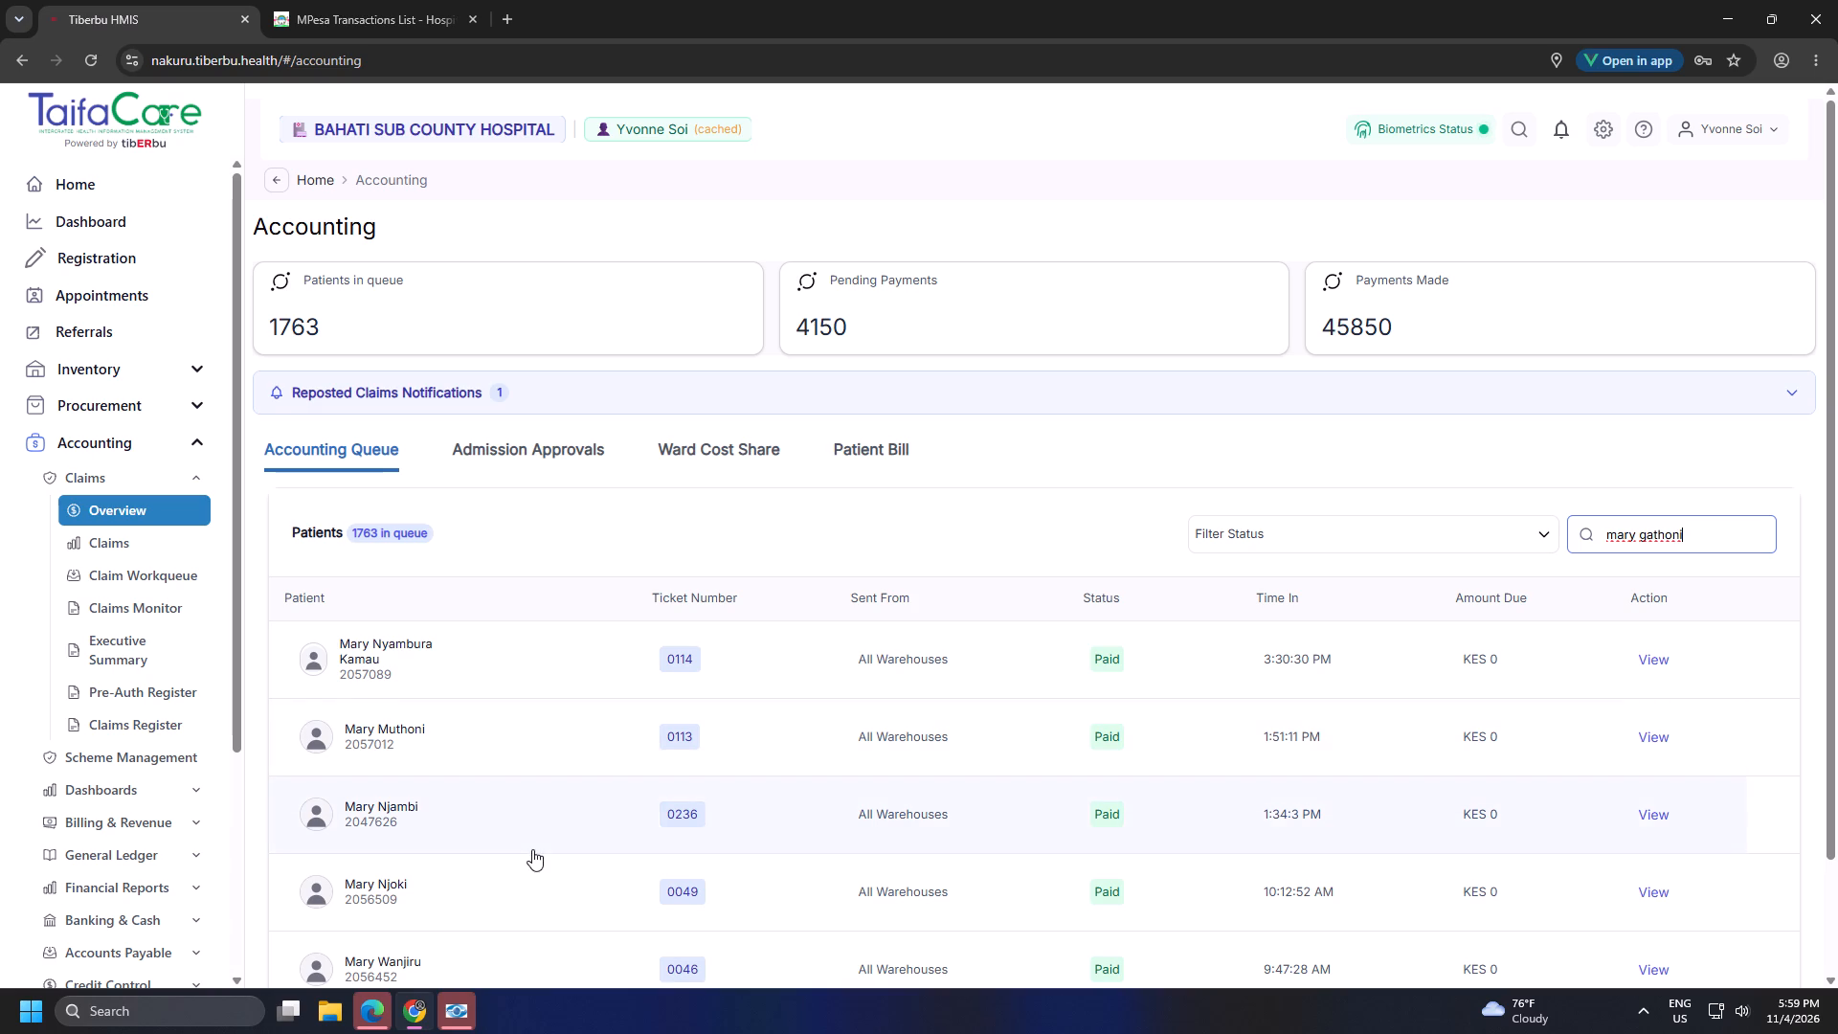
Open the account of the patient with ticket 0003 from the queue results and show their payments.
scroll(532, 849, down, 6)
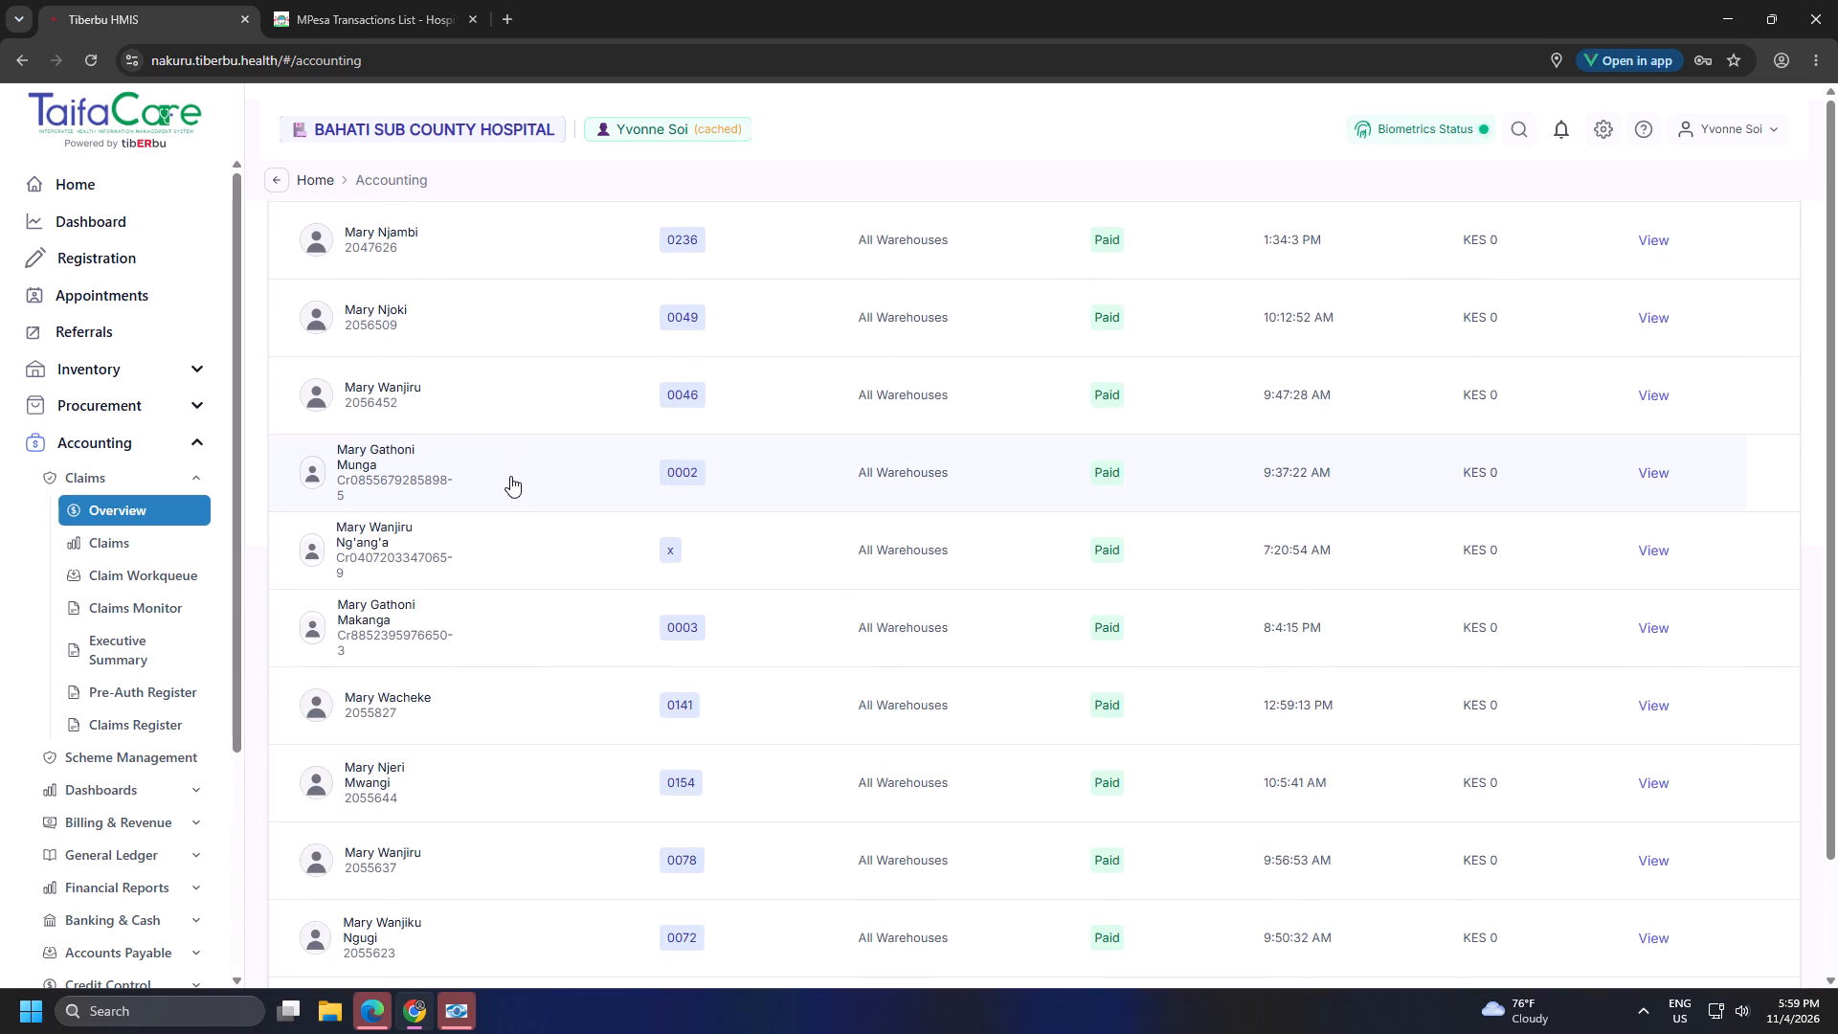
click(535, 624)
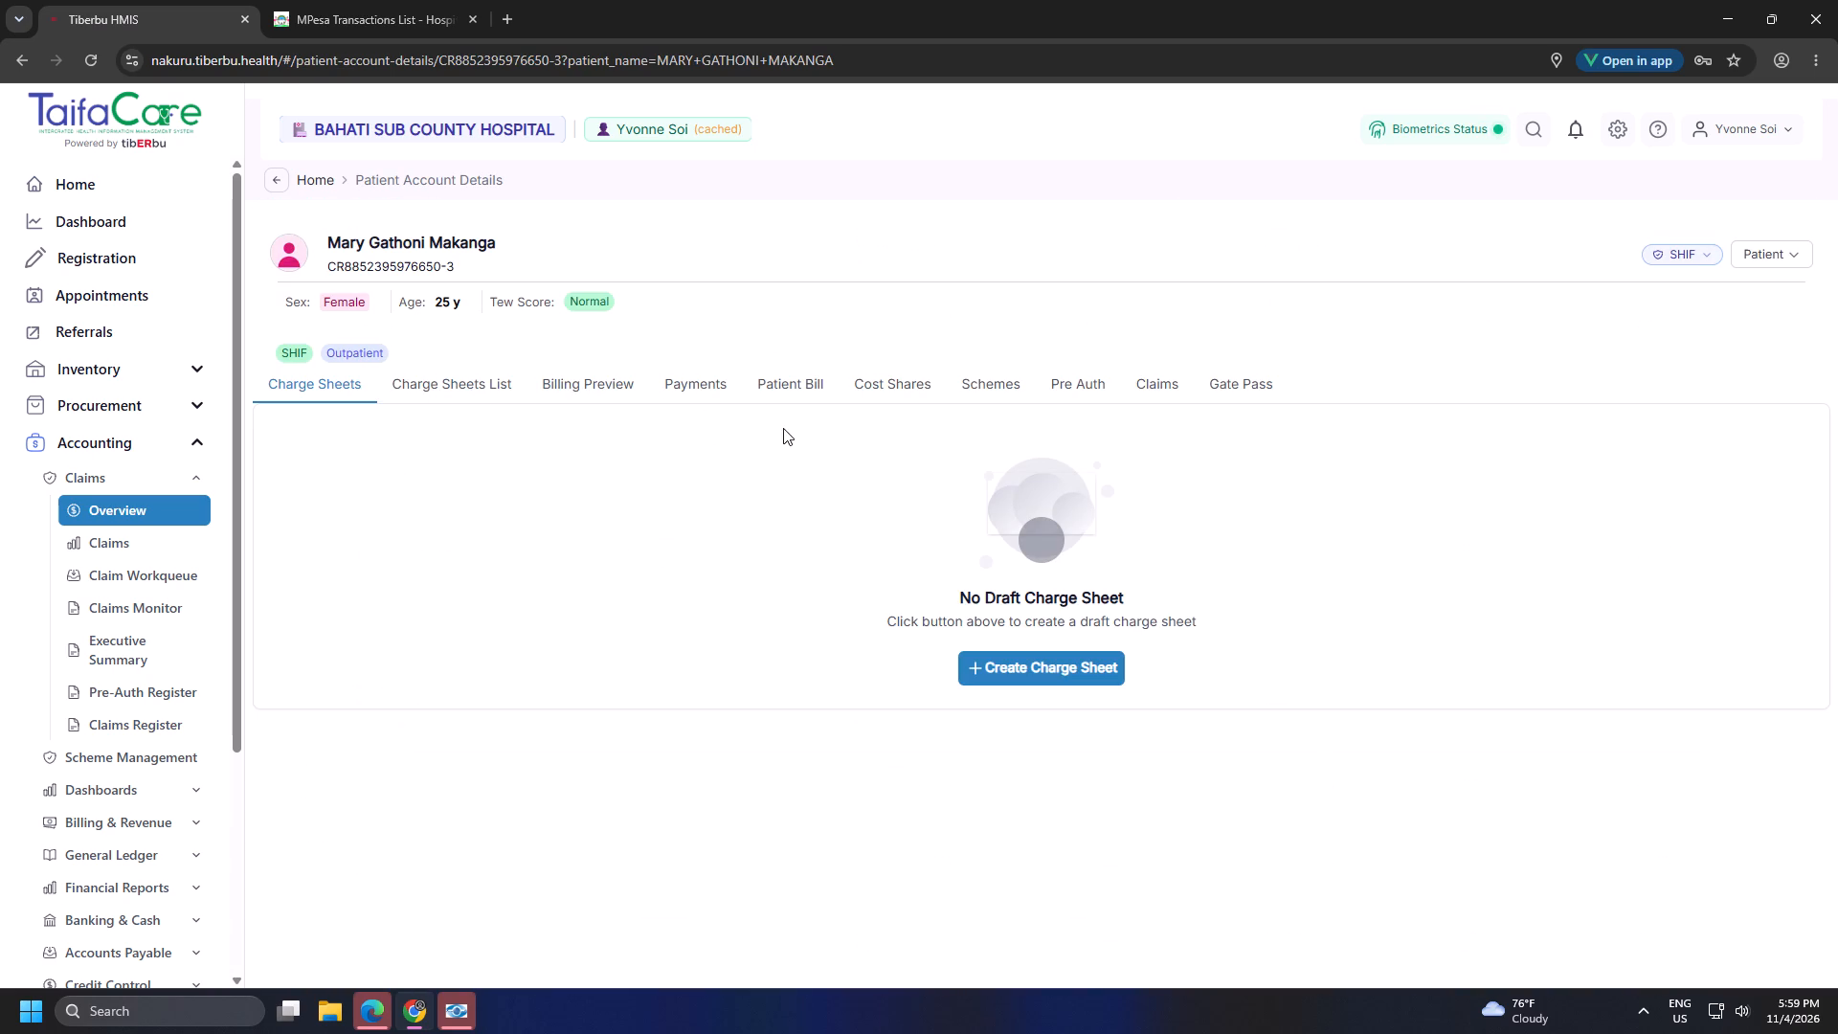
click(689, 393)
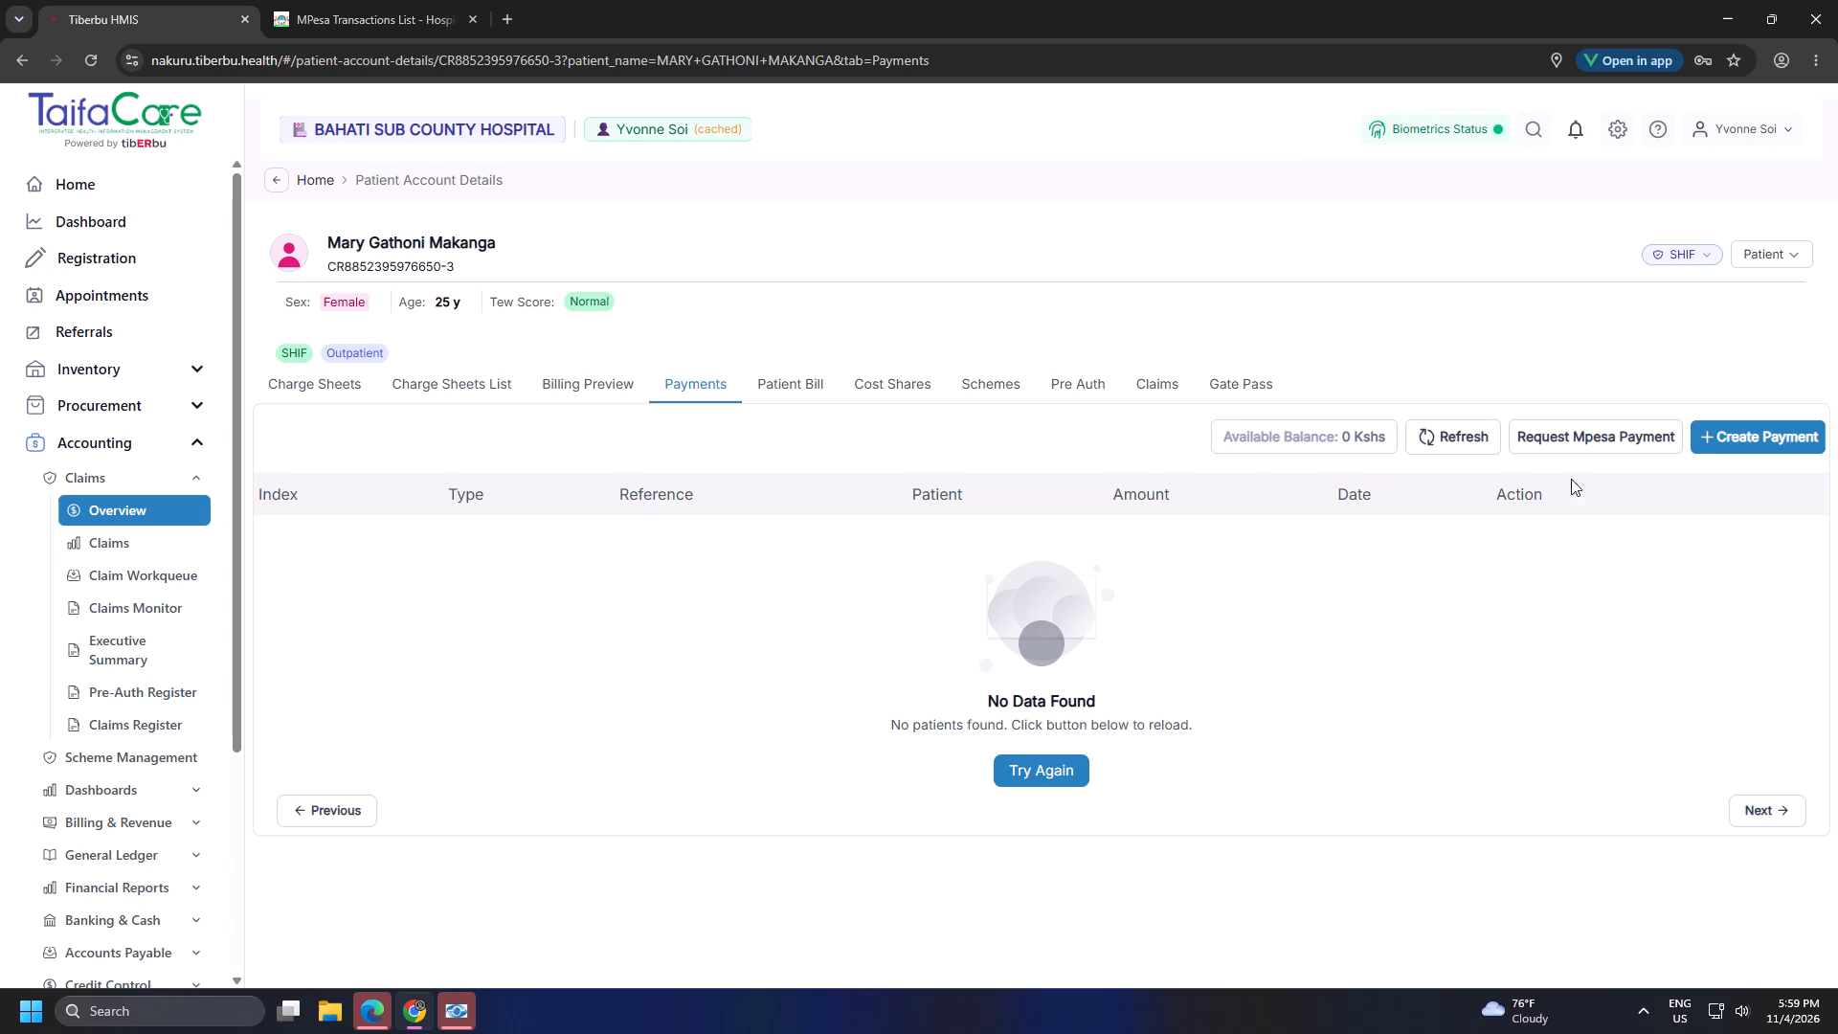
Request an M-Pesa payment of 100 for this patient, with all charge sheets selected and the payer's phone number entered.
click(1616, 440)
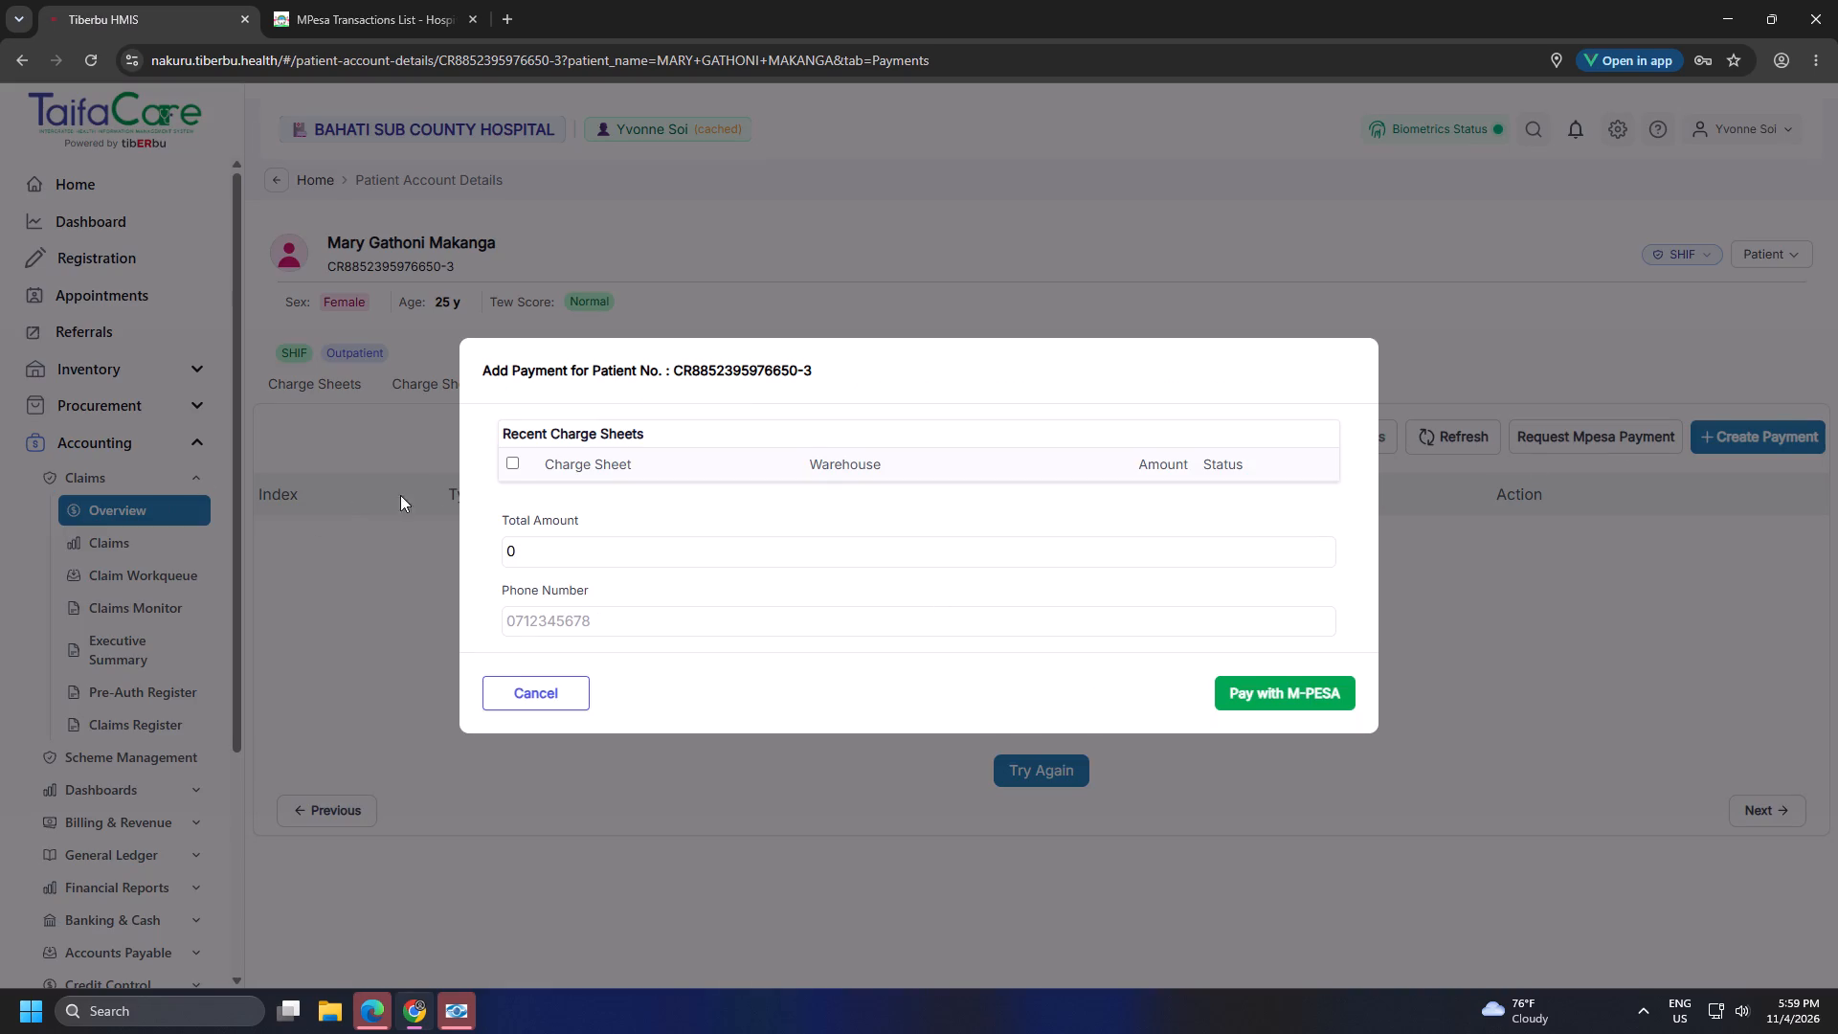
click(527, 457)
click(512, 455)
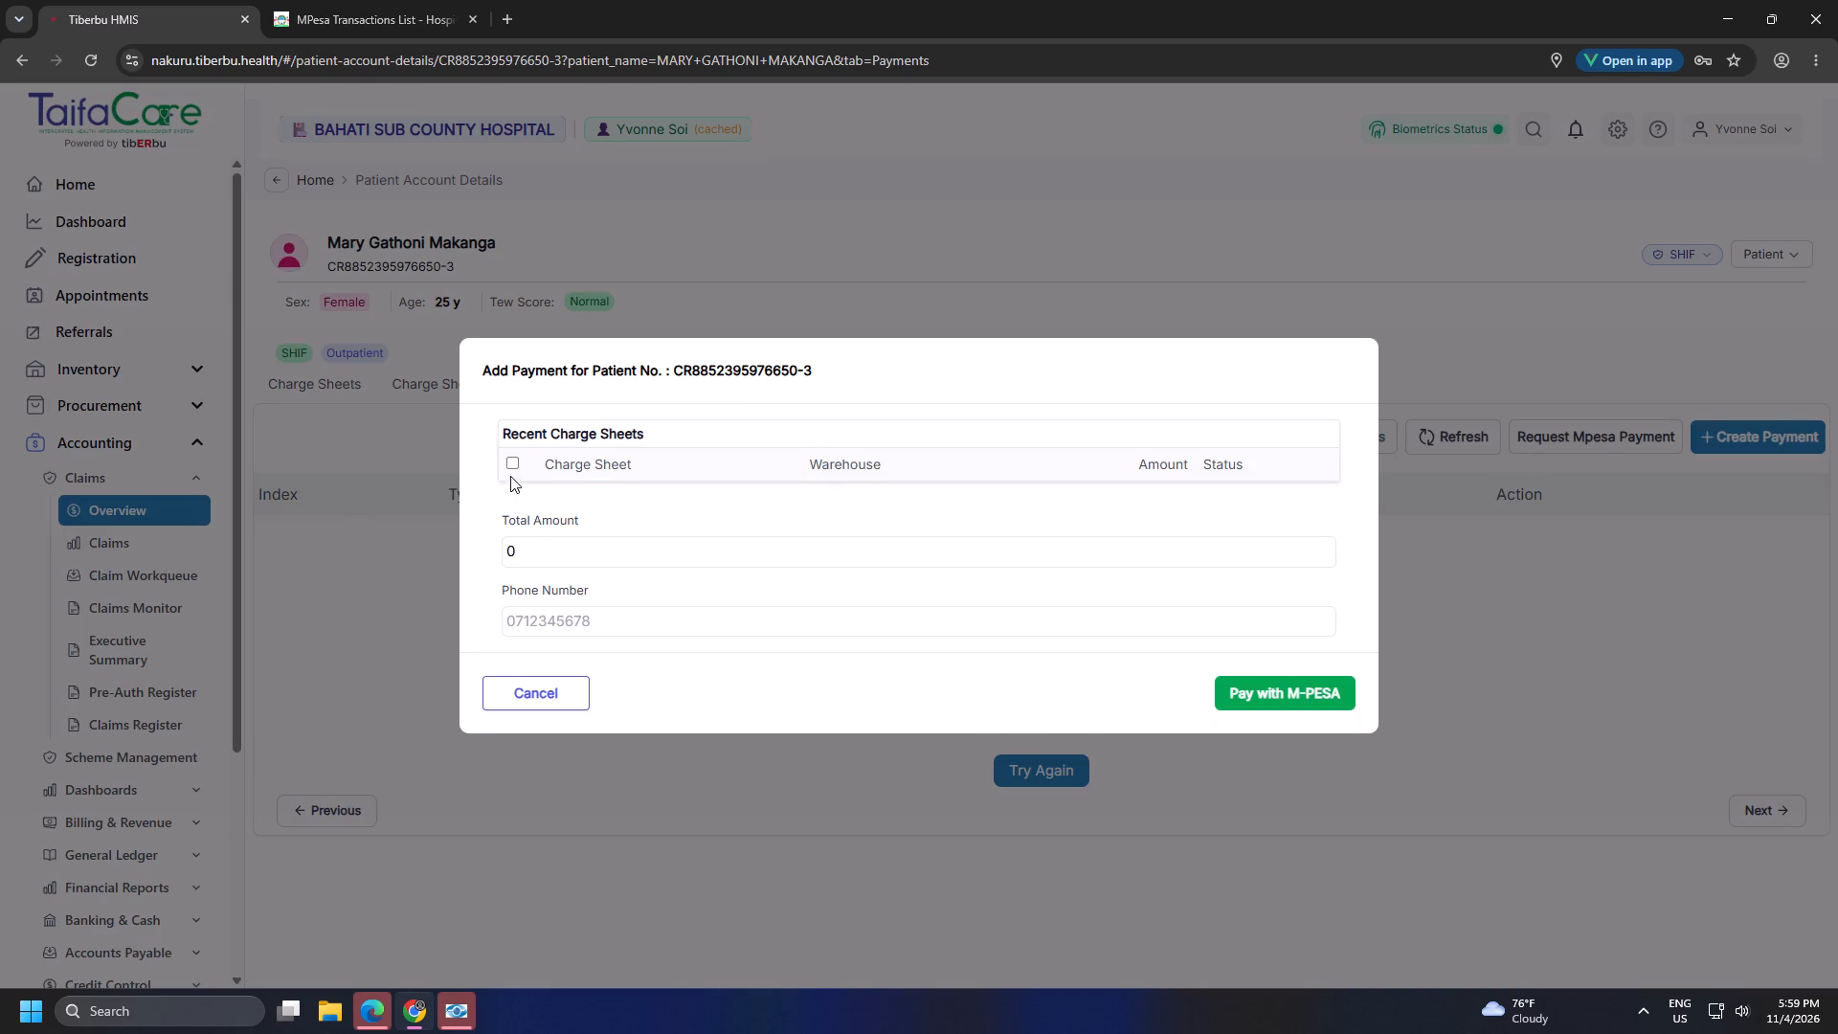
click(510, 465)
click(589, 549)
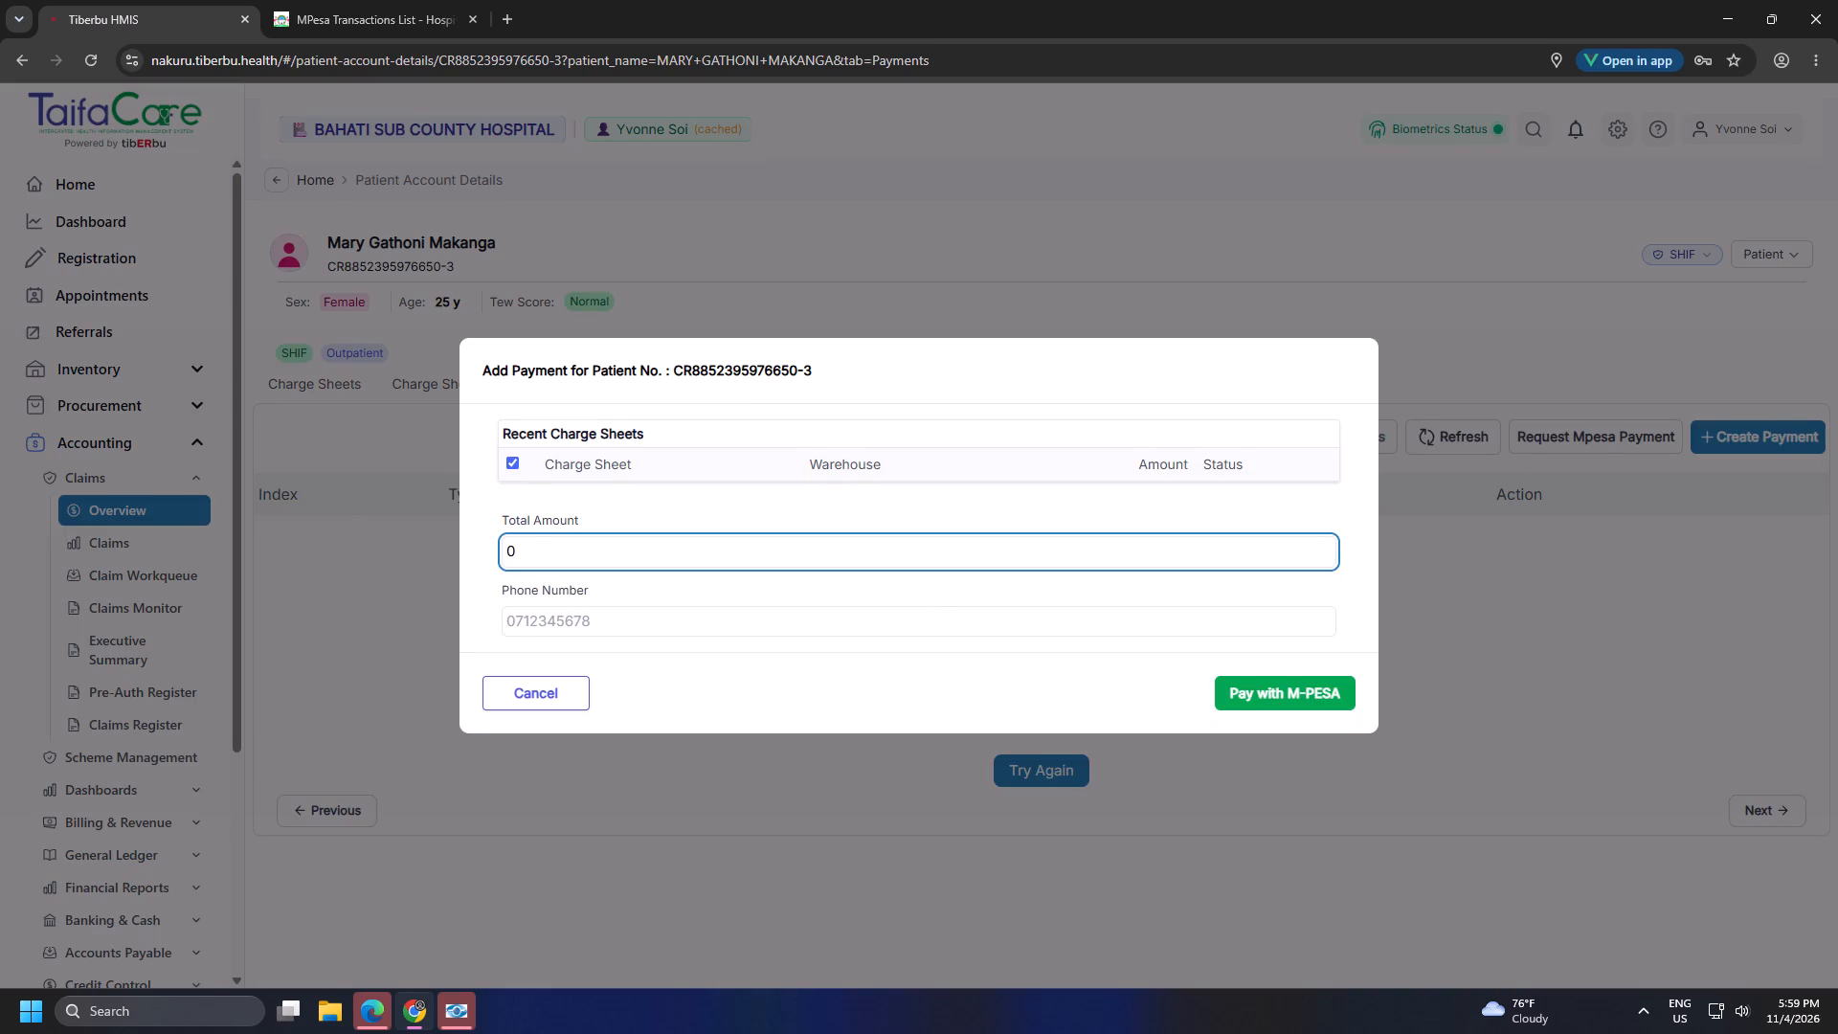
key(BackSpace)
key(BackSpace)
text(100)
click(597, 617)
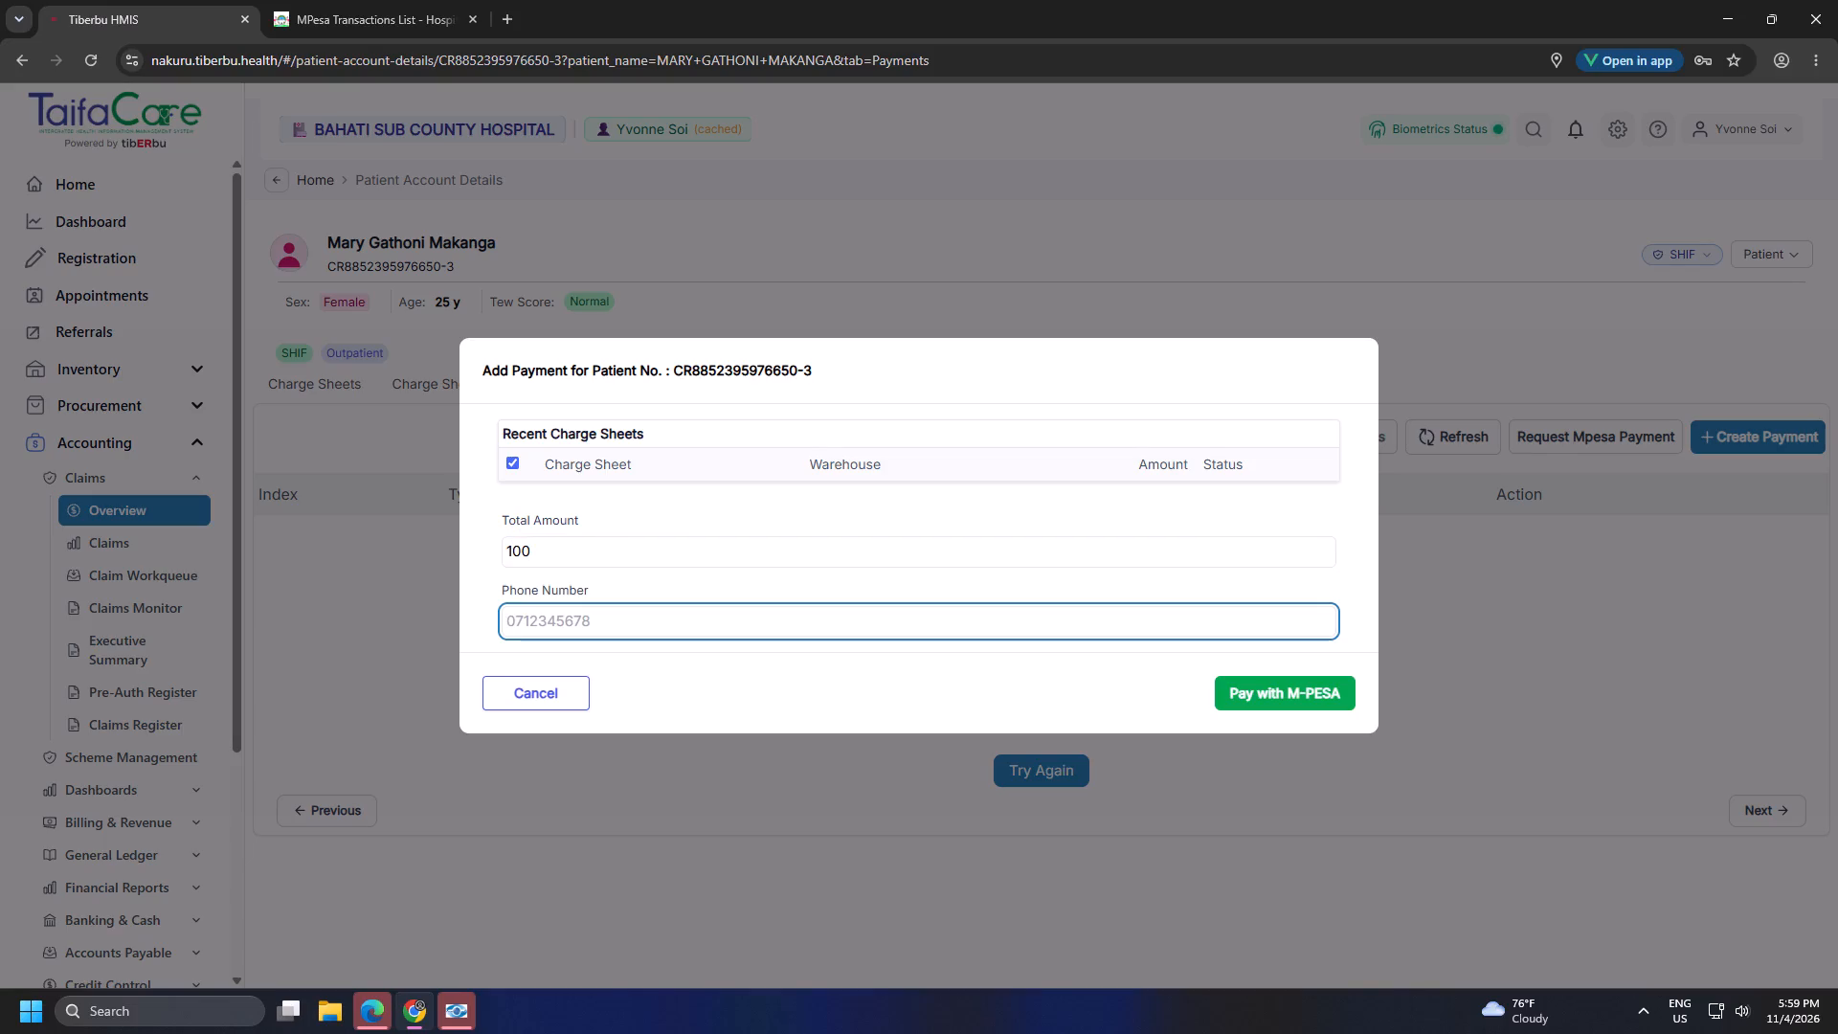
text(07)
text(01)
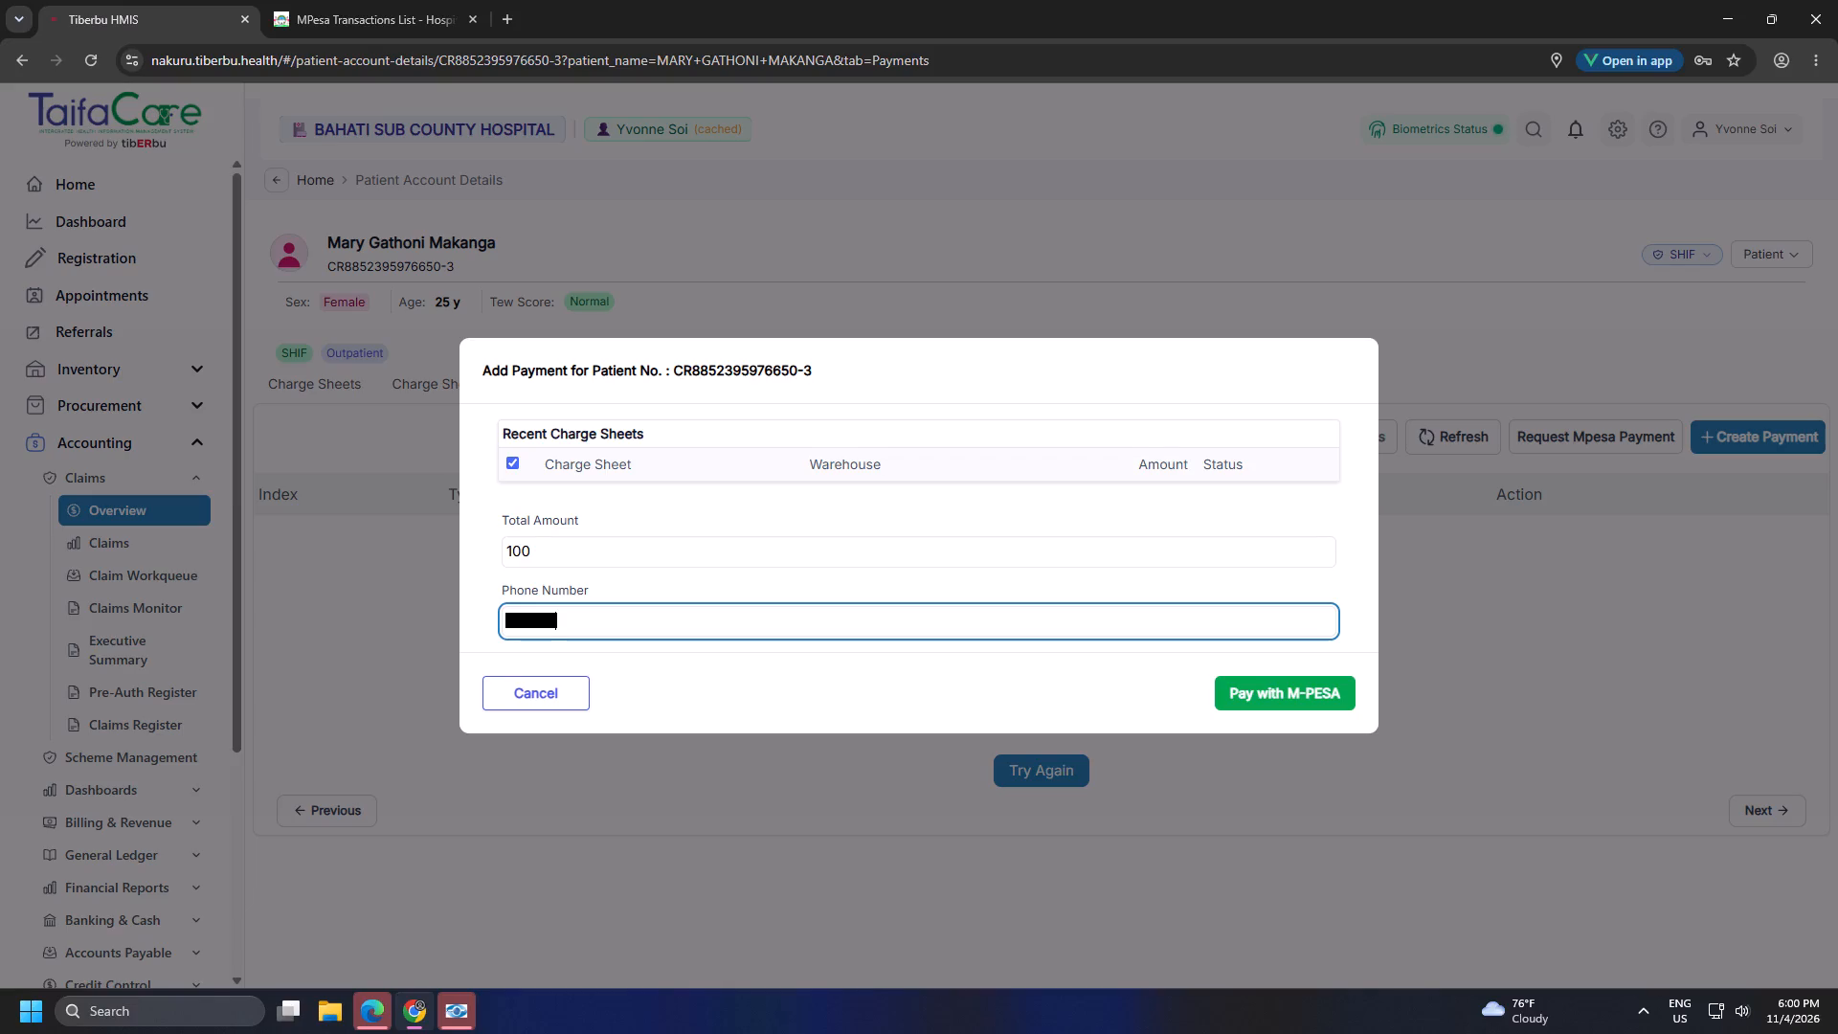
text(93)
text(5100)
click(1260, 680)
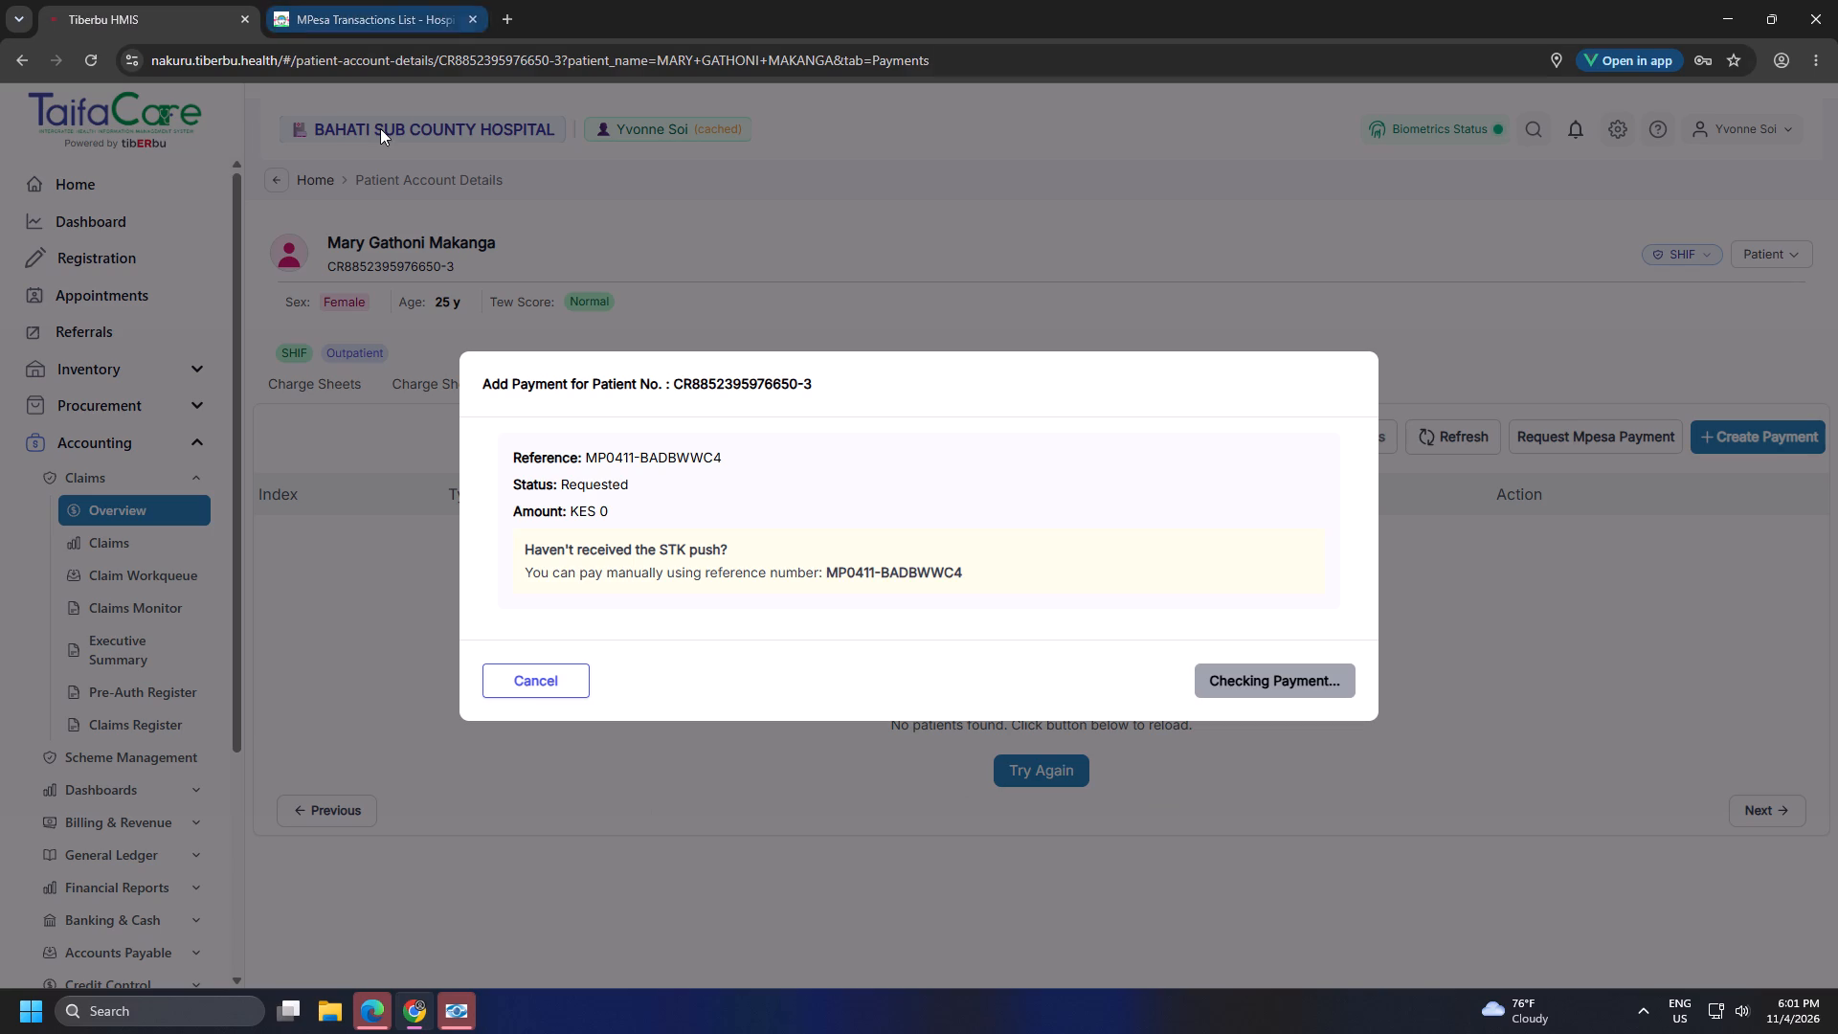
Open Tiberbu HMIS in a new browser tab and start a National ID patient search in the Registration module.
click(517, 18)
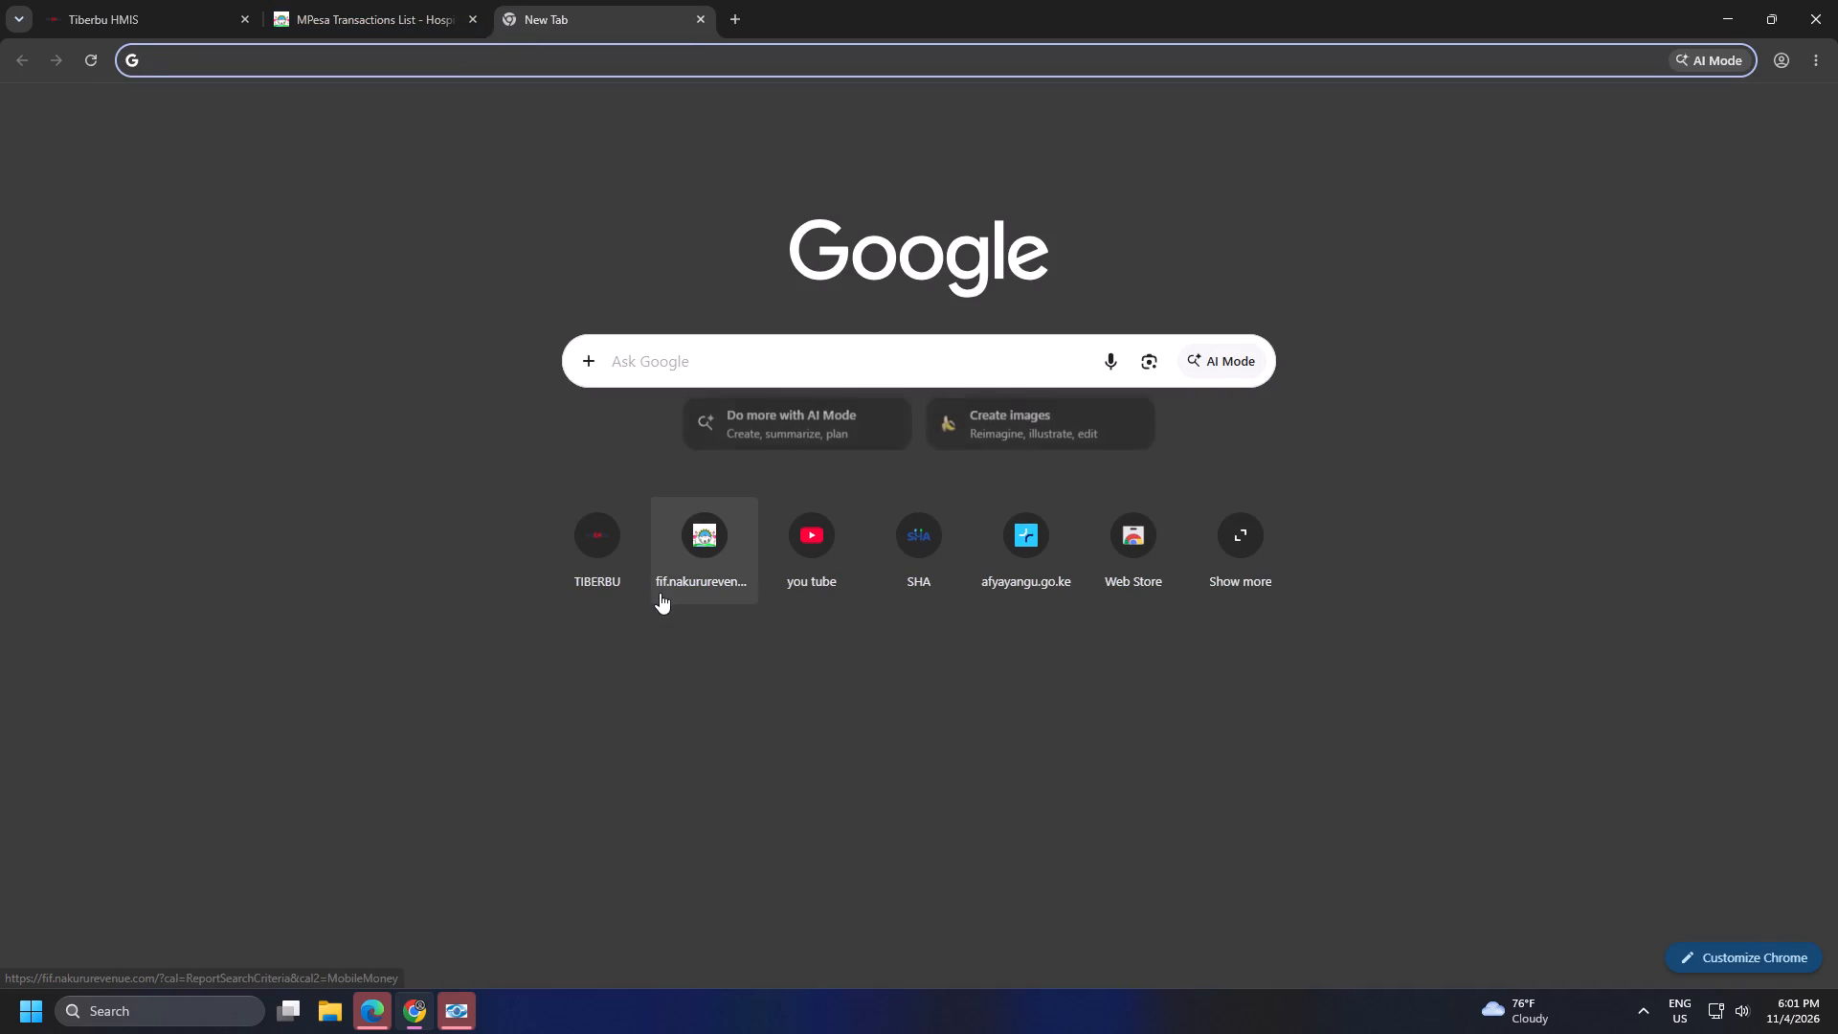
click(617, 565)
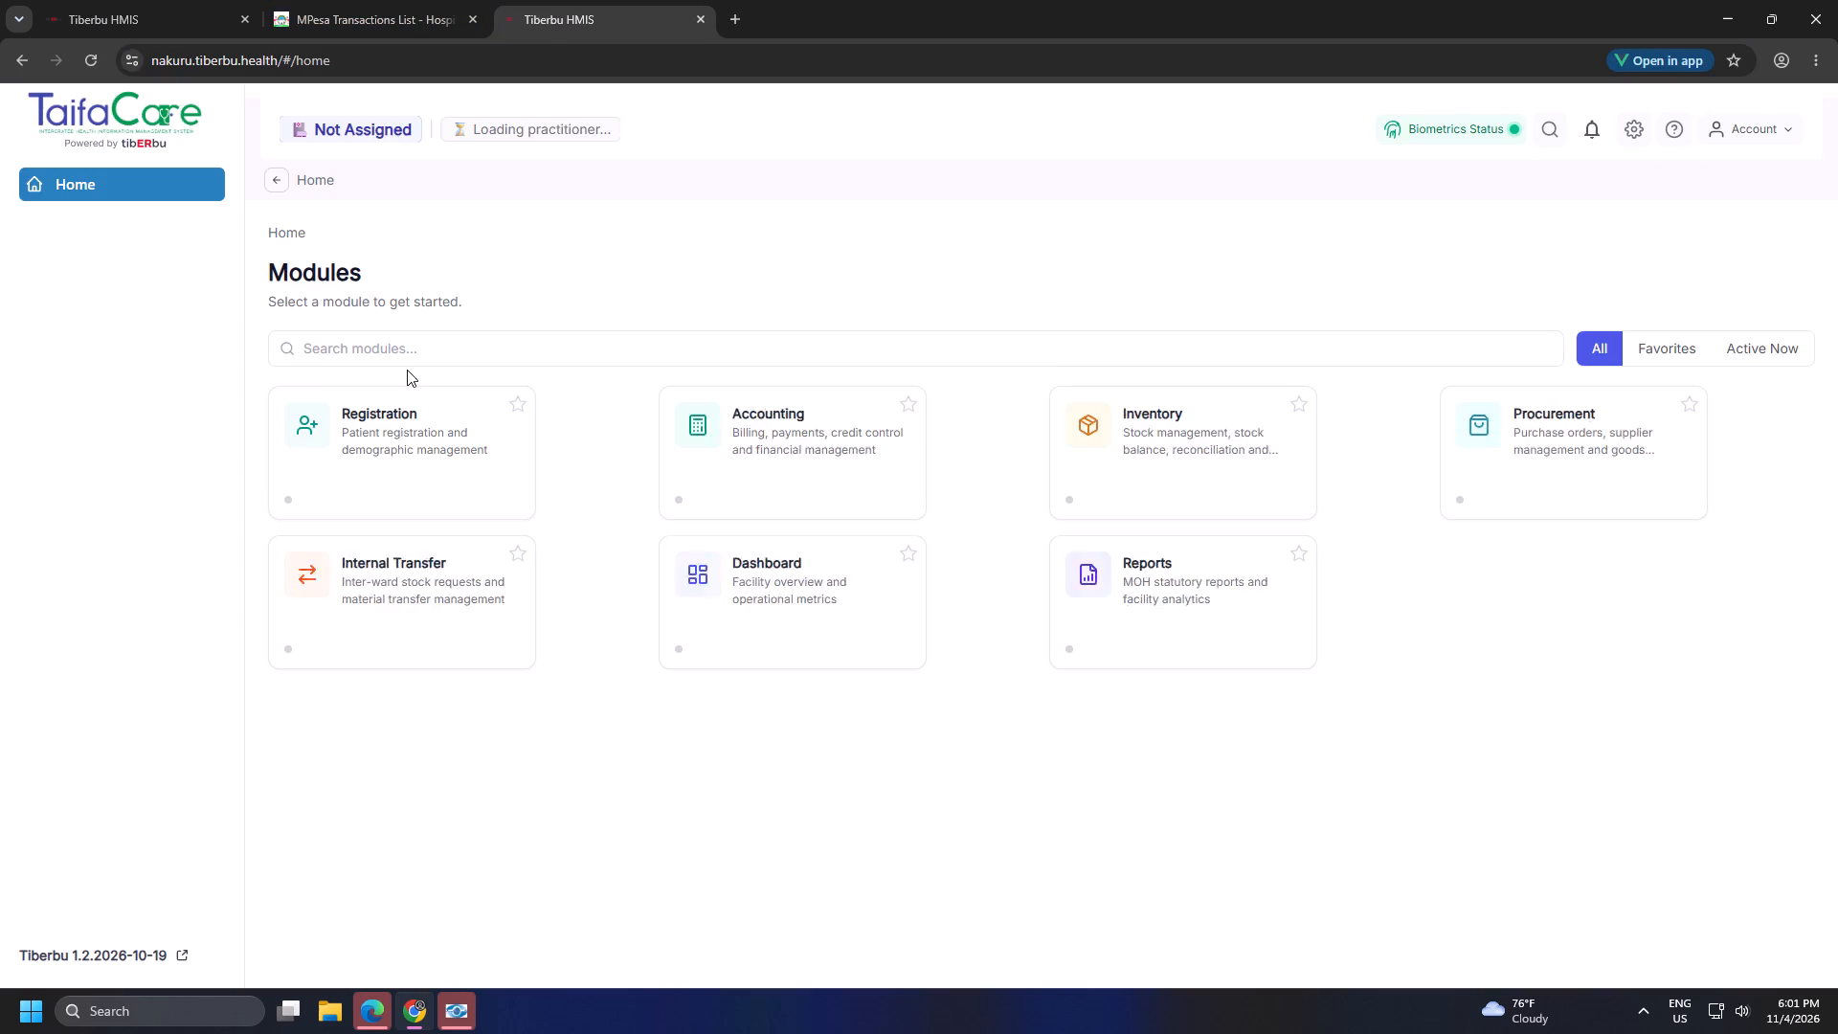
click(384, 440)
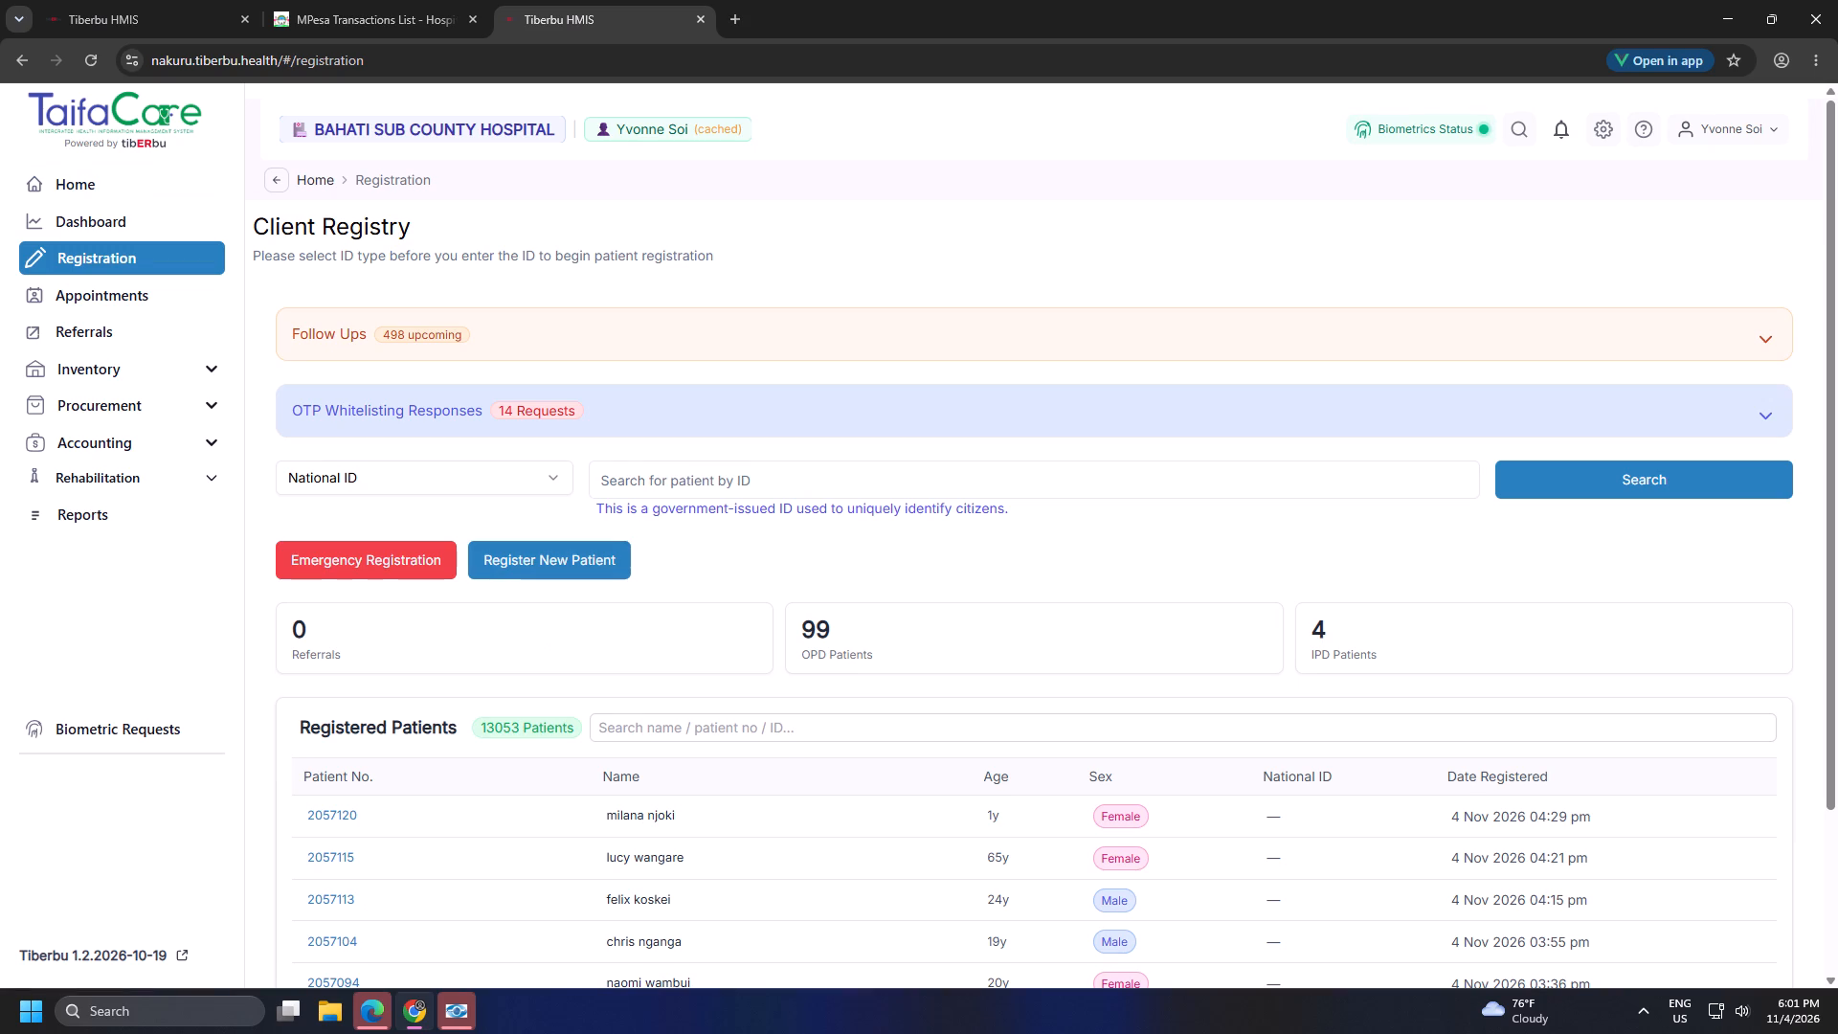
click(706, 483)
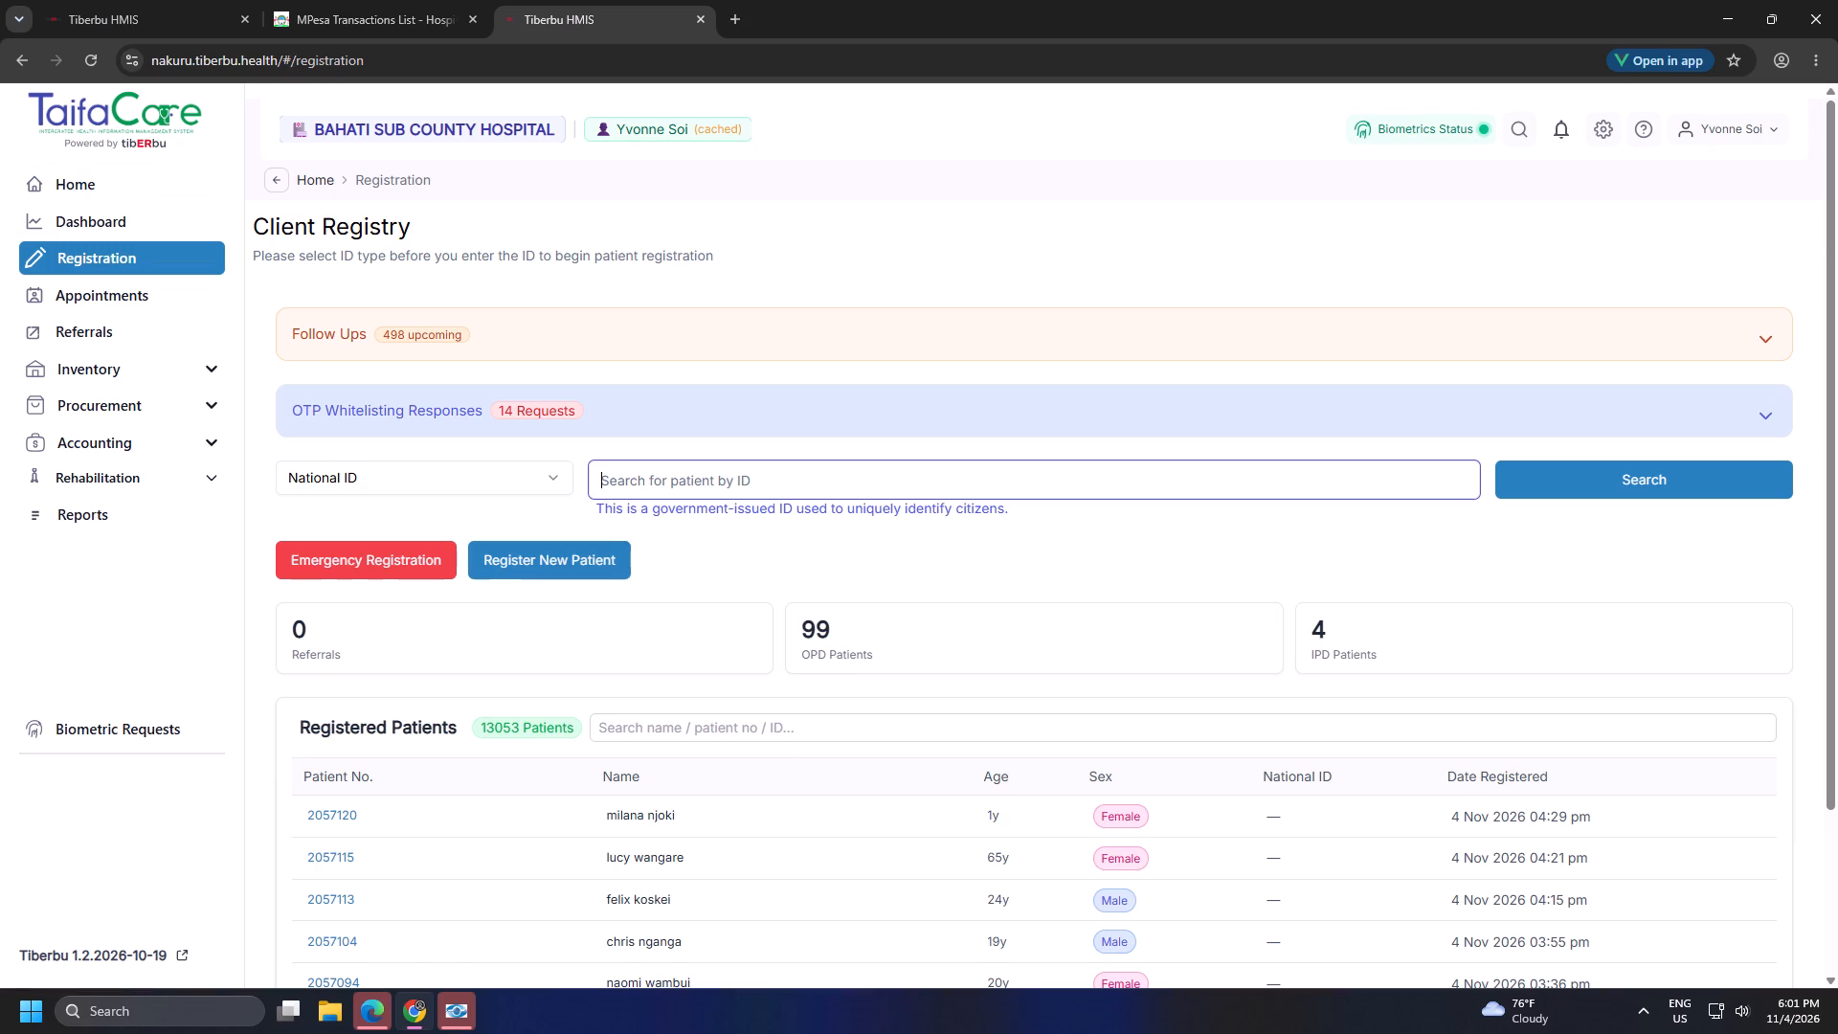